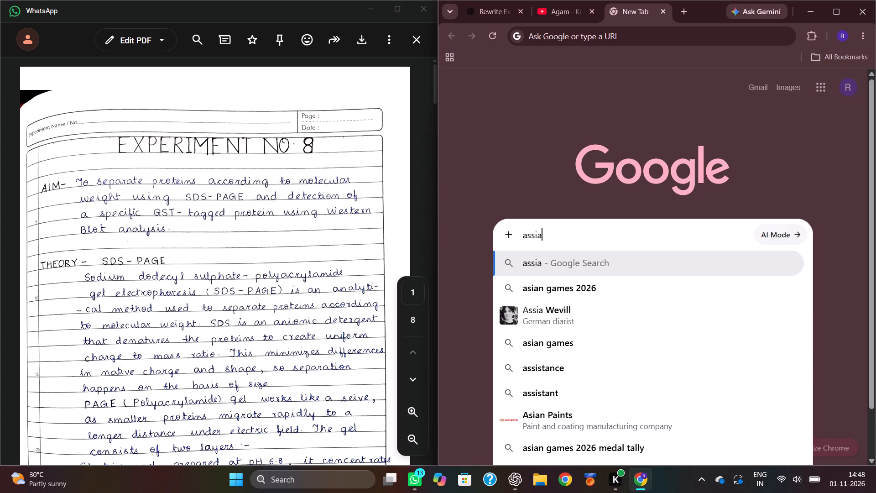
type("n paints")
key("space")
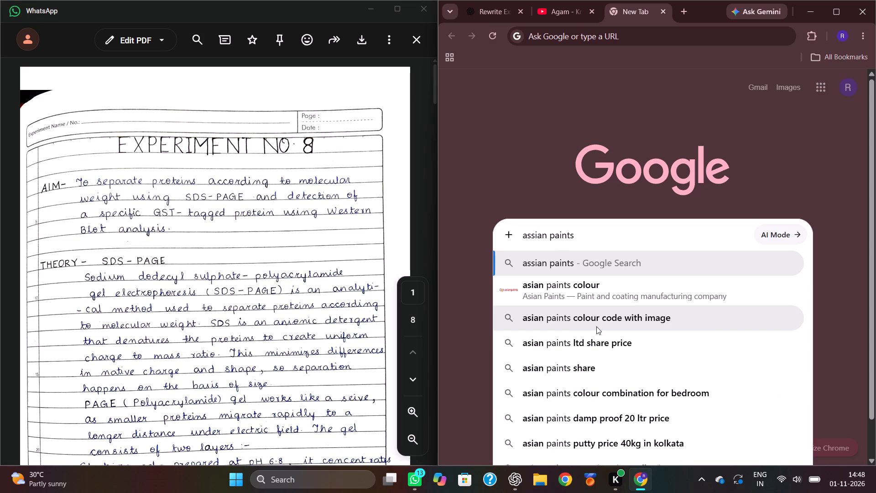
left_click(592, 322)
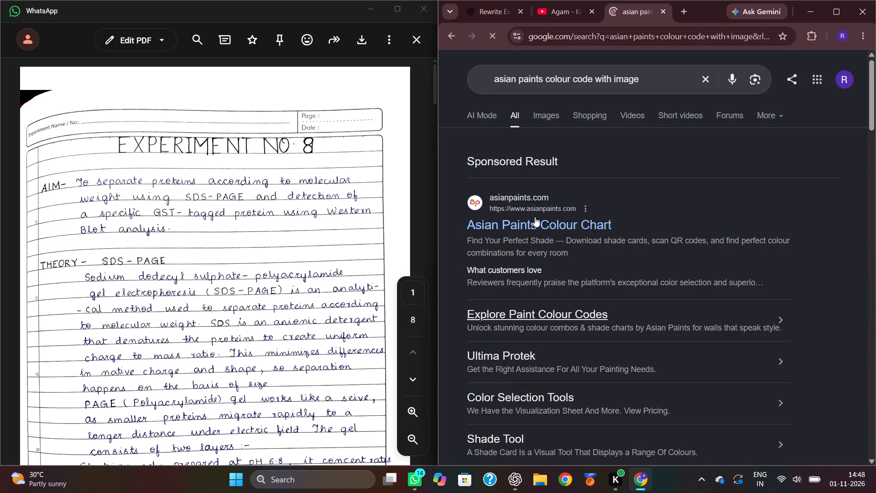
Open the Asian Paints Colour Chart search result and maximise the browser window.
left_click(528, 215)
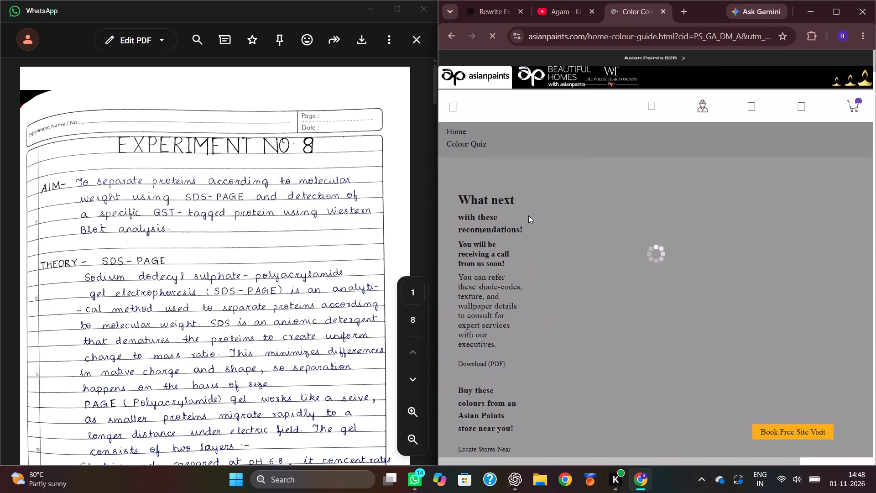
scroll(608, 274, "down", 5)
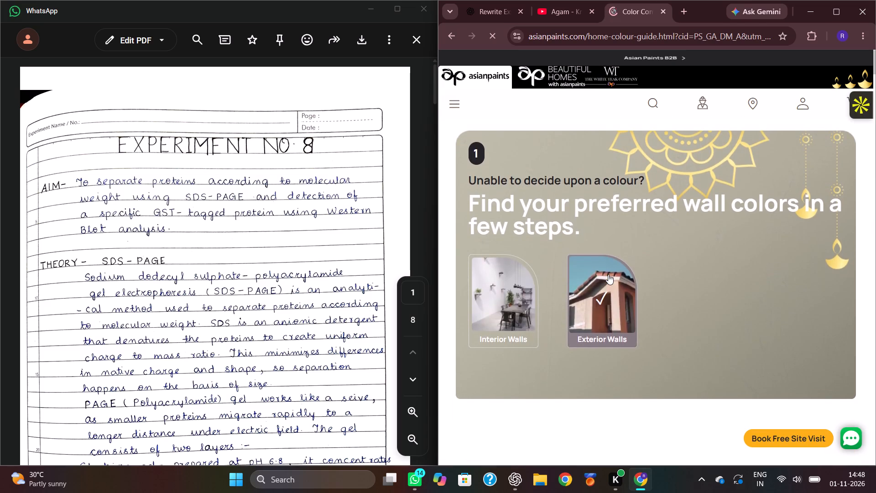
scroll(608, 274, "down", 6)
scroll(608, 274, "up", 2)
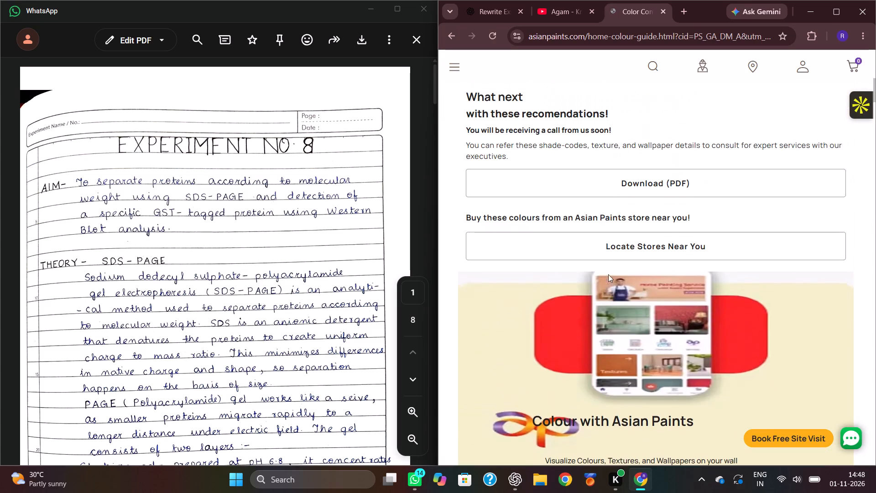
scroll(608, 274, "up", 1)
left_click(837, 11)
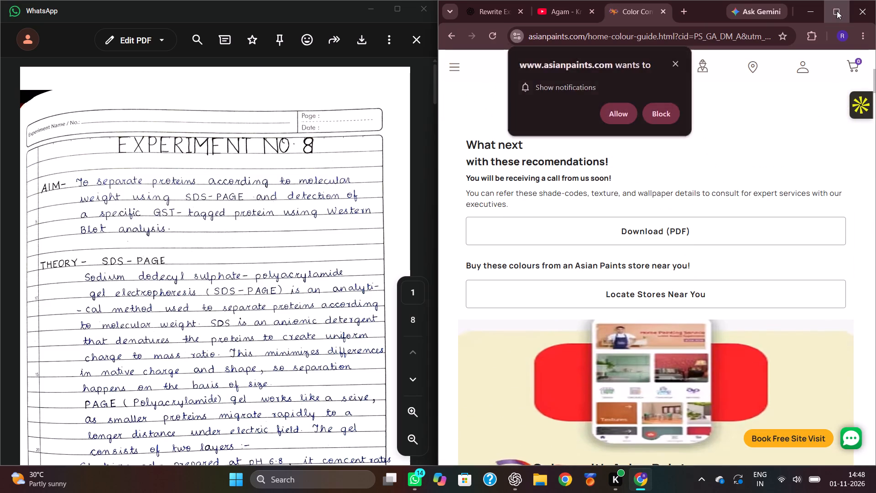
Dismiss the site's notification request and open the full colour catalogue from the Popular Shades section.
scroll(455, 347, "down", 5)
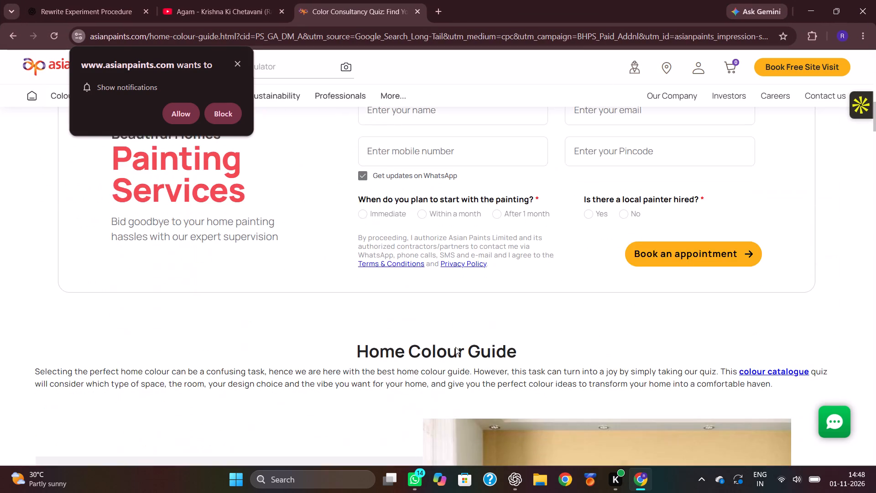
scroll(455, 347, "down", 3)
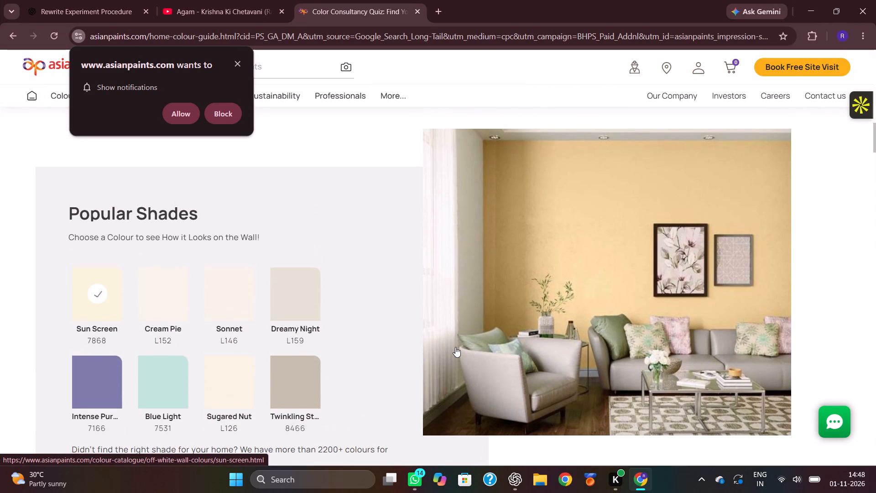
left_click(237, 60)
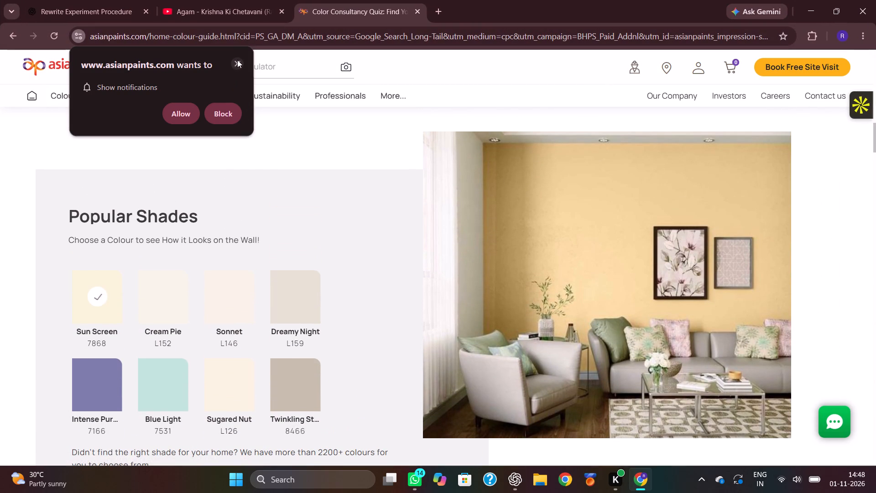
left_click(237, 60)
scroll(267, 224, "down", 4)
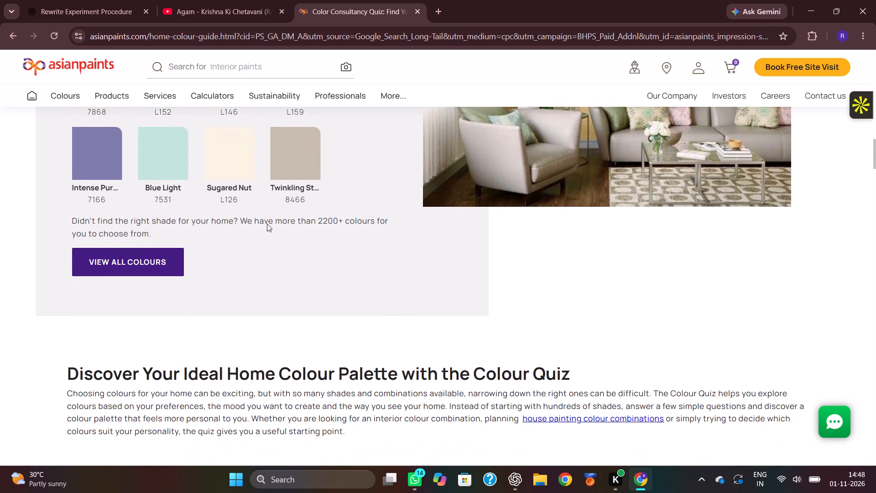
scroll(267, 224, "down", 1)
left_click(132, 259)
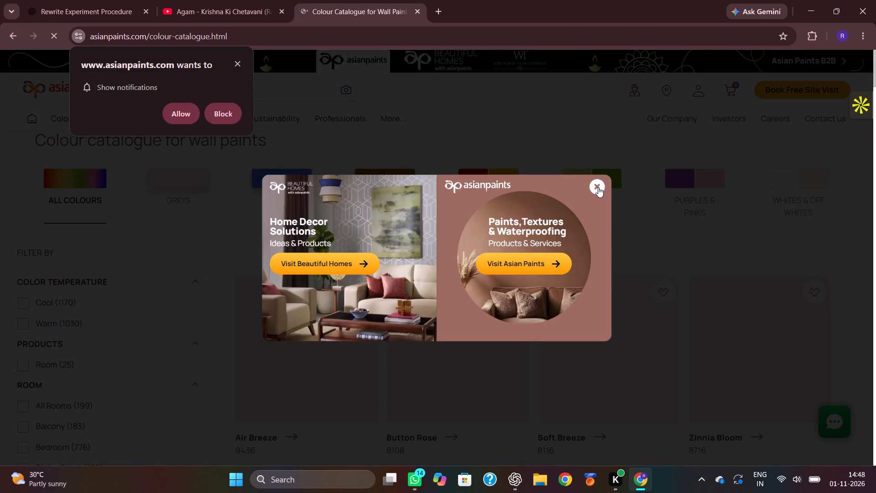
Close the promotional pop-up and notification request, then show the Yellows & Greens colour category.
left_click(598, 187)
left_click(234, 66)
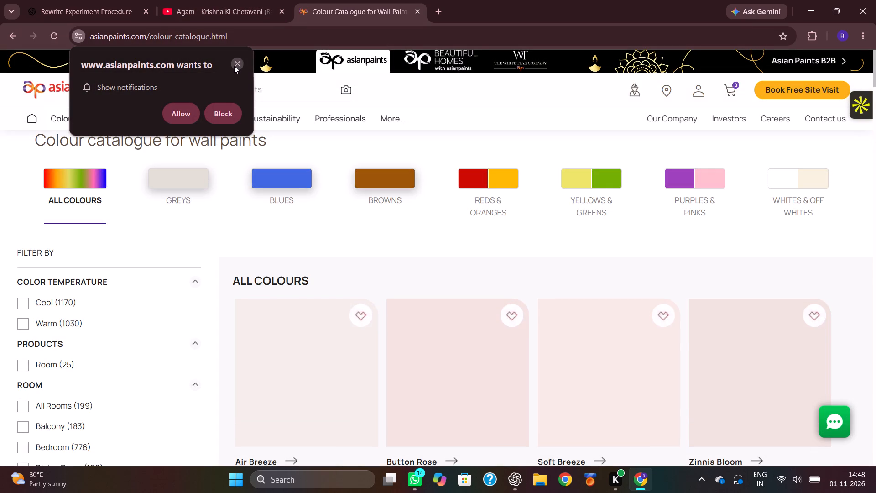
left_click(235, 61)
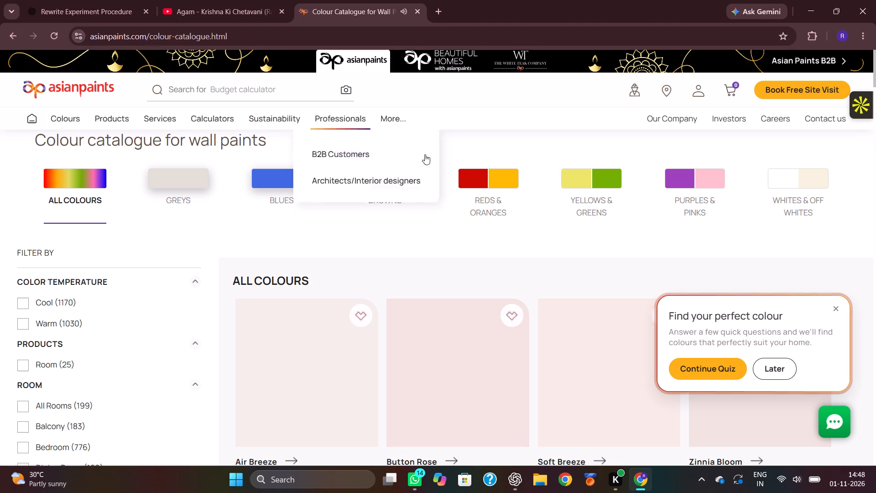
left_click(602, 182)
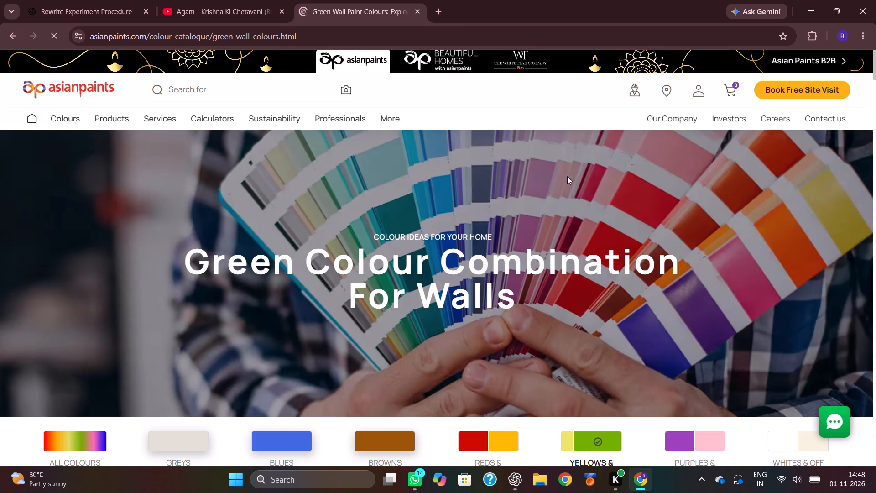
Examine the Yellows & Greens wall shades and their codes, closing the colour quiz prompt and notification request.
scroll(470, 338, "down", 8)
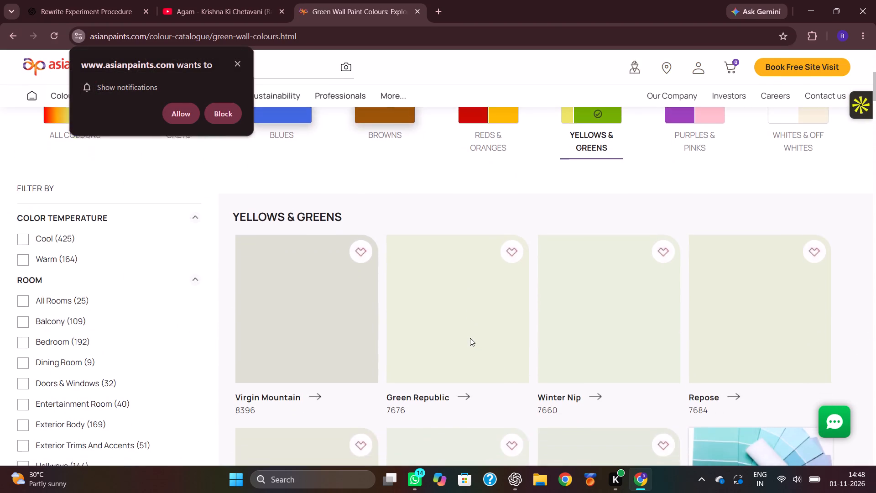
scroll(470, 338, "down", 2)
scroll(470, 338, "up", 3)
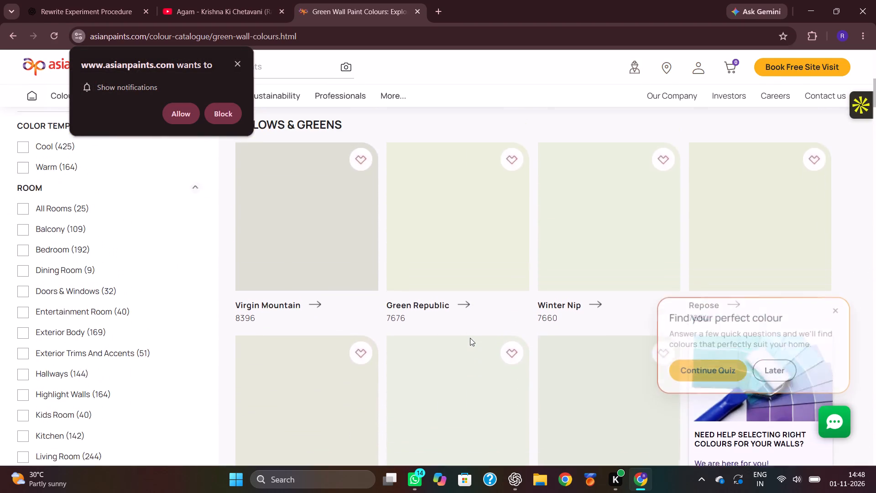
scroll(470, 338, "up", 1)
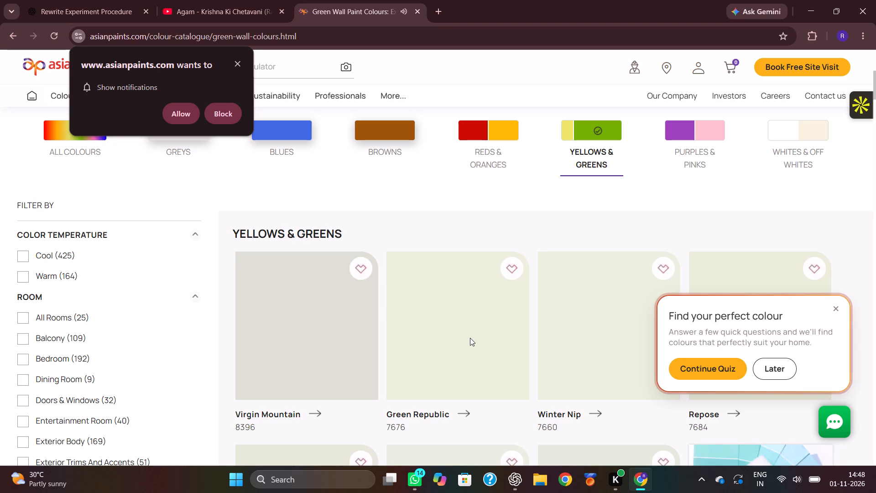
scroll(470, 338, "down", 2)
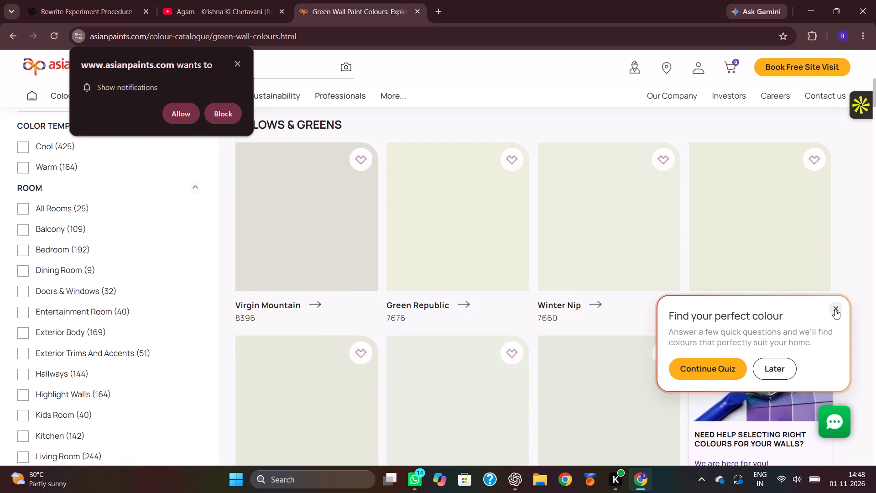
left_click(835, 309)
scroll(610, 343, "down", 4)
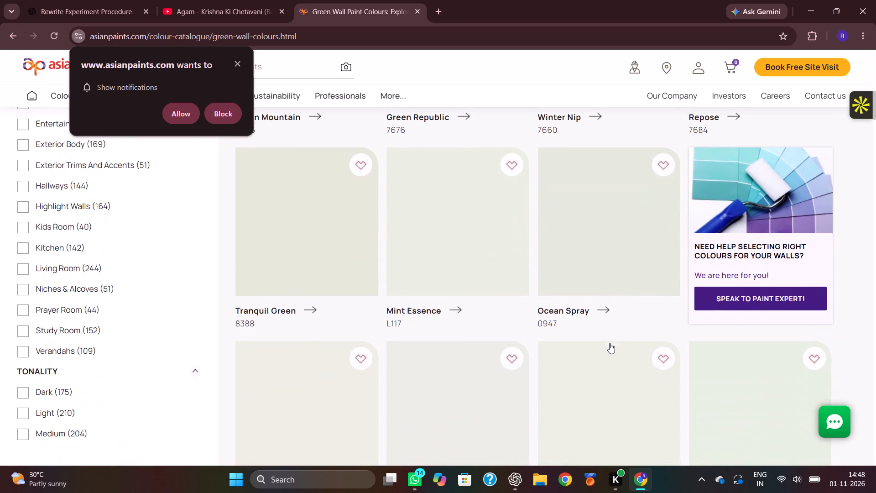
scroll(610, 343, "down", 5)
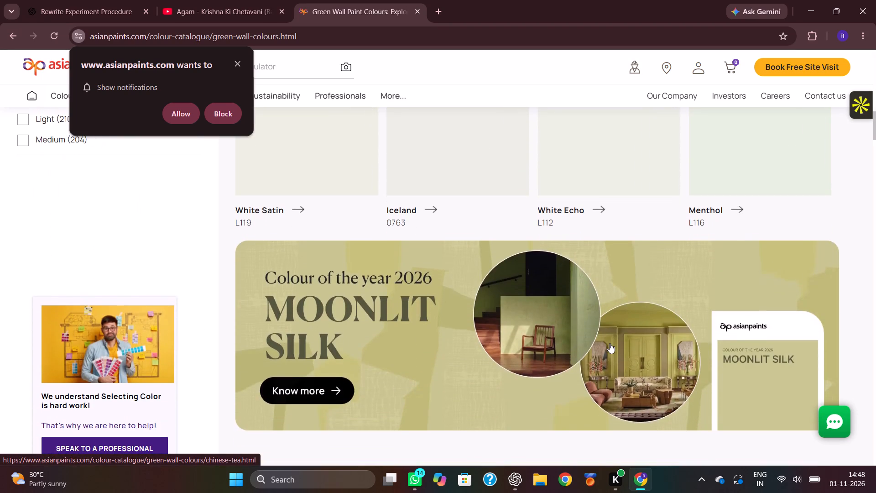
scroll(610, 343, "down", 5)
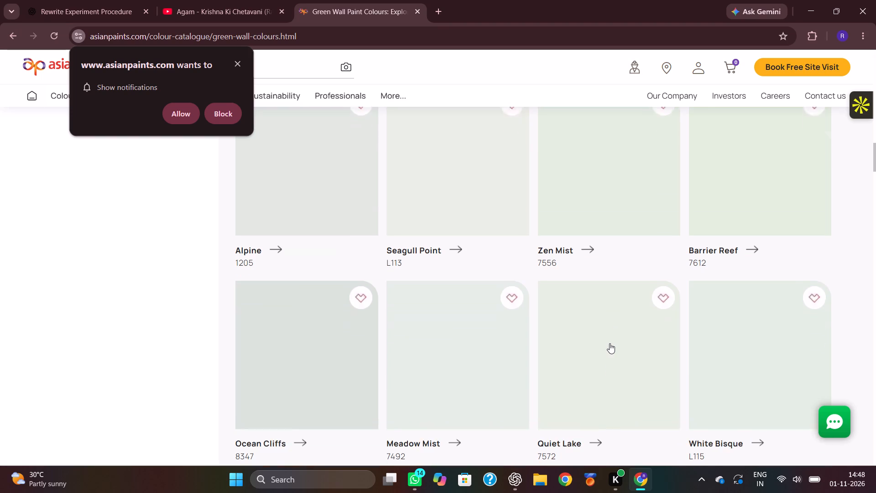
scroll(610, 343, "down", 2)
left_click(239, 63)
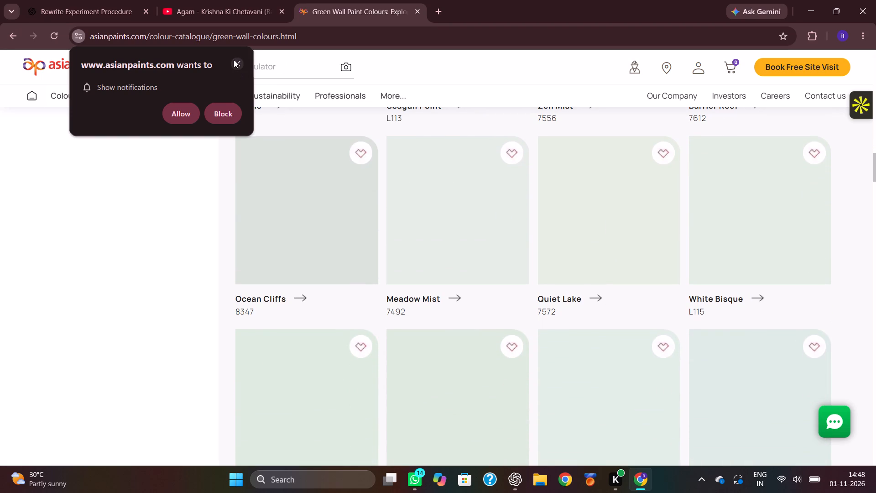
left_click(234, 60)
Review the Yellows & Greens shades again from the page's beginning and load more at the end of the list.
scroll(542, 290, "up", 10)
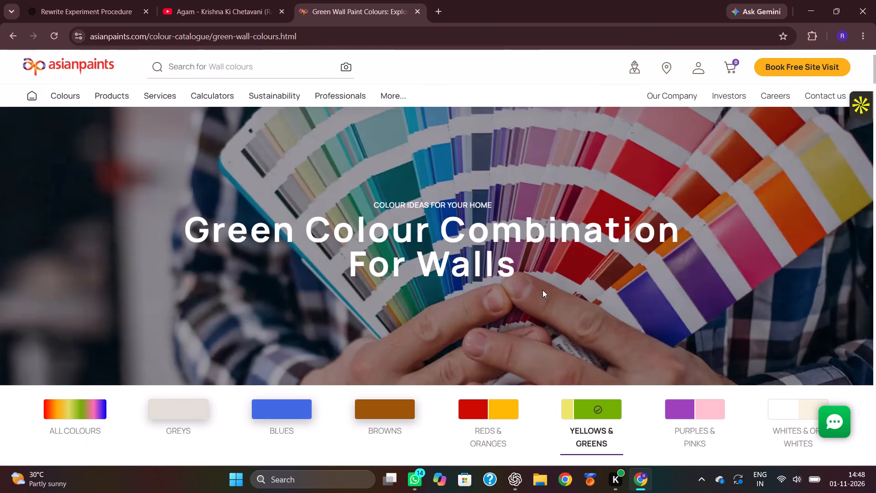
scroll(542, 290, "down", 7)
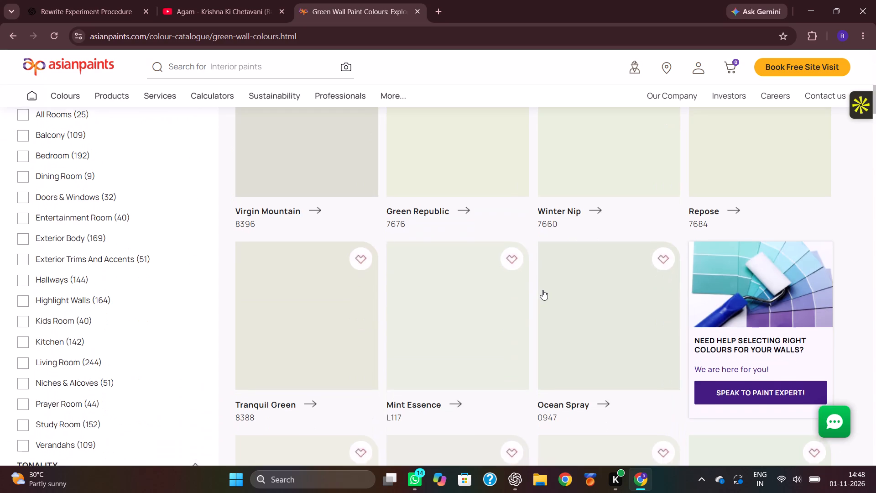
scroll(542, 290, "down", 6)
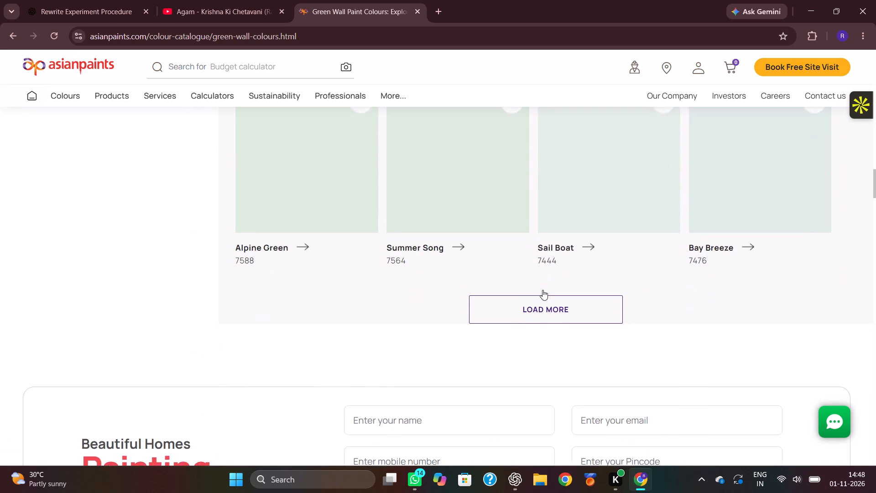
scroll(542, 290, "down", 1)
left_click(542, 290)
Look through the added teal and cyan shades, loading two further batches of colours.
scroll(542, 290, "down", 2)
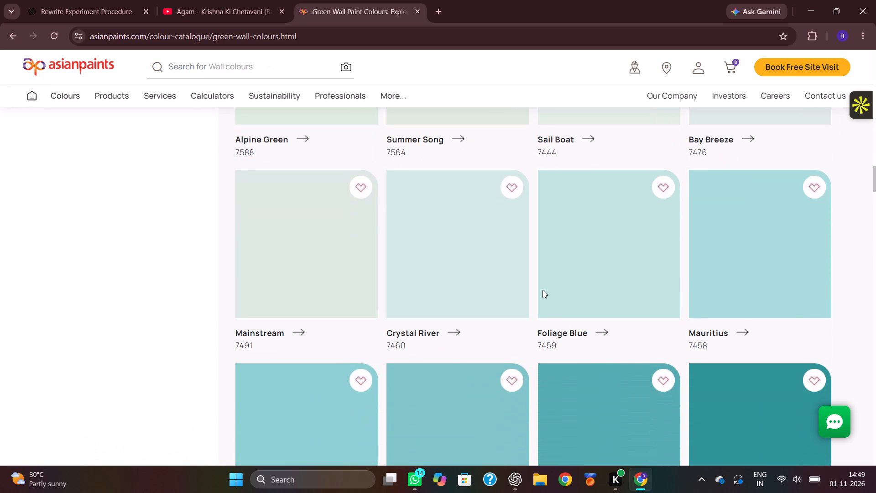
scroll(542, 290, "down", 4)
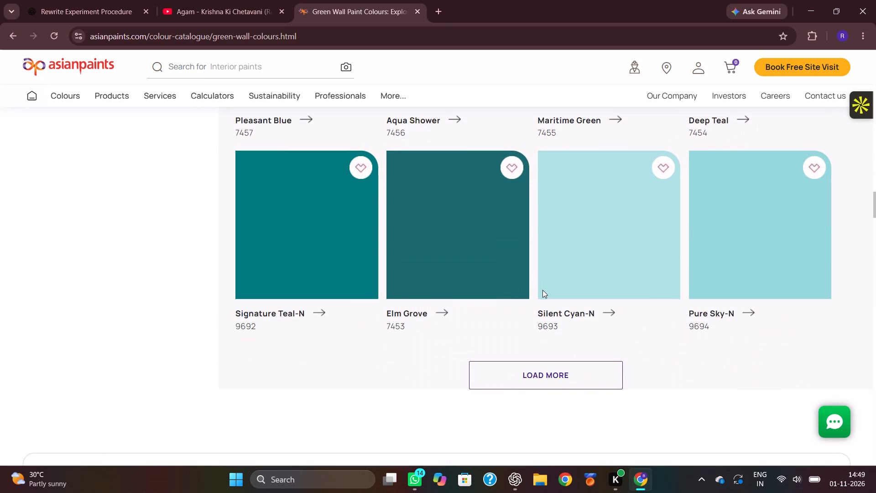
scroll(542, 290, "down", 2)
left_click(549, 337)
scroll(549, 337, "down", 2)
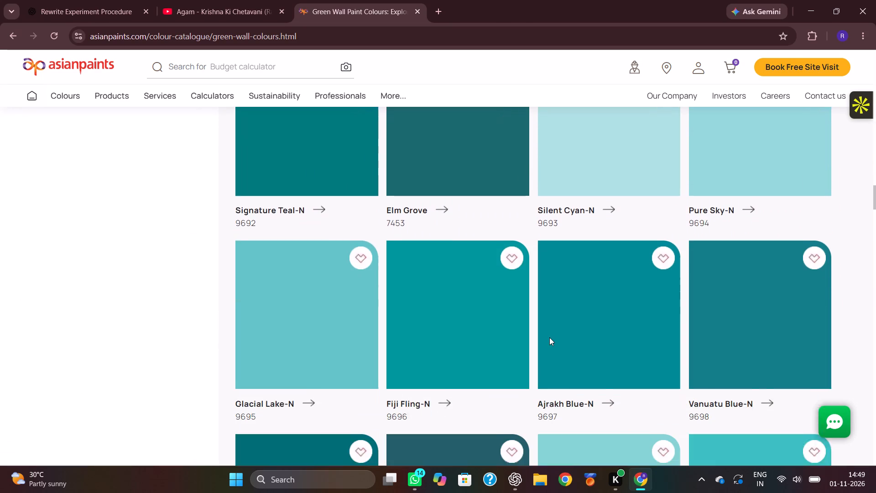
scroll(549, 337, "down", 5)
scroll(549, 337, "up", 2)
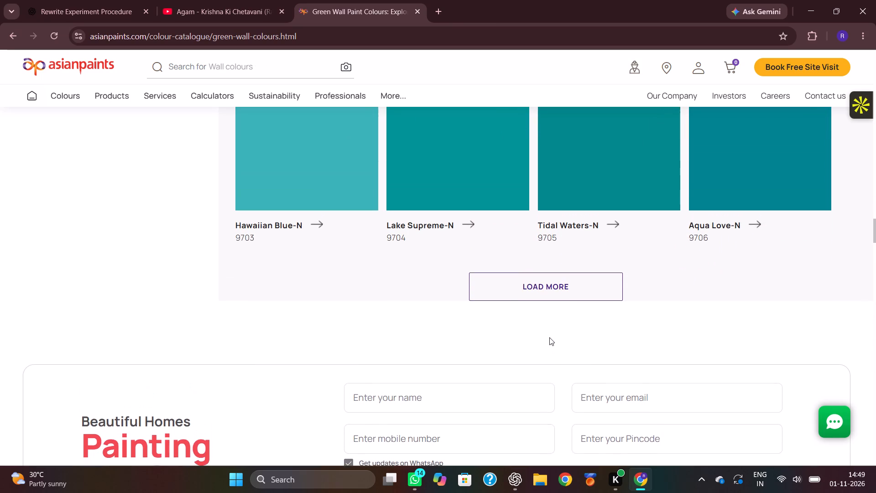
left_click(547, 288)
Look through the teal shades from Island Retreat-N onward, loading another batch of colours at the end of the list.
scroll(547, 288, "down", 3)
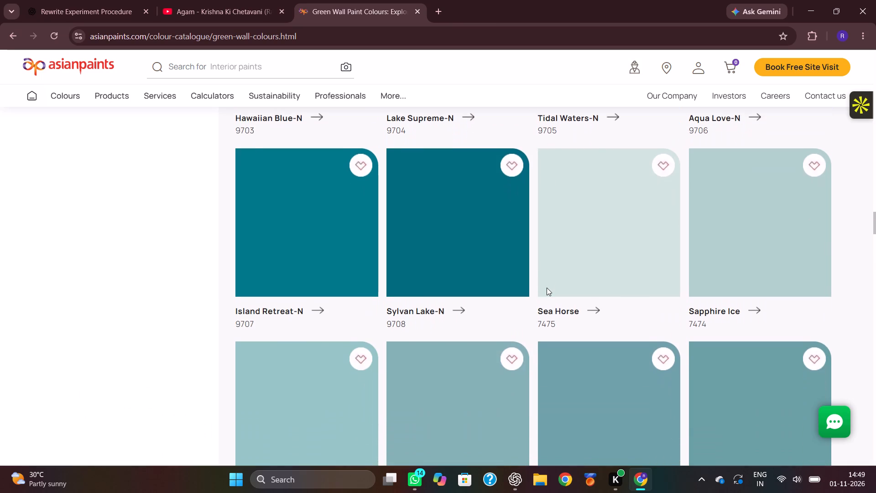
scroll(547, 288, "down", 5)
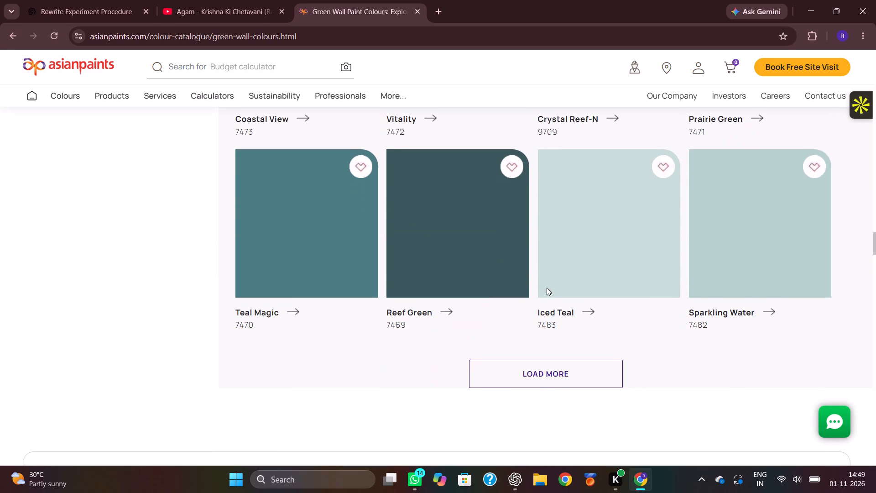
scroll(547, 288, "down", 1)
left_click(551, 300)
scroll(551, 300, "down", 2)
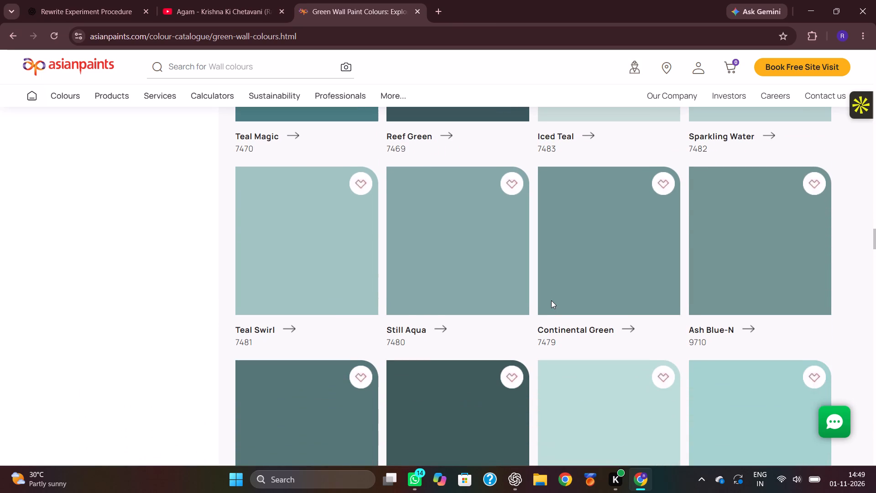
scroll(551, 300, "down", 5)
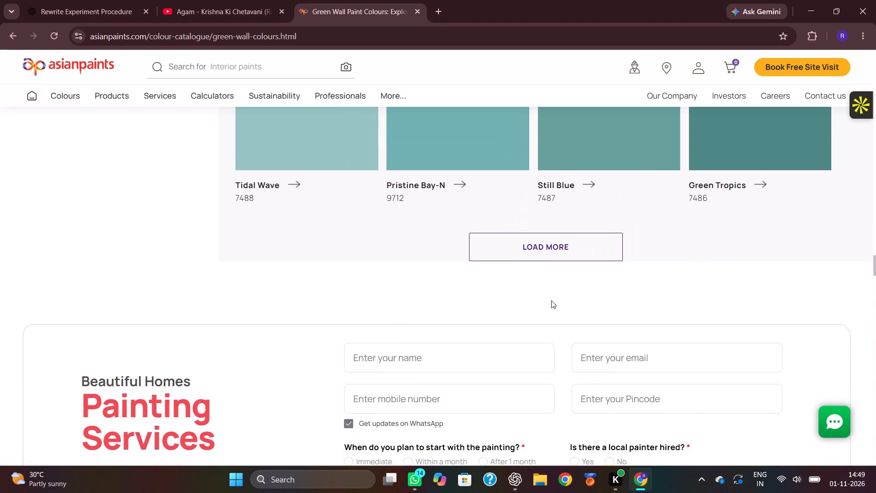
scroll(551, 300, "down", 1)
Close the painting services enquiry form, load another batch of colours and look through the added aqua and green shades.
left_click(530, 240)
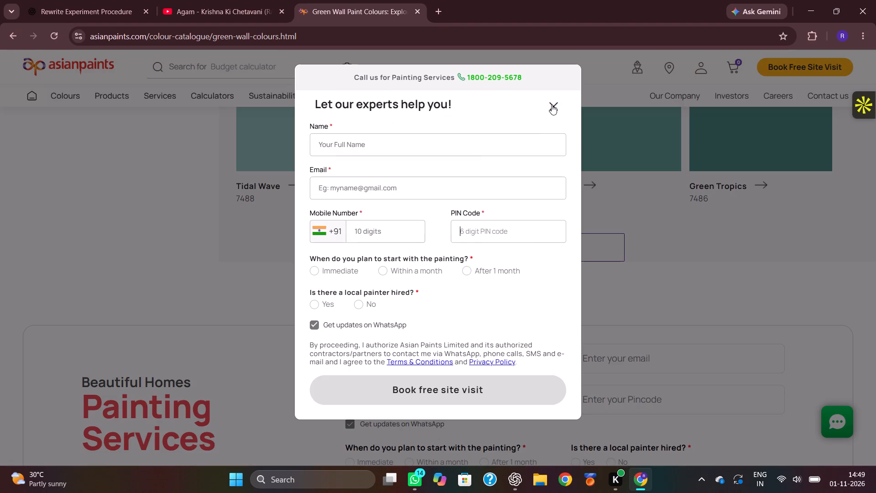
left_click(552, 105)
left_click(537, 242)
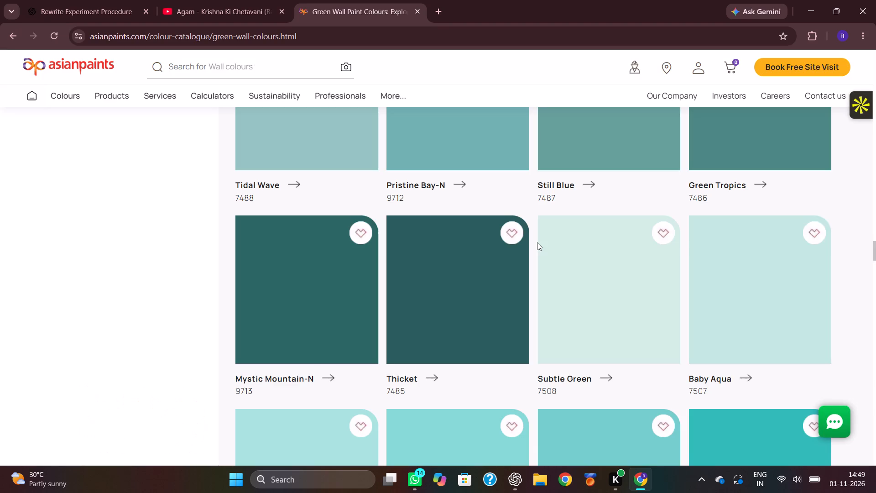
scroll(537, 242, "down", 8)
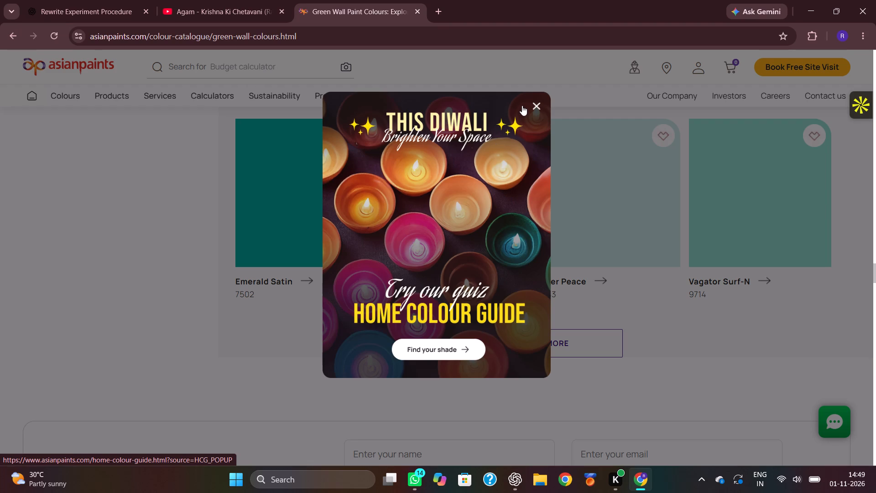
Open the Home Colour Guide quiz from the Diwali pop-up and look over its page.
left_click(522, 105)
scroll(503, 352, "down", 3)
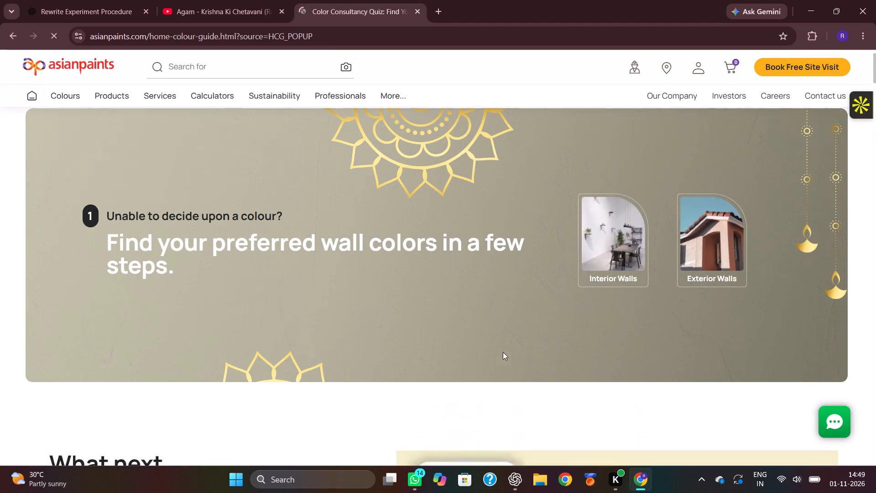
scroll(503, 352, "down", 3)
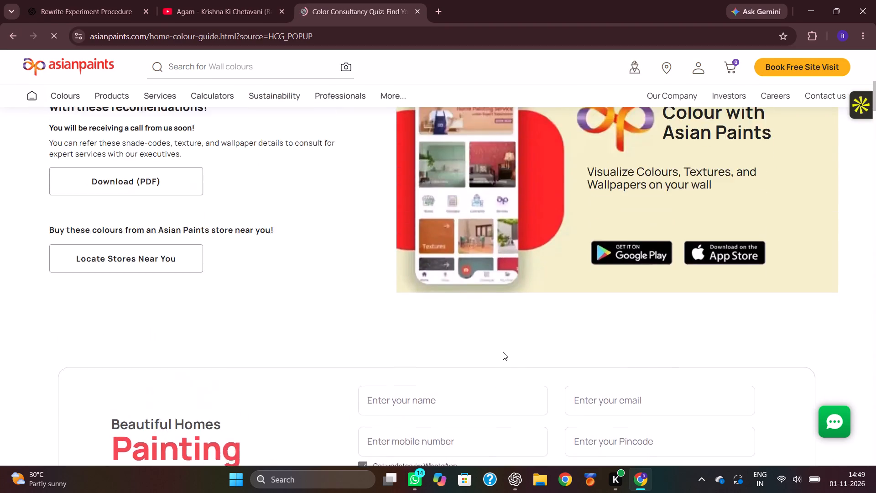
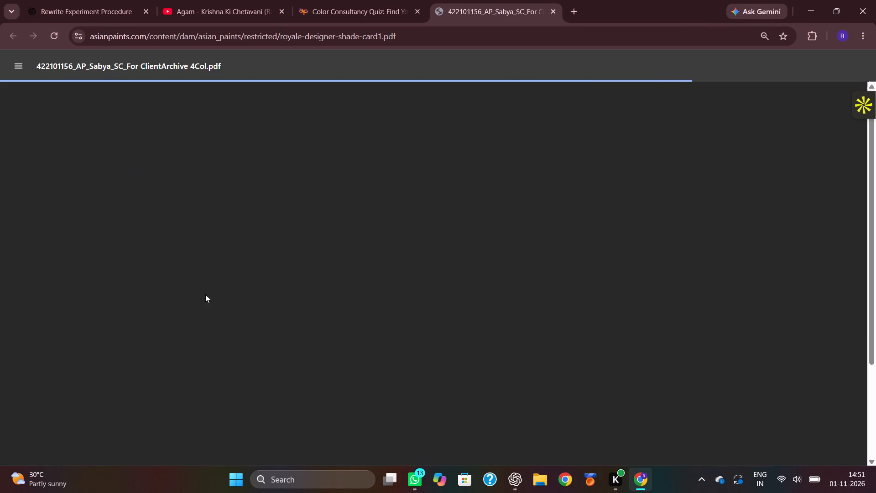
Look through both pages of the Royale Designer Palette shade card PDF, including its colour-family swatches and shade codes.
scroll(290, 259, "down", 1)
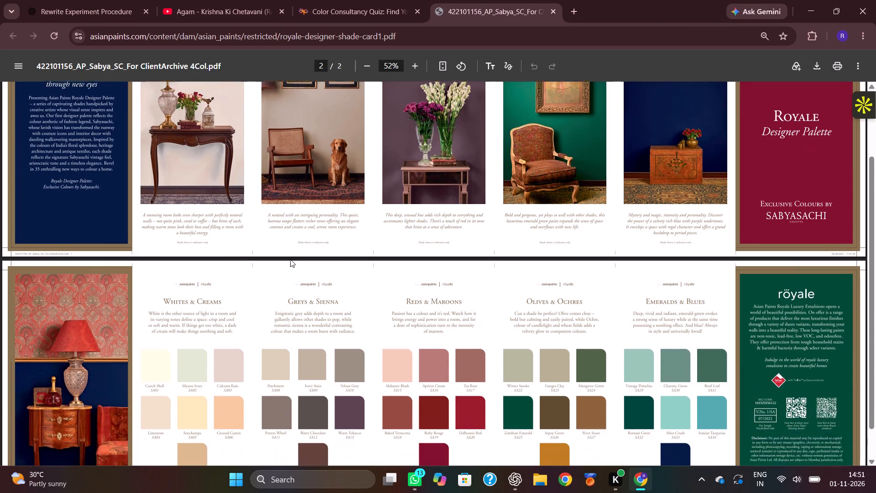
scroll(290, 259, "down", 4)
scroll(290, 259, "up", 4)
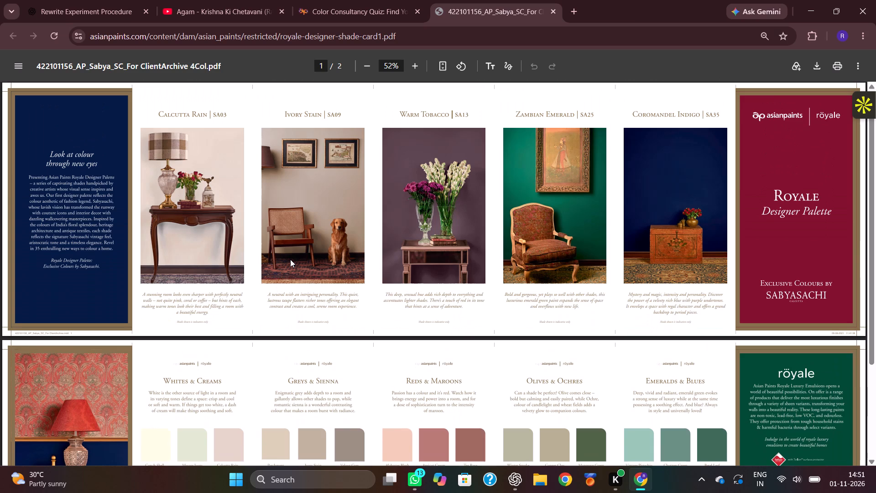
scroll(290, 259, "up", 2)
scroll(290, 259, "down", 6)
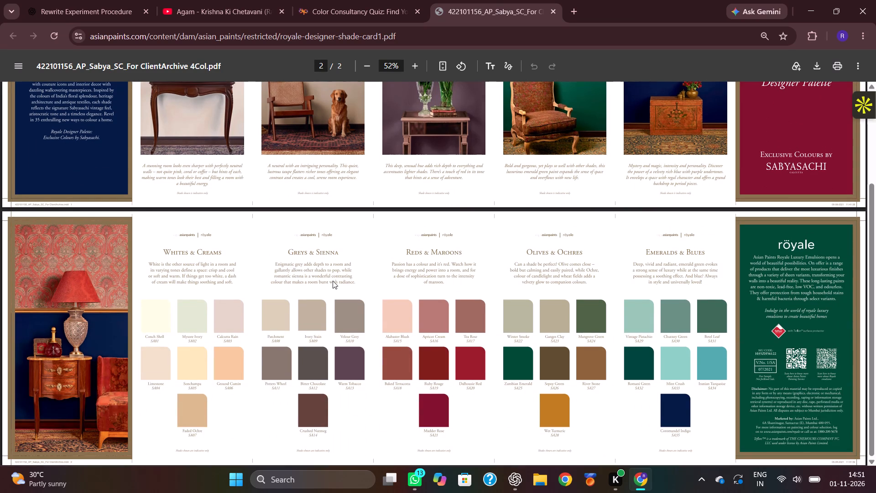
Return to the Asian Paints colour guide page, open the Green colour family and bring its Yellows & Greens shades into view.
left_click(353, 0)
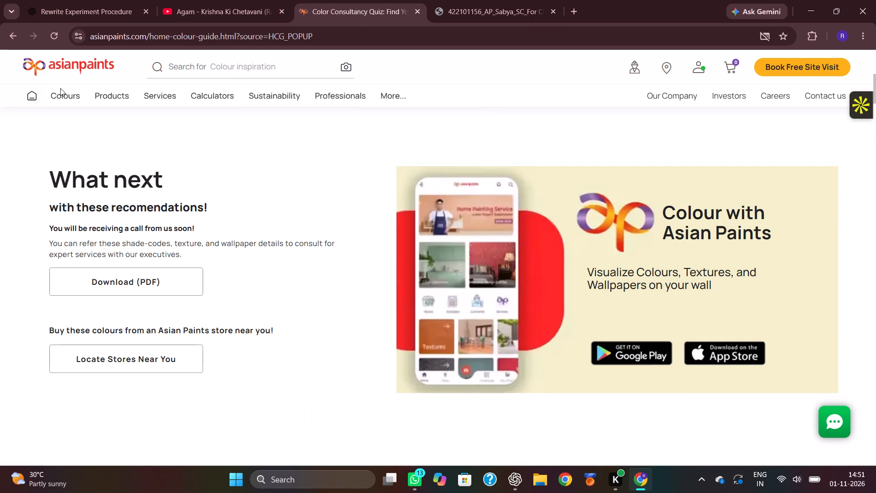
left_click(60, 89)
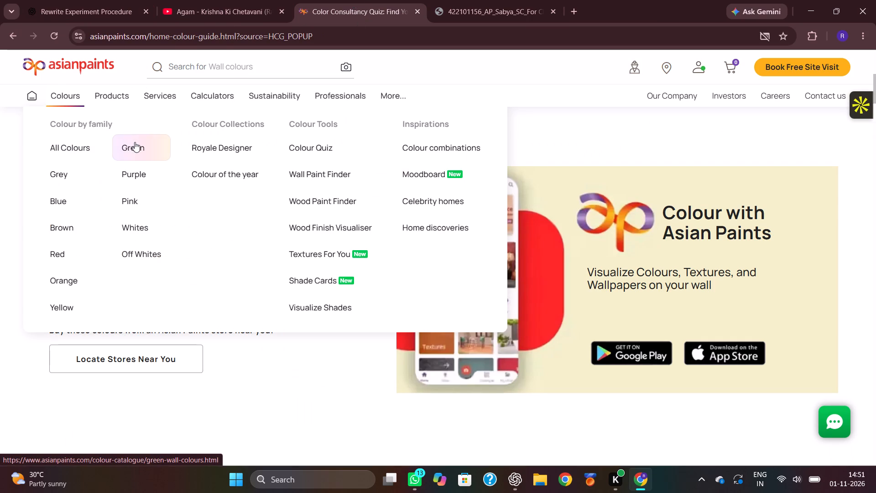
left_click(135, 142)
scroll(290, 257, "down", 3)
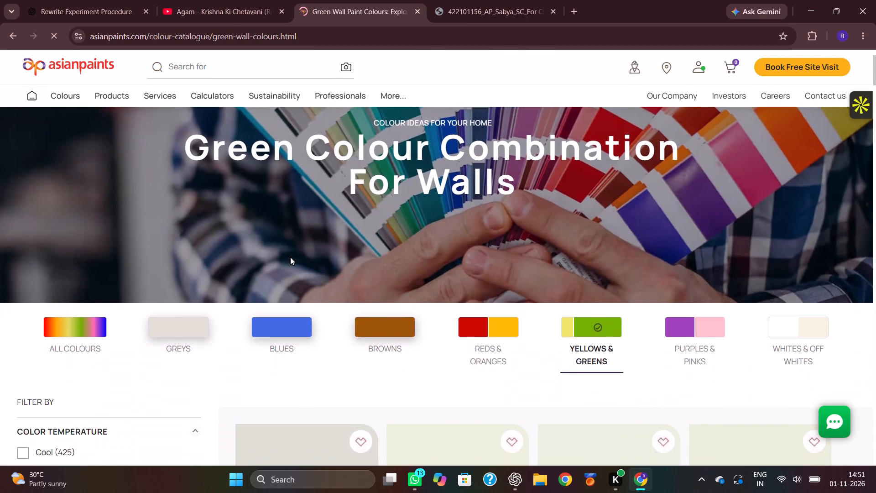
scroll(290, 257, "down", 3)
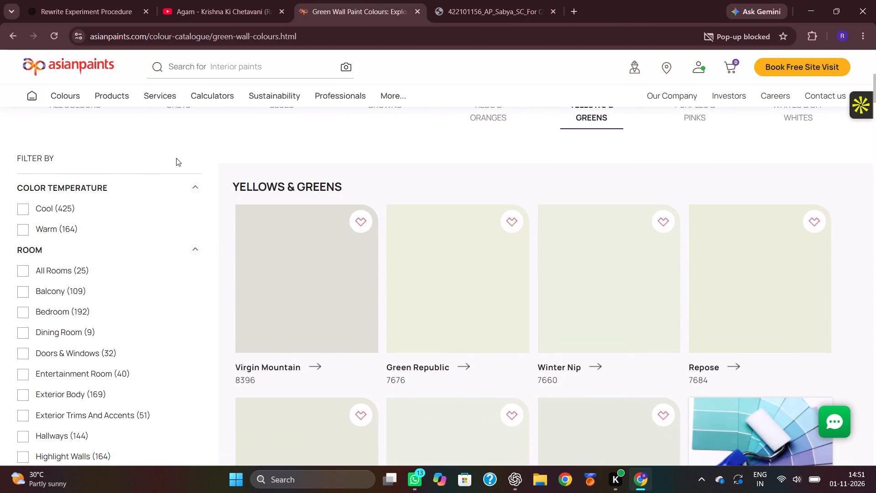
Search the Asian Paints site for "gracian olive".
left_click(194, 66)
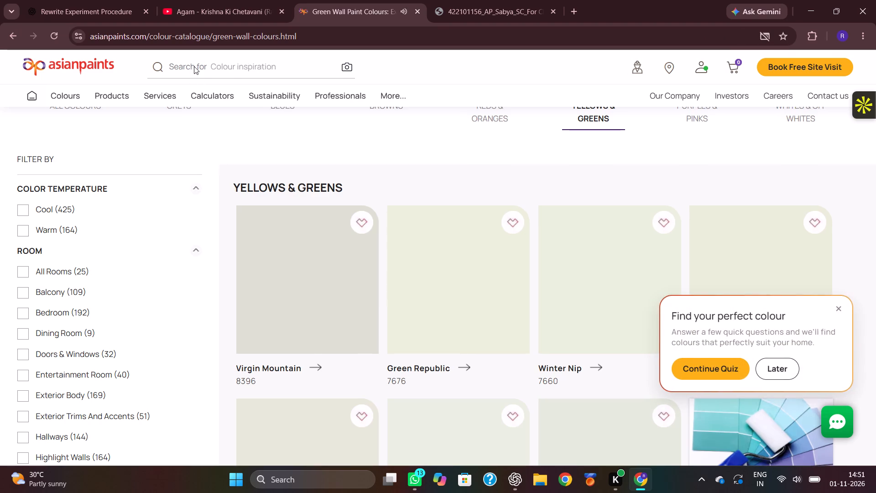
left_click(247, 110)
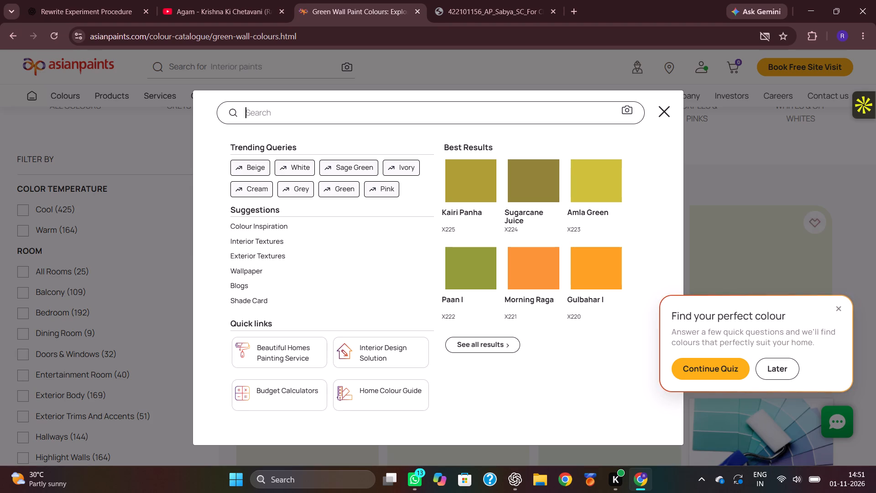
type("gra")
type("cin")
key("BackSpace")
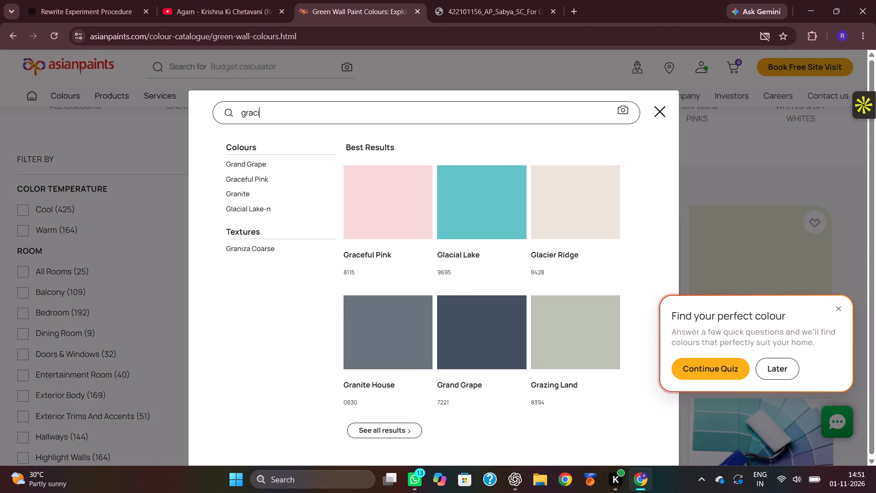
type("an")
key("space")
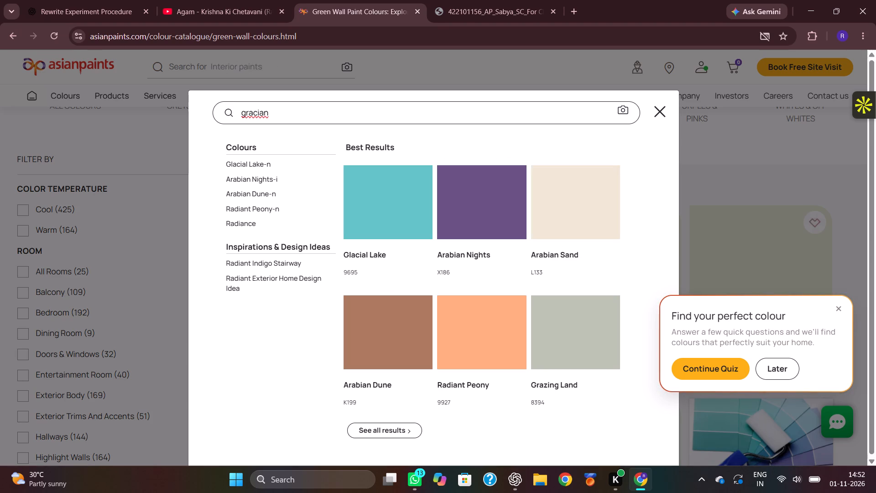
type("olive")
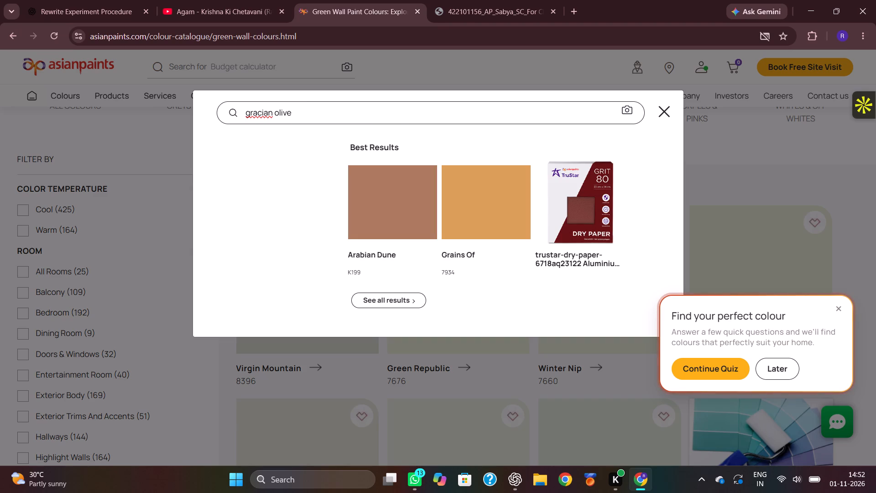
key("BackSpace")
key("BackSpace")
key("BackSpace")
key("BackSpace")
key("BackSpace")
key("BackSpace")
key("BackSpace")
key("BackSpace")
key("BackSpace")
key("BackSpace")
key("BackSpace")
key("BackSpace")
key("BackSpace")
key("BackSpace")
key("BackSpace")
key("BackSpace")
key("BackSpace")
key("BackSpace")
key("BackSpace")
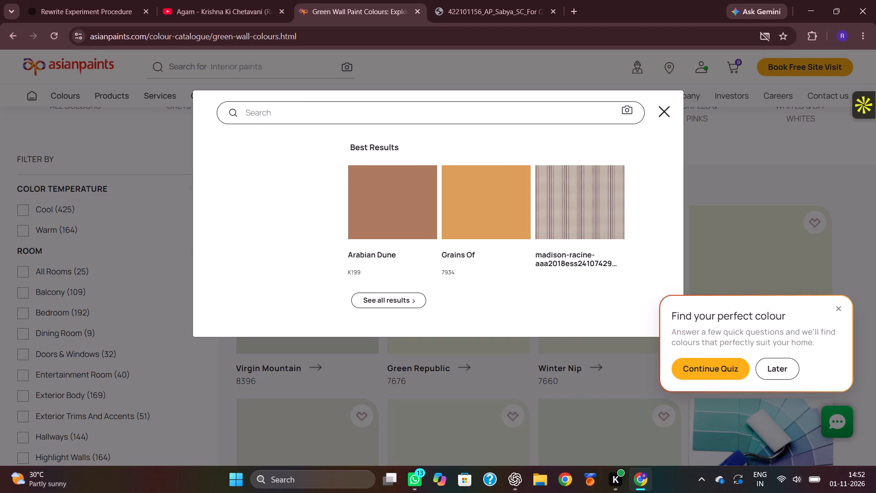
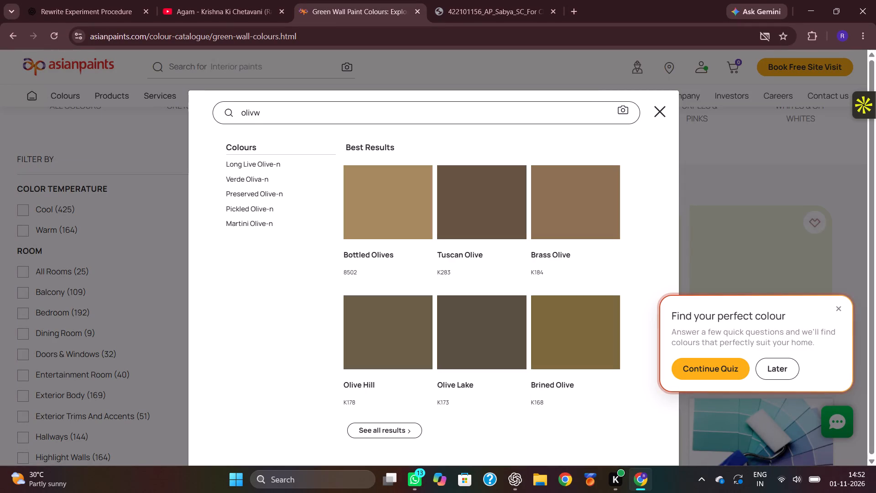
Search the Asian Paints site for "olive path" and open the Olive Path shade page.
key("BackSpace")
type("e pa")
type("th")
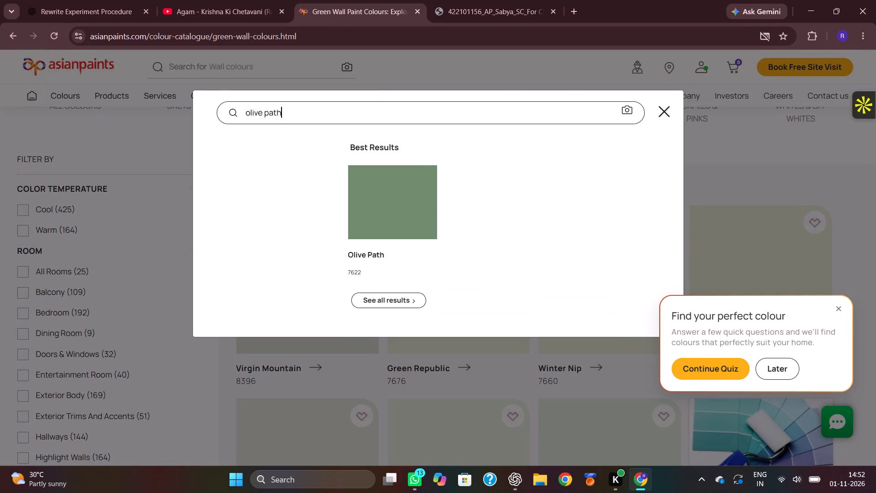
left_click(400, 206)
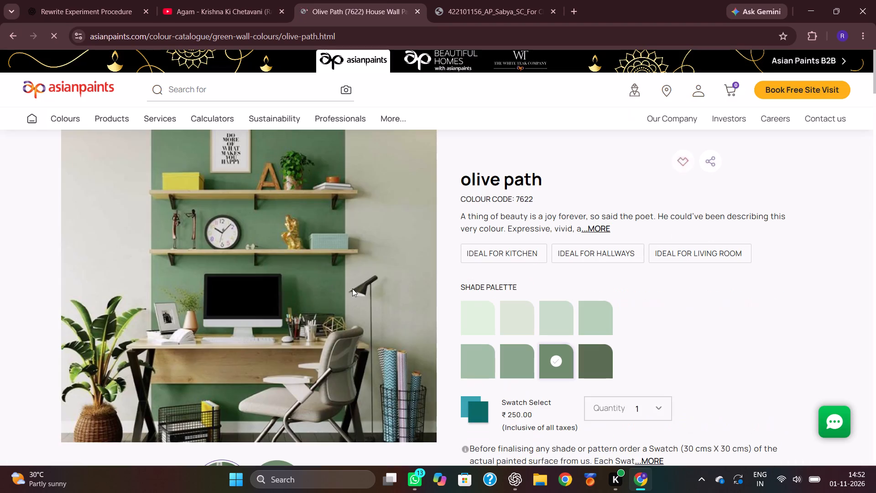
View the Olive Path shade palette and dismiss the "Find your perfect colour" quiz pop-up covering the page.
scroll(530, 309, "down", 1)
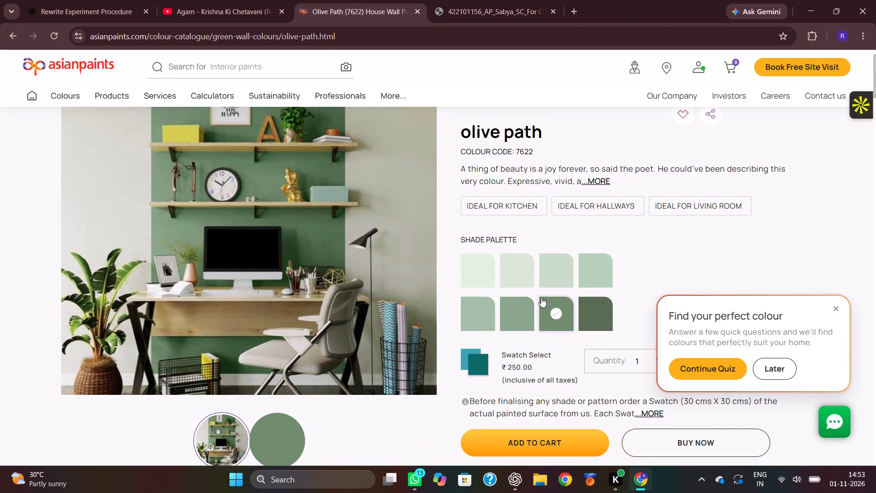
left_click(832, 309)
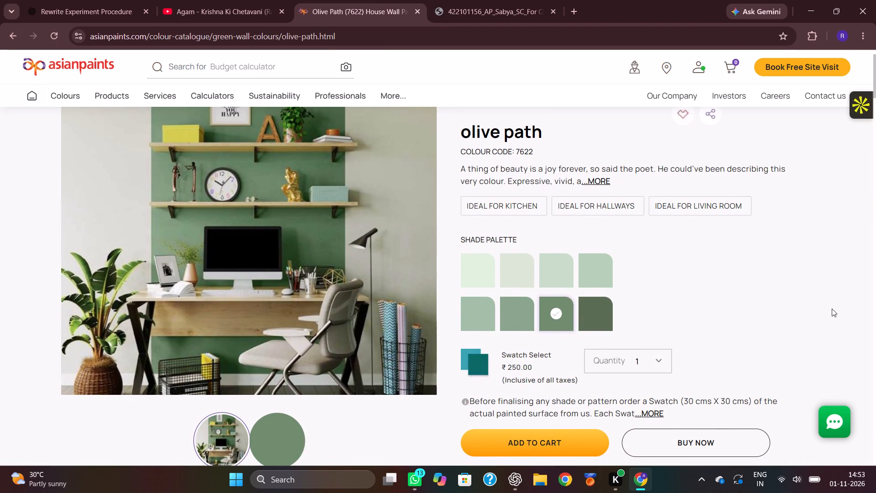
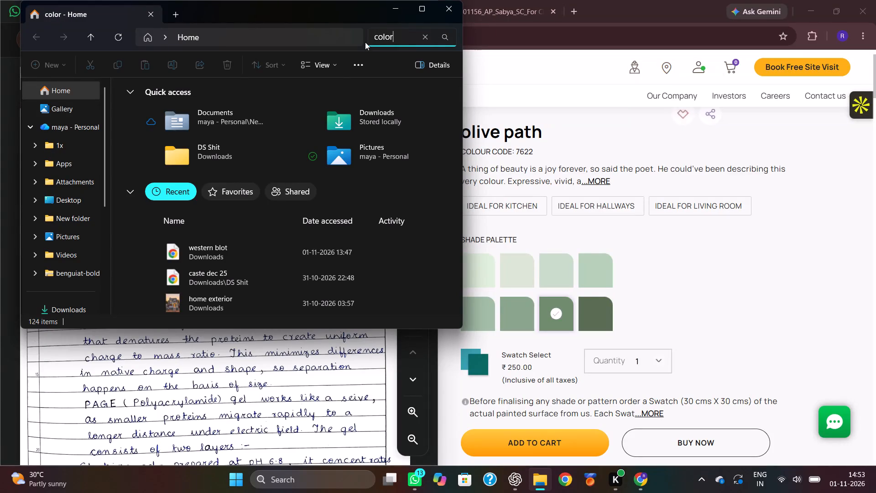
Open the "color name & code" PDF from the file search and place it side by side with the Asian Paints browser window.
double_click(204, 96)
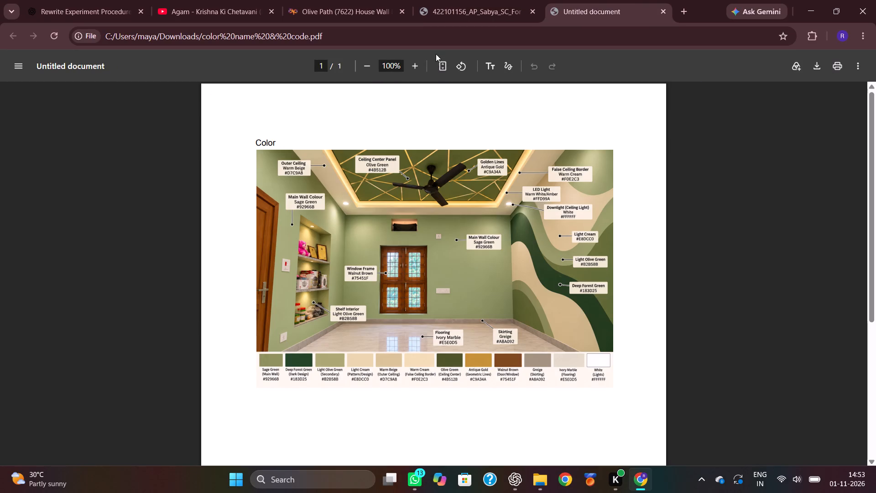
left_click_drag(584, 10, 631, 99)
key("super+Right")
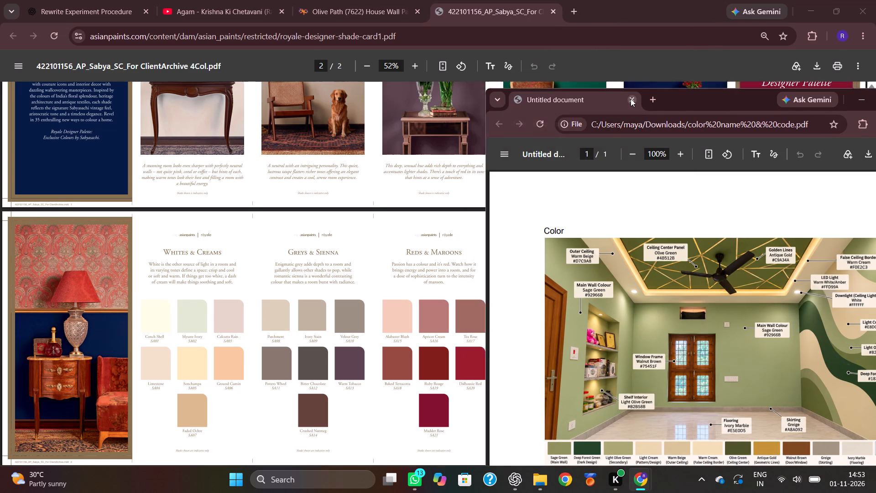
left_click(142, 138)
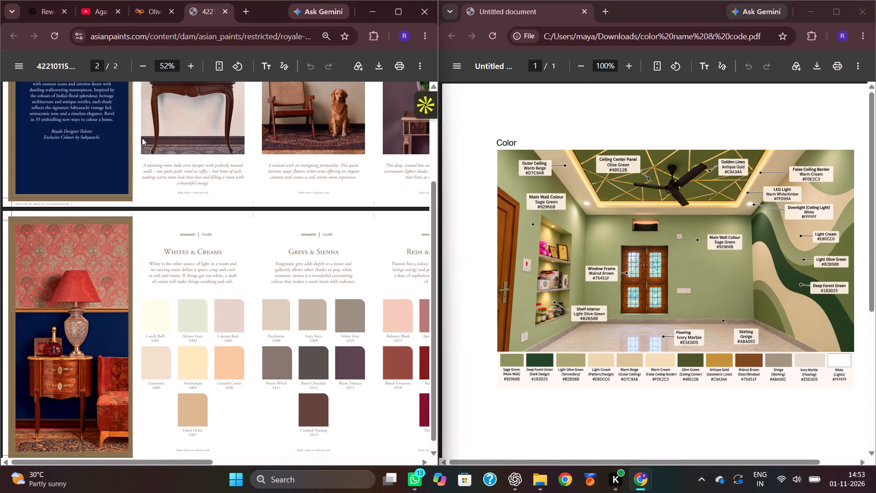
left_click(142, 138)
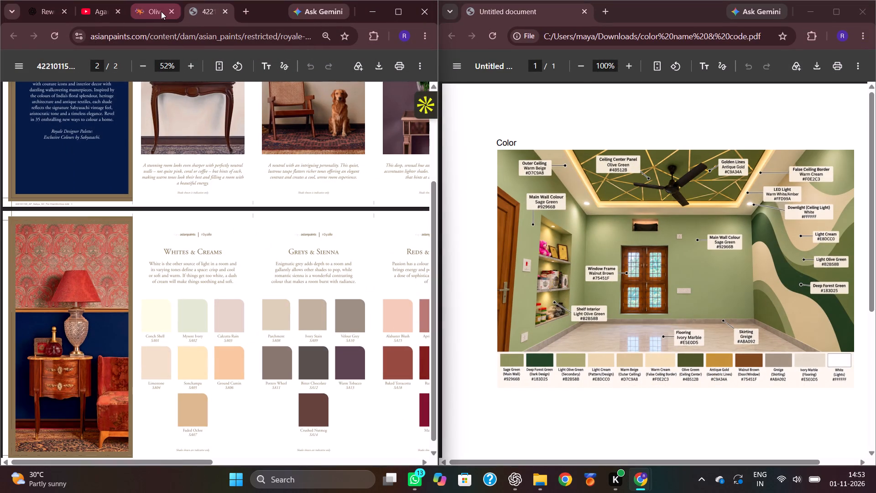
Compare the Olive Path shade palette with the labelled wall, ceiling and mural colours in the room reference PDF.
left_click(161, 11)
scroll(222, 235, "right", 1)
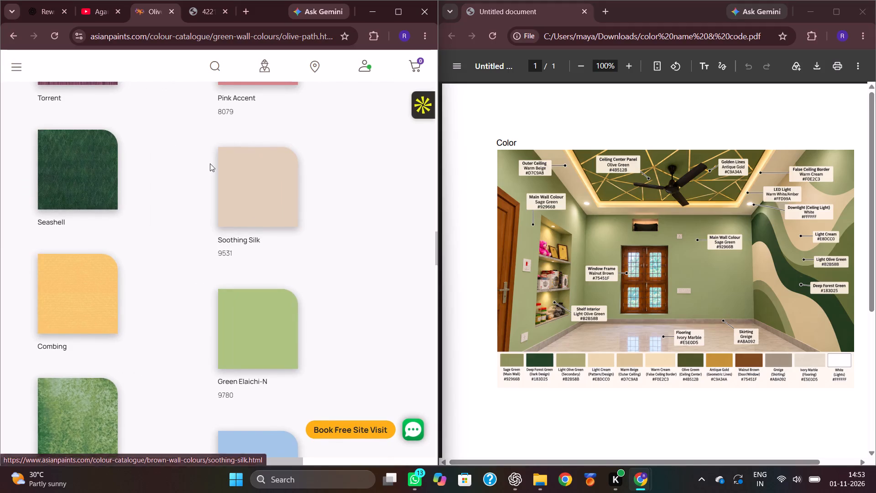
scroll(234, 243, "up", 11)
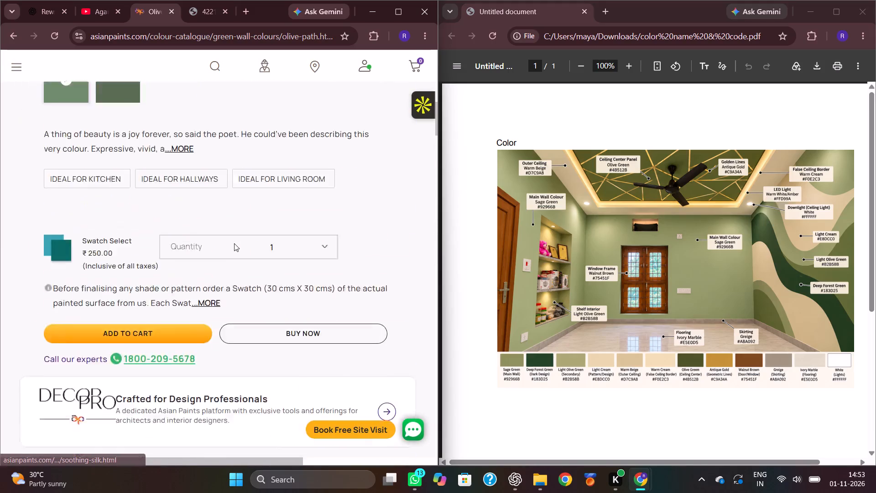
scroll(234, 243, "up", 7)
scroll(234, 243, "down", 6)
scroll(234, 243, "up", 2)
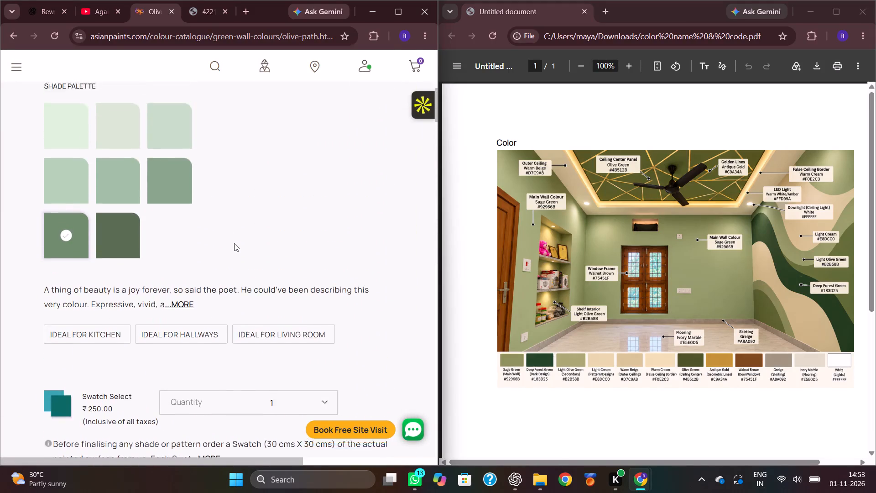
scroll(234, 243, "up", 3)
scroll(234, 243, "down", 2)
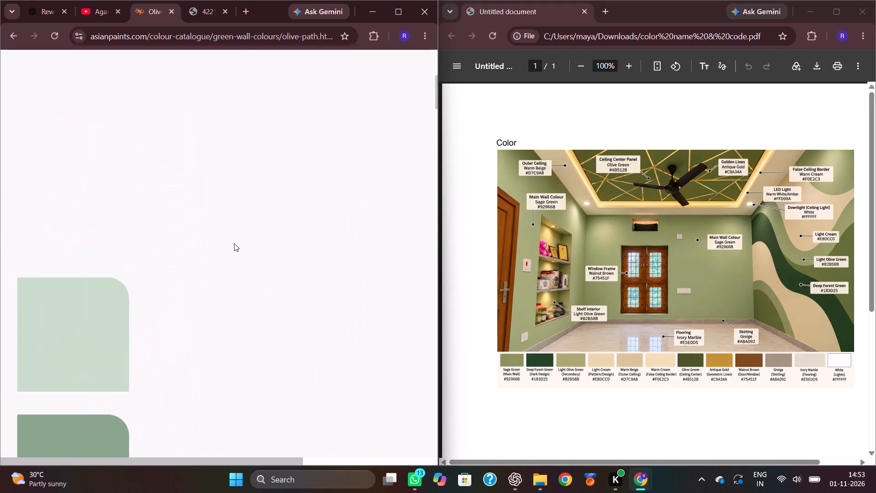
scroll(234, 243, "down", 3)
scroll(234, 243, "left", 1)
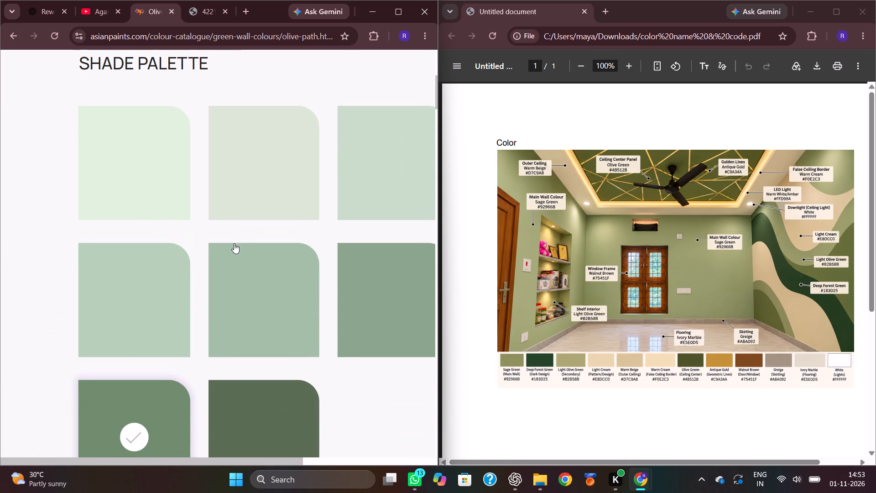
scroll(234, 243, "left", 1)
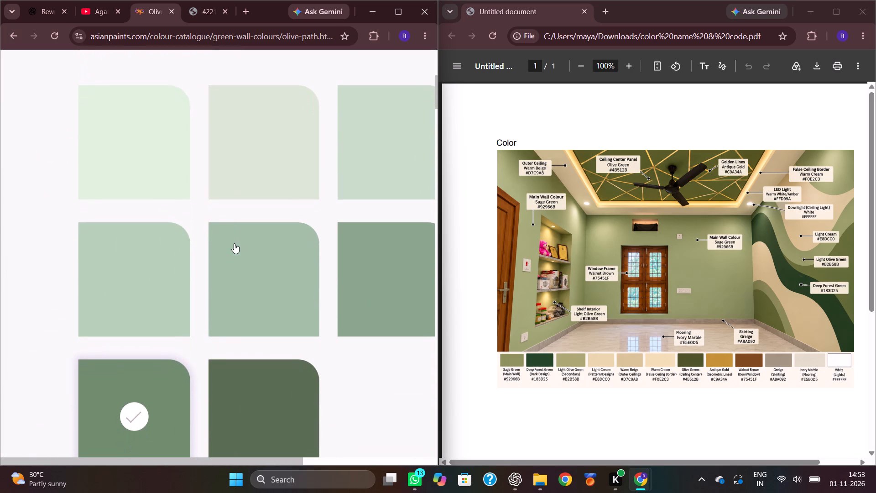
scroll(234, 243, "left", 1)
scroll(234, 243, "down", 1)
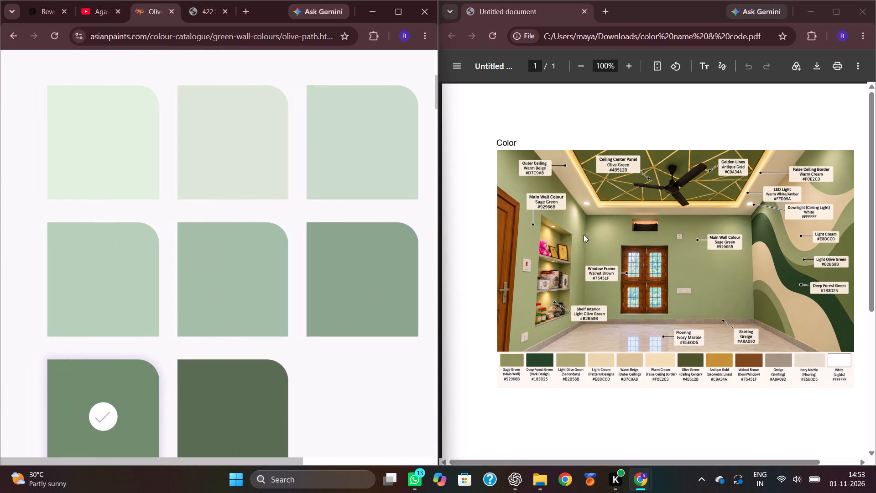
scroll(588, 235, "left", 1)
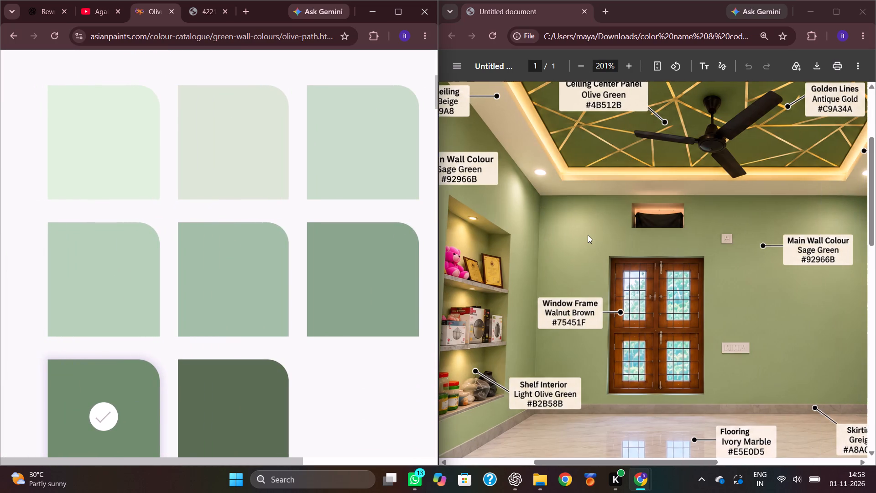
scroll(588, 235, "left", 1)
scroll(276, 309, "down", 1)
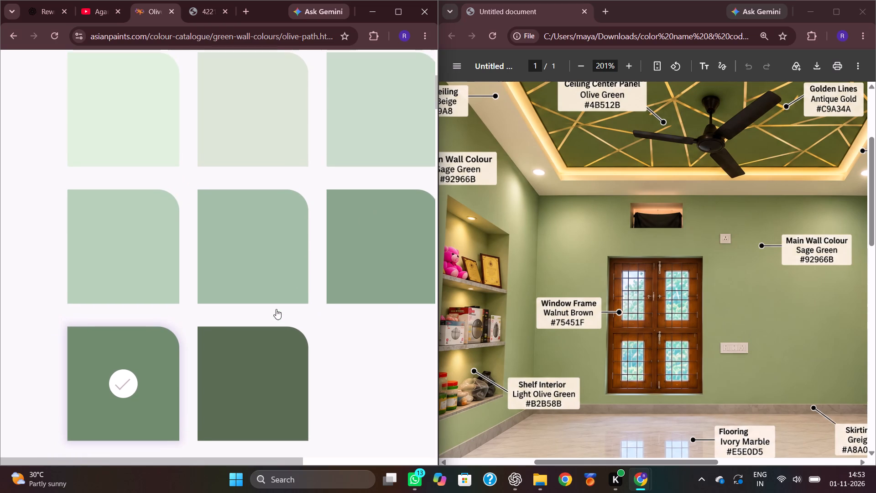
scroll(276, 309, "down", 1)
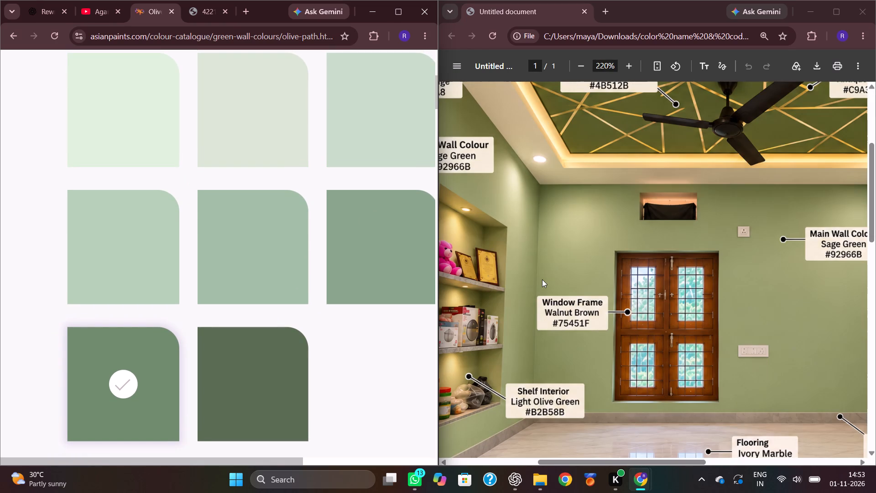
scroll(336, 191, "up", 1)
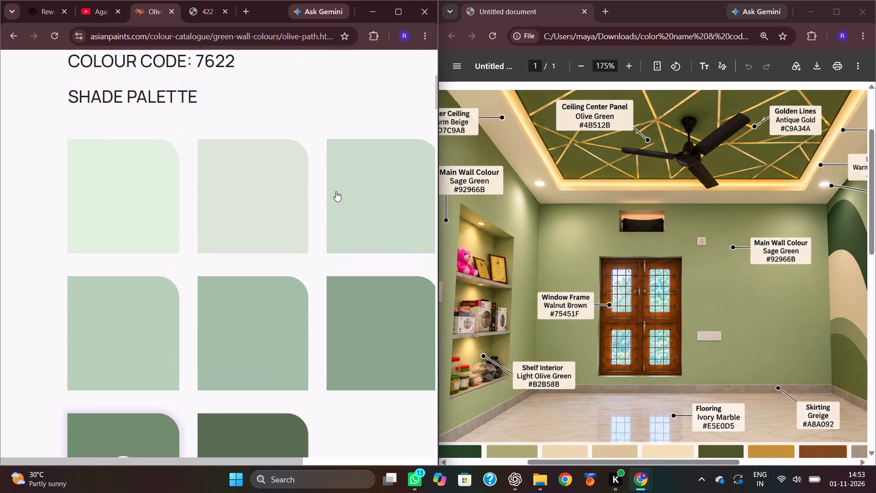
scroll(352, 233, "down", 1)
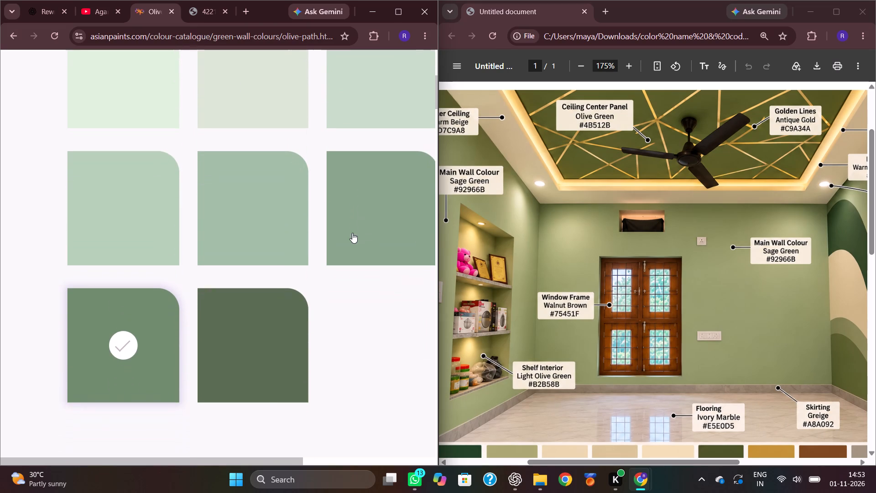
scroll(352, 233, "down", 1)
scroll(695, 325, "left", 3)
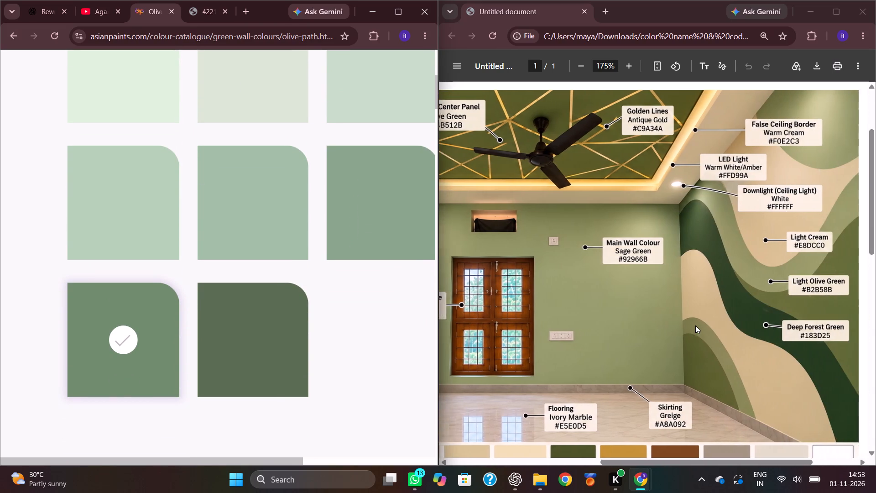
scroll(695, 325, "left", 3)
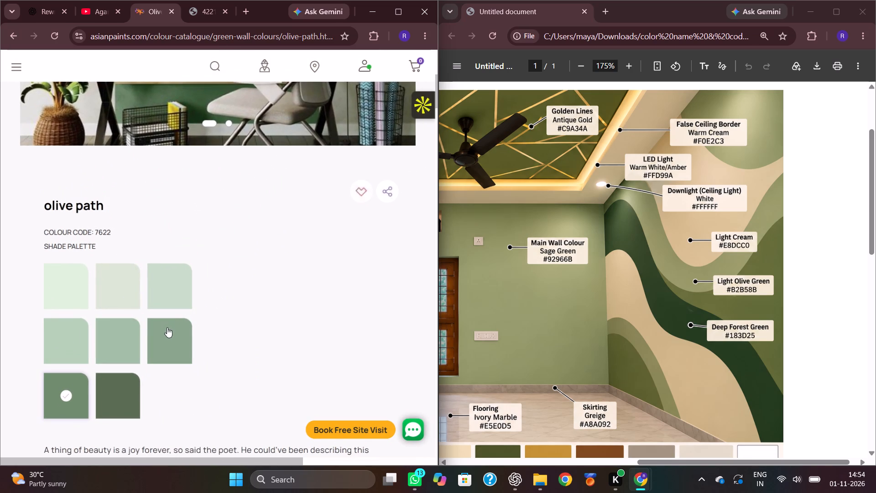
Open the darkest palette shade, Mehendi-N, and examine its room preview against the reference image.
left_click(111, 383)
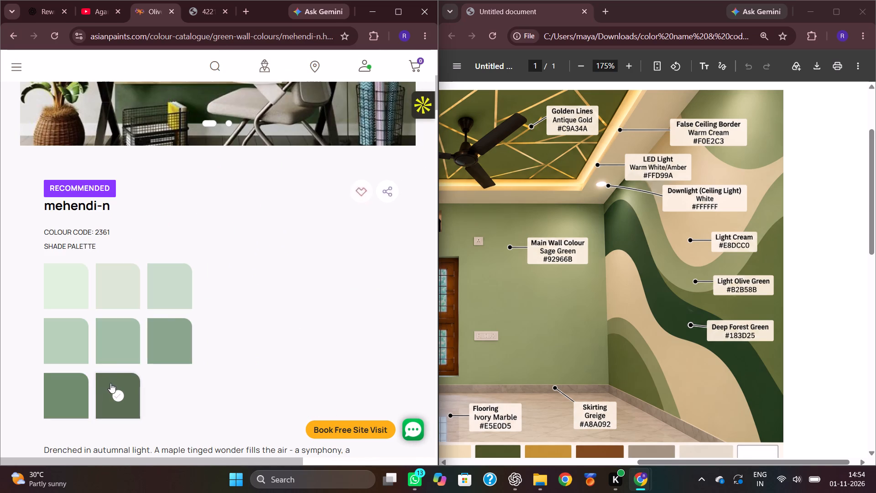
scroll(250, 273, "up", 5)
scroll(250, 273, "down", 1)
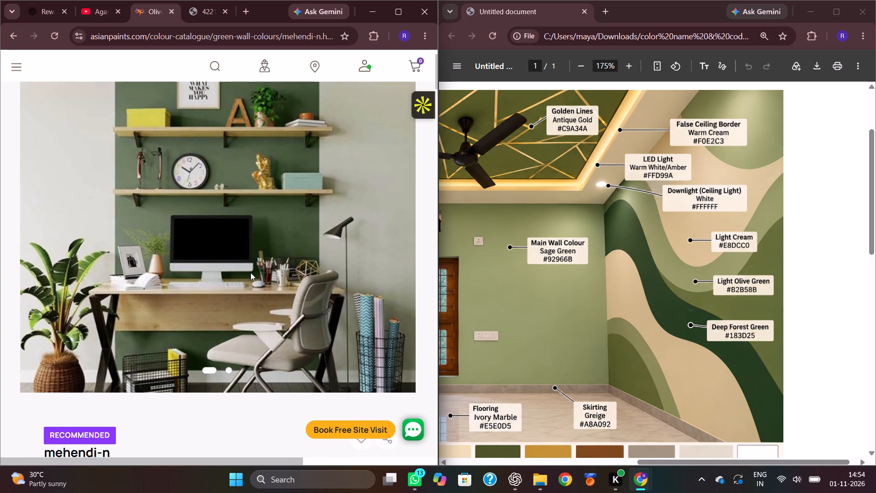
scroll(250, 273, "down", 2)
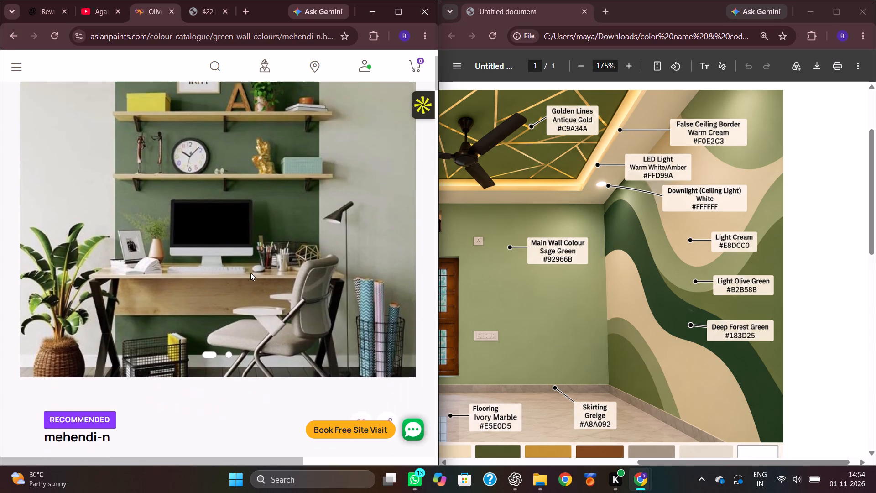
scroll(250, 273, "down", 2)
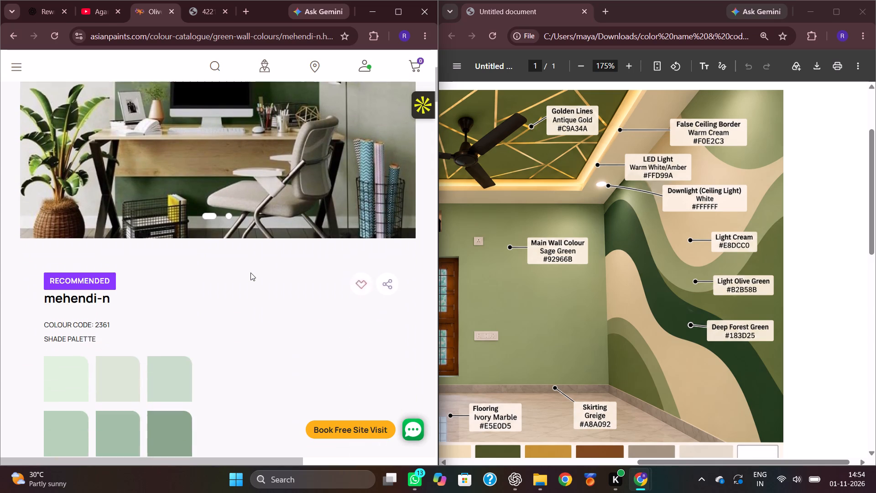
scroll(250, 273, "down", 1)
View the Opaline Green shade and return to Olive Path, checking their room previews.
left_click(162, 287)
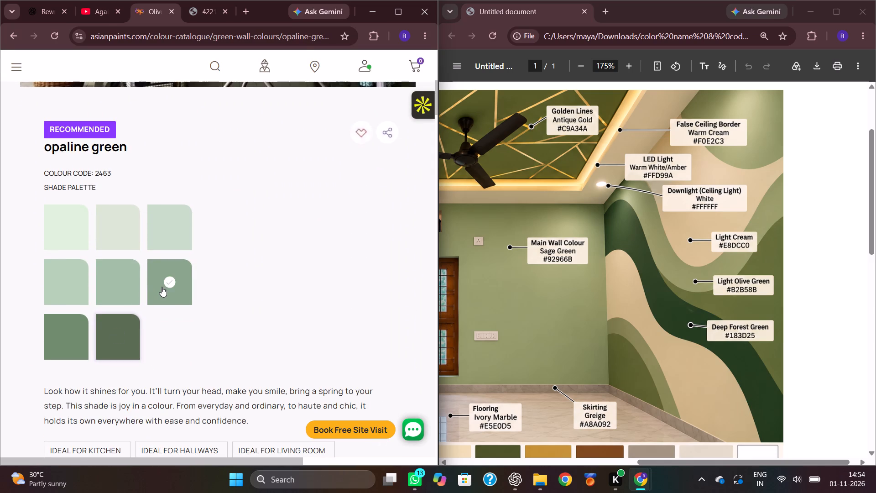
scroll(162, 287, "up", 6)
scroll(162, 287, "down", 5)
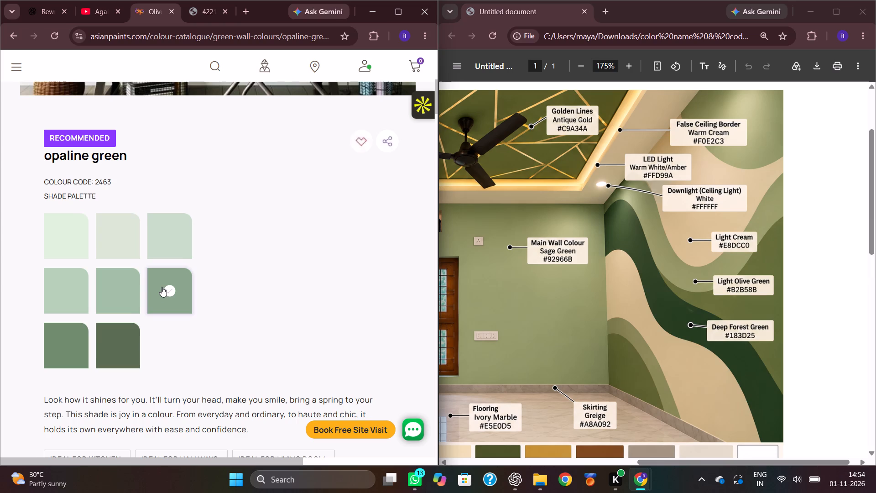
left_click(60, 346)
scroll(153, 231, "up", 1)
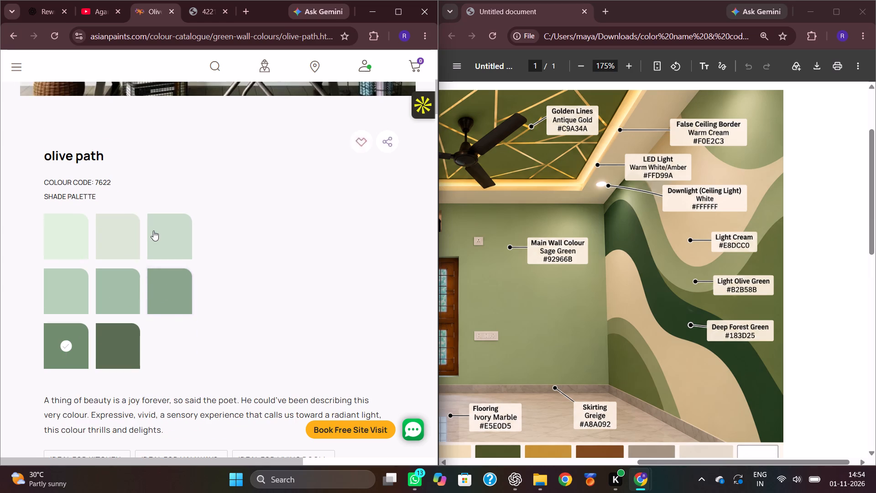
scroll(153, 231, "up", 5)
scroll(153, 231, "down", 5)
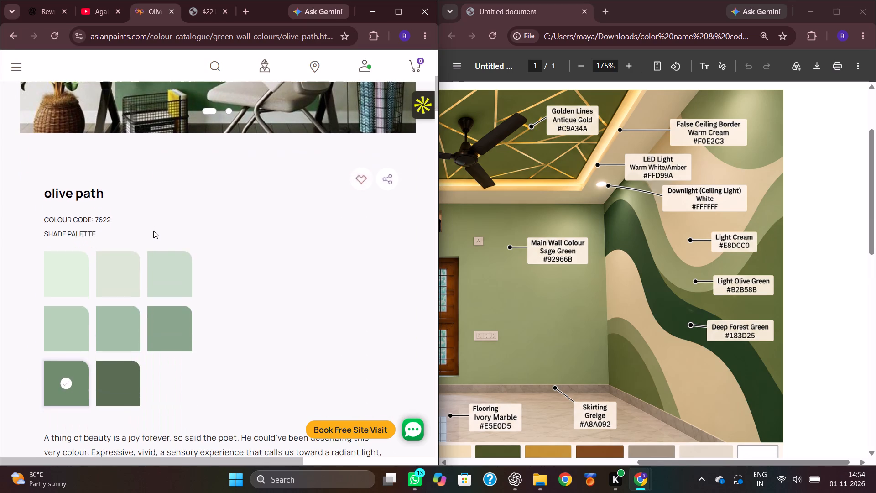
View the lighter palette shades Dew Drop and Forest Hike and examine their room previews.
left_click(163, 264)
scroll(163, 264, "up", 6)
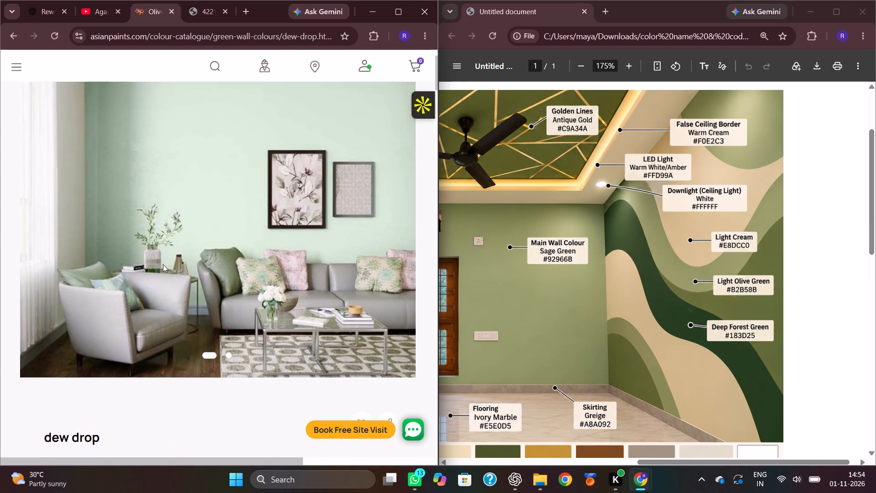
scroll(163, 264, "down", 5)
left_click(64, 271)
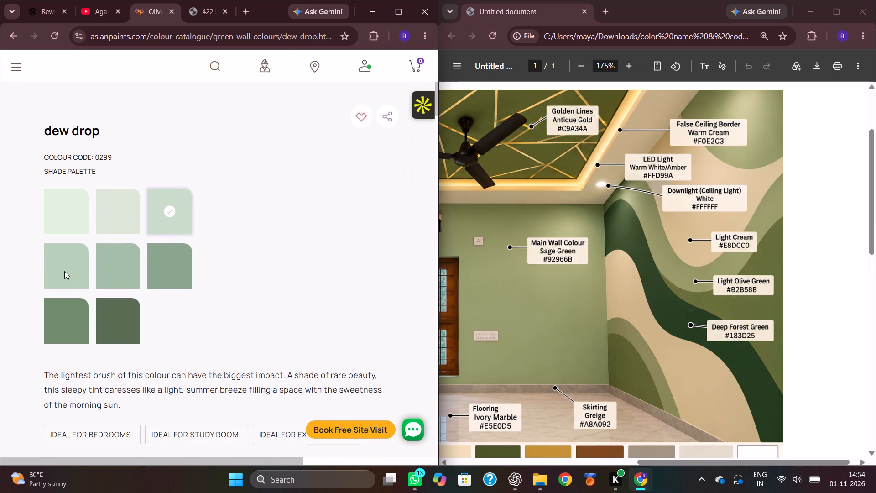
scroll(64, 271, "up", 4)
scroll(64, 271, "down", 2)
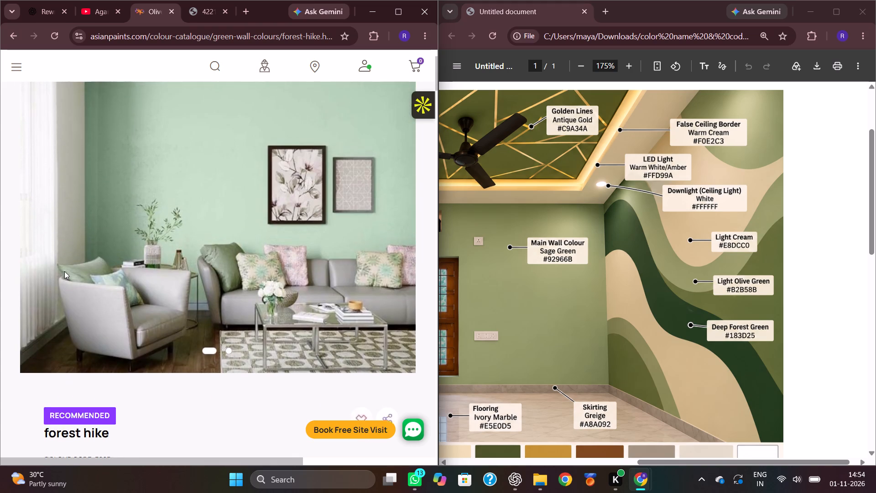
scroll(64, 271, "down", 1)
View the mid-tone palette shades Dry Sage and Opaline Green and examine their room previews.
left_click(109, 174)
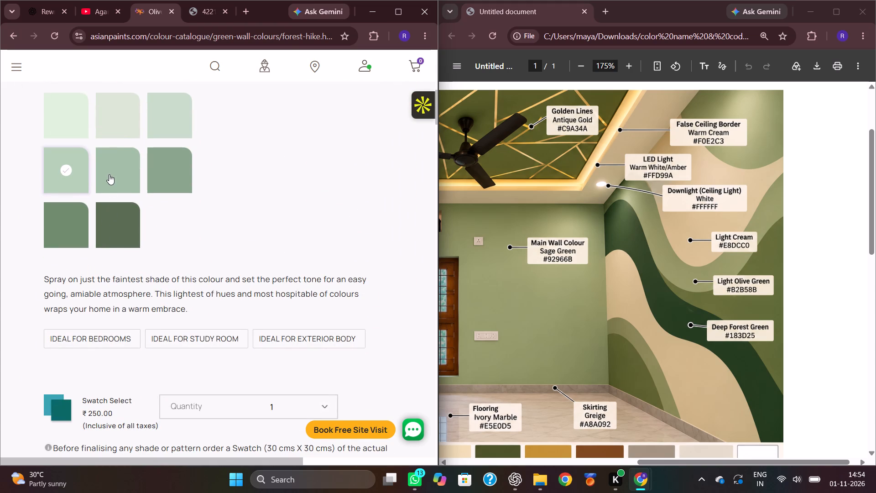
scroll(109, 174, "up", 4)
scroll(109, 174, "down", 1)
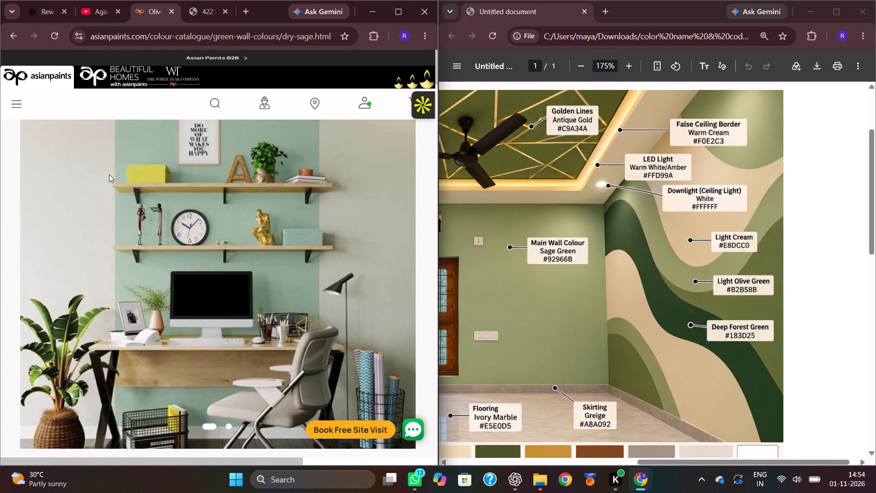
scroll(109, 174, "down", 1)
left_click(175, 231)
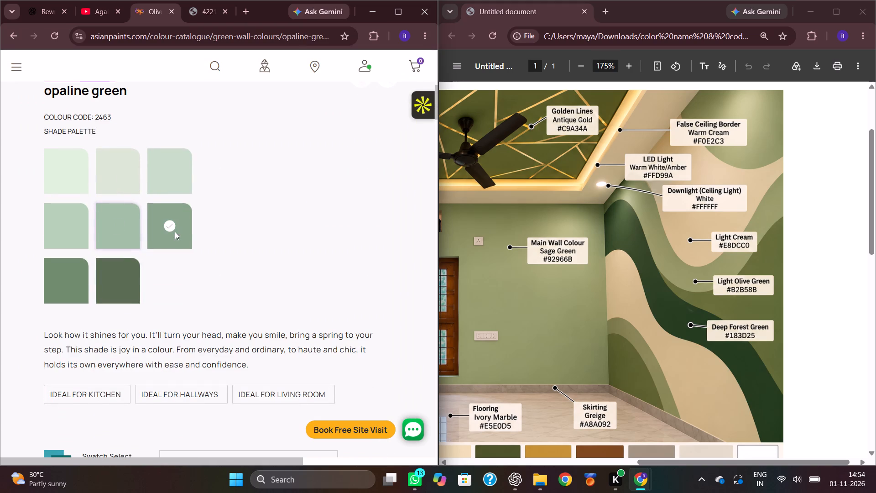
scroll(175, 231, "up", 6)
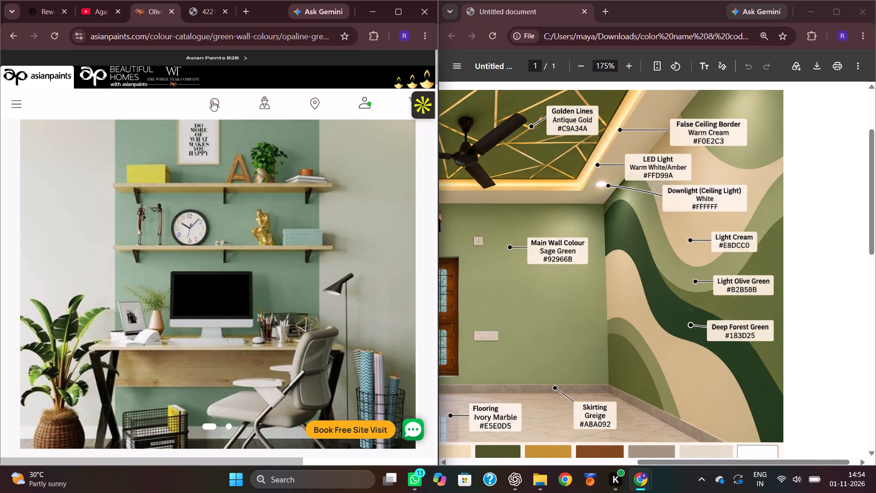
Search the Asian Paints site for "sage".
left_click(212, 101)
left_click(198, 109)
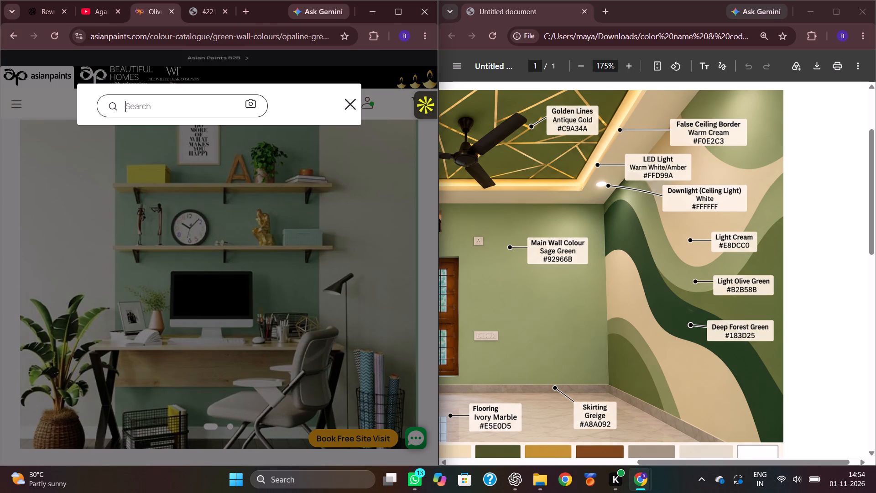
type("sage")
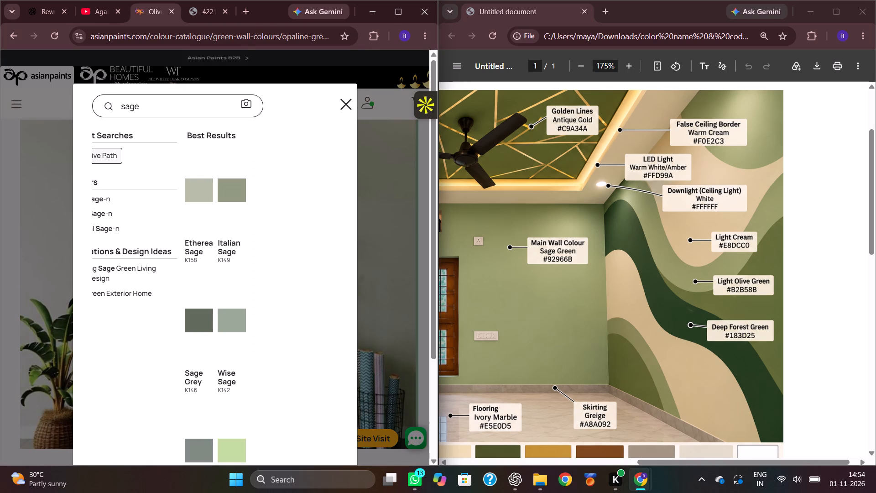
Refine the search to "sage green" and examine the suggested shades and their codes.
key("space")
type("green")
scroll(249, 266, "down", 1)
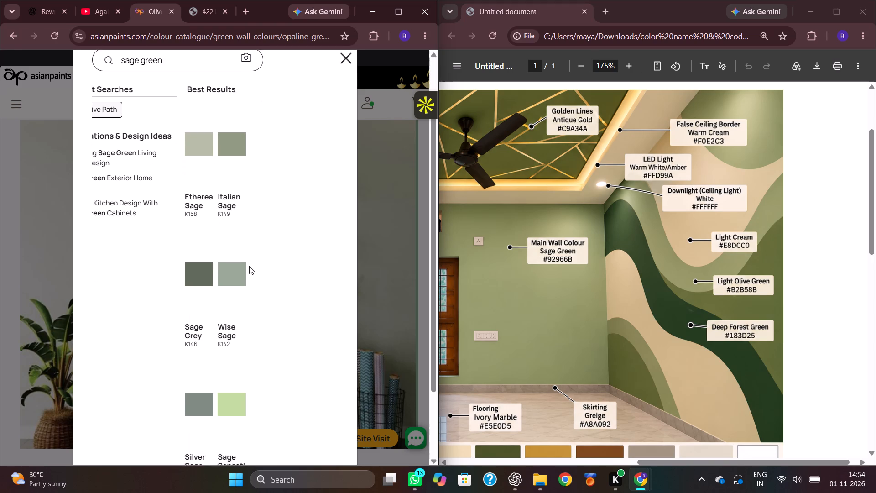
scroll(249, 266, "down", 3)
scroll(249, 266, "up", 1)
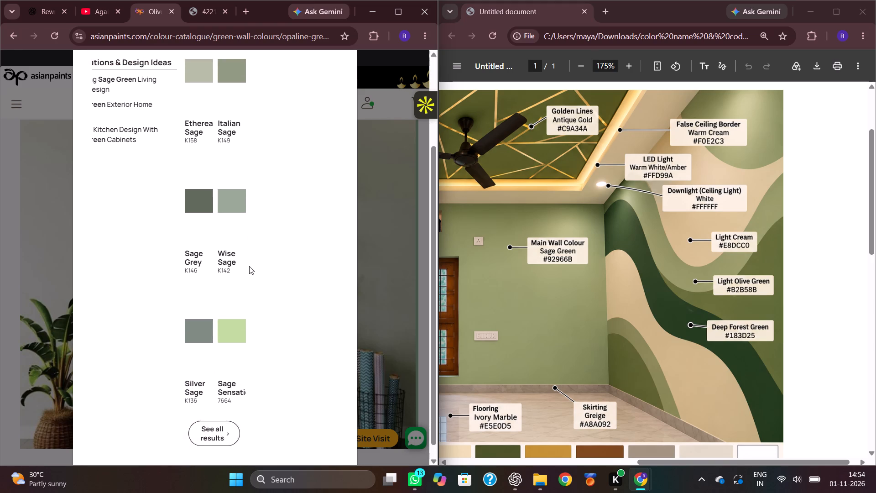
scroll(249, 266, "up", 1)
scroll(140, 150, "right", 2)
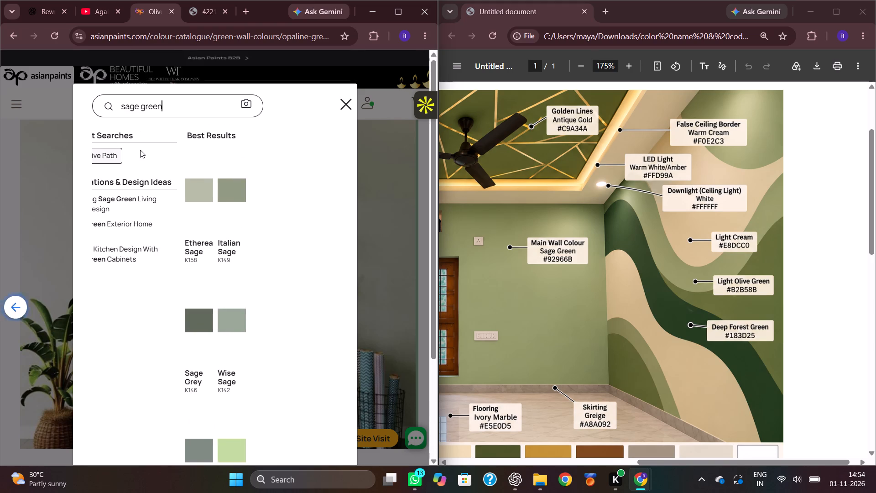
scroll(140, 150, "right", 1)
Maximize the browser window, open all results for "sage green", and examine the matching colours and wallpapers.
left_click(402, 10)
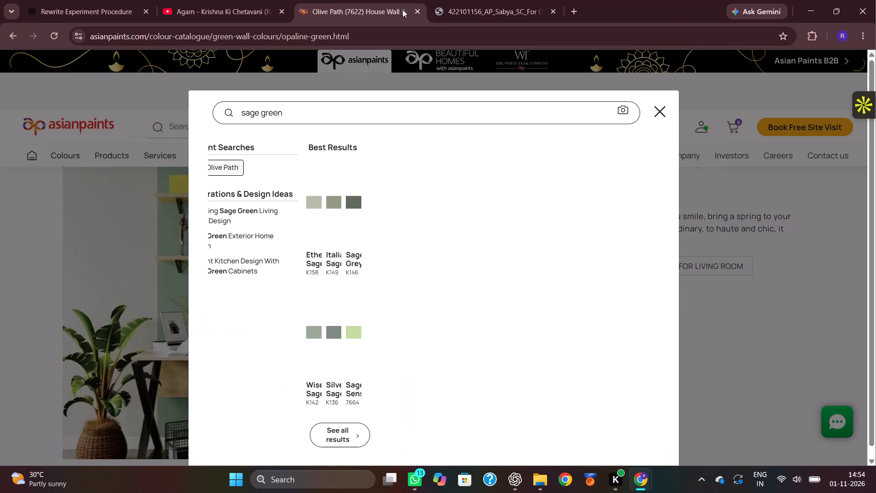
scroll(350, 231, "down", 1)
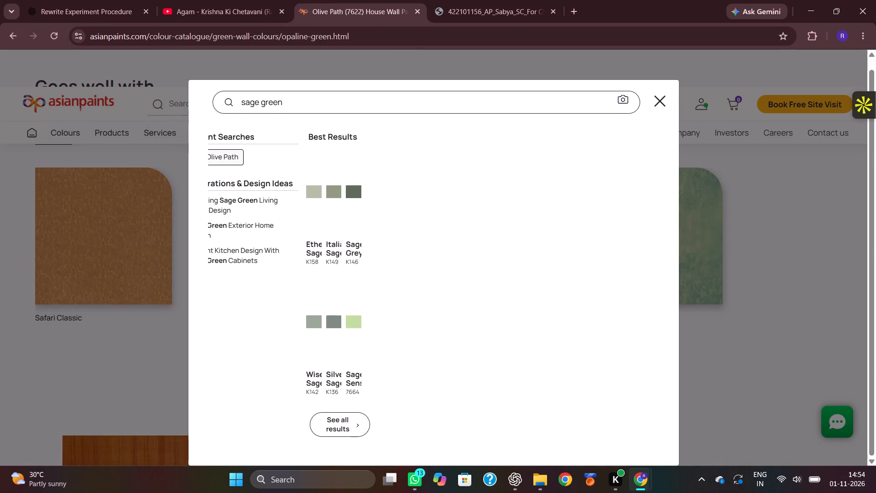
left_click(293, 107)
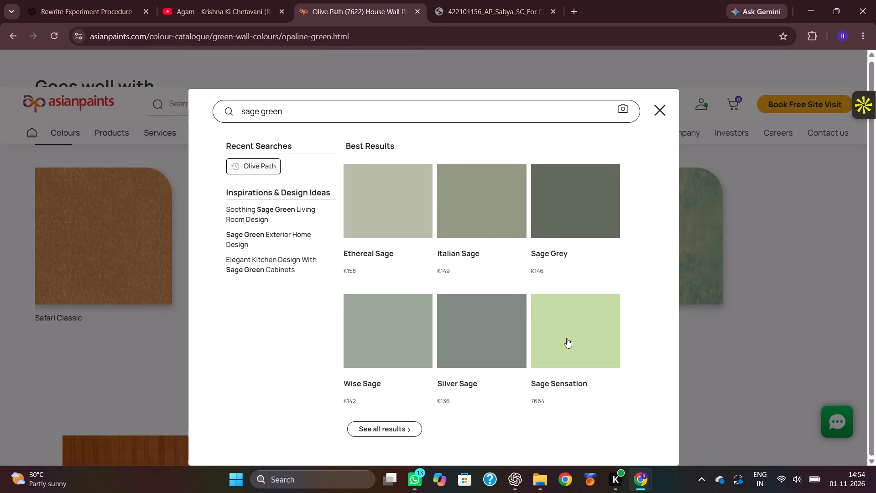
scroll(437, 351, "down", 1)
left_click(415, 425)
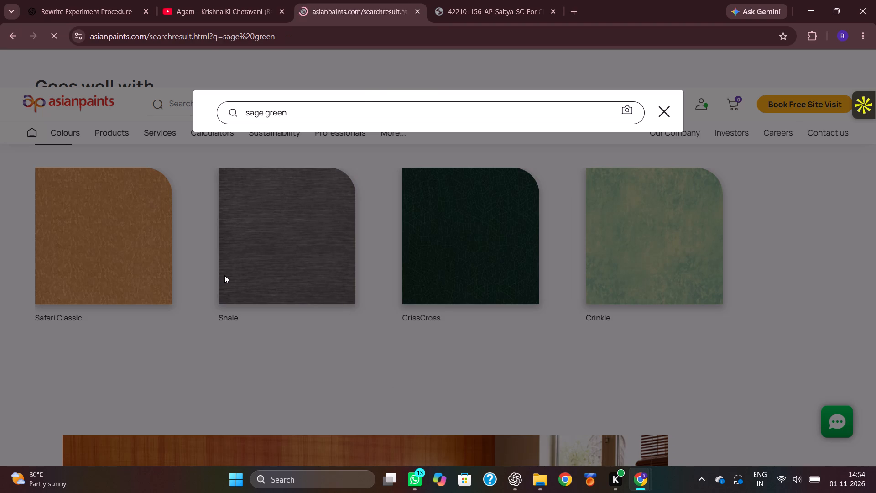
scroll(271, 325, "down", 1)
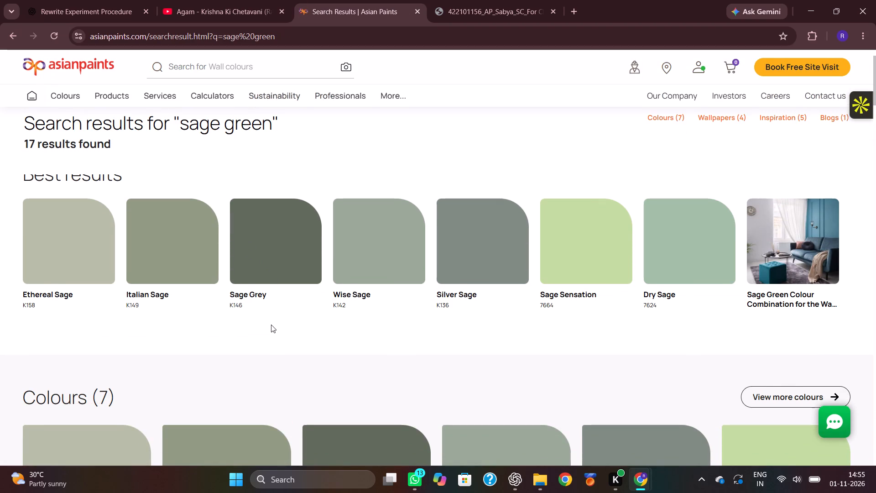
scroll(271, 325, "down", 4)
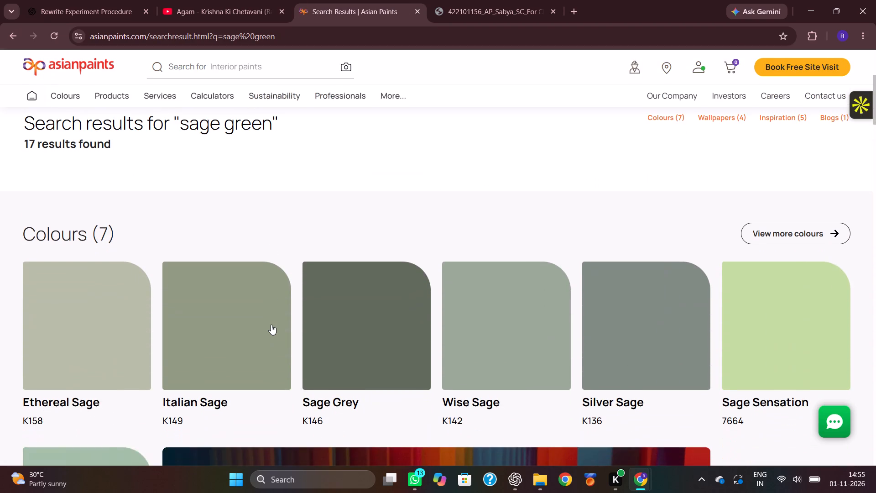
scroll(271, 325, "down", 1)
scroll(540, 355, "down", 6)
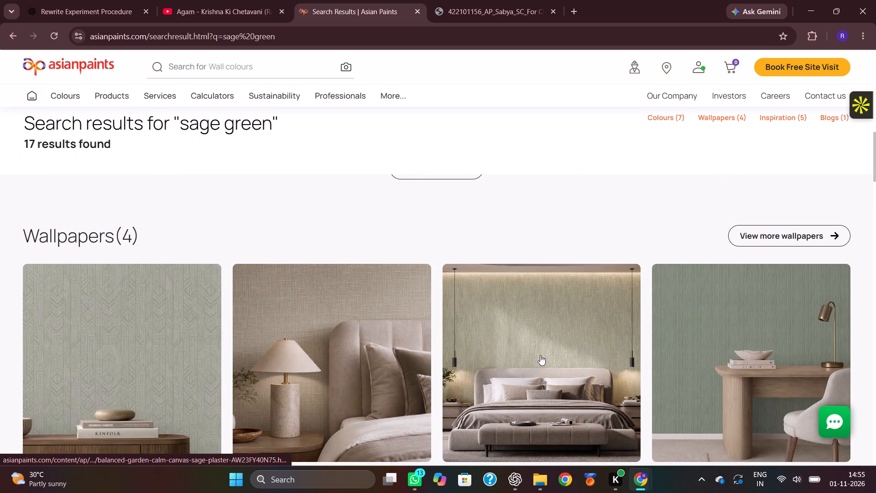
scroll(540, 355, "up", 1)
Open the full wall paint colour catalogue from the results and look over its colour families and recently viewed shades.
left_click(437, 229)
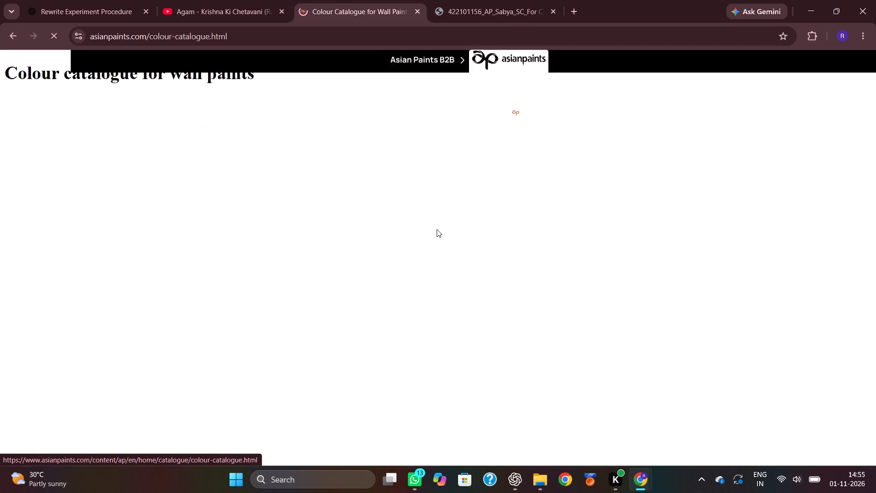
scroll(437, 229, "up", 1)
scroll(437, 229, "down", 2)
scroll(437, 229, "up", 1)
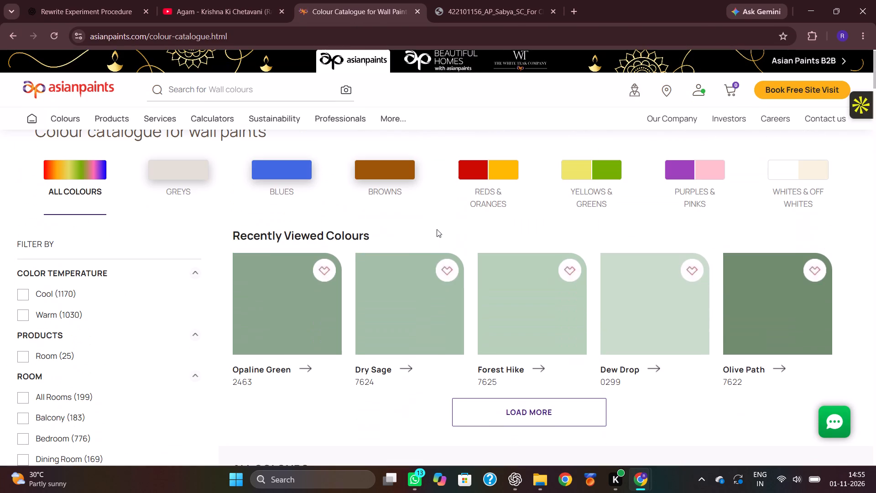
scroll(437, 229, "up", 2)
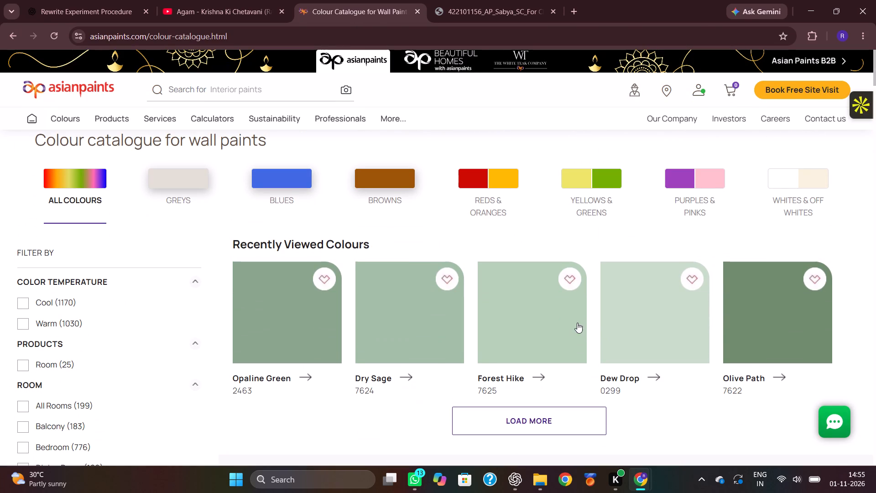
scroll(664, 325, "left", 1)
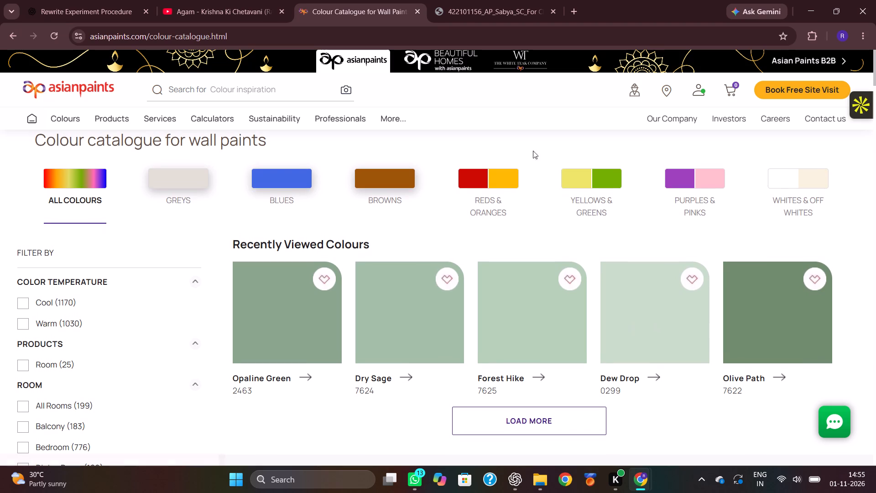
Search the Asian Paints site for "sage green" again and view the best results.
left_click(242, 88)
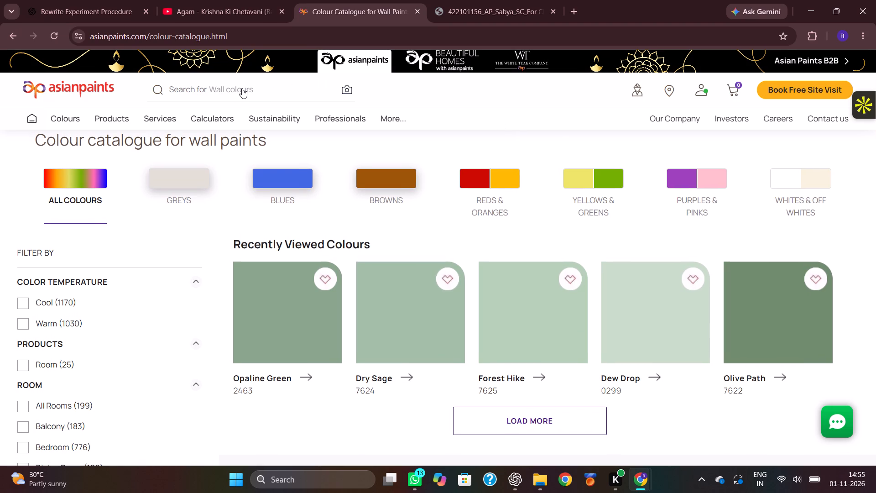
left_click(248, 109)
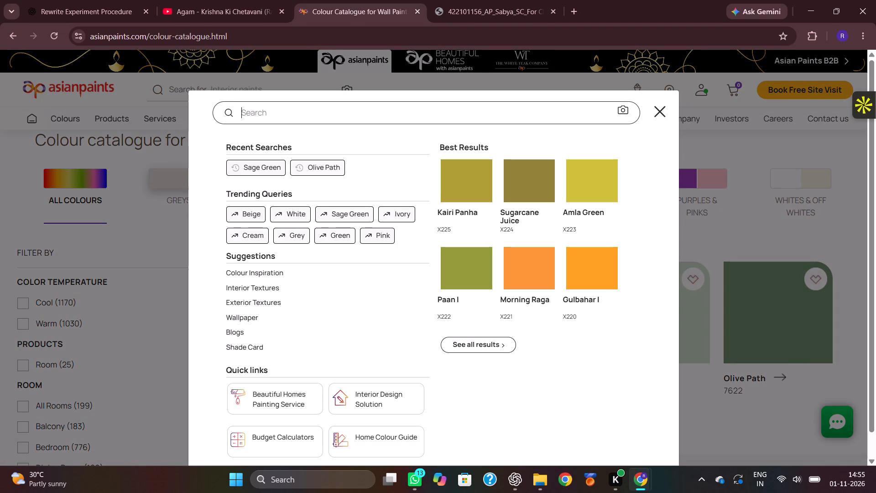
type("sage gr")
key("BackSpace")
type("reen")
key("Return")
scroll(322, 168, "down", 1)
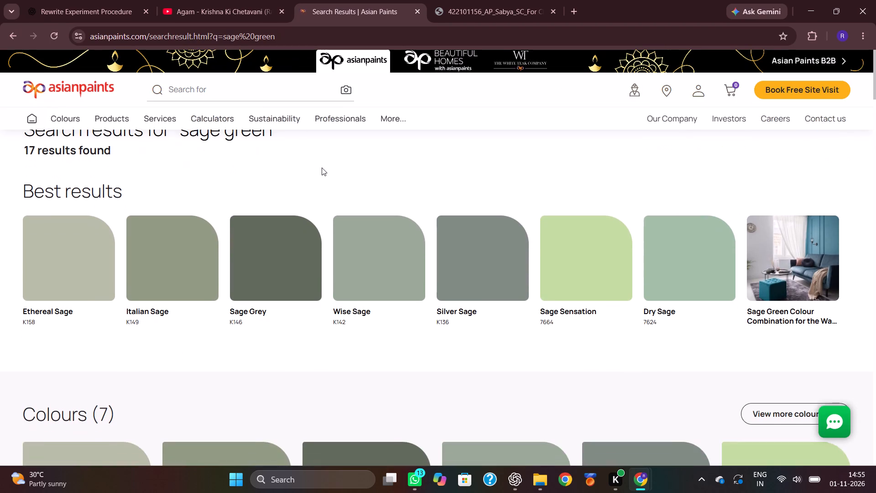
scroll(322, 168, "down", 1)
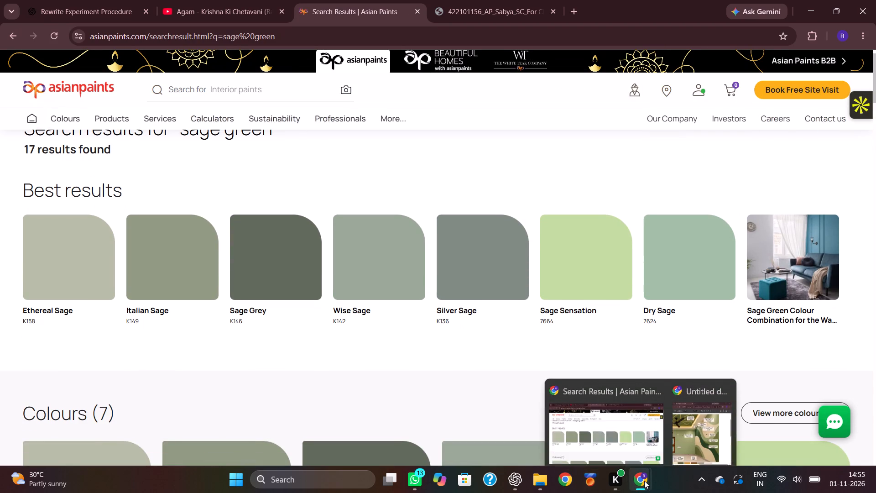
Bring the room reference PDF in front of the search results and compare the sage shades with its Sage Green wall.
left_click(686, 433)
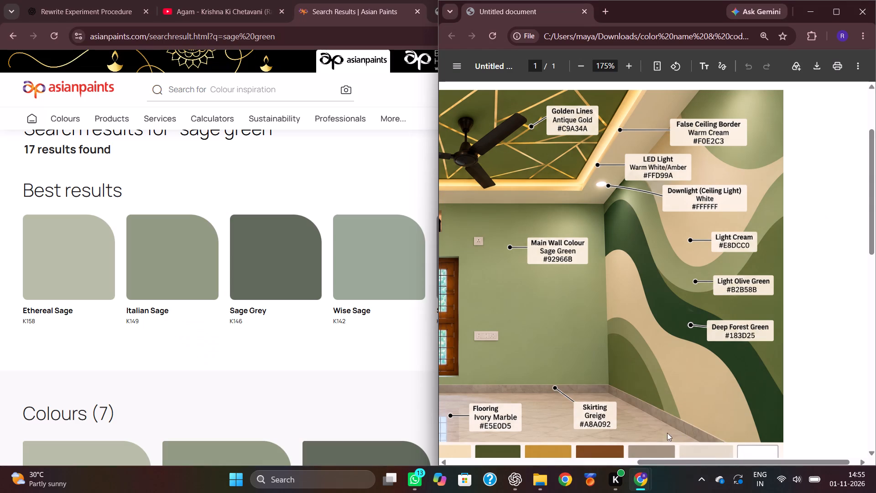
scroll(307, 321, "down", 1)
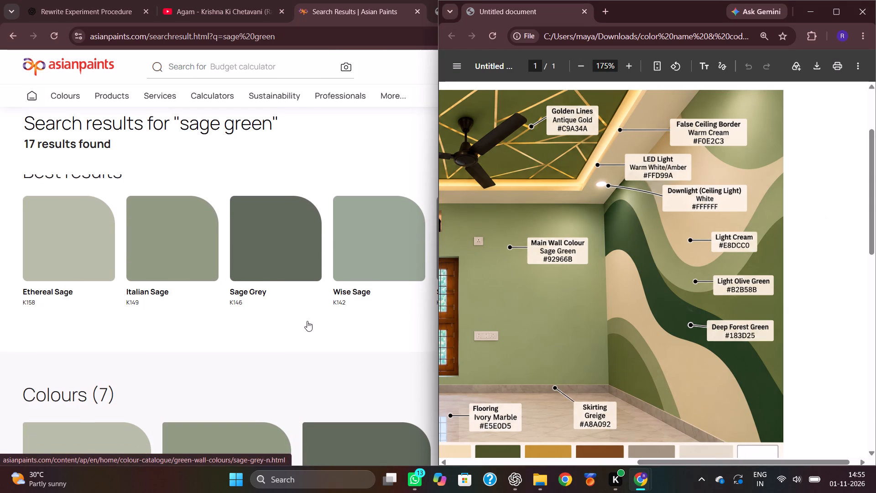
scroll(307, 321, "down", 1)
scroll(307, 321, "left", 2)
scroll(268, 272, "up", 6)
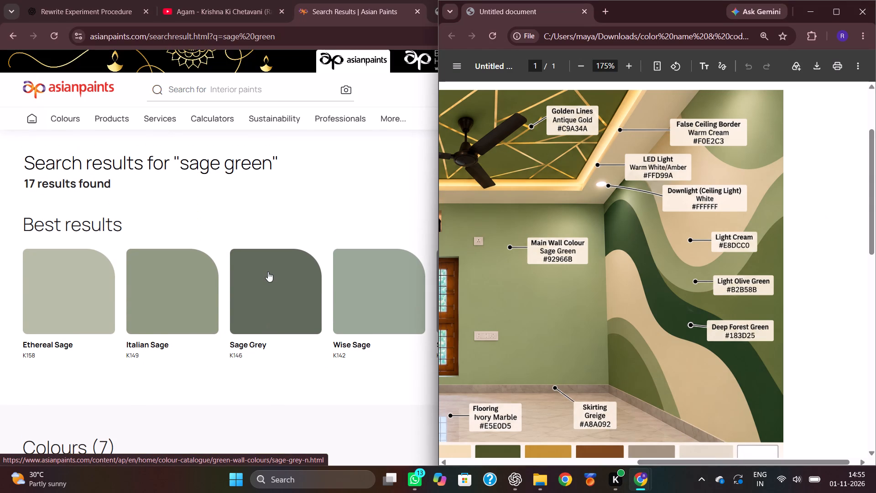
scroll(268, 272, "down", 1)
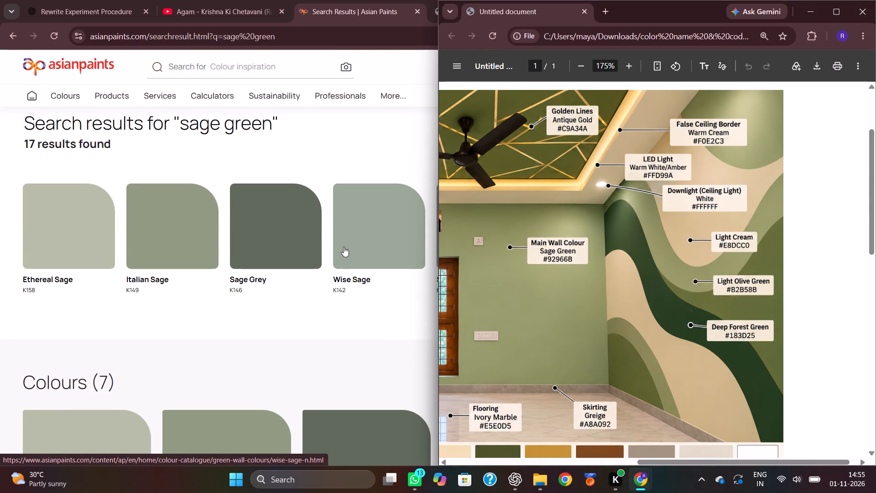
scroll(344, 246, "down", 3)
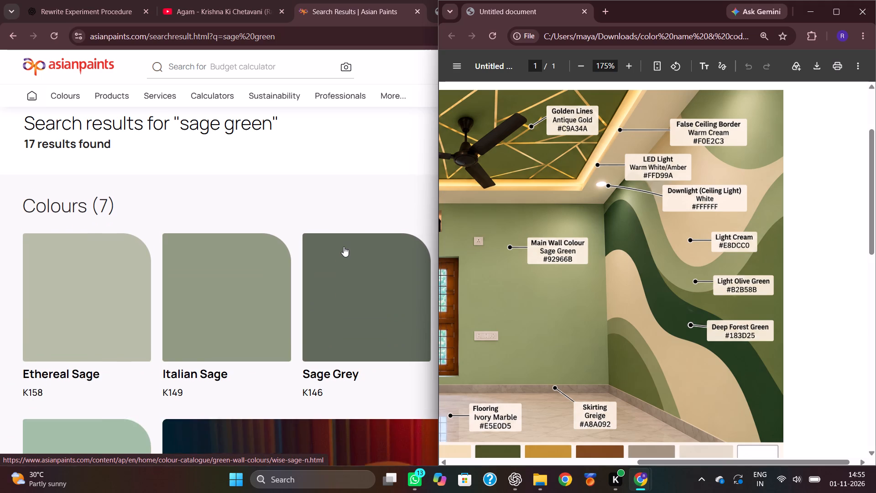
scroll(344, 246, "down", 1)
scroll(344, 246, "up", 2)
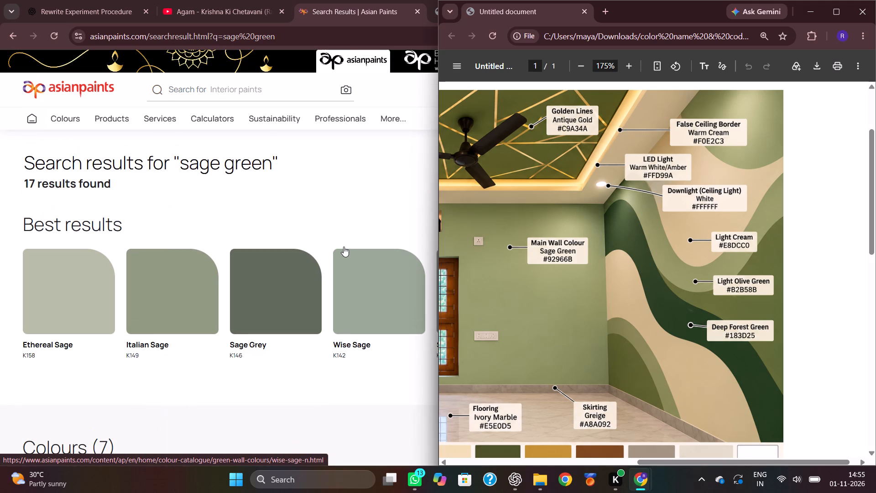
Arrange the Asian Paints search results and the room reference PDF side by side, each filling half the screen.
key("super+Left")
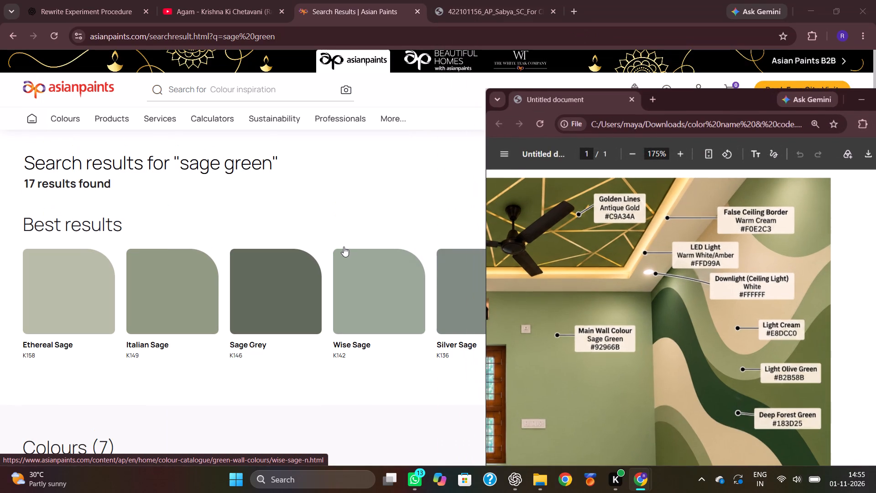
left_click(618, 286)
key("super+Right")
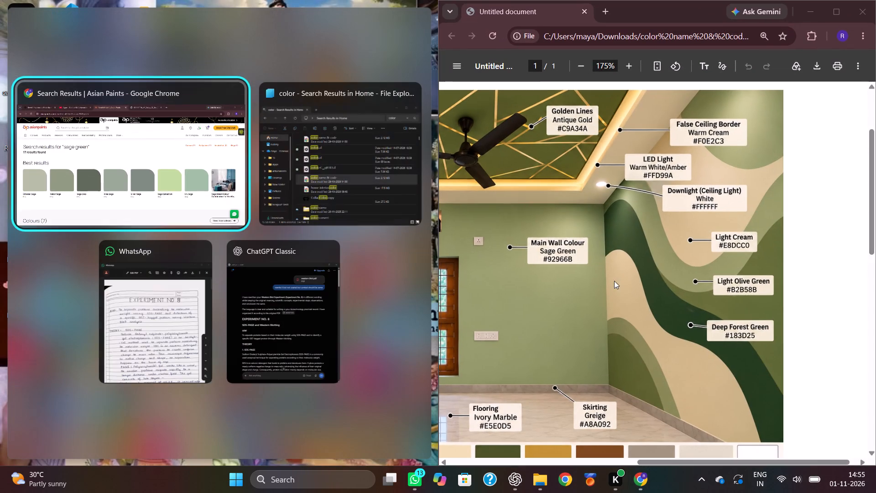
left_click(107, 152)
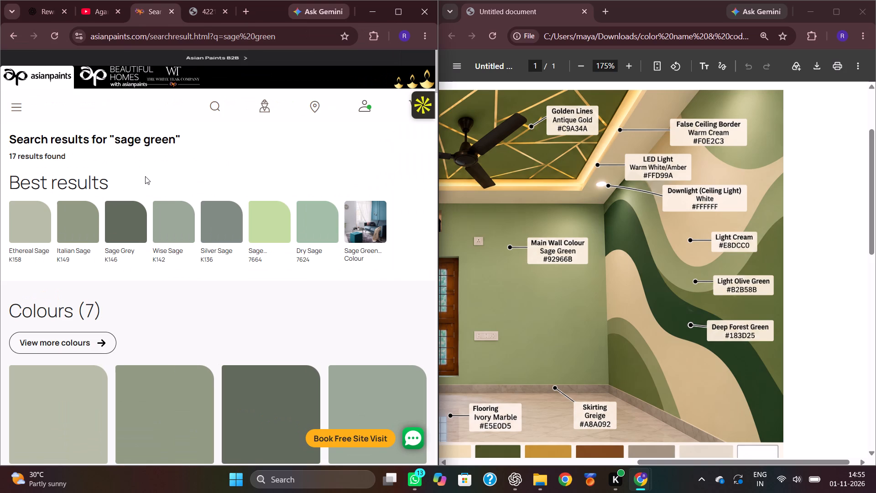
Examine the sage green result swatches and codes up close, comparing them with the PDF's main wall colour.
scroll(145, 176, "right", 1)
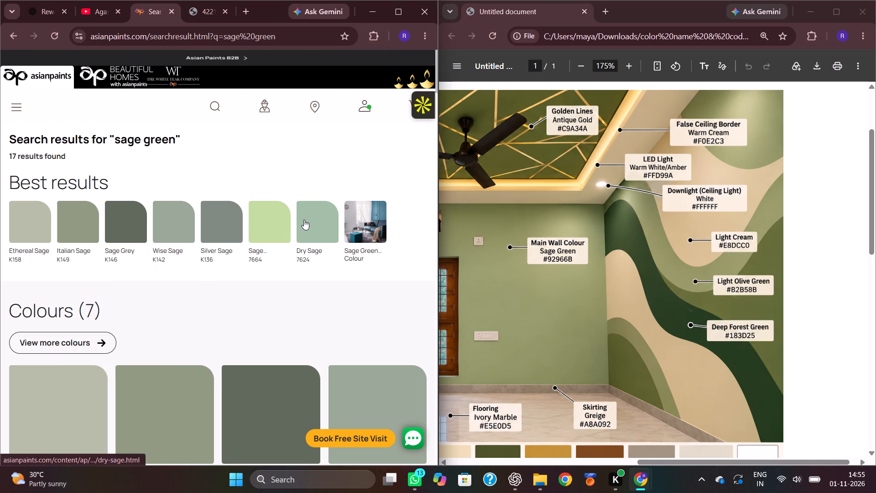
scroll(245, 232, "down", 1)
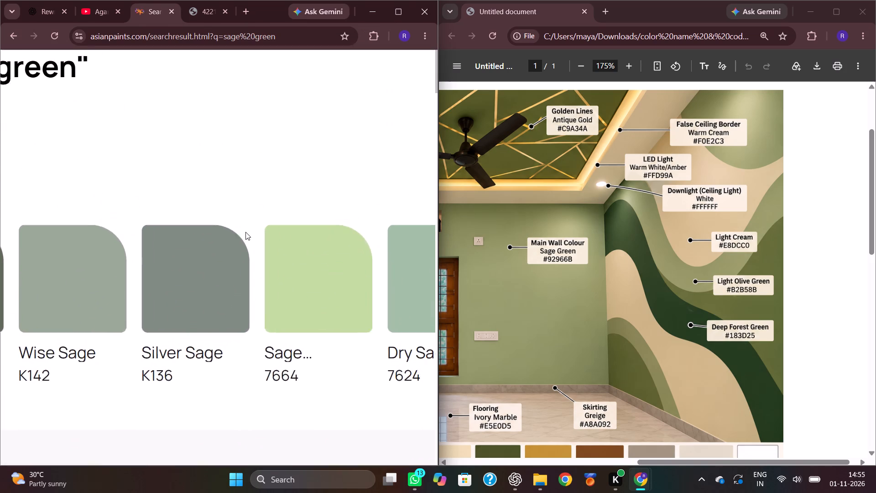
scroll(245, 232, "down", 1)
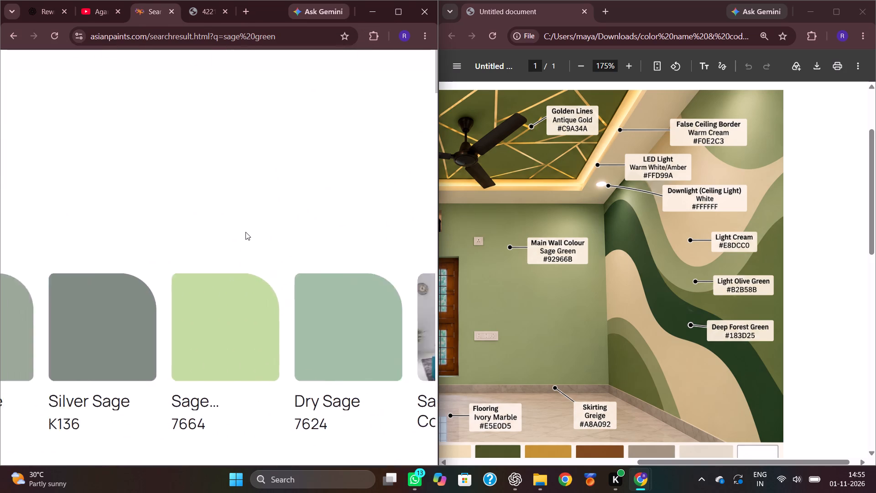
scroll(245, 232, "down", 1)
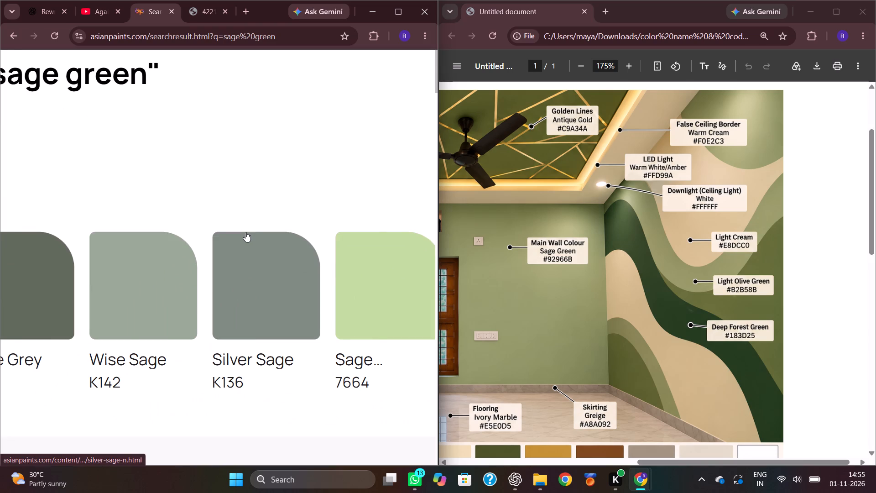
scroll(245, 232, "down", 1)
scroll(245, 232, "right", 5)
scroll(195, 278, "right", 3)
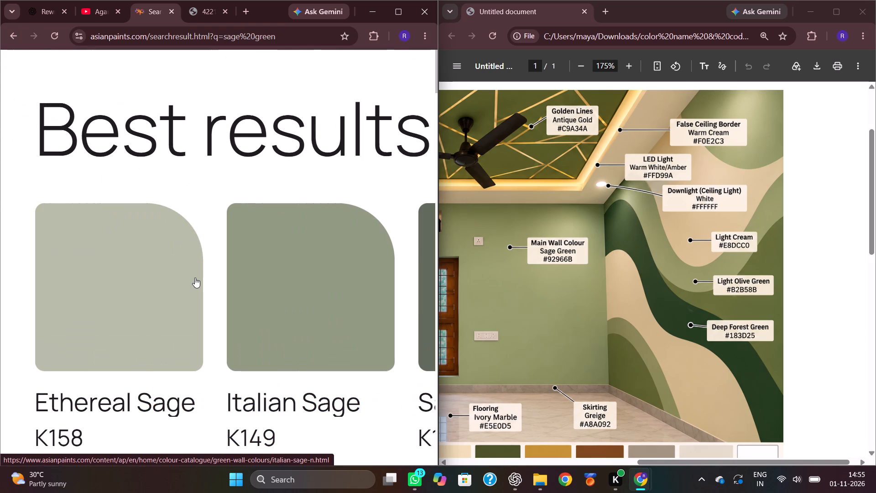
scroll(195, 278, "right", 2)
scroll(195, 278, "down", 1)
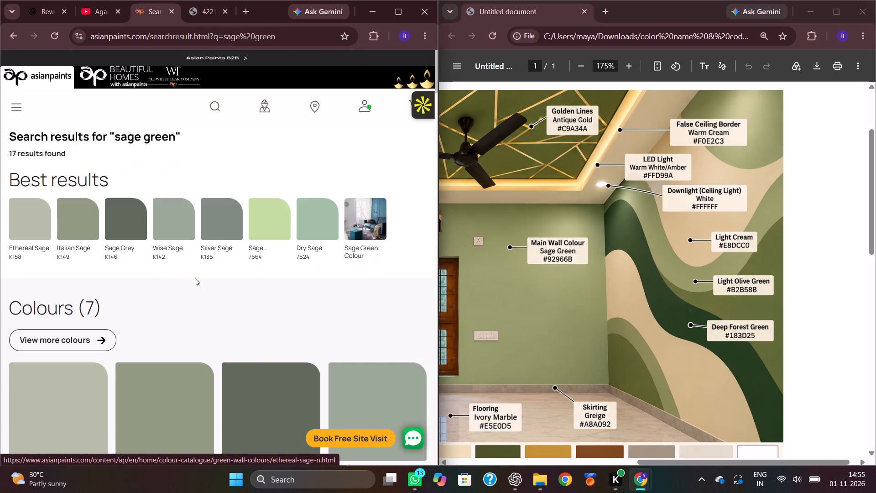
scroll(195, 278, "down", 1)
Examine the room reference PDF up close around the Sage Green main wall and the patterned accent wall, comparing them with the sage swatches.
scroll(523, 296, "right", 2)
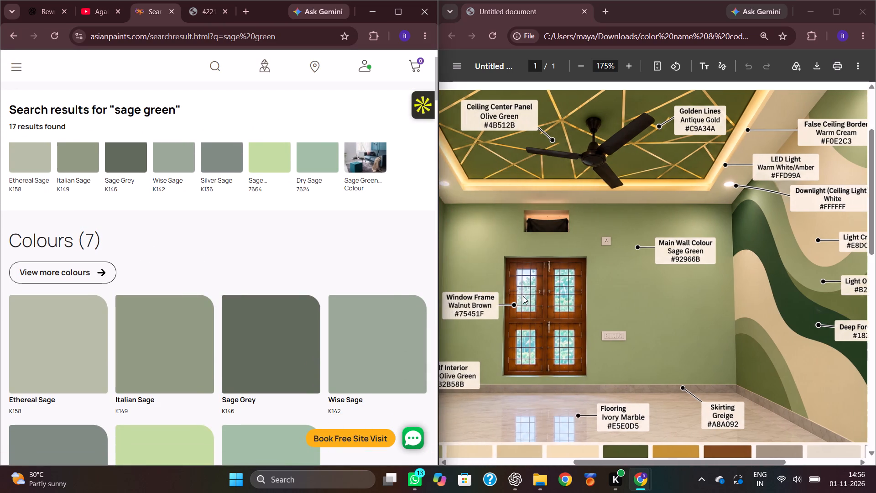
scroll(523, 296, "right", 3)
scroll(523, 296, "left", 2)
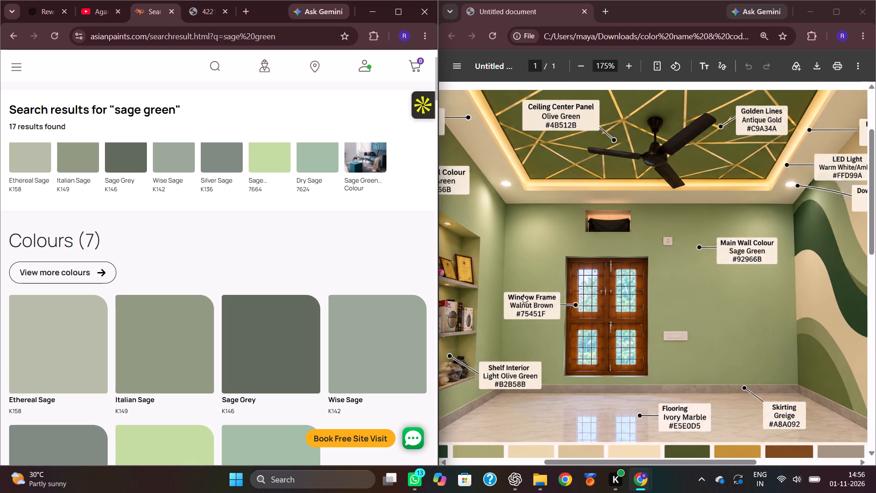
scroll(523, 296, "left", 2)
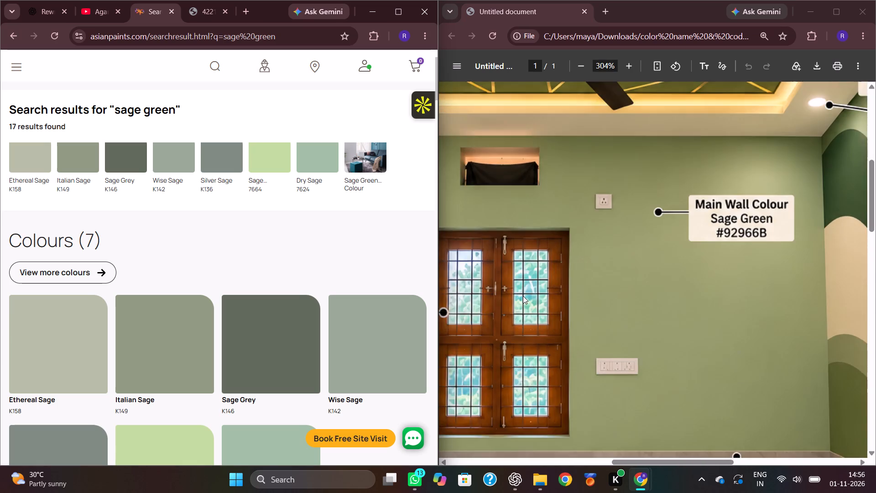
scroll(523, 296, "left", 3)
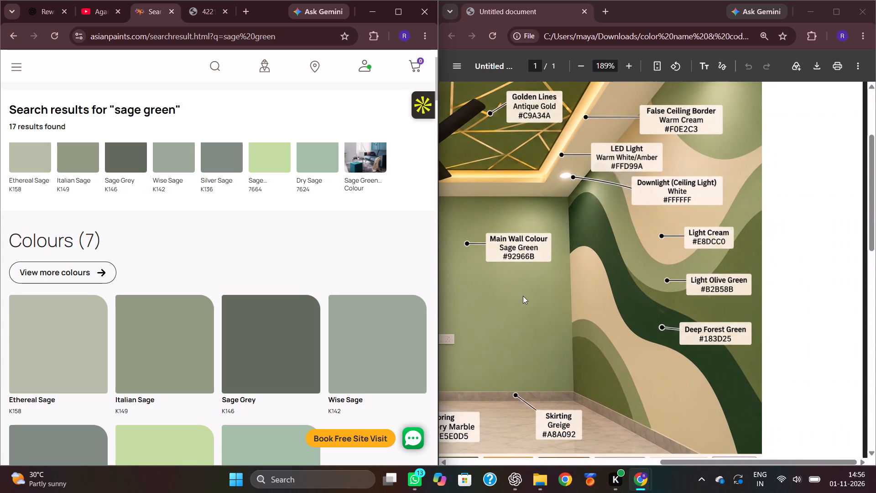
scroll(523, 296, "left", 1)
Review the Italian Sage (K149) page's room preview and shade palette against the PDF's main wall, then return to the sage green results.
scroll(300, 311, "down", 1)
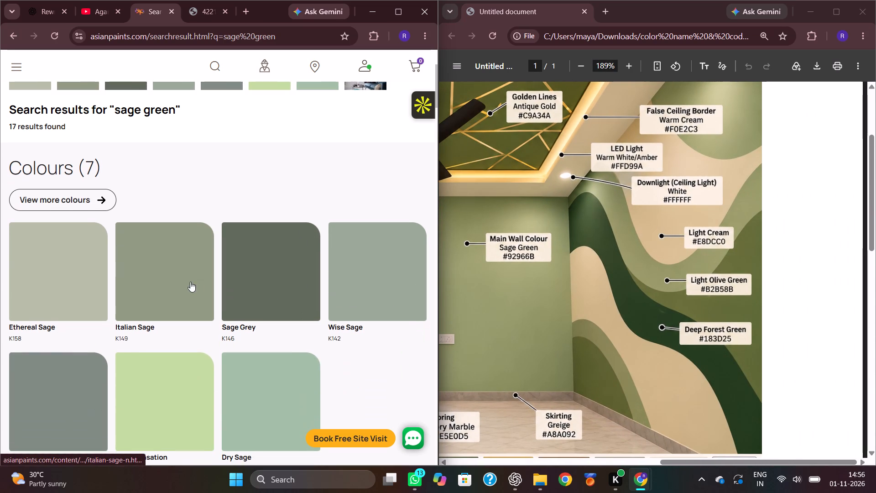
scroll(168, 283, "down", 1)
left_click(172, 227)
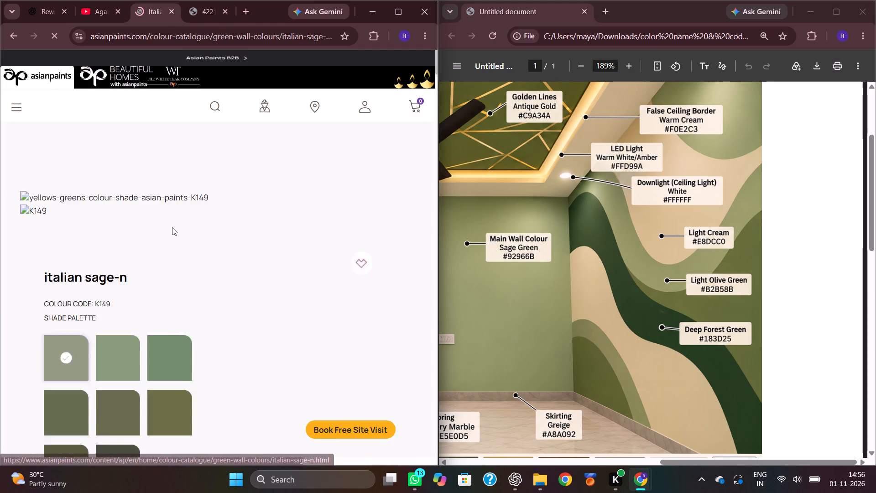
scroll(187, 290, "down", 4)
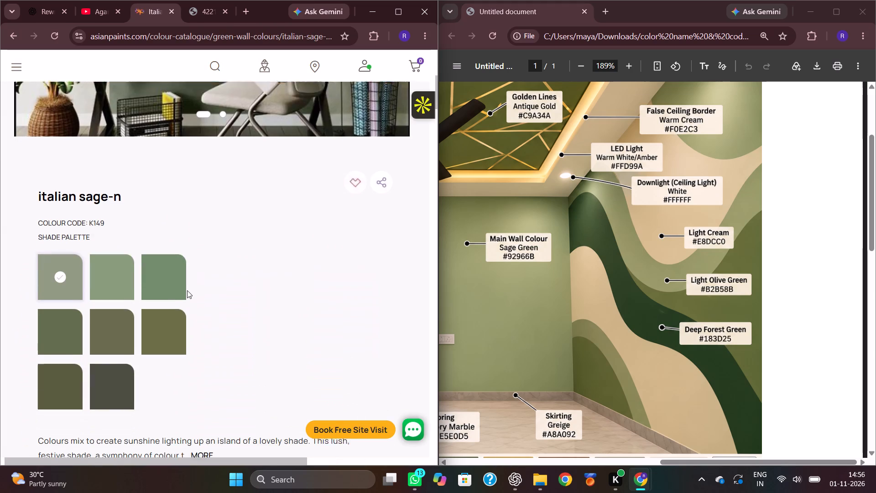
scroll(187, 290, "down", 2)
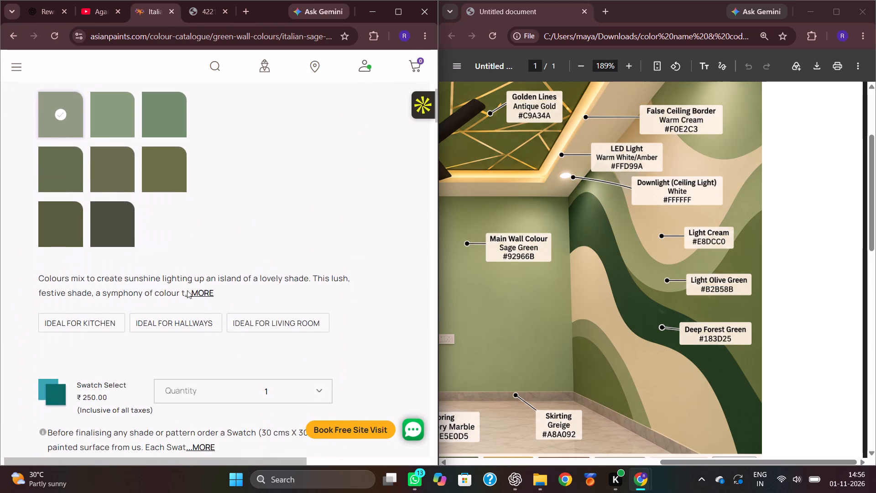
scroll(187, 290, "down", 1)
scroll(187, 290, "up", 5)
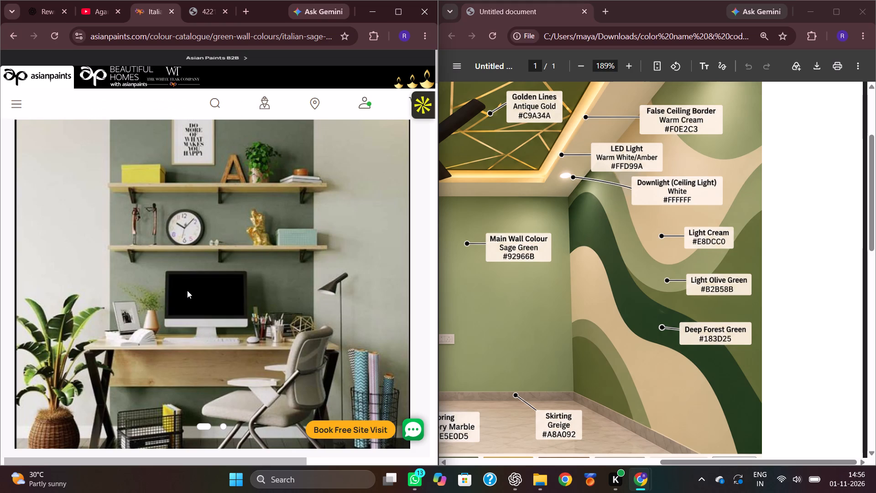
scroll(187, 290, "down", 1)
scroll(203, 269, "up", 5)
scroll(203, 269, "down", 1)
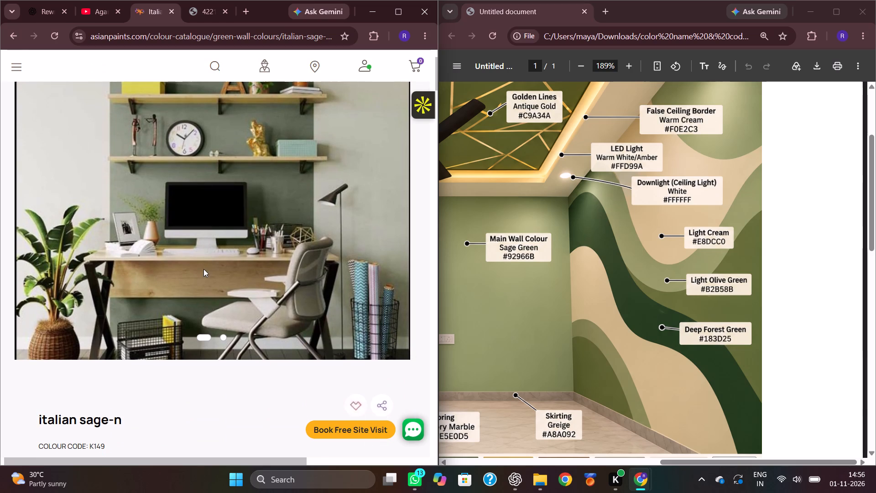
scroll(203, 269, "down", 1)
left_click(11, 32)
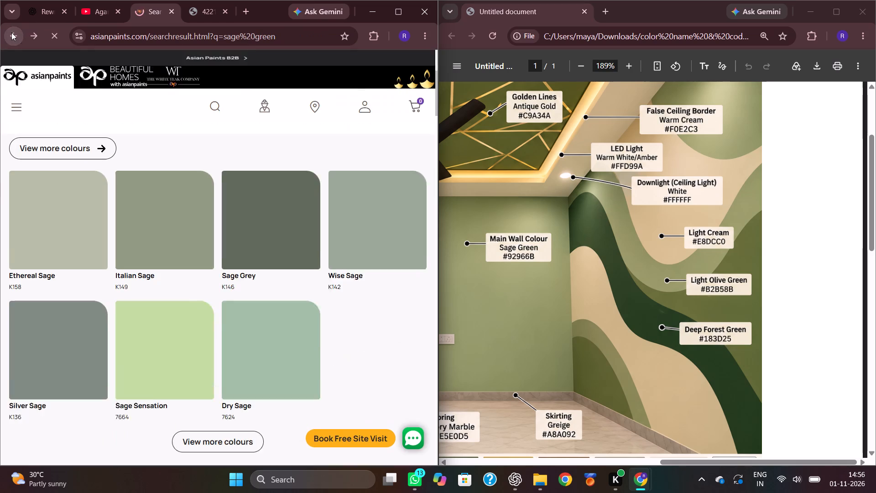
Read through the Sage Green colour combination article from the best results, covering its wall pairings, and return to the search results.
scroll(197, 238, "up", 3)
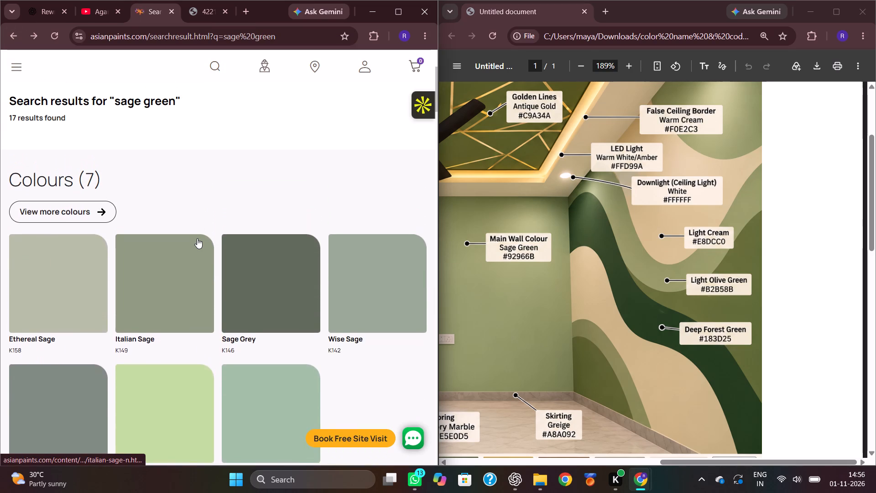
scroll(197, 238, "up", 1)
scroll(92, 241, "up", 5)
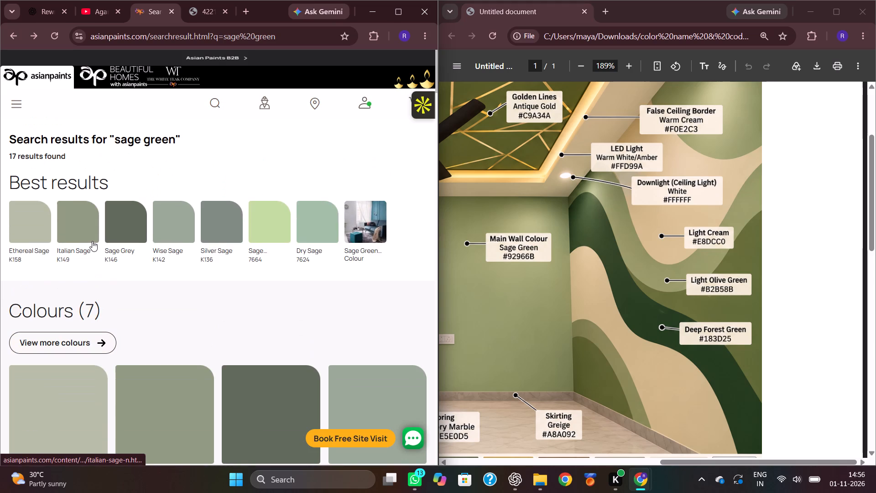
left_click(352, 231)
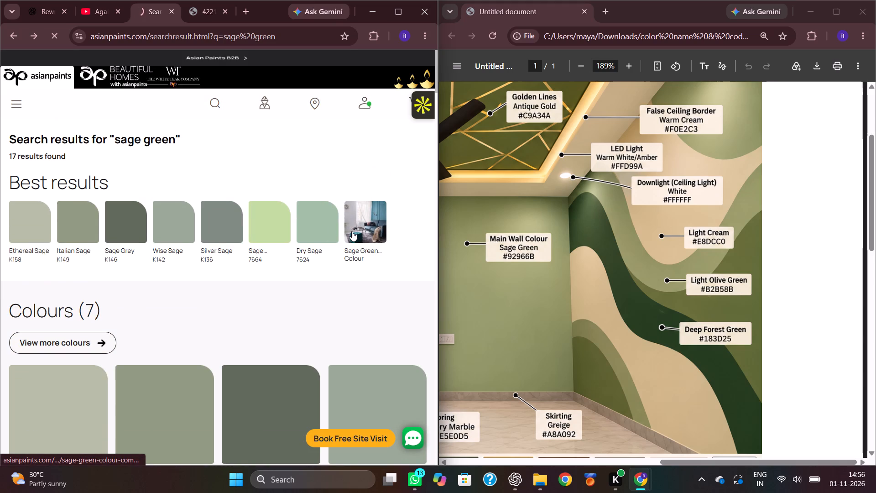
left_click(352, 231)
scroll(245, 257, "down", 2)
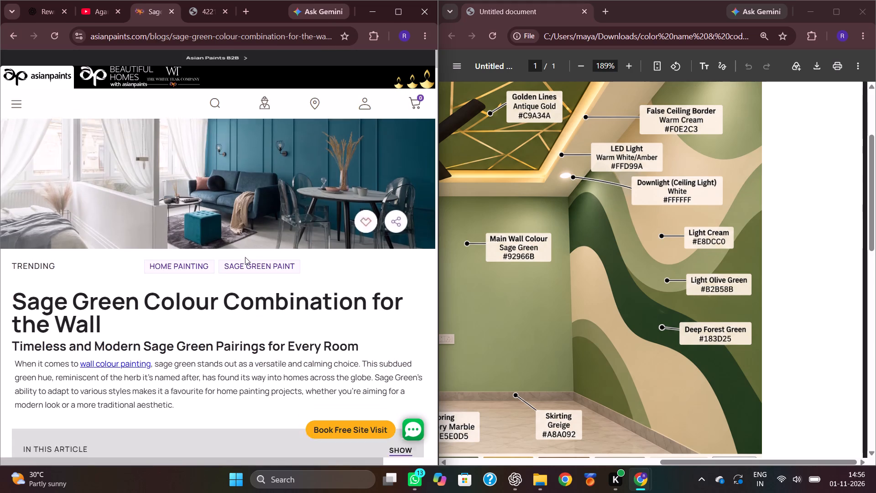
scroll(245, 257, "down", 14)
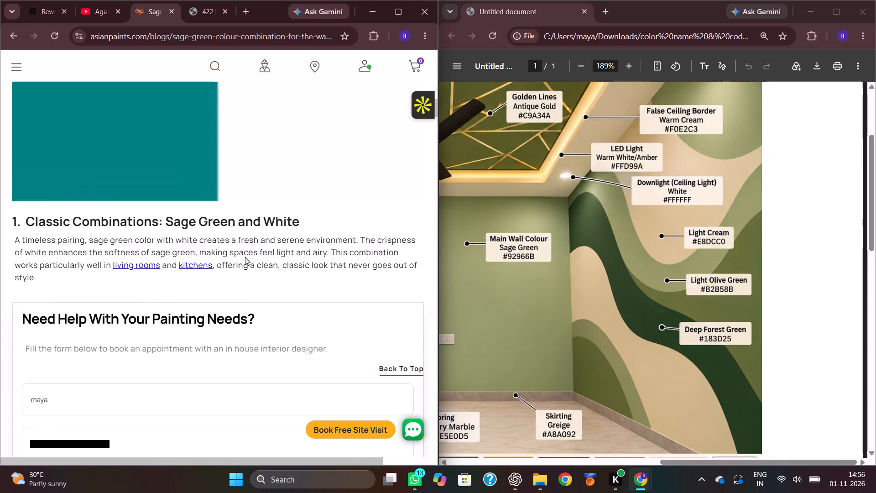
scroll(245, 257, "down", 7)
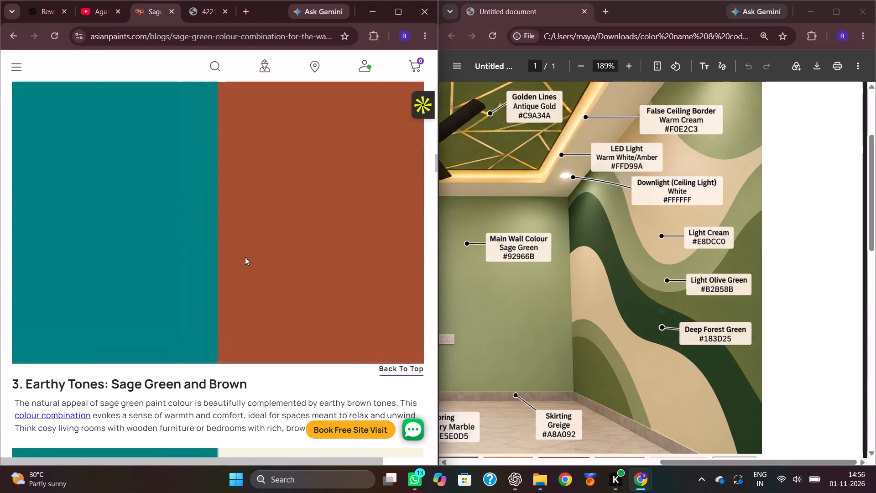
scroll(245, 257, "down", 5)
scroll(245, 257, "up", 10)
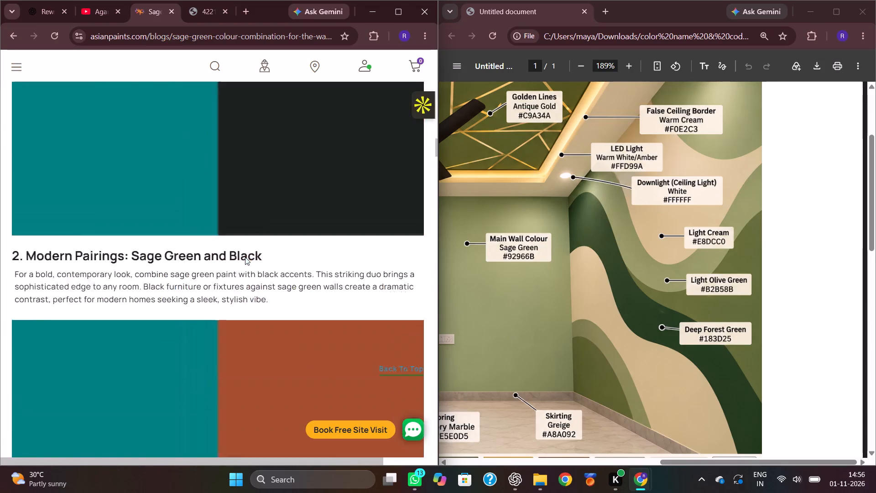
scroll(245, 257, "up", 6)
left_click(10, 36)
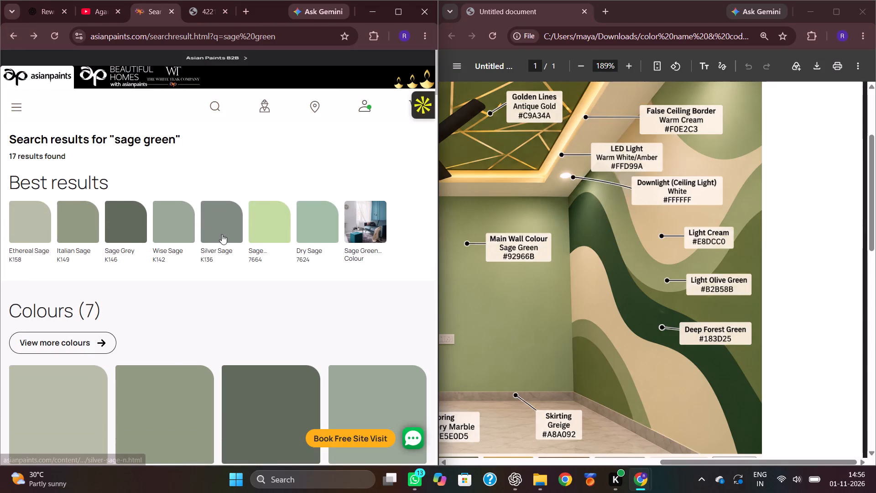
View the Dry Sage (7624) page's room preview against the PDF's main wall, and return to the sage green results.
left_click(304, 233)
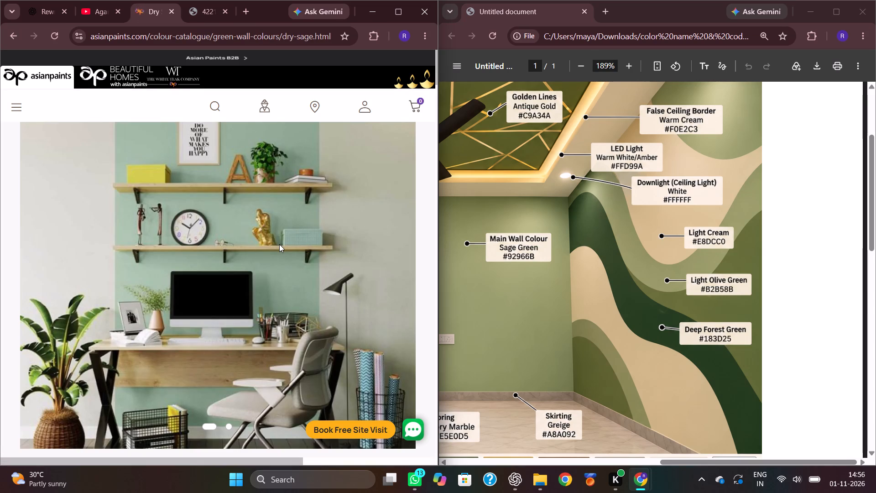
left_click(11, 33)
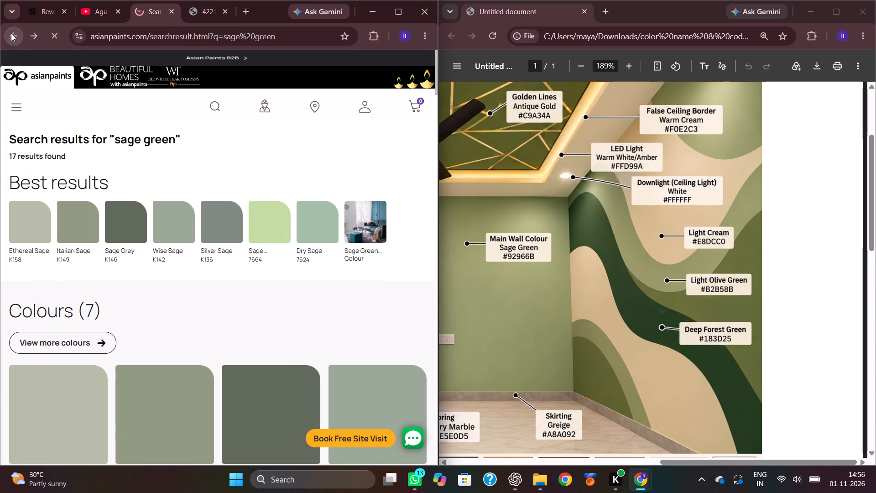
scroll(176, 267, "up", 6)
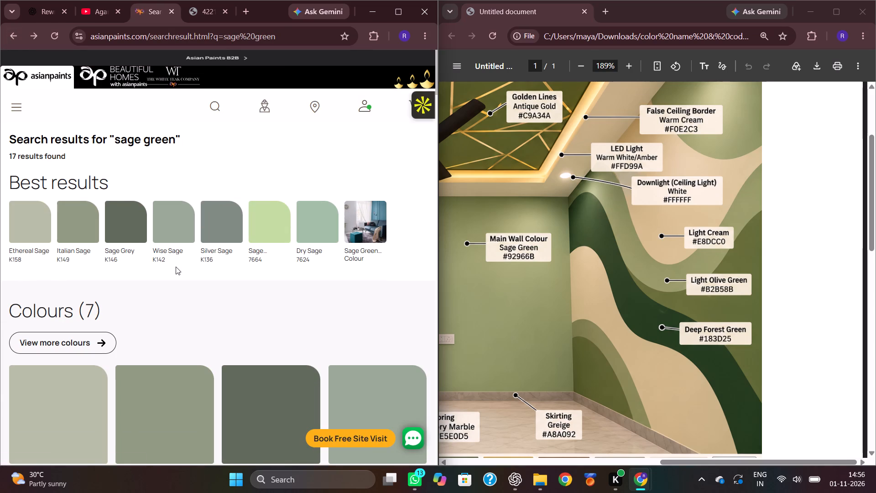
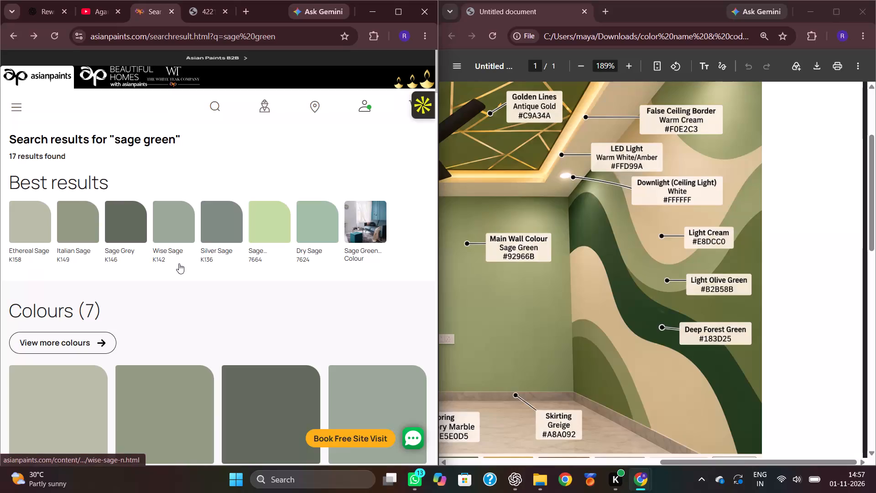
Look over the Royale Designer Palette PDF's colour groups, including Olives & Ochres and Emeralds & Blues, and close the document.
left_click(214, 16)
scroll(289, 249, "left", 6)
scroll(289, 249, "down", 1)
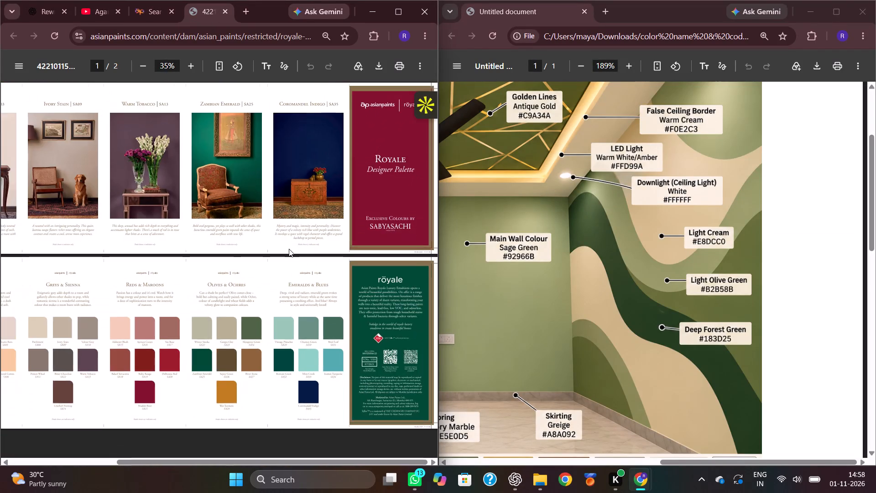
scroll(289, 249, "down", 3)
left_click(224, 10)
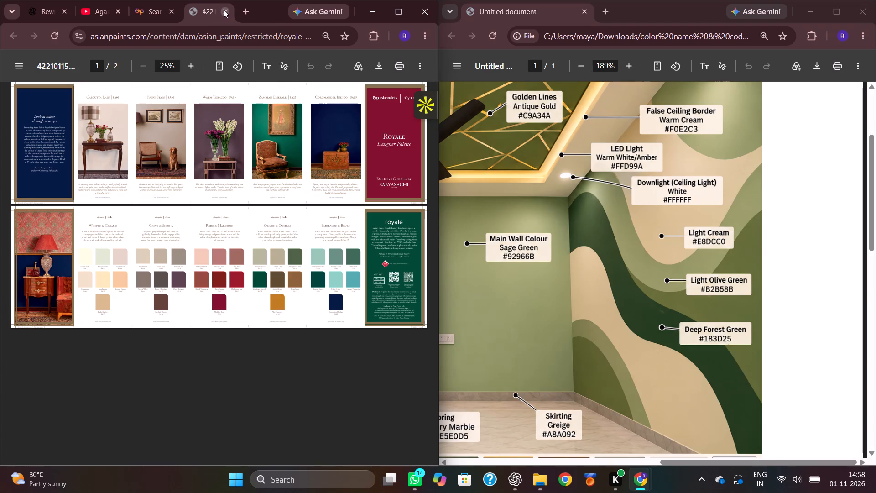
Search Google in a new tab for "asian paints color catalogue" and open the Asian Paints colour catalogue page.
left_click(246, 11)
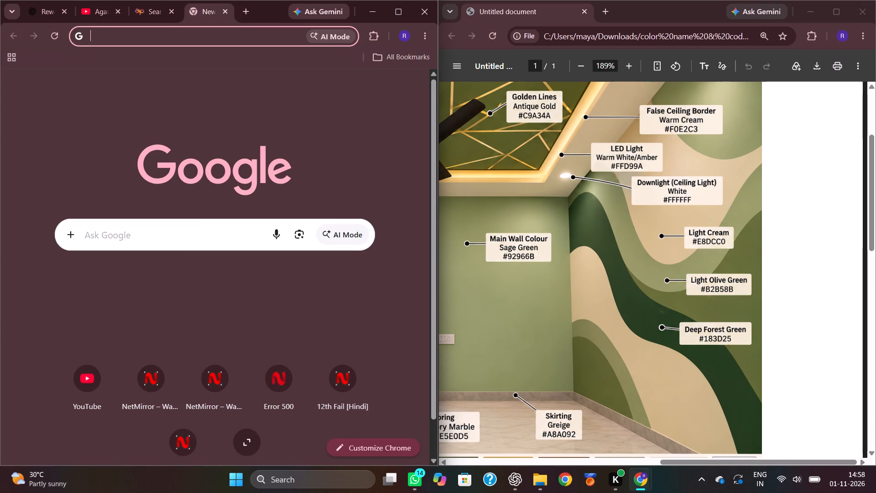
left_click(187, 242)
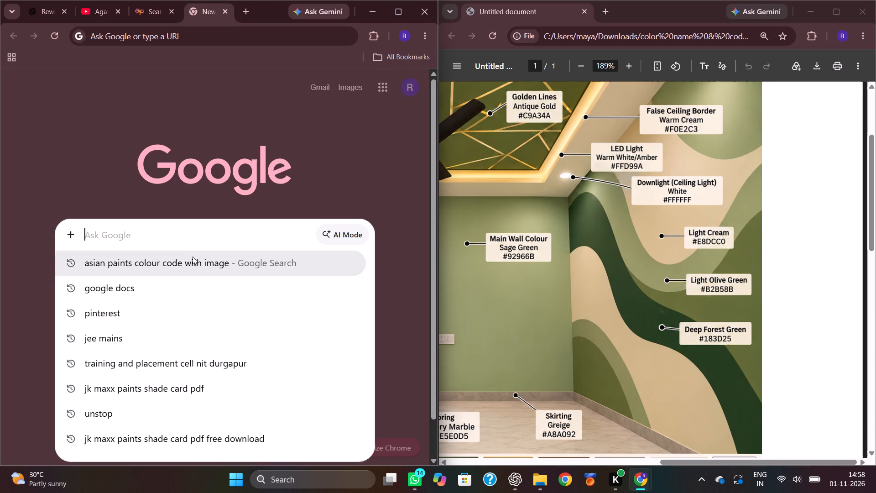
type("asian paints color")
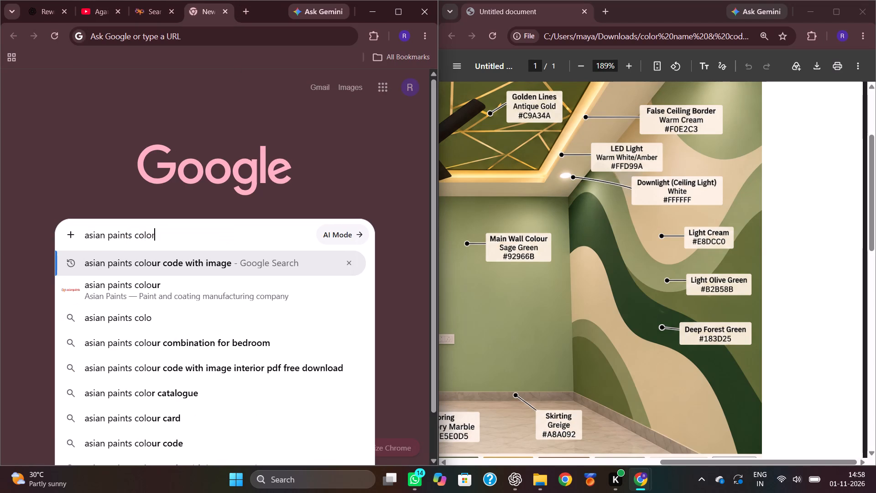
key("space")
left_click(178, 299)
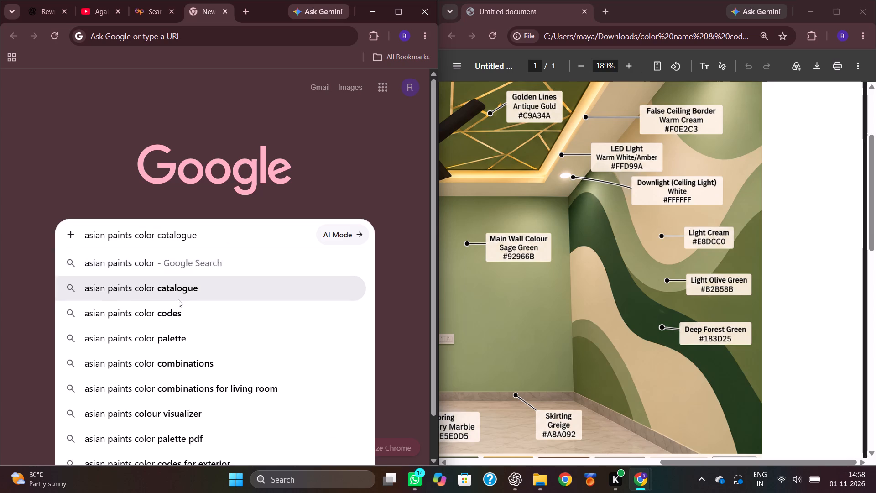
left_click(94, 221)
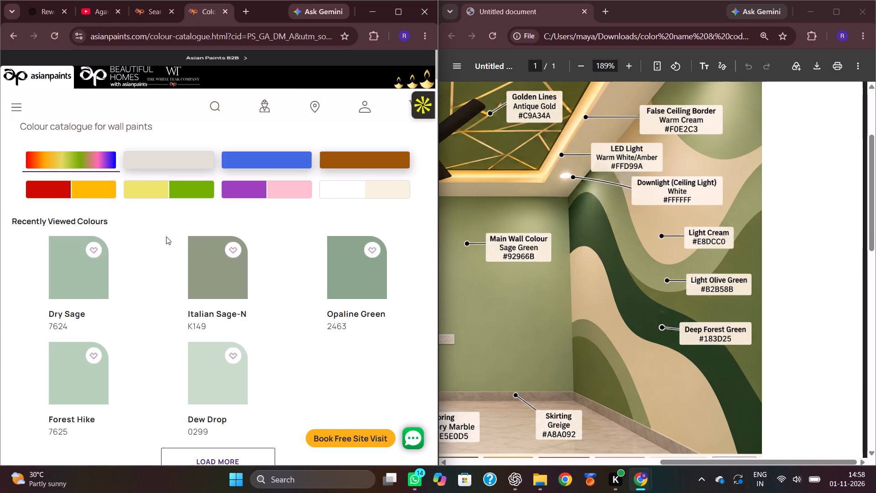
Browse the colour catalogue and open the Dry Sage (7624) shade from the recently viewed colours.
scroll(166, 236, "down", 7)
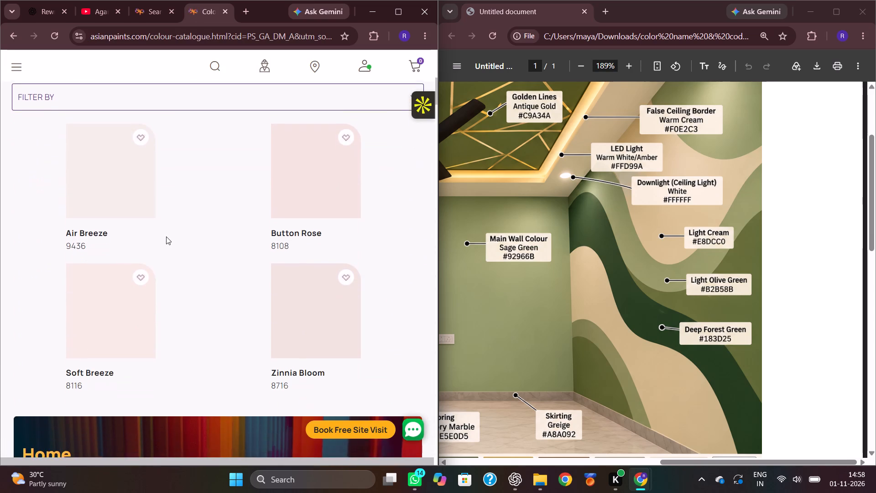
scroll(166, 236, "down", 1)
scroll(166, 236, "up", 2)
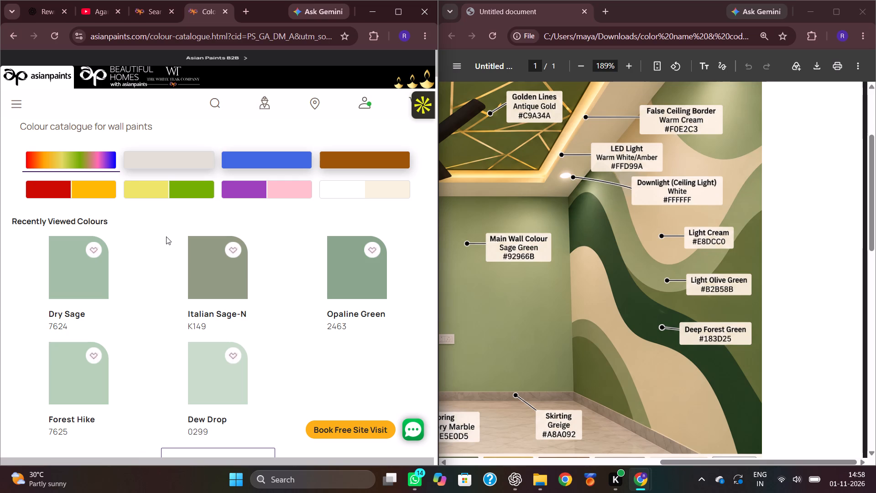
left_click(59, 280)
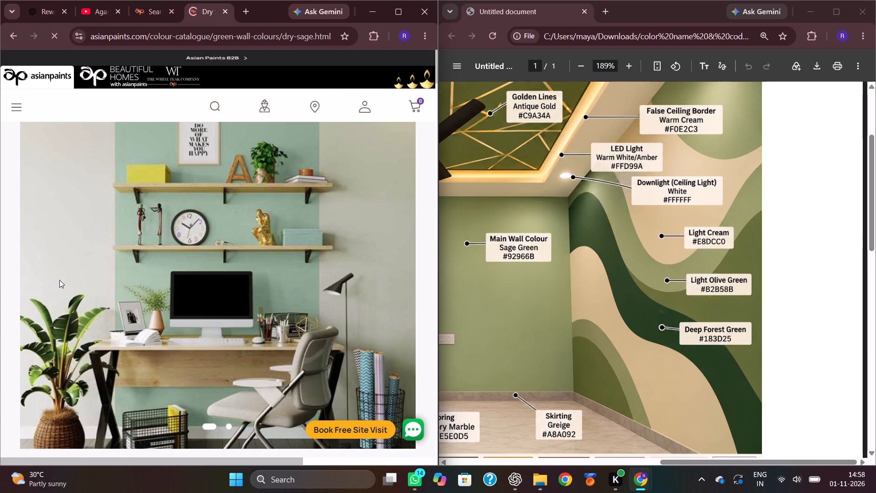
Examine Dry Sage's room preview and shade palette up close, comparing the greens with the PDF's main and accent walls.
scroll(266, 273, "down", 1)
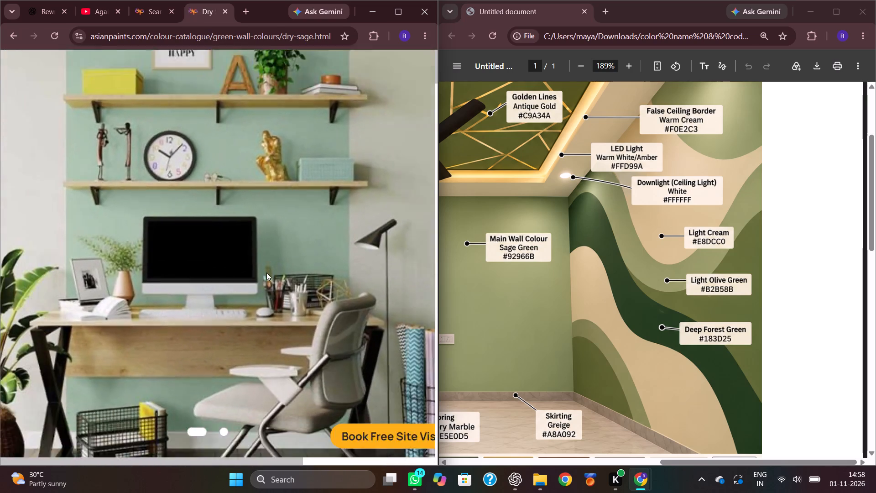
scroll(266, 273, "down", 4)
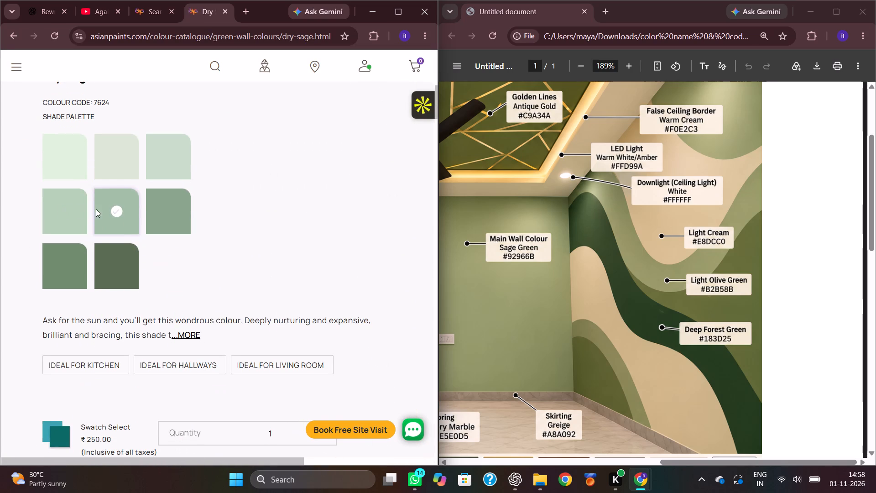
scroll(103, 211, "right", 4)
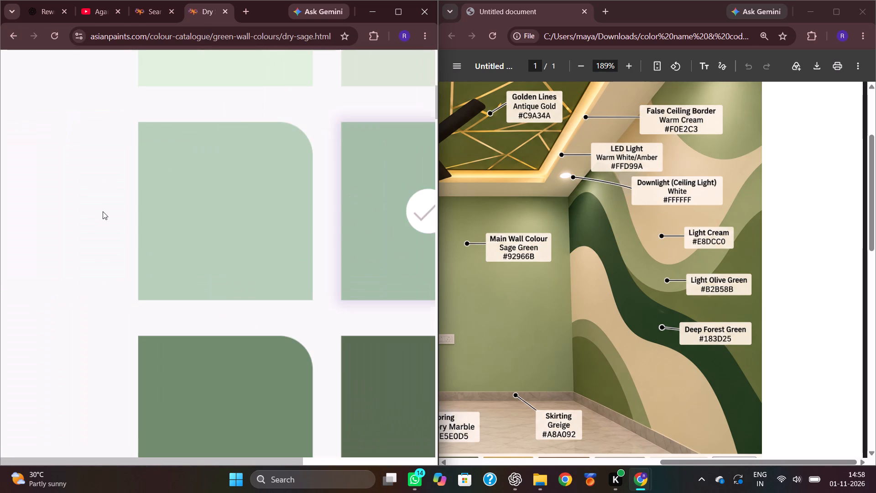
scroll(103, 211, "left", 3)
scroll(103, 211, "right", 1)
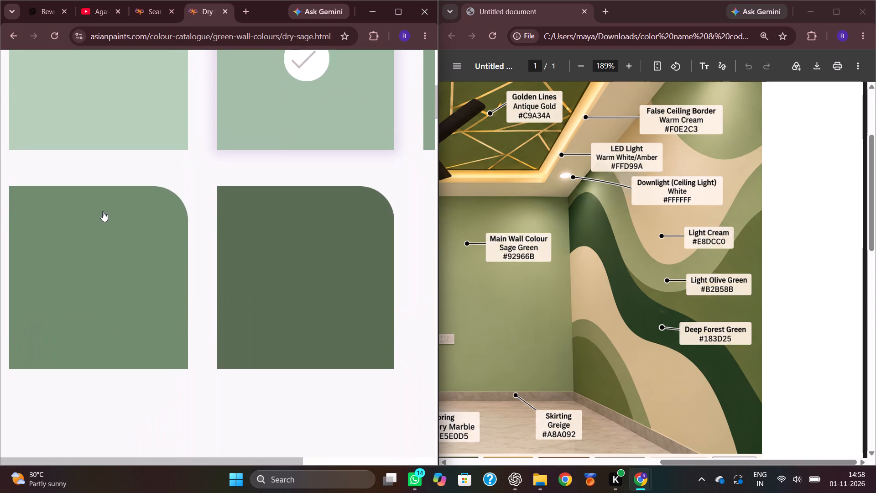
scroll(103, 211, "right", 1)
scroll(103, 211, "up", 2)
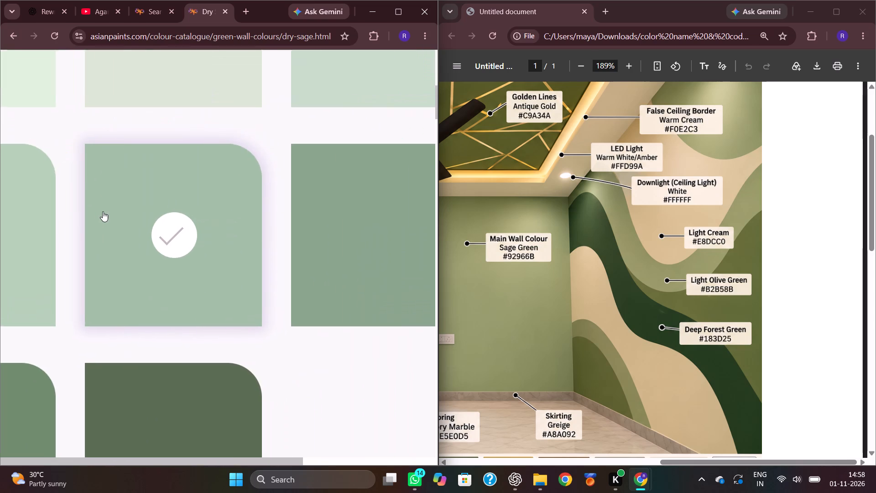
scroll(103, 211, "up", 4)
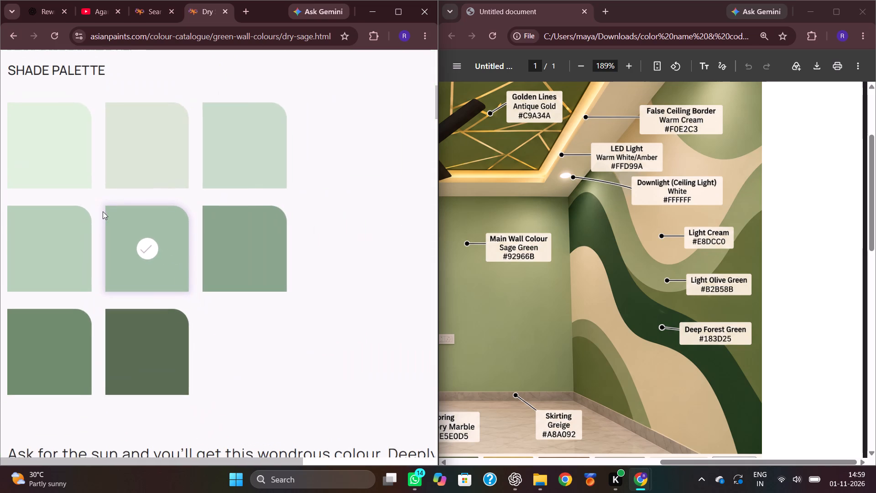
scroll(103, 211, "right", 3)
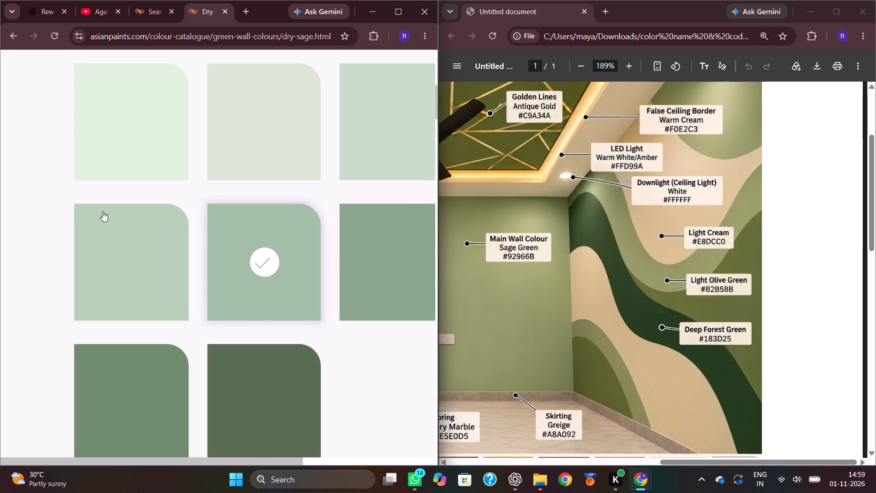
scroll(103, 211, "down", 1)
scroll(96, 420, "down", 1)
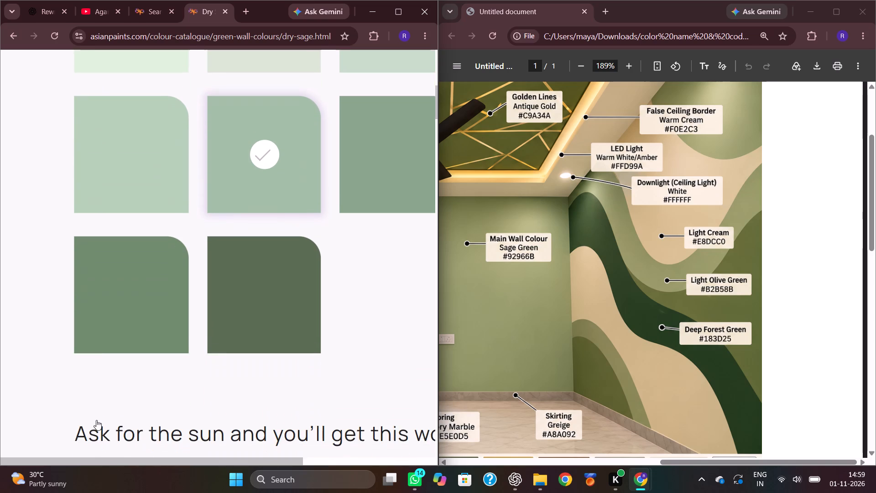
scroll(96, 420, "down", 1)
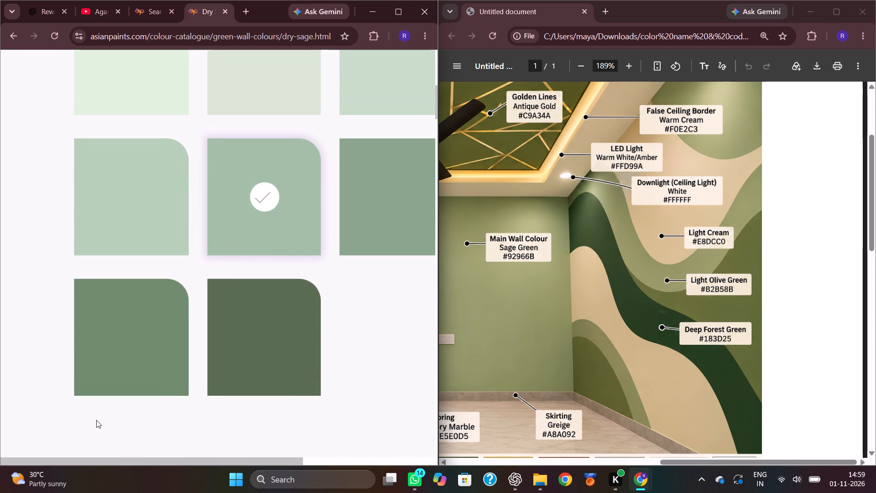
scroll(96, 420, "up", 1)
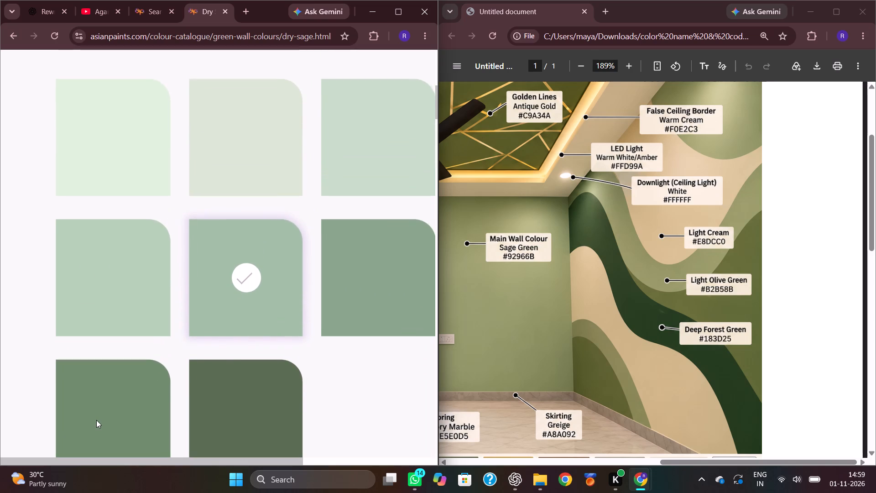
scroll(96, 420, "up", 1)
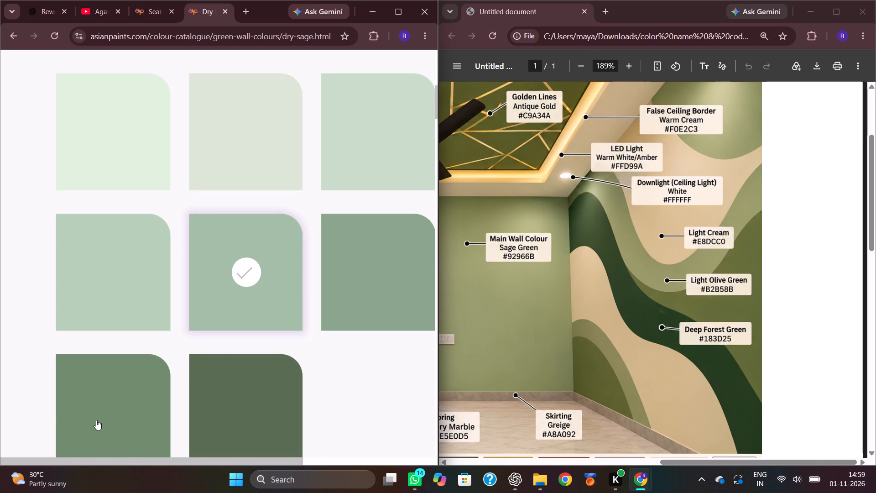
scroll(96, 420, "down", 1)
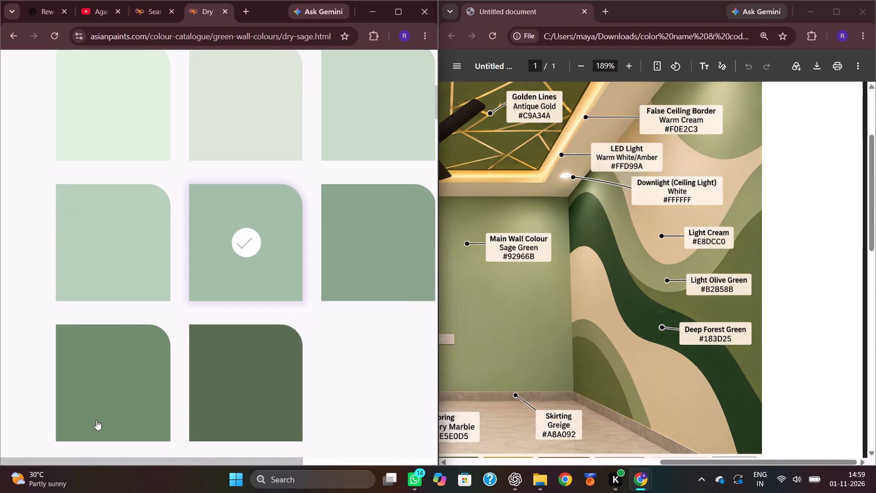
scroll(96, 420, "down", 1)
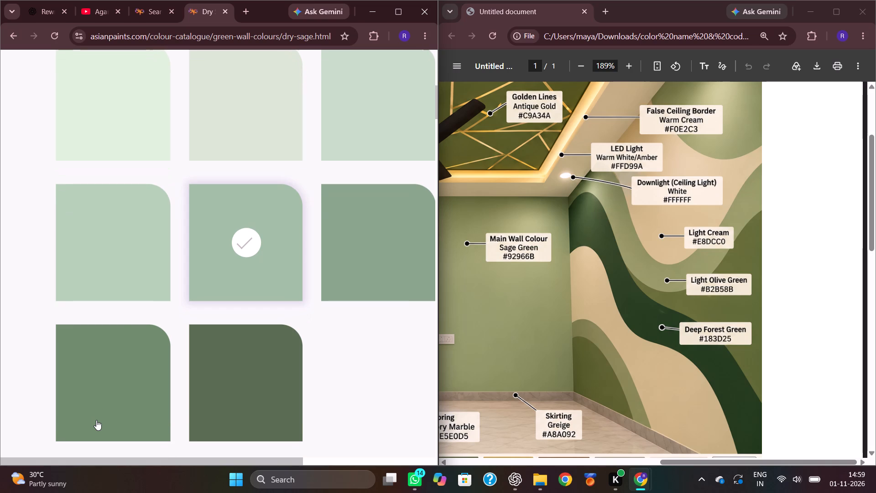
Select the Olive Path (7622) swatch in Dry Sage's shade palette and compare the palette up close with the PDF's greens.
left_click(96, 420)
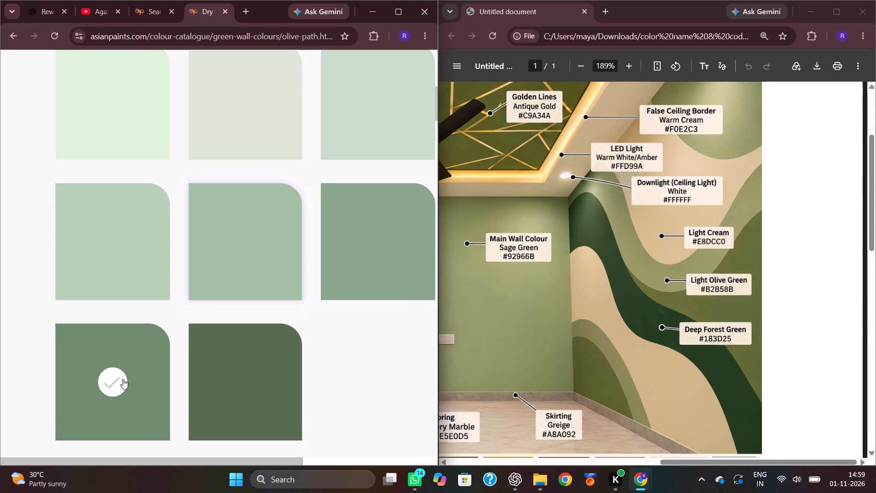
scroll(133, 320, "down", 2)
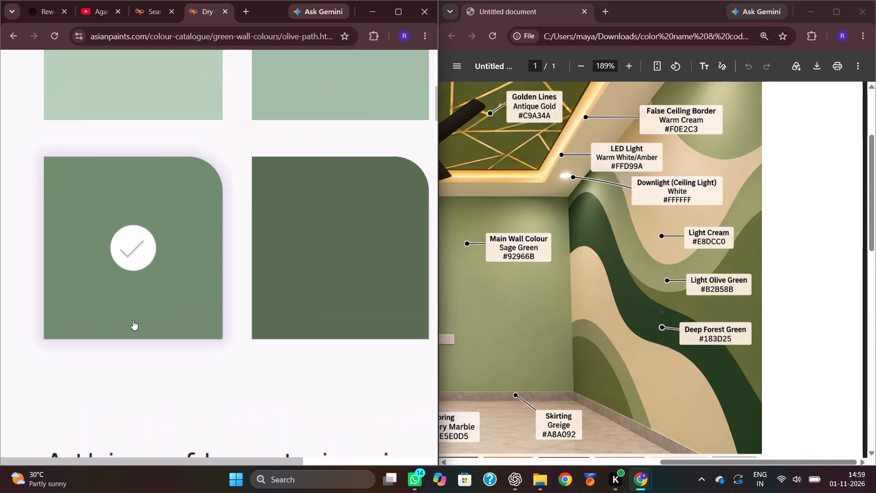
scroll(133, 320, "right", 4)
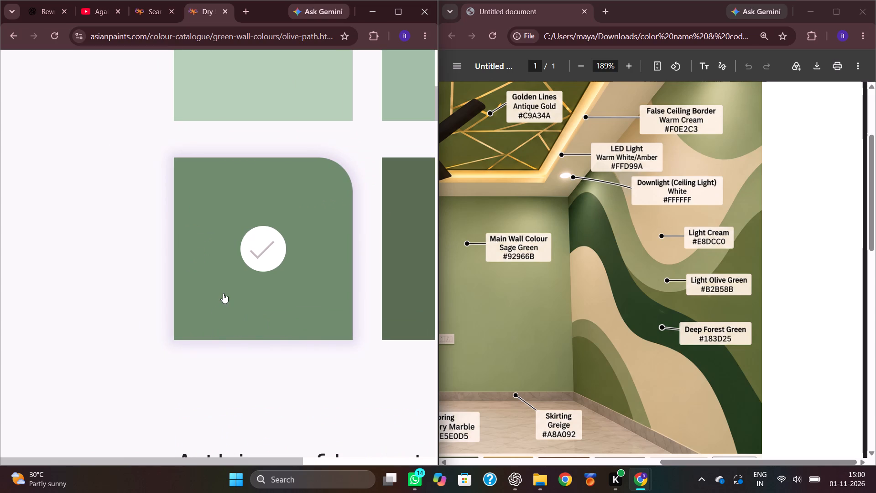
scroll(223, 293, "right", 2)
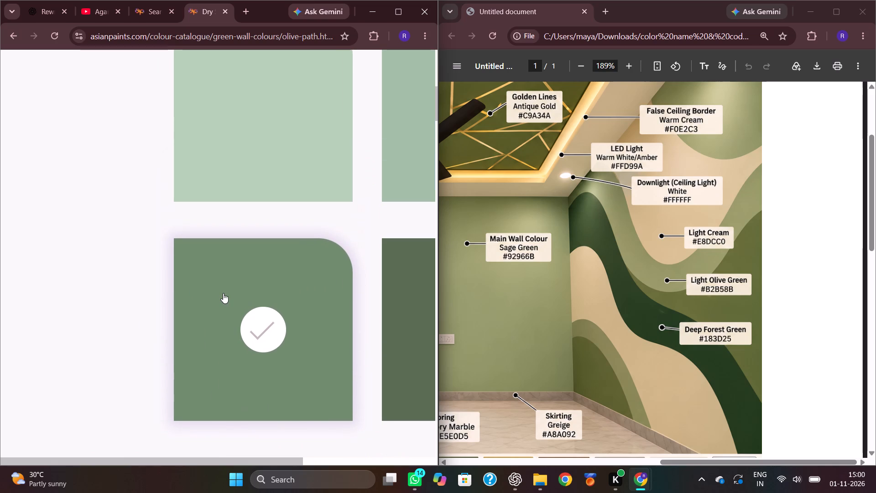
scroll(223, 293, "right", 1)
scroll(223, 293, "up", 3)
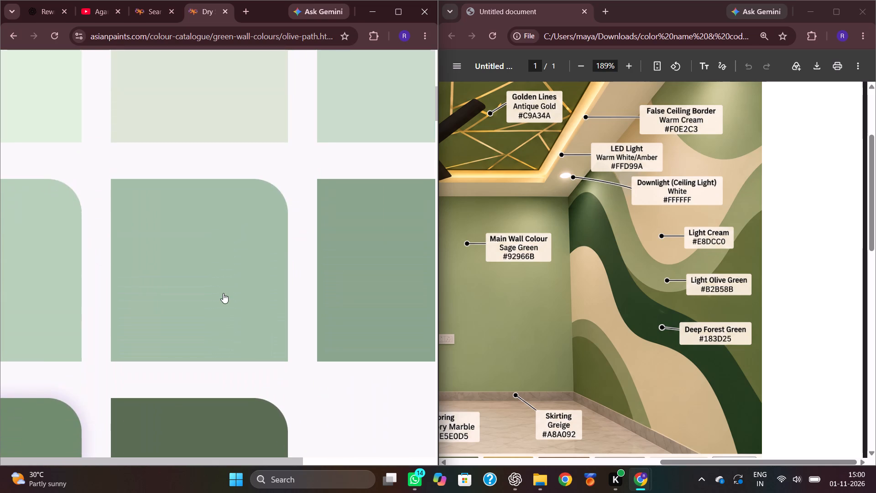
scroll(223, 293, "left", 3)
scroll(223, 293, "up", 3)
scroll(223, 293, "right", 1)
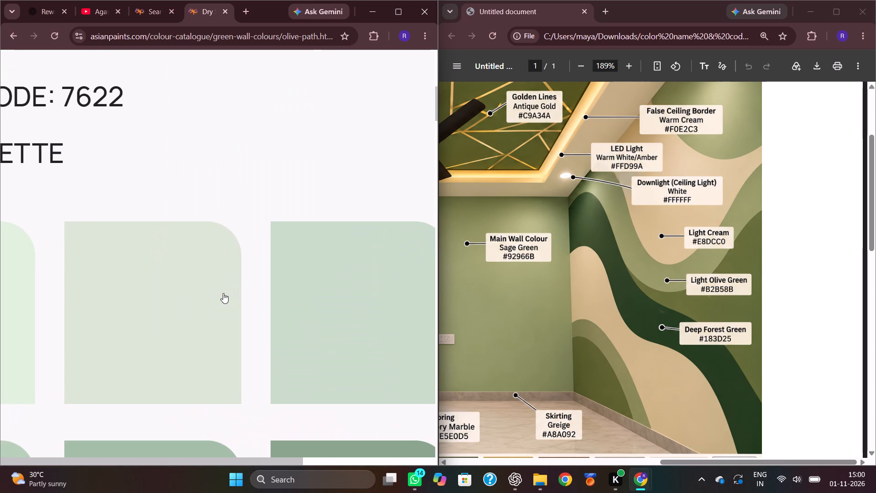
scroll(223, 293, "right", 1)
scroll(223, 293, "down", 2)
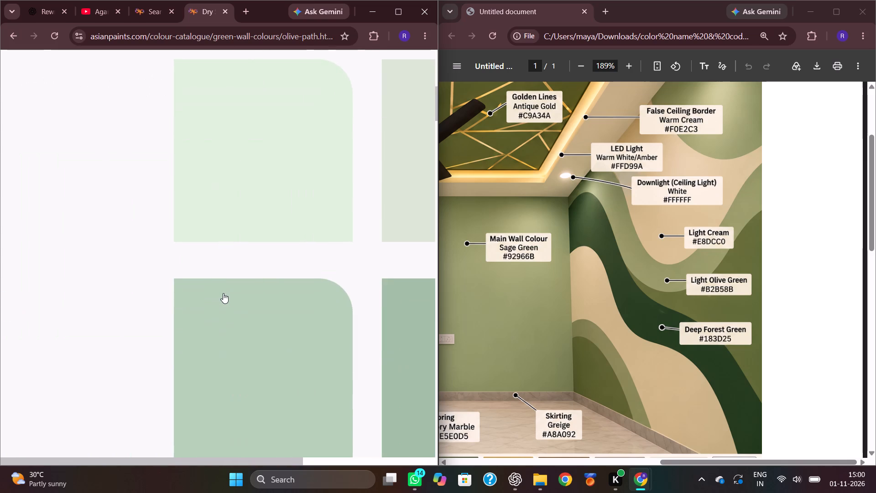
scroll(223, 293, "down", 3)
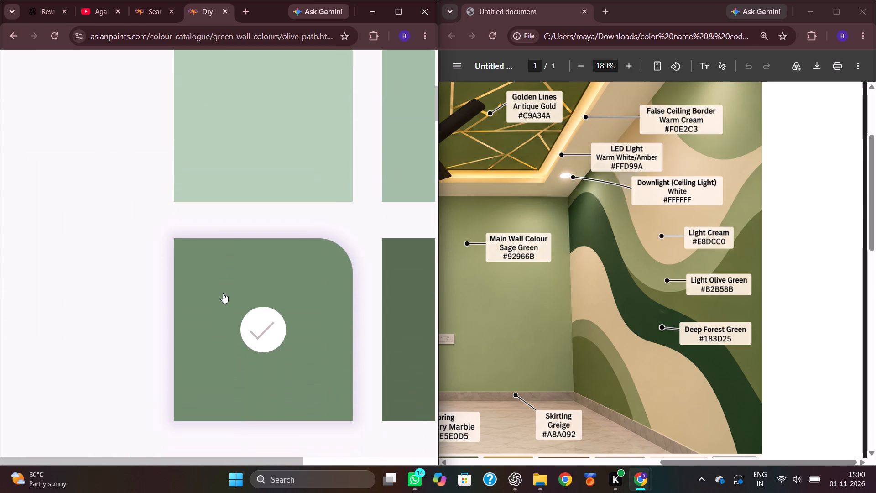
scroll(223, 293, "down", 1)
scroll(223, 293, "right", 1)
scroll(223, 293, "left", 1)
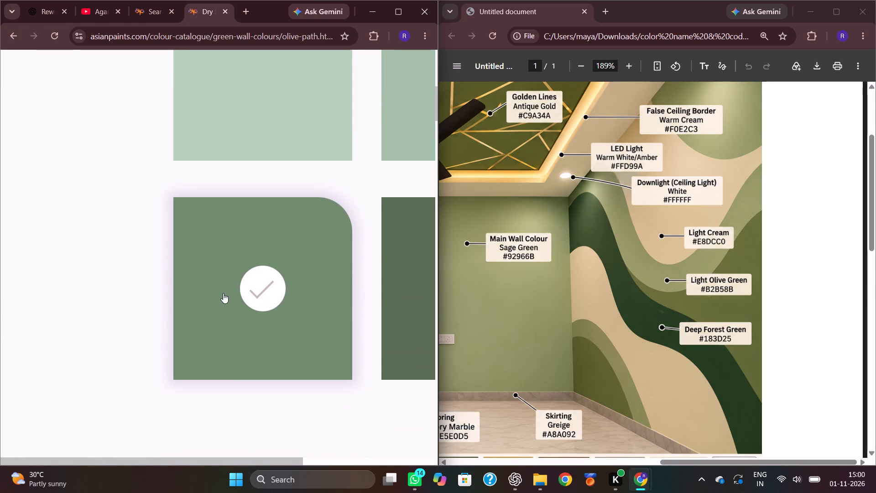
Examine the Olive Path room preview up close against the PDF's wall colours.
scroll(164, 196, "up", 1)
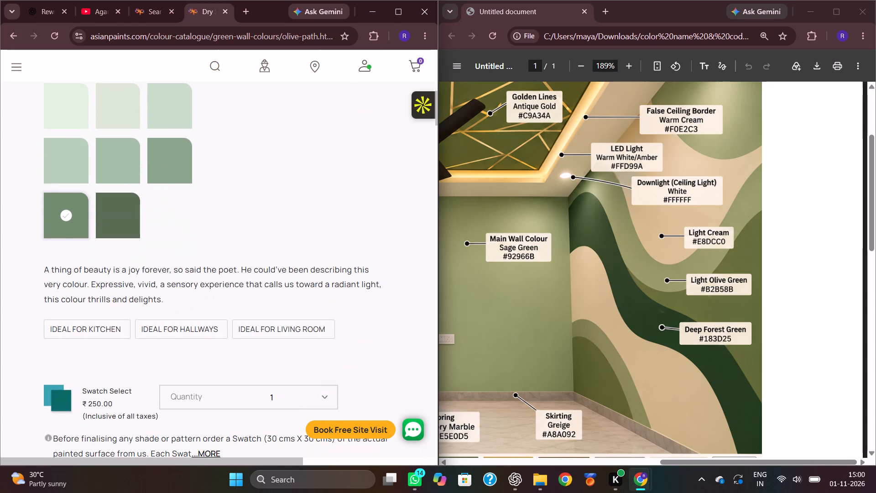
scroll(322, 277, "up", 6)
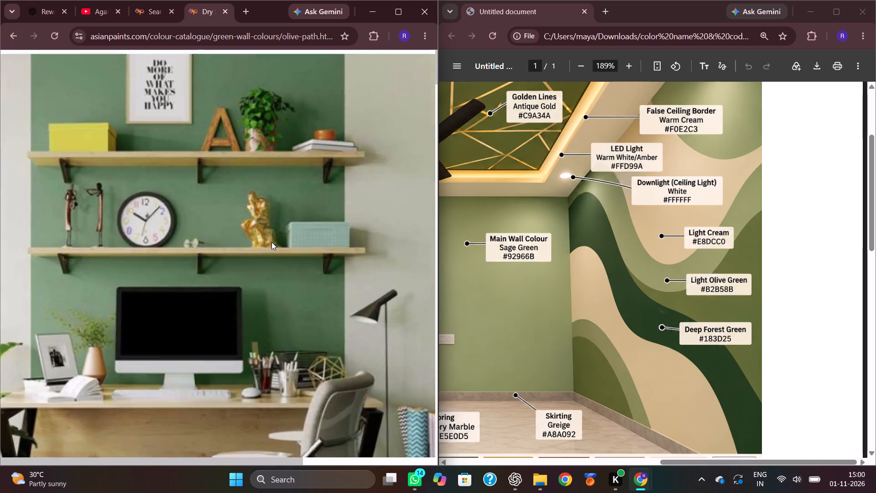
scroll(271, 242, "right", 1)
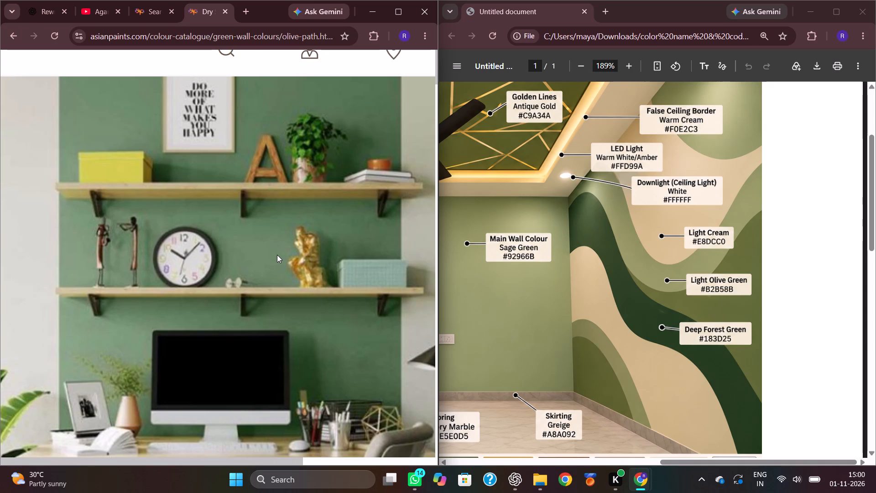
Select the Opaline Green (2463) swatch in Olive Path's shade palette and compare its room preview with the PDF's green walls.
scroll(277, 255, "down", 9)
scroll(277, 255, "up", 2)
scroll(277, 255, "right", 1)
left_click(289, 202)
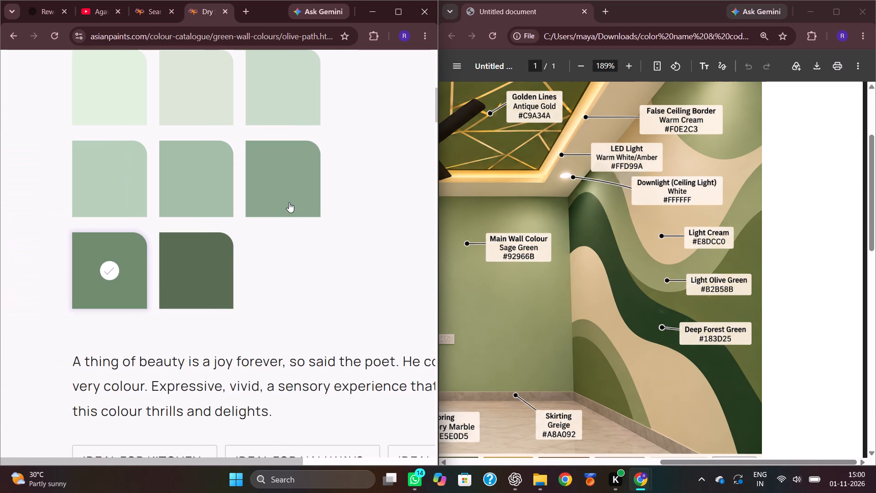
scroll(283, 179, "up", 9)
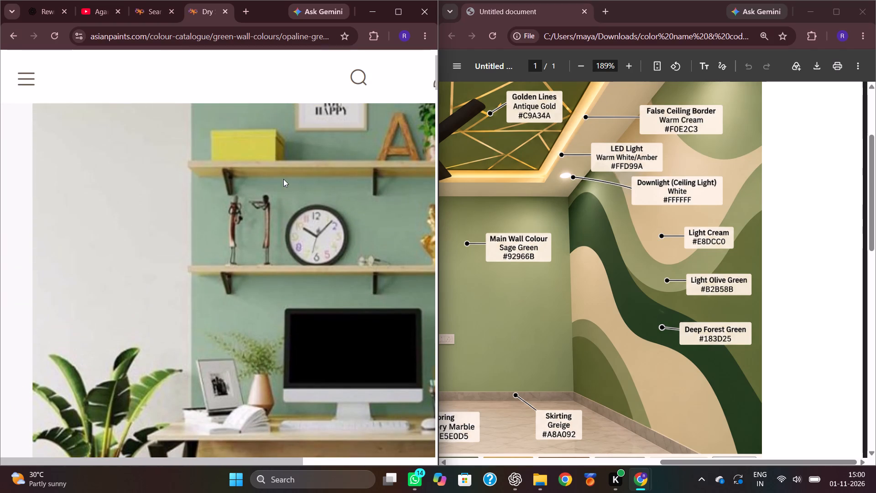
scroll(283, 179, "down", 2)
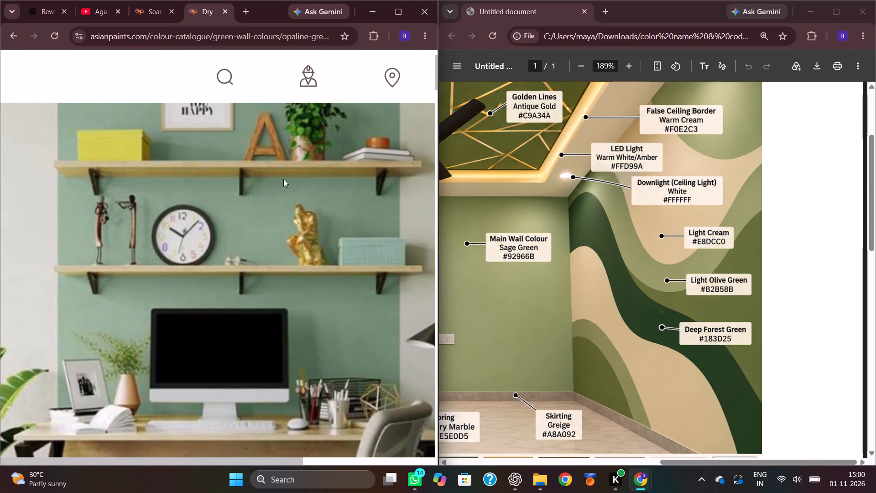
scroll(283, 179, "down", 1)
scroll(283, 179, "left", 1)
scroll(283, 179, "down", 4)
scroll(116, 221, "up", 2)
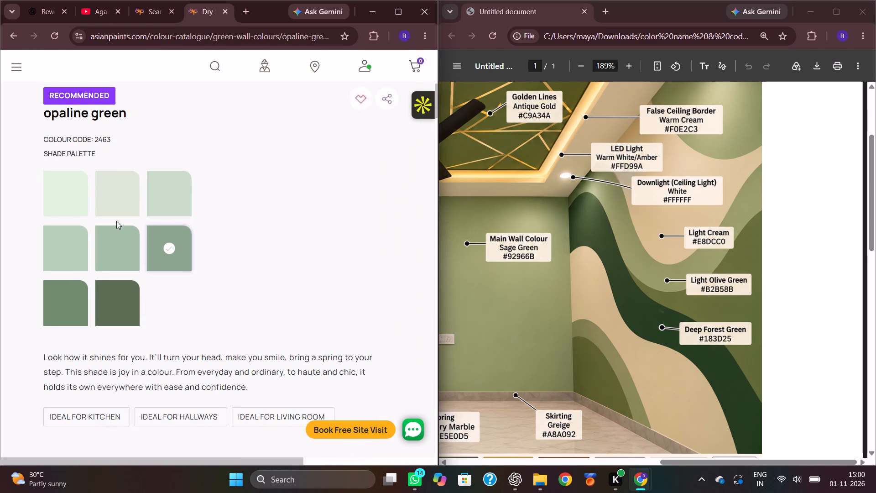
Search the Asian Paints site for "green".
scroll(116, 221, "up", 5)
left_click(215, 103)
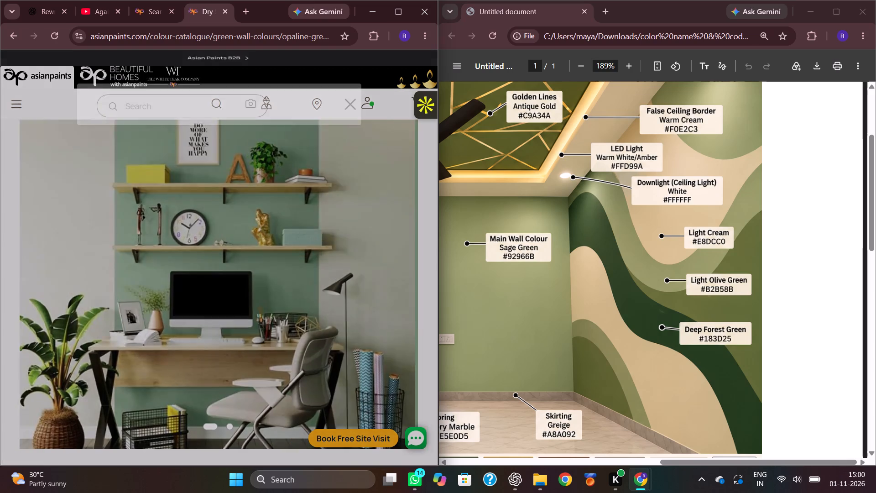
left_click(178, 108)
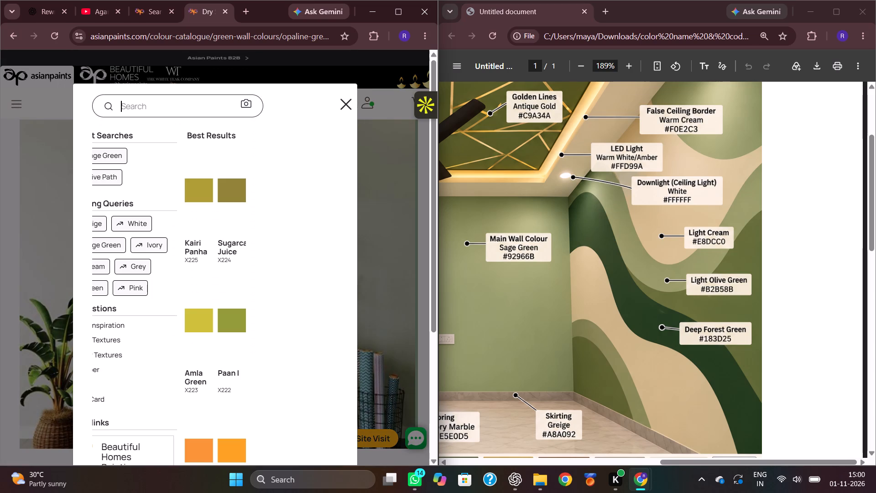
key("g")
type("re")
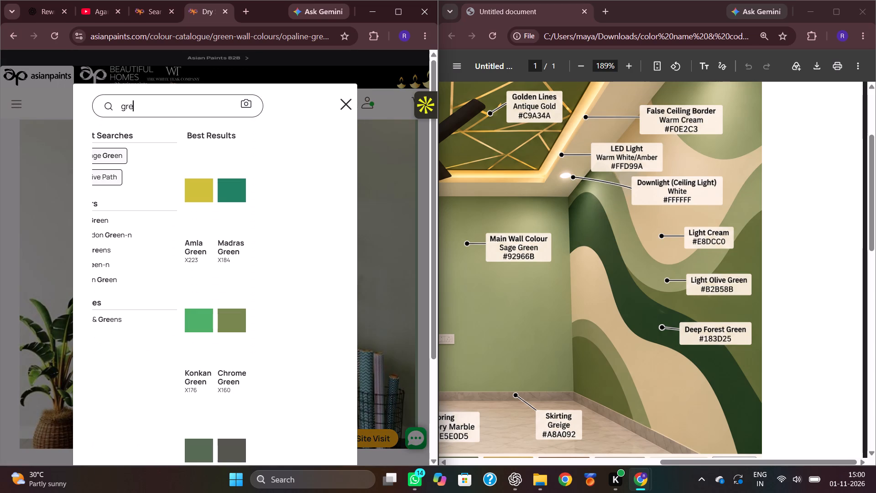
type("en")
key("Return")
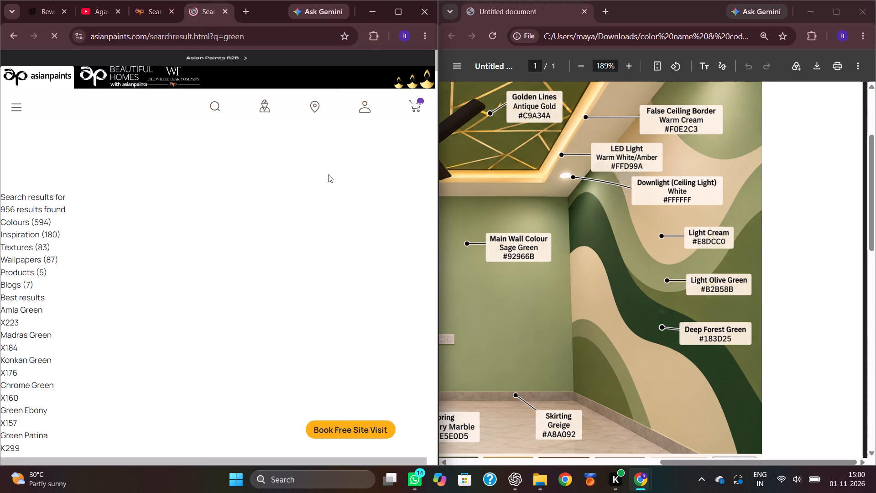
Open Konkan Green (X176) from the green search results and examine its room preview and shade palette against the PDF's greens.
scroll(226, 255, "down", 4)
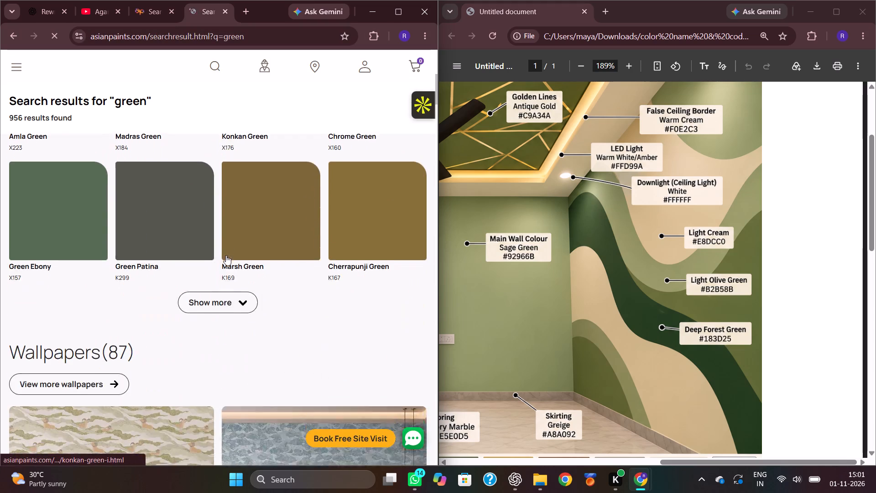
scroll(226, 255, "down", 5)
scroll(226, 255, "up", 6)
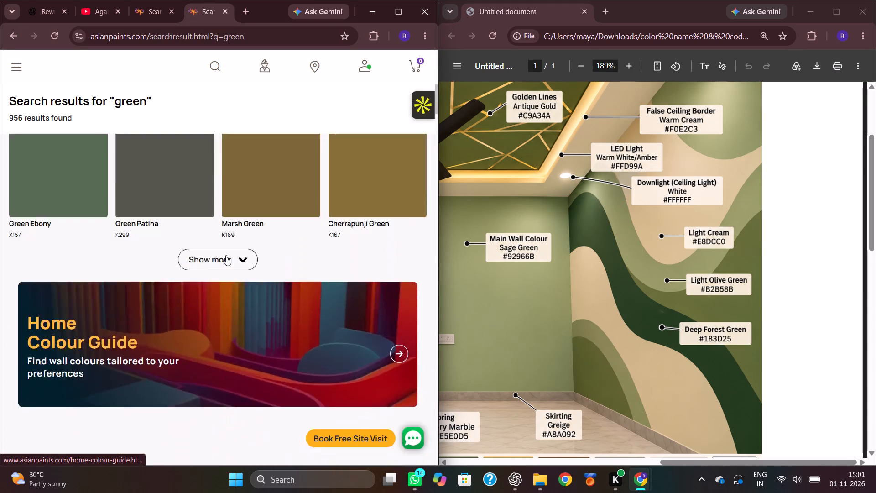
scroll(226, 255, "up", 1)
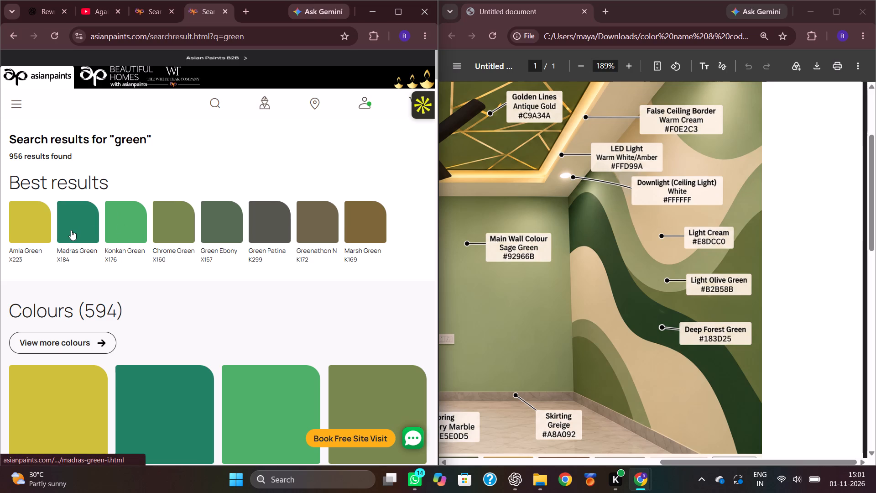
scroll(141, 309, "down", 2)
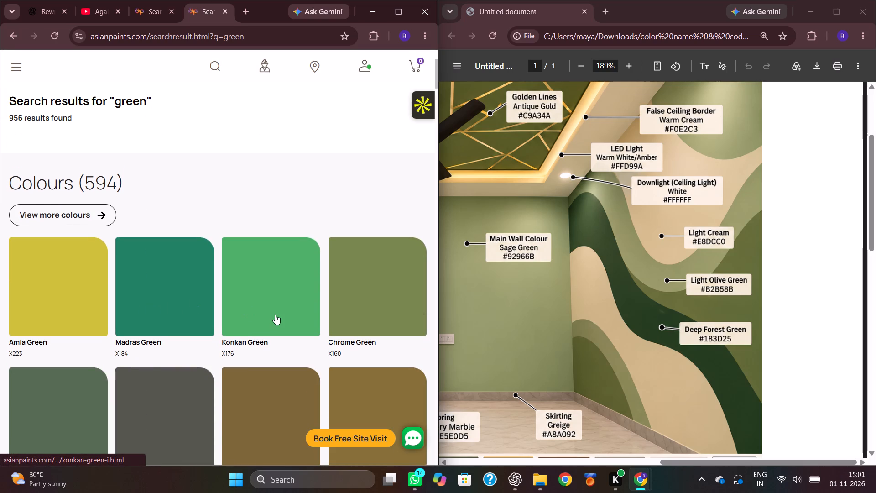
left_click(275, 315)
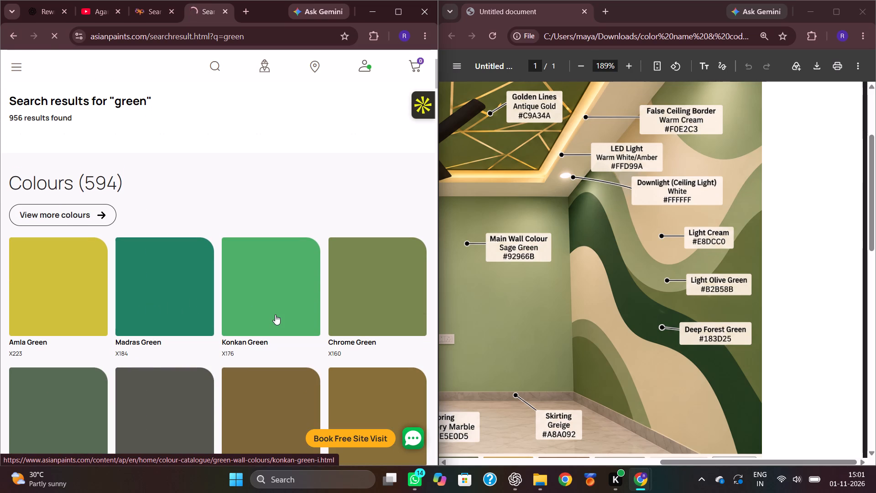
scroll(213, 311, "down", 2)
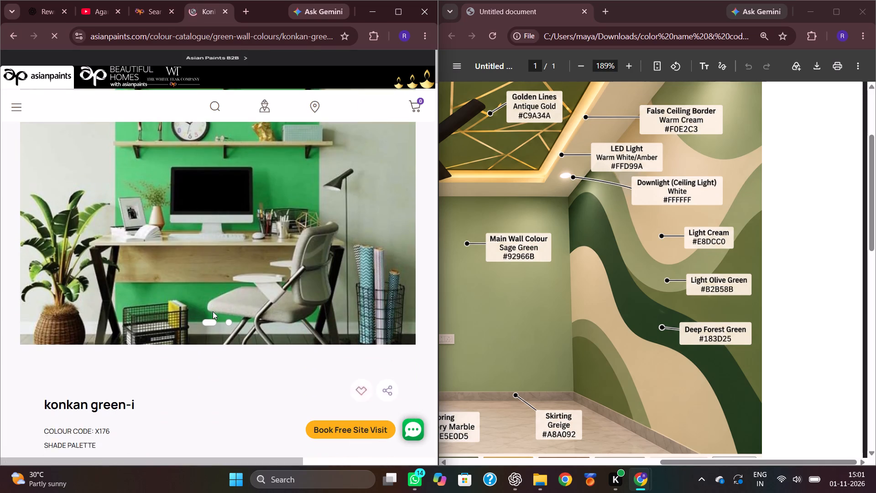
scroll(213, 311, "down", 2)
scroll(133, 303, "down", 2)
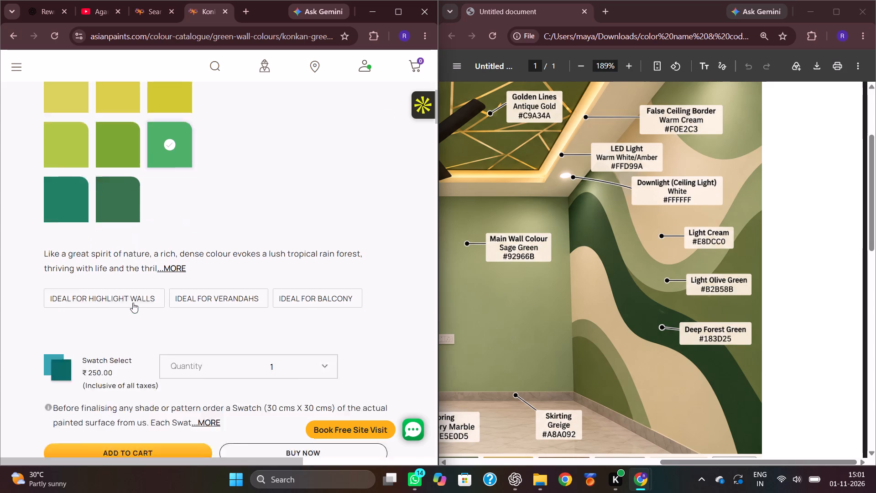
scroll(133, 303, "down", 1)
scroll(133, 303, "up", 8)
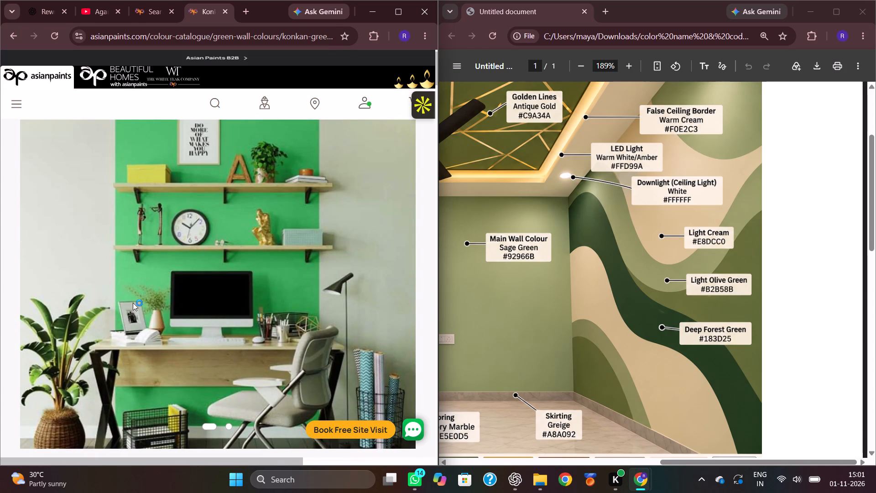
Select the Hill and Vale (X156) dark green swatch in Konkan Green's palette and compare its room preview with the PDF's greens.
scroll(133, 303, "down", 4)
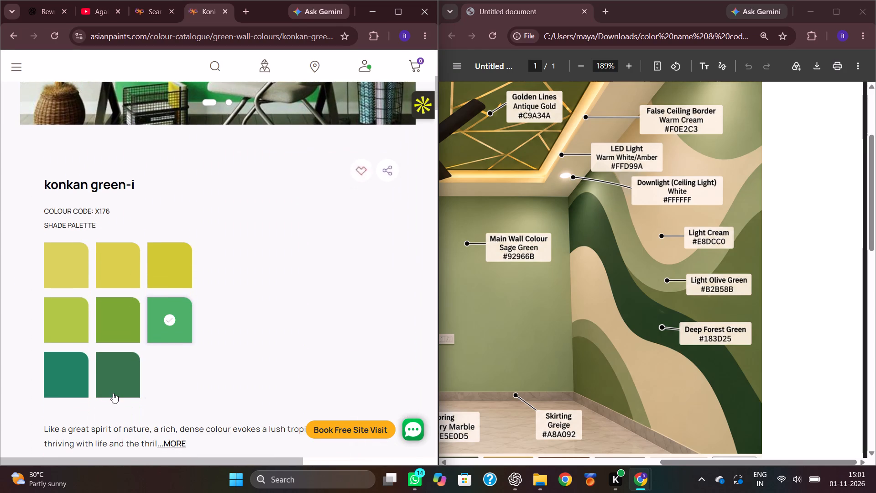
left_click(112, 387)
scroll(112, 387, "up", 6)
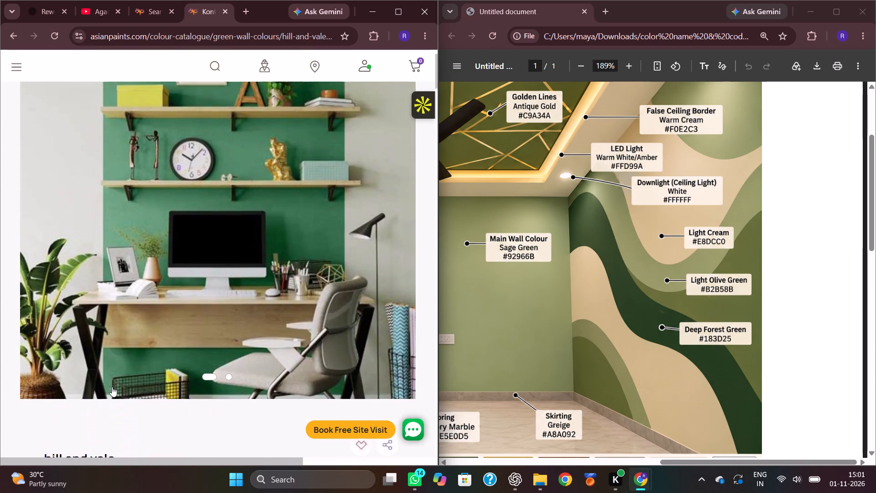
scroll(112, 387, "up", 1)
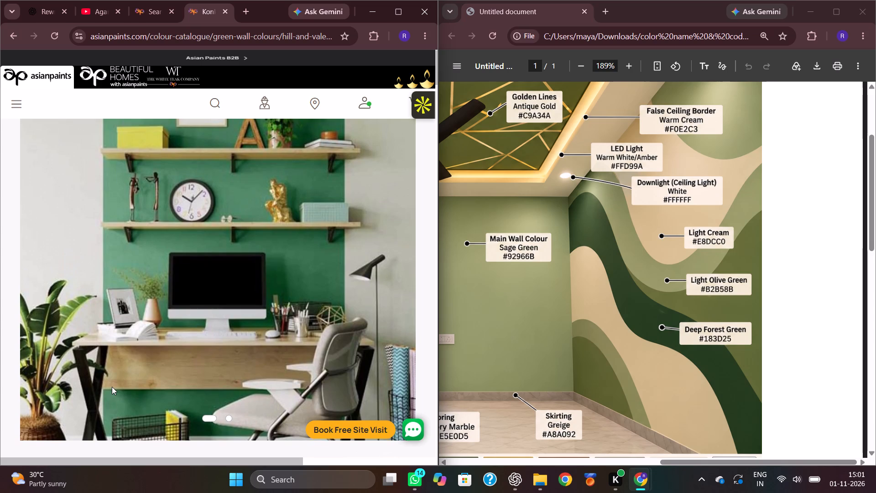
scroll(112, 387, "up", 18)
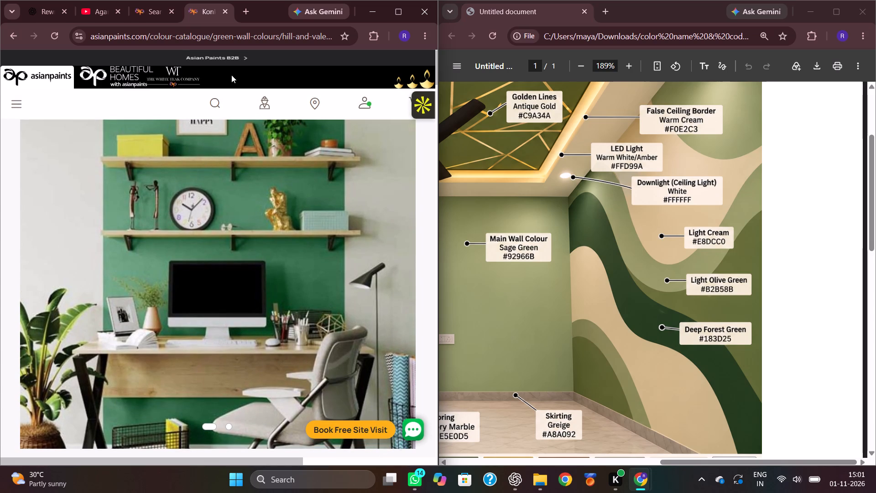
Maximise the Asian Paints browser window and open the full colour catalogue showing all colours.
left_click(396, 12)
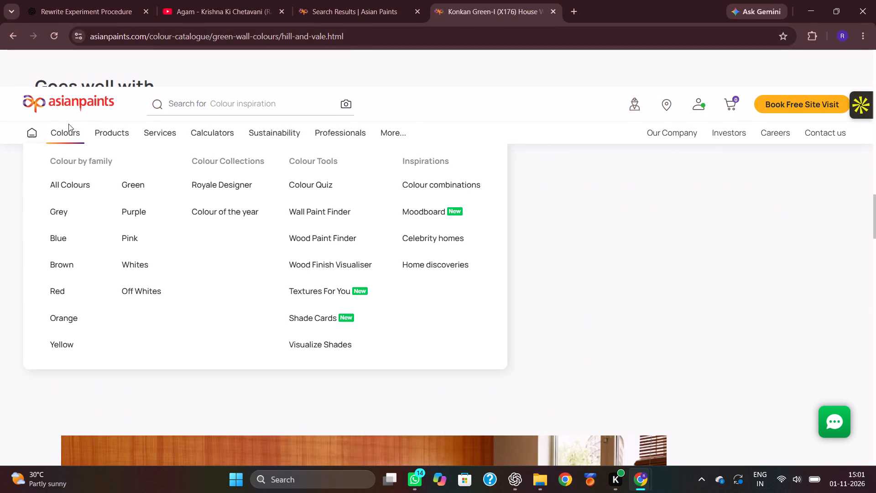
left_click(68, 124)
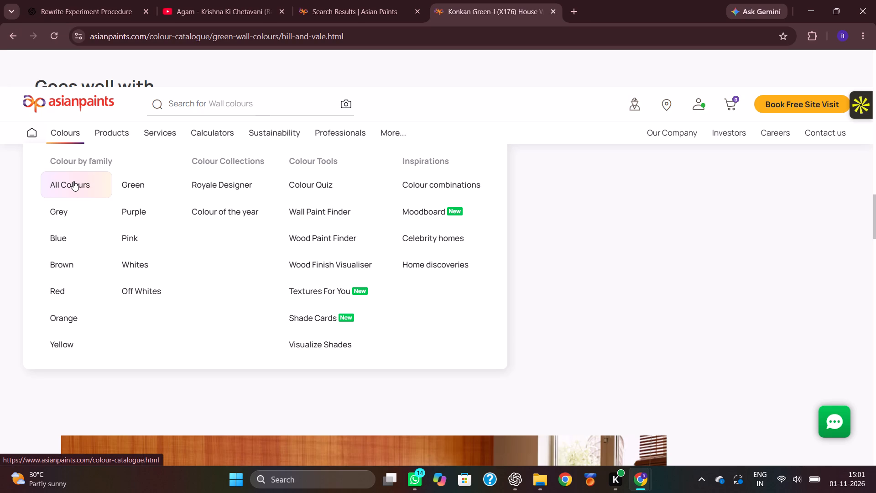
left_click(73, 181)
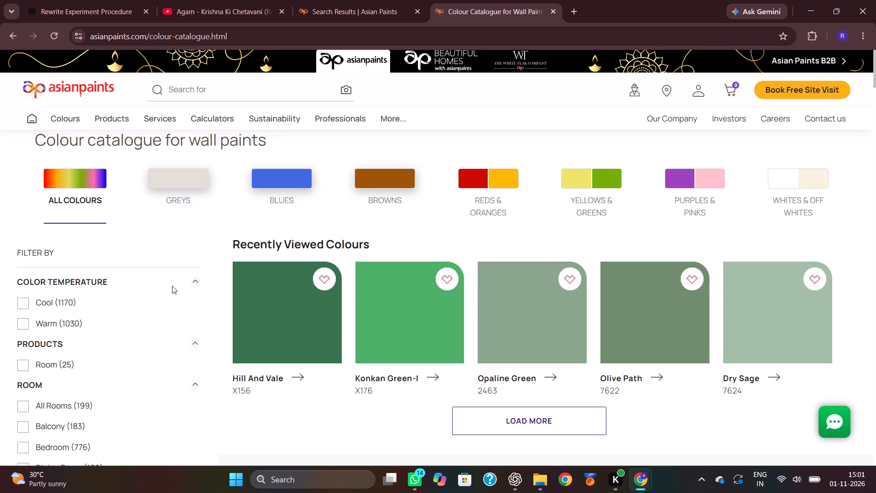
Look through the catalogue's filters, recently viewed shades and all-colours list for options to narrow down matching shades.
scroll(164, 294, "down", 2)
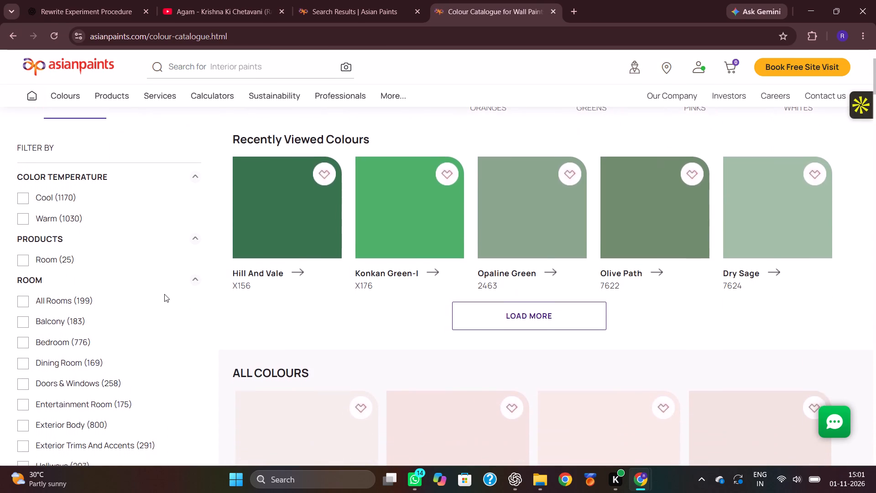
scroll(164, 294, "down", 4)
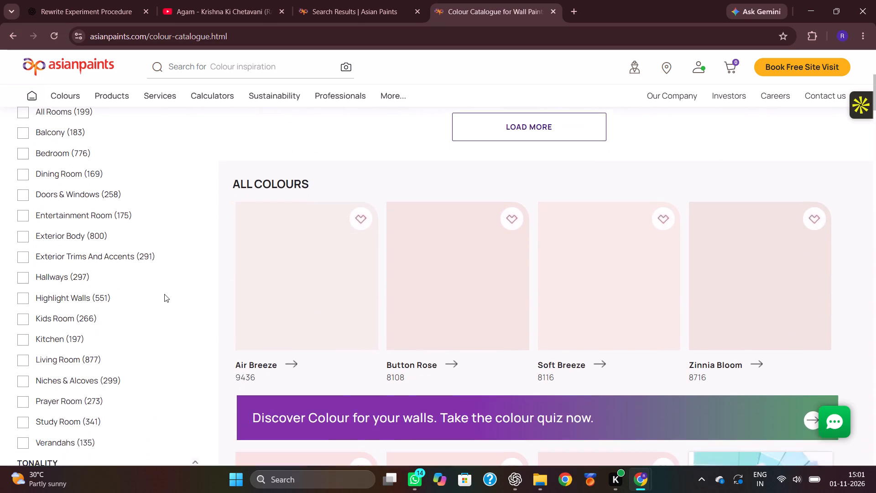
scroll(164, 294, "down", 1)
scroll(164, 294, "up", 5)
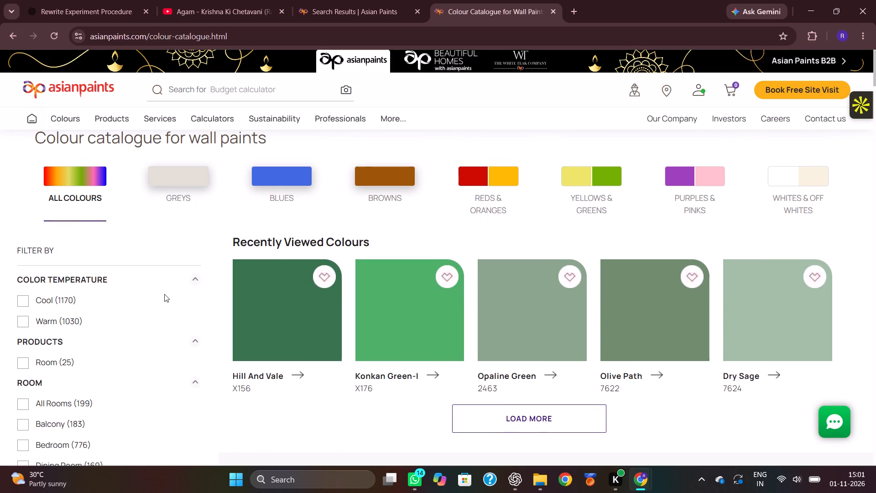
scroll(164, 294, "up", 1)
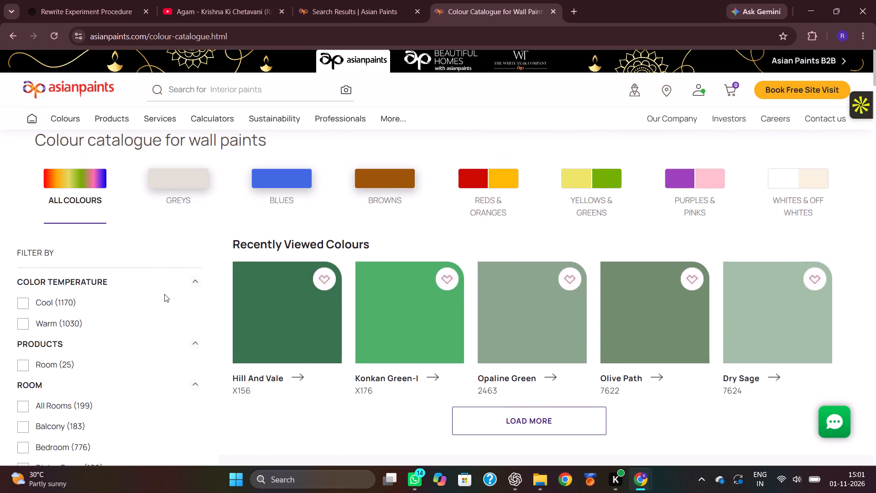
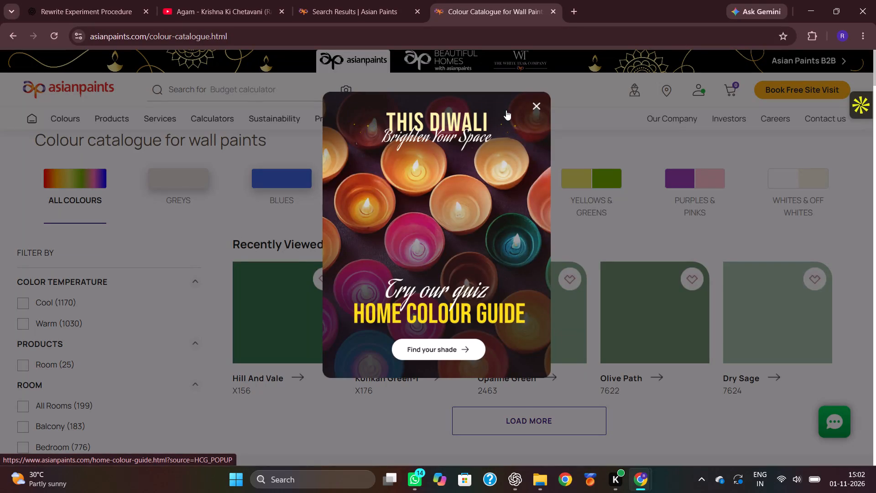
Dismiss the Diwali colour guide popup and open the catalogue's Yellows & Greens category.
left_click(533, 103)
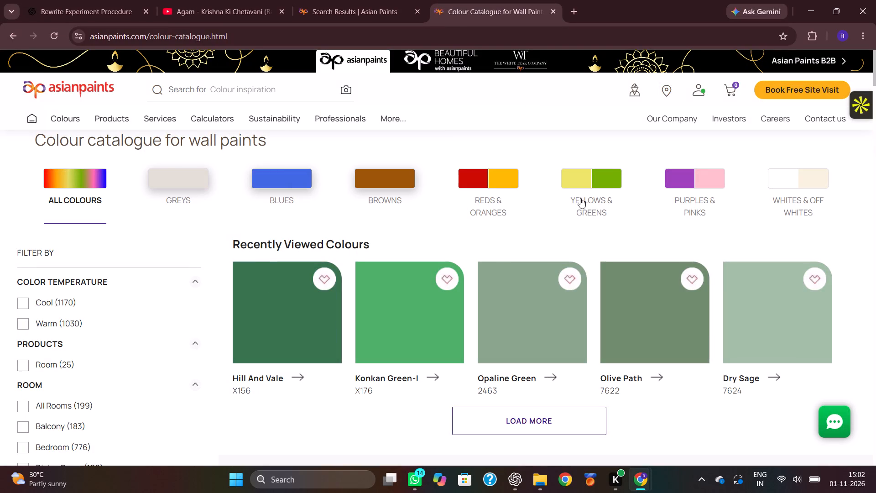
left_click(615, 184)
Load more of the recently viewed colours on the Yellows & Greens page and look over the green shades and their codes.
scroll(509, 366, "down", 3)
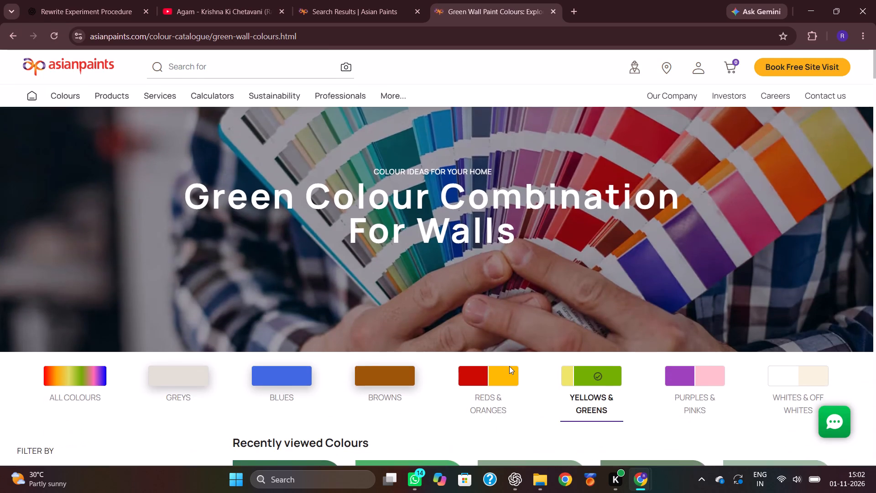
scroll(509, 366, "down", 5)
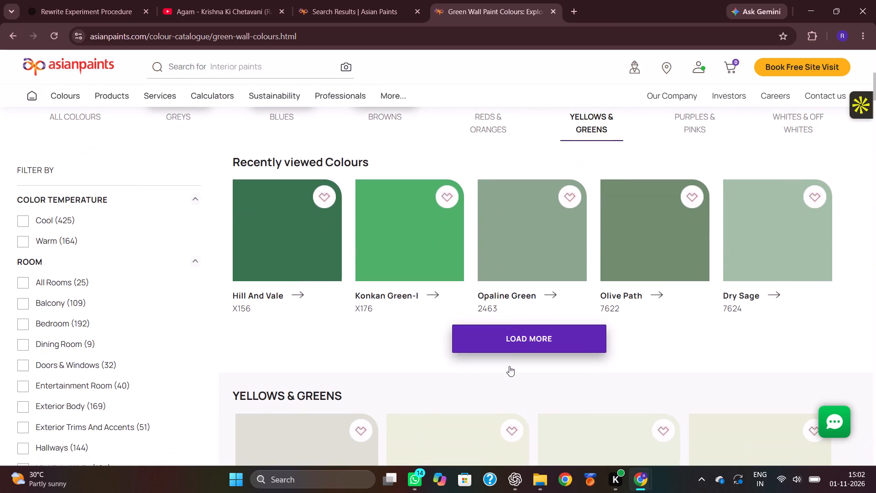
scroll(509, 366, "down", 1)
left_click(518, 335)
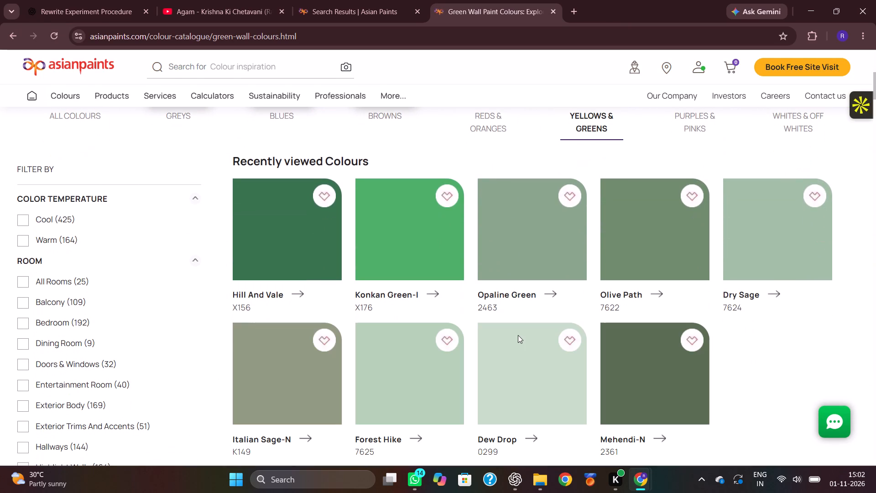
scroll(543, 329, "down", 1)
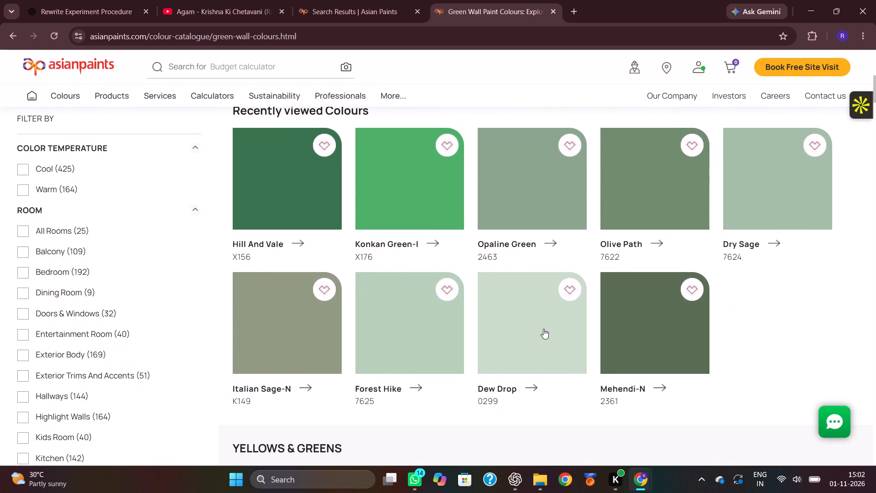
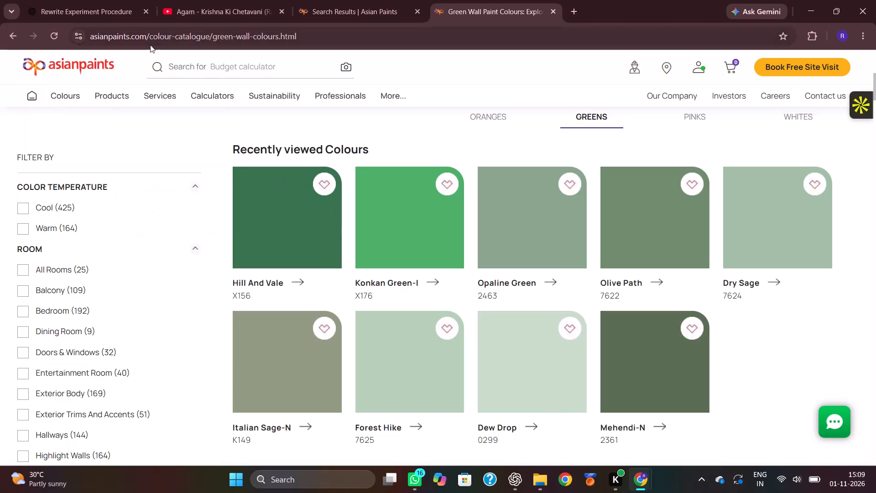
Search the Asian Paints site for the shade "olive oil".
left_click(171, 64)
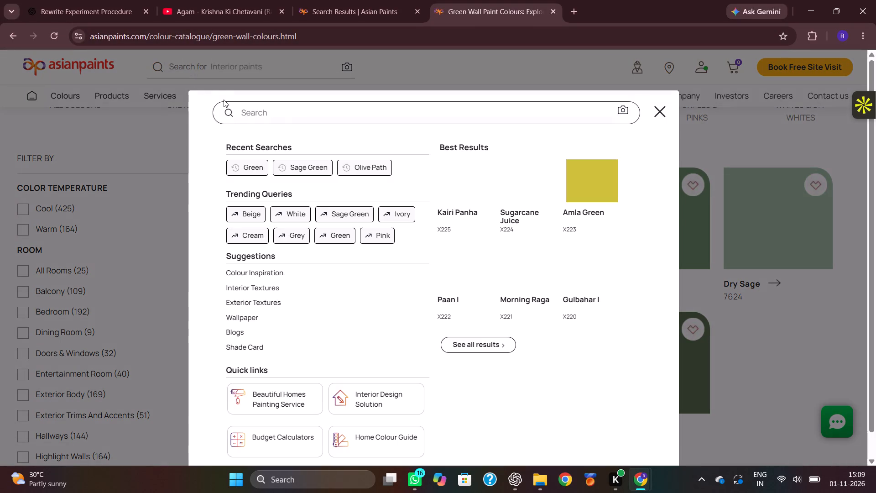
left_click(253, 118)
type("olive oil")
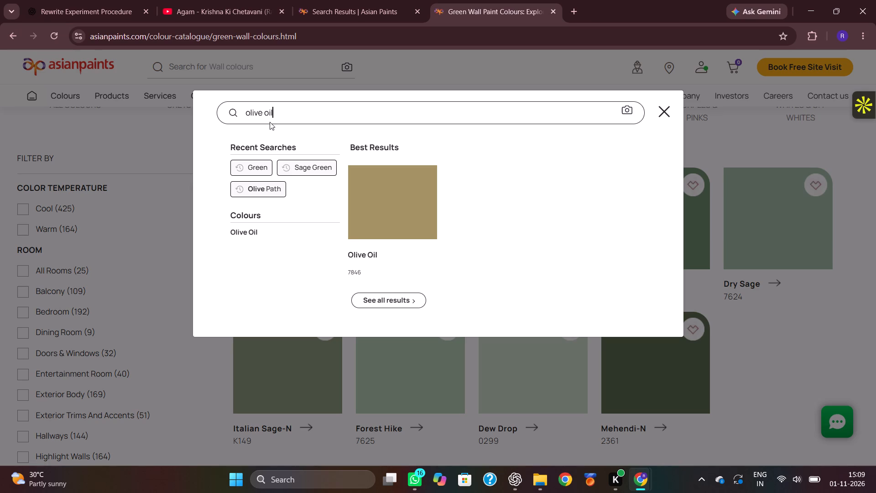
Replace the search query with "brazen" to look up shades with that name.
key("BackSpace")
key("BackSpace")
key("BackSpace")
key("BackSpace")
key("BackSpace")
key("BackSpace")
key("BackSpace")
key("BackSpace")
key("BackSpace")
type("brazen")
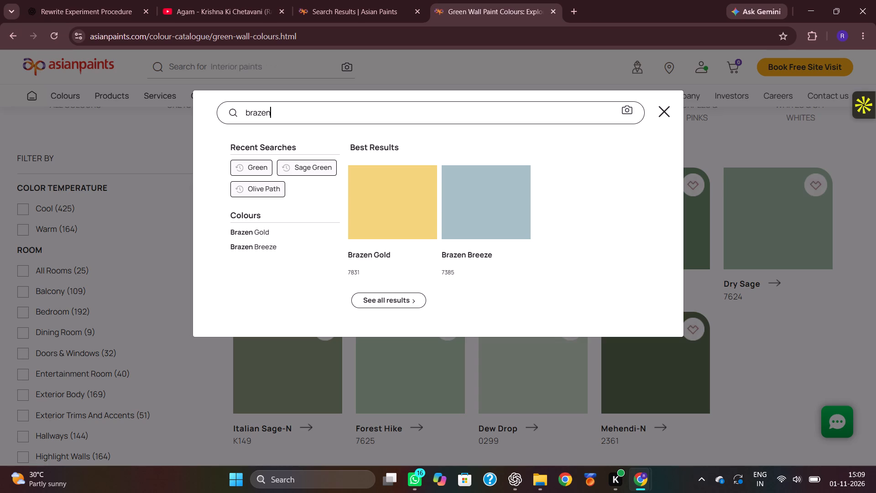
Search for the Habitat shades using the query "habtat".
key("BackSpace")
key("BackSpace")
key("BackSpace")
key("BackSpace")
key("BackSpace")
key("BackSpace")
key("BackSpace")
key("BackSpace")
key("BackSpace")
key("BackSpace")
key("BackSpace")
type("hab")
type("tat")
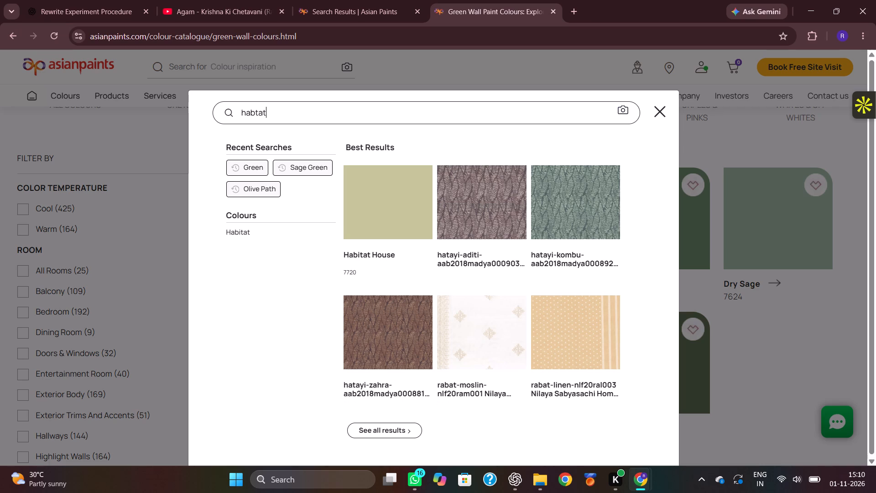
Look up the mehendi green shade using the query "mahendi".
key("BackSpace")
key("BackSpace")
key("BackSpace")
key("BackSpace")
key("BackSpace")
key("BackSpace")
key("BackSpace")
key("BackSpace")
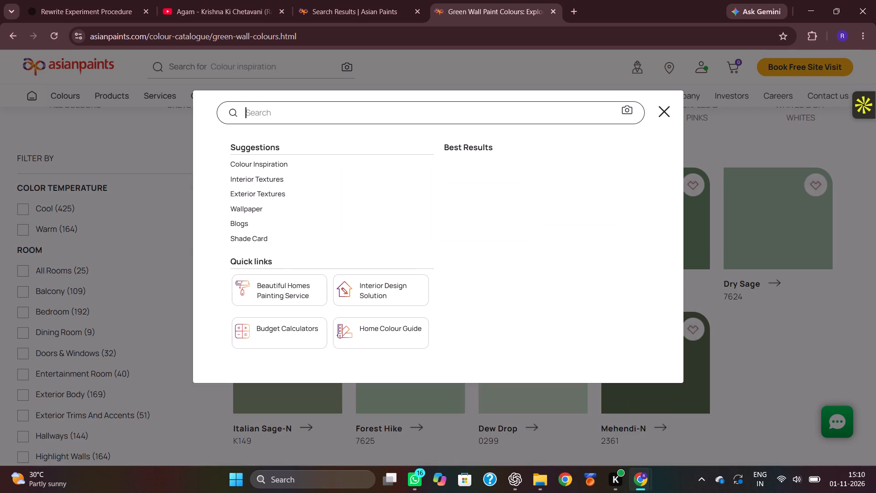
type("mahendi")
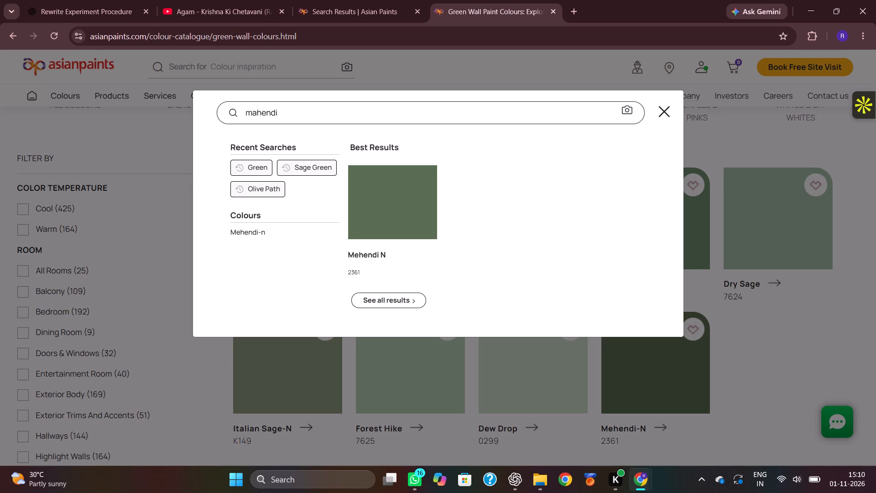
Replace the search query with "olive grove" to look up that shade.
key("BackSpace")
key("BackSpace")
key("BackSpace")
key("BackSpace")
key("BackSpace")
key("BackSpace")
key("BackSpace")
key("BackSpace")
key("BackSpace")
key("BackSpace")
key("BackSpace")
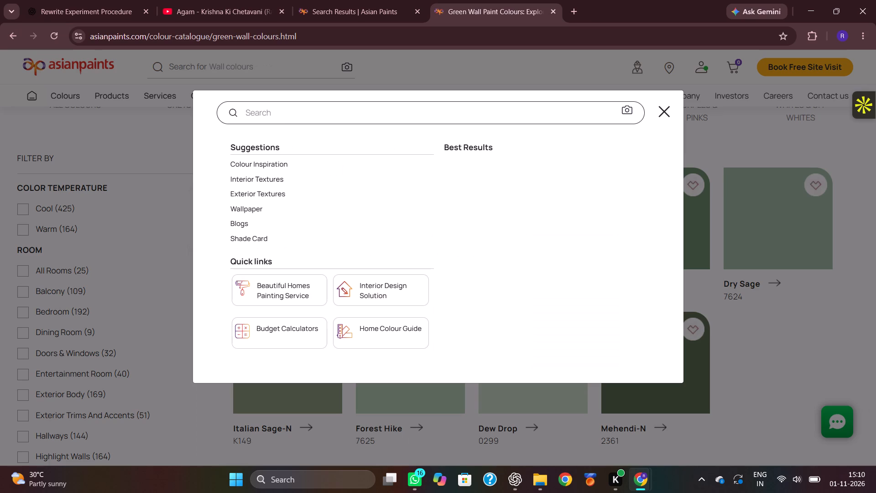
type("olive grove")
Search for the shade "cream silk", with no leftover text from the previous query.
key("BackSpace")
key("BackSpace")
key("BackSpace")
key("BackSpace")
key("BackSpace")
key("BackSpace")
key("BackSpace")
key("BackSpace")
key("BackSpace")
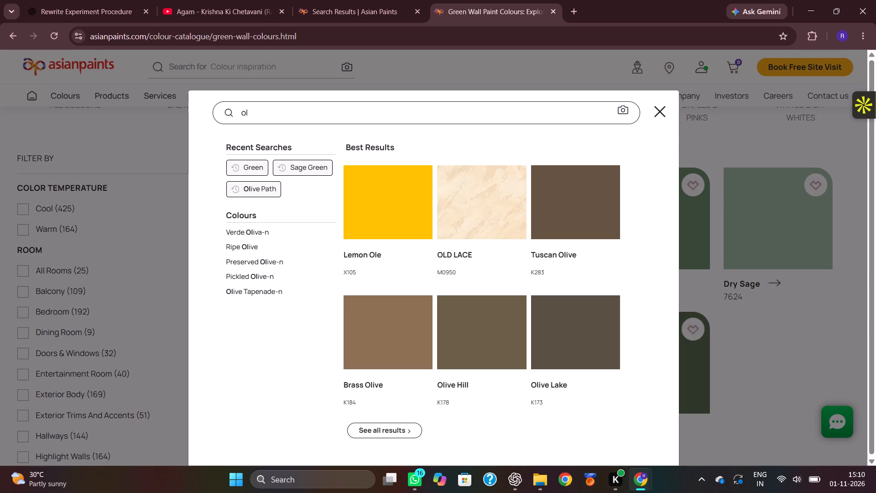
type("cream so")
key("BackSpace")
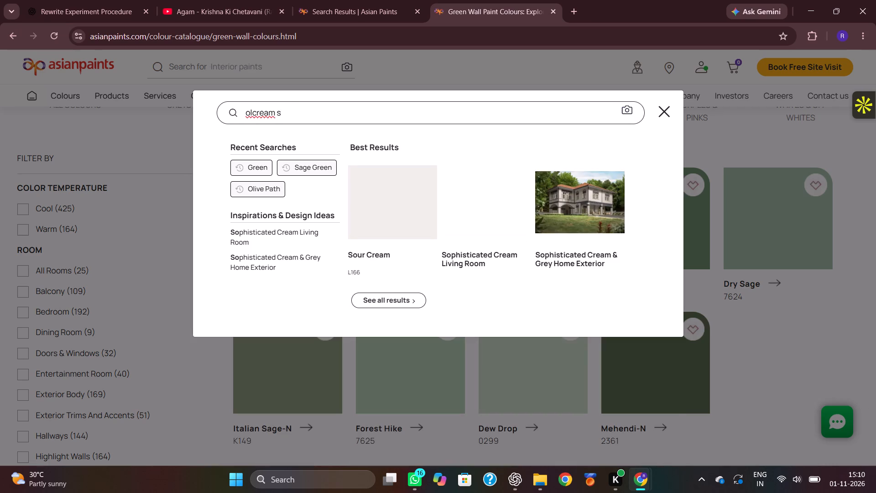
type("ilk")
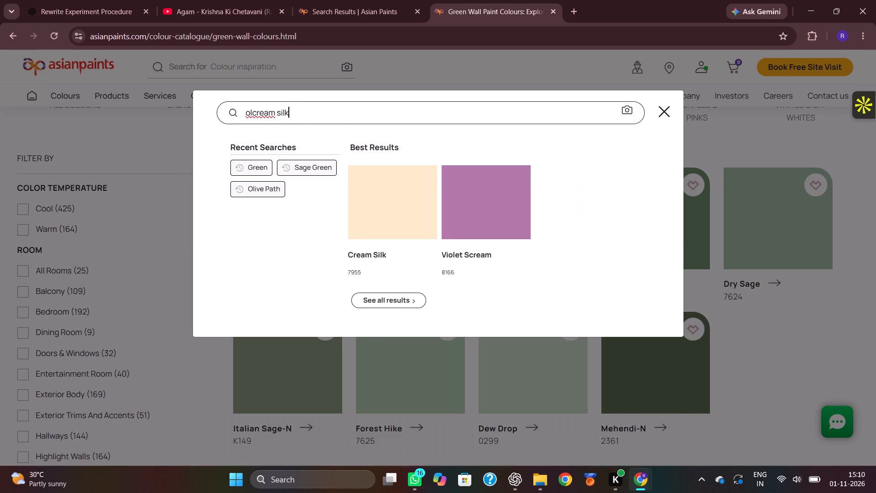
key("BackSpace")
key("BackSpace")
key("BackSpace")
key("BackSpace")
key("BackSpace")
key("BackSpace")
key("BackSpace")
key("BackSpace")
key("BackSpace")
key("BackSpace")
key("BackSpace")
key("BackSpace")
key("BackSpace")
key("BackSpace")
key("BackSpace")
key("BackSpace")
key("BackSpace")
key("BackSpace")
key("BackSpace")
key("BackSpace")
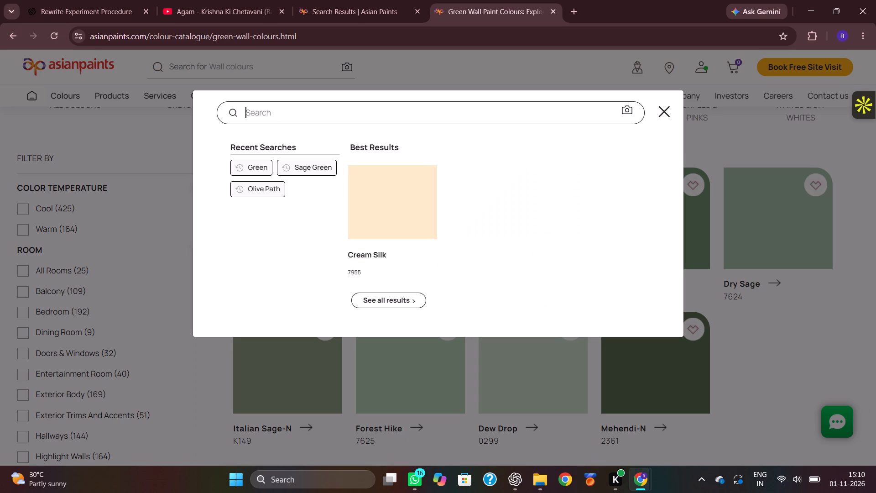
type("cream silk")
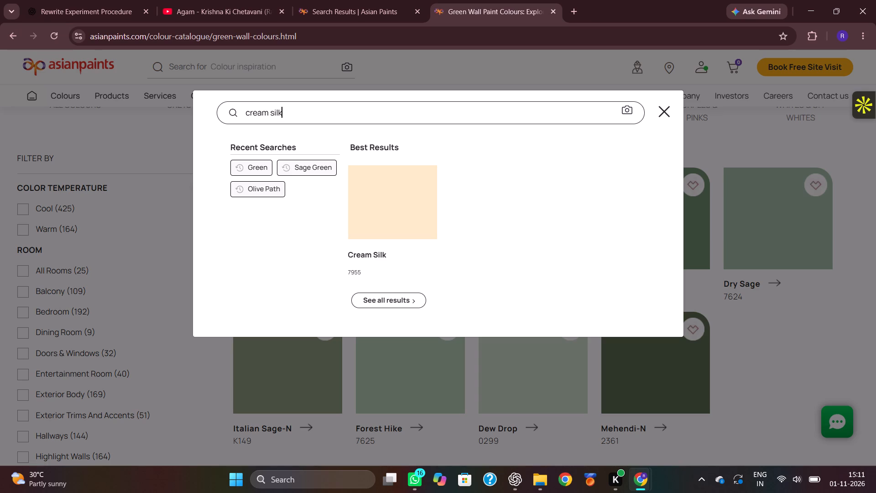
Replace the search query with "bottled olives" to look up that shade.
key("BackSpace")
key("BackSpace")
key("BackSpace")
key("BackSpace")
key("BackSpace")
key("BackSpace")
key("BackSpace")
key("BackSpace")
key("BackSpace")
key("BackSpace")
key("BackSpace")
key("BackSpace")
key("BackSpace")
key("BackSpace")
key("BackSpace")
key("BackSpace")
key("BackSpace")
key("BackSpace")
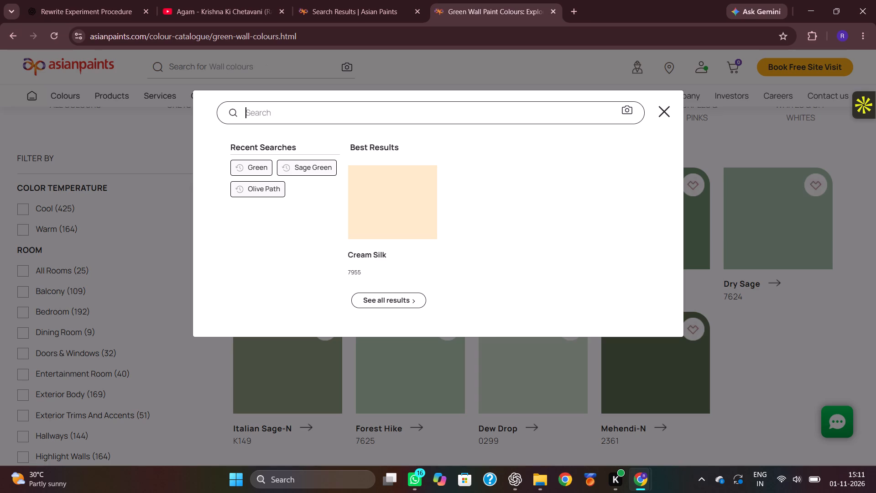
type("bottled o")
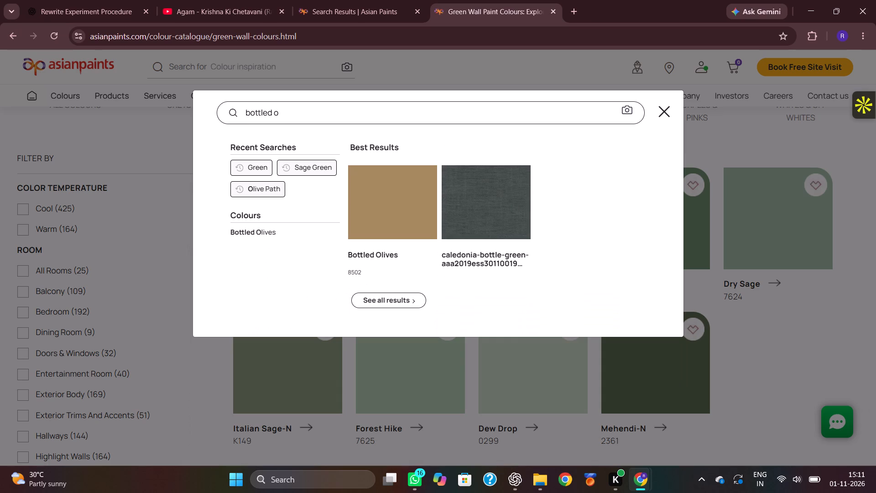
type("lives")
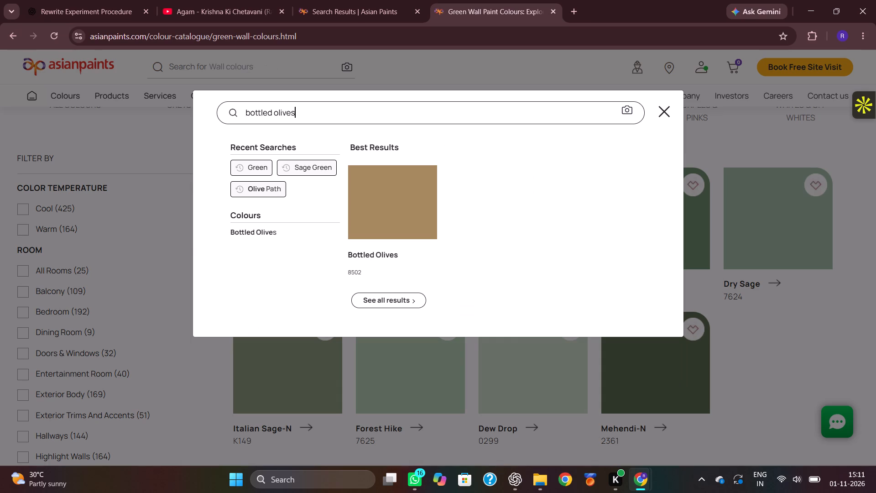
Look up the Ripe Olive shade using the query "riipe ol".
key("BackSpace")
key("BackSpace")
key("BackSpace")
key("BackSpace")
key("BackSpace")
key("BackSpace")
key("BackSpace")
key("BackSpace")
key("BackSpace")
key("BackSpace")
key("BackSpace")
key("BackSpace")
key("BackSpace")
key("BackSpace")
key("BackSpace")
key("BackSpace")
key("BackSpace")
key("BackSpace")
key("BackSpace")
key("BackSpace")
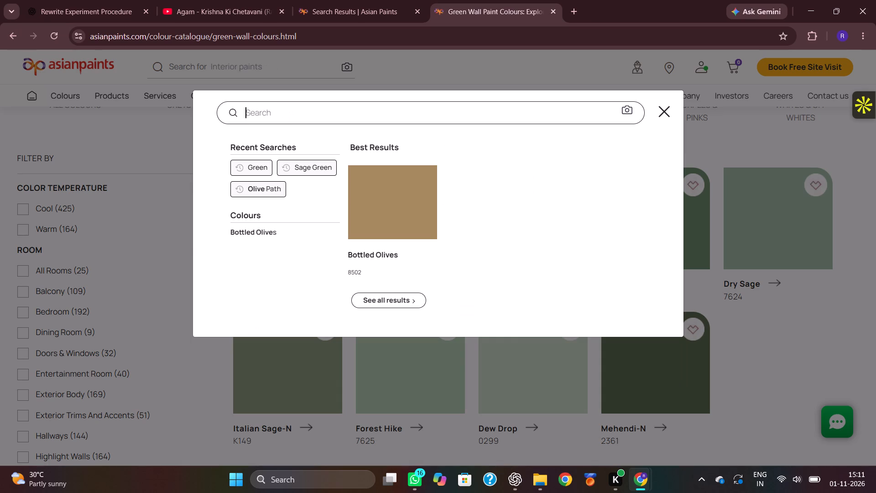
type("riipe")
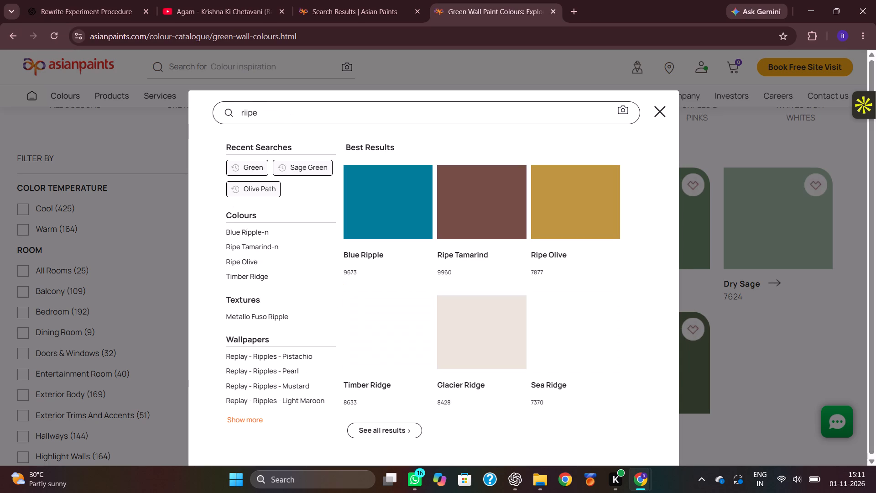
key("space")
type("ol")
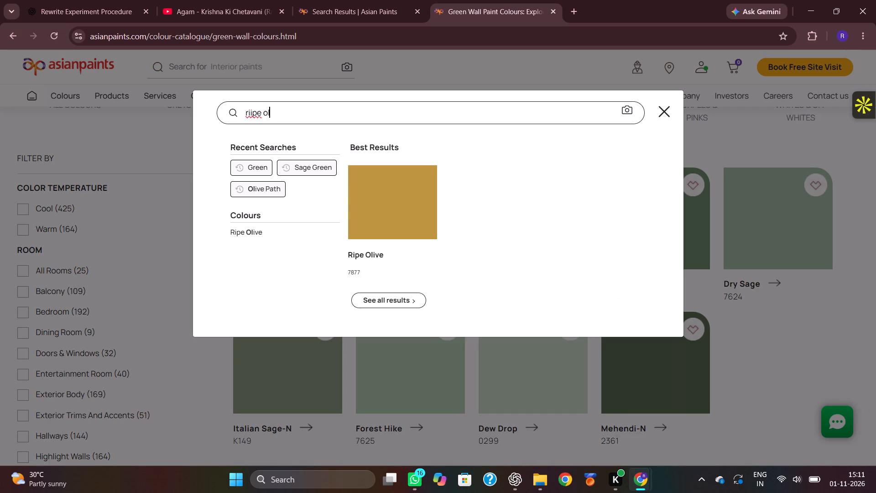
Look up the Pickled Olive shade using the query "pickled ol".
key("BackSpace")
key("BackSpace")
key("BackSpace")
key("BackSpace")
key("BackSpace")
key("BackSpace")
key("BackSpace")
key("BackSpace")
key("BackSpace")
key("BackSpace")
key("BackSpace")
key("BackSpace")
key("BackSpace")
key("BackSpace")
key("BackSpace")
key("BackSpace")
key("BackSpace")
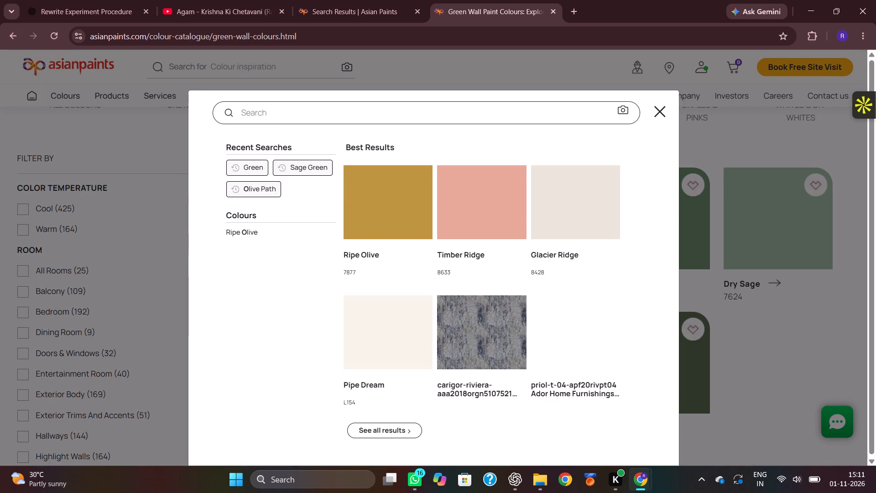
type("pick")
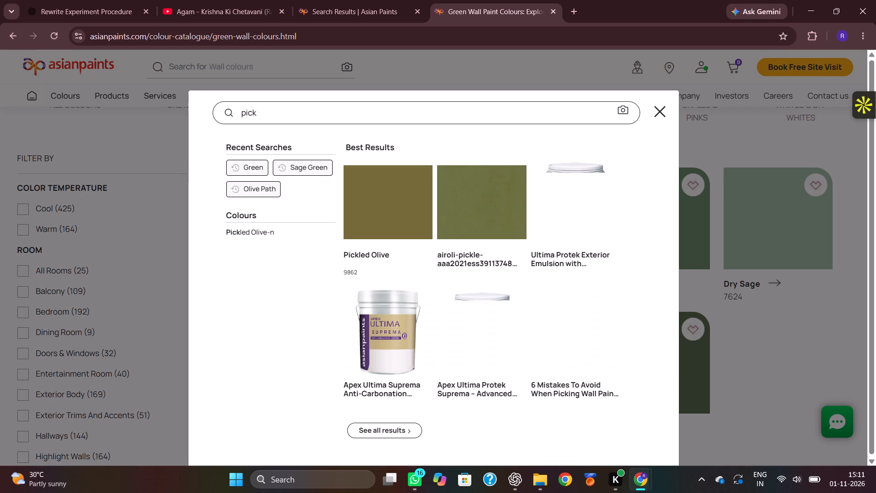
type("led ol")
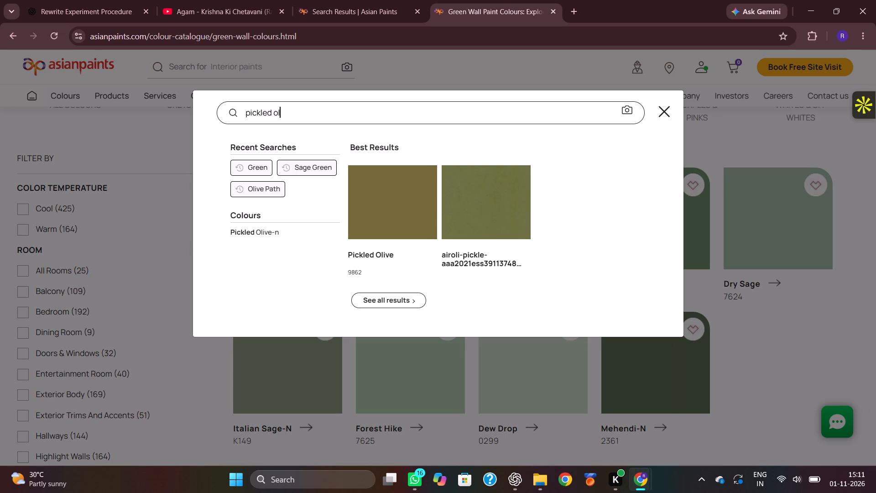
Clear the pickled olive query from the site search.
key("BackSpace")
key("BackSpace")
key("BackSpace")
key("BackSpace")
key("BackSpace")
key("BackSpace")
key("BackSpace")
key("BackSpace")
key("BackSpace")
key("BackSpace")
key("BackSpace")
key("BackSpace")
key("BackSpace")
key("BackSpace")
key("BackSpace")
key("BackSpace")
key("BackSpace")
key("BackSpace")
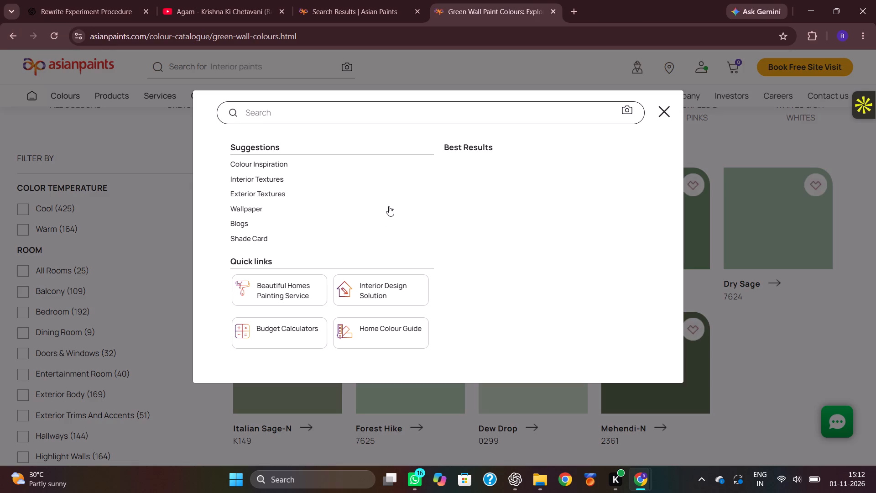
Place the Asian Paints catalogue window side by side with the room reference PDF to compare the colours.
key("super+Left")
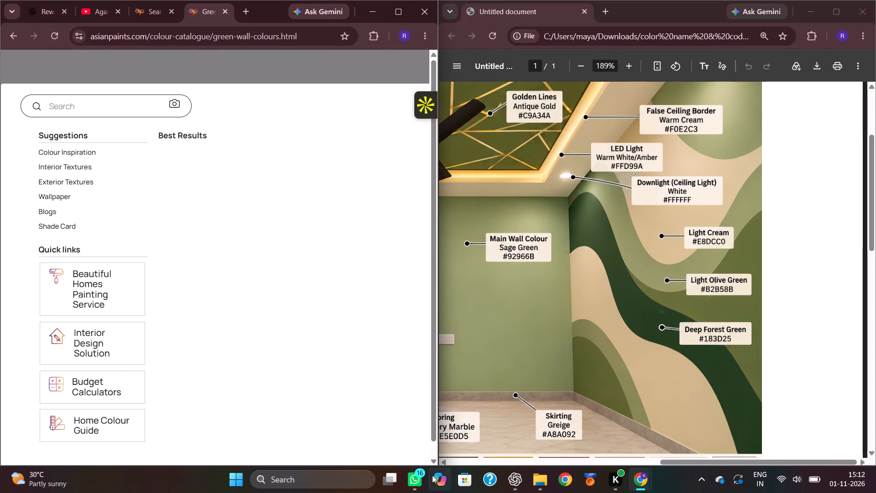
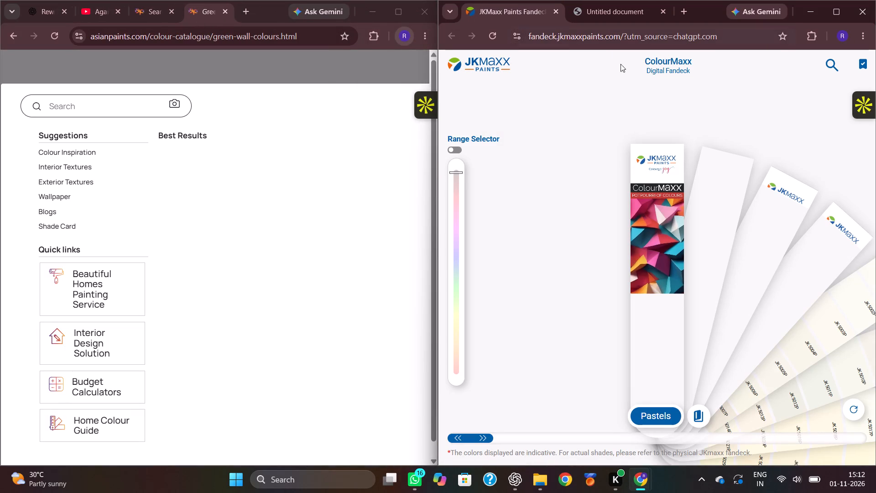
Search the JKMaxx digital fandeck for the colour name "gracian".
left_click(827, 63)
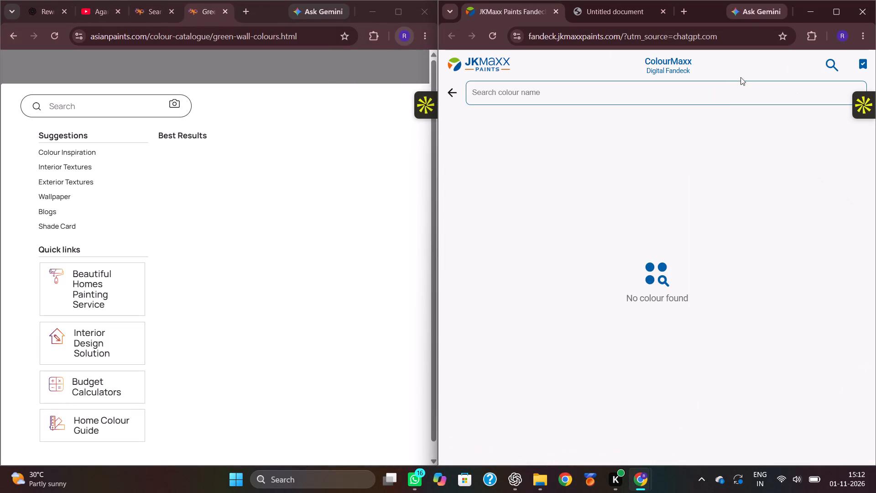
left_click(597, 96)
type("gracian")
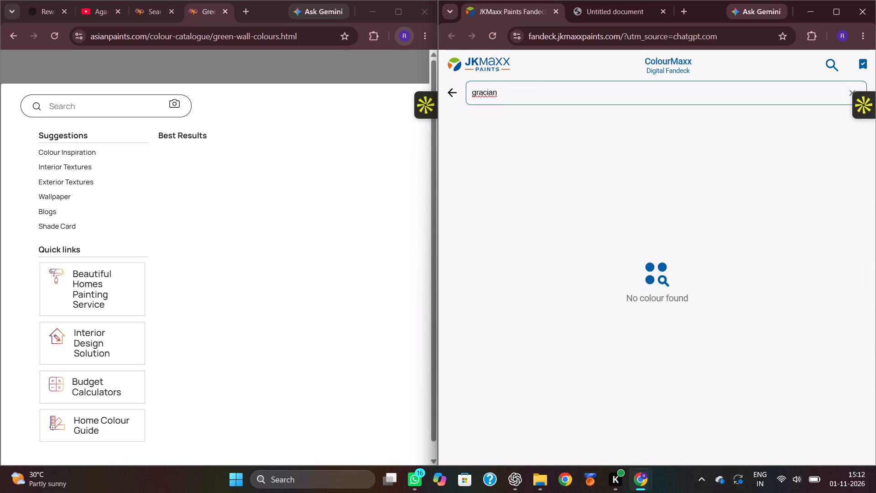
Search the fandeck for the shade code 6399A in place of the name query, and clear the search.
key("BackSpace")
key("BackSpace")
key("BackSpace")
key("BackSpace")
key("BackSpace")
key("BackSpace")
key("BackSpace")
key("BackSpace")
key("BackSpace")
key("BackSpace")
key("BackSpace")
key("BackSpace")
key("BackSpace")
key("BackSpace")
key("BackSpace")
key("BackSpace")
key("BackSpace")
key("BackSpace")
key("BackSpace")
key("BackSpace")
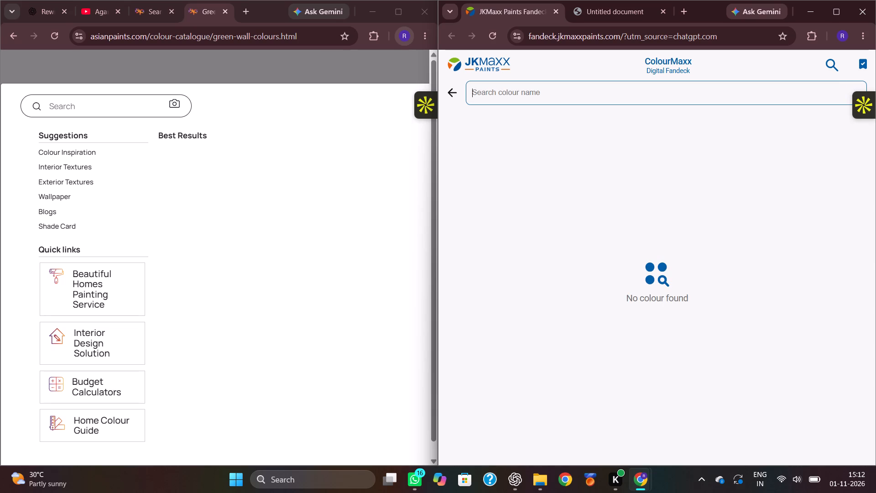
key("6")
type("399")
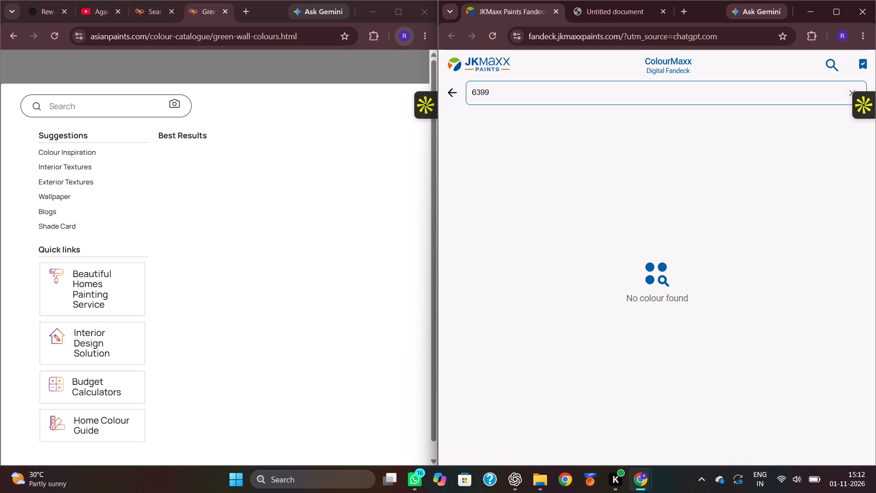
key("shift+a")
left_click(852, 95)
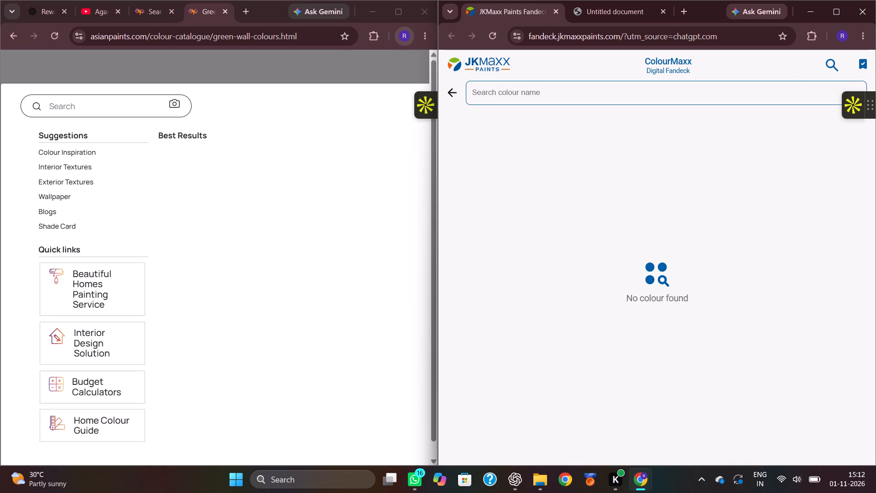
Move the floating extension badge down so it no longer covers the end of the fandeck's colour search field.
left_click_drag(865, 103, 875, 157)
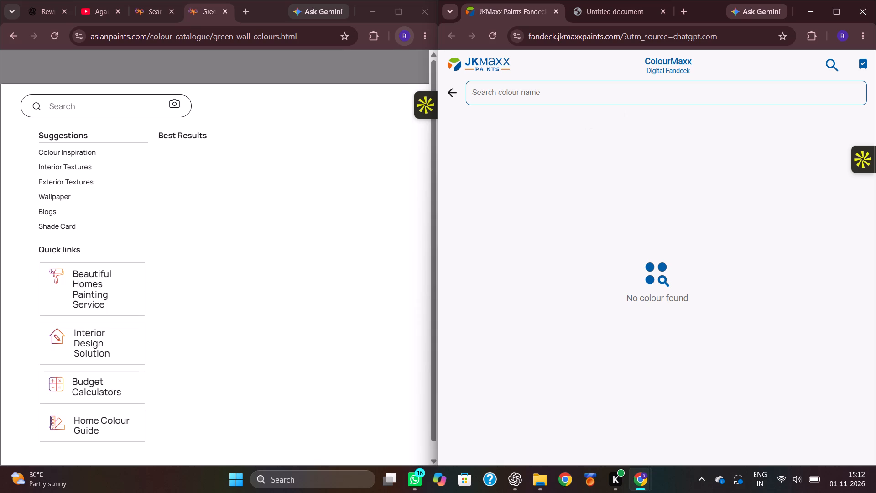
Search the fandeck for the colour name "gracian olive", clear the query and return to the fandeck view.
left_click(558, 93)
type("gr")
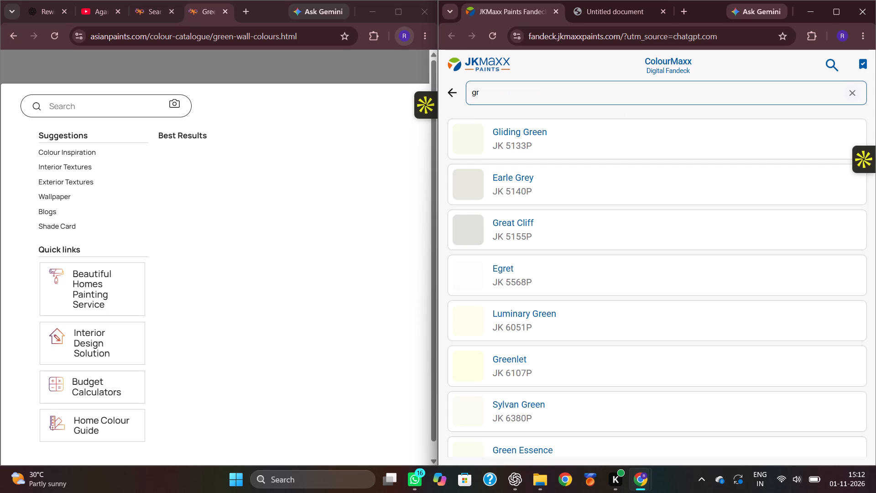
type("acian")
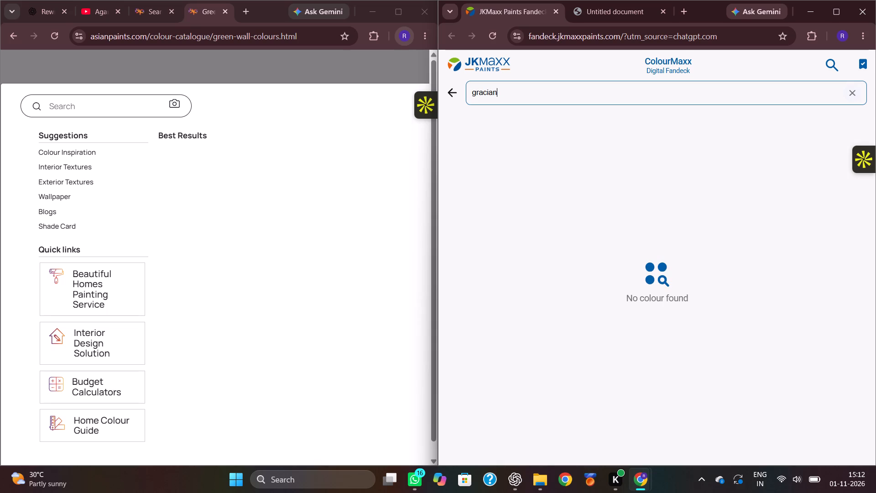
key("space")
type("olive")
key("Return")
key("Return")
key("Return")
key("Return")
key("Return")
key("Return")
key("Return")
key("Return")
key("Return")
key("Return")
key("Return")
key("Return")
key("Return")
key("Return")
key("Return")
key("Return")
key("Return")
key("Return")
key("Return")
key("Return")
left_click(852, 92)
left_click(454, 93)
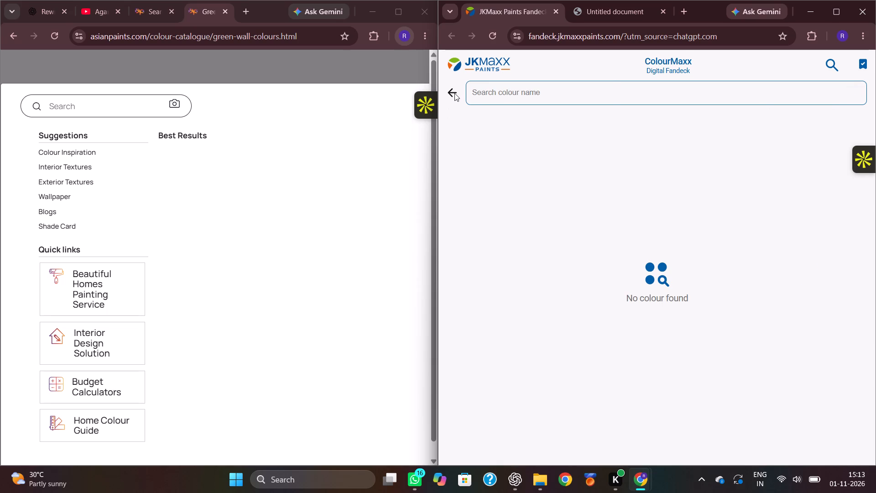
Read through the fandeck's colour range descriptions from Pastels to Vibrants, and return to the fandeck.
scroll(667, 252, "left", 2)
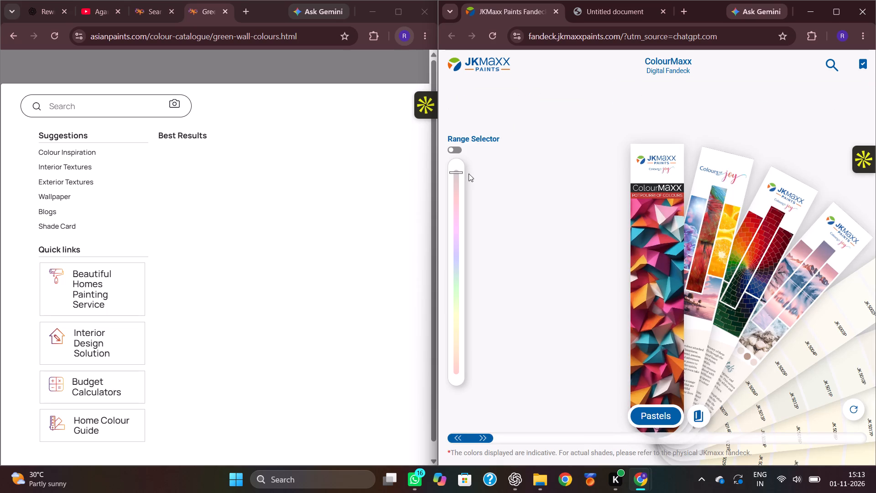
left_click(696, 409)
scroll(610, 320, "down", 2)
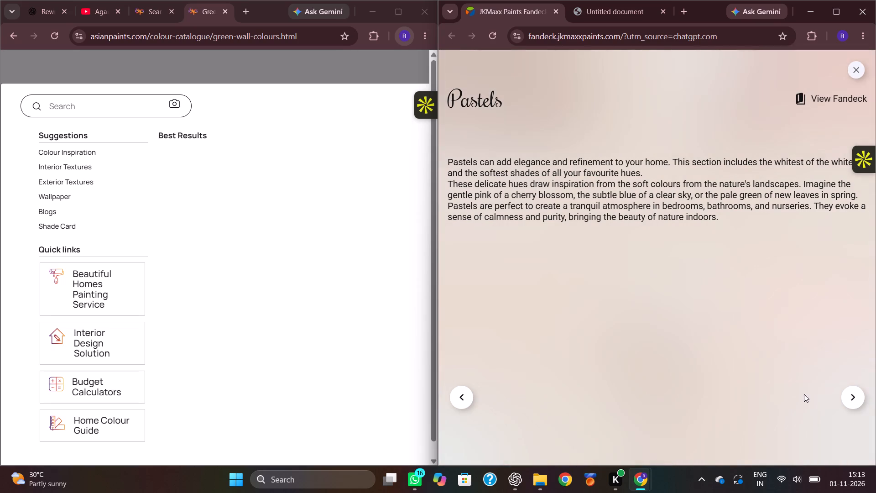
left_click(848, 394)
left_click(848, 394)
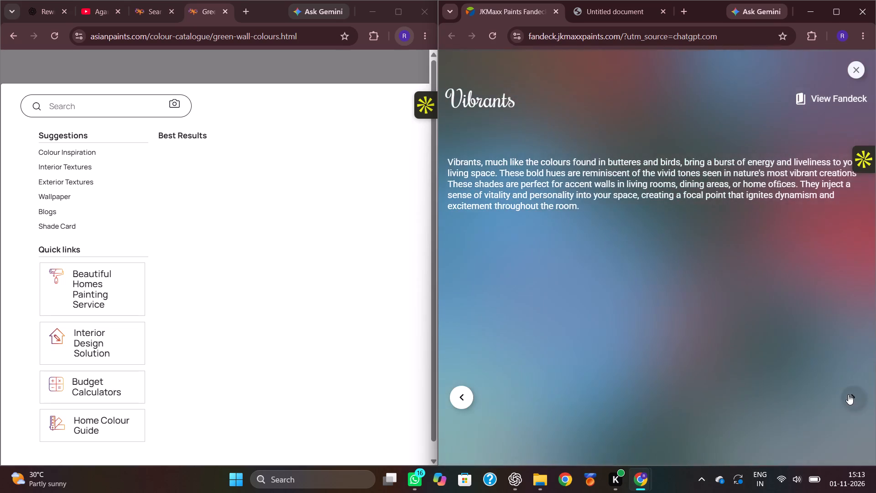
left_click(854, 72)
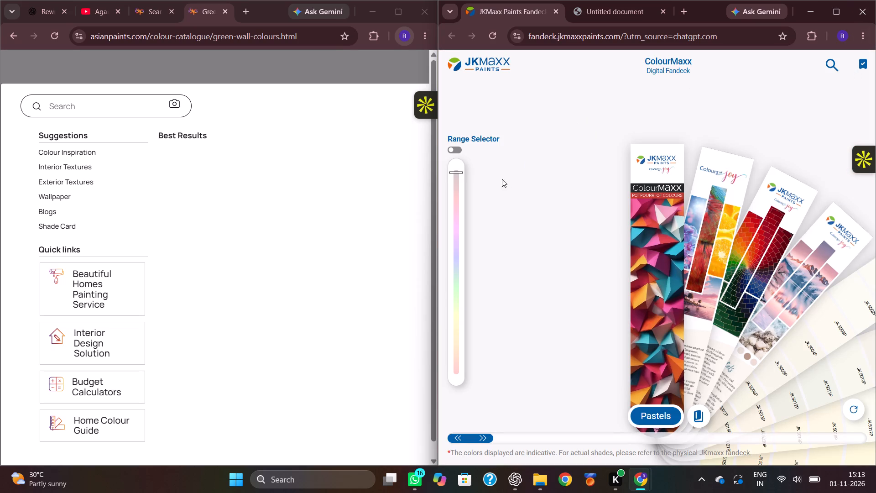
Examine the deep accent shade strips with the Range Selector enabled, and switch the selector back off.
left_click(455, 208)
left_click(453, 146)
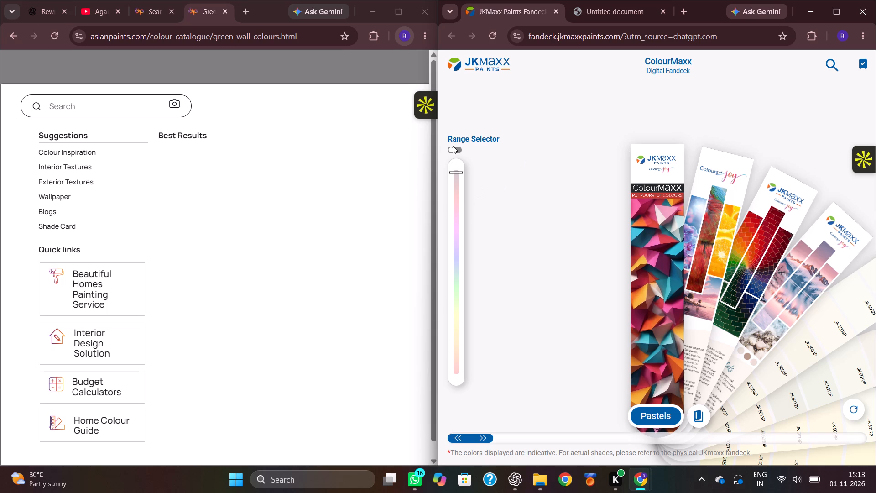
left_click(451, 149)
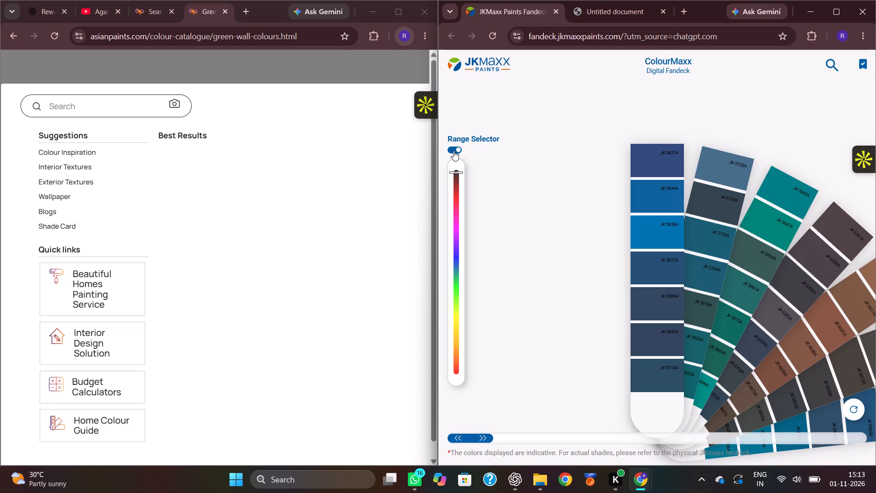
left_click_drag(472, 441, 631, 430)
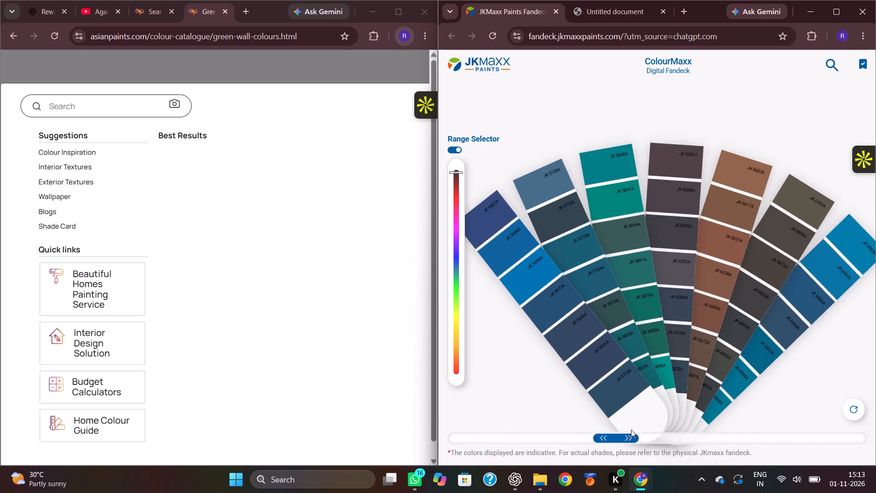
left_click_drag(631, 430, 669, 428)
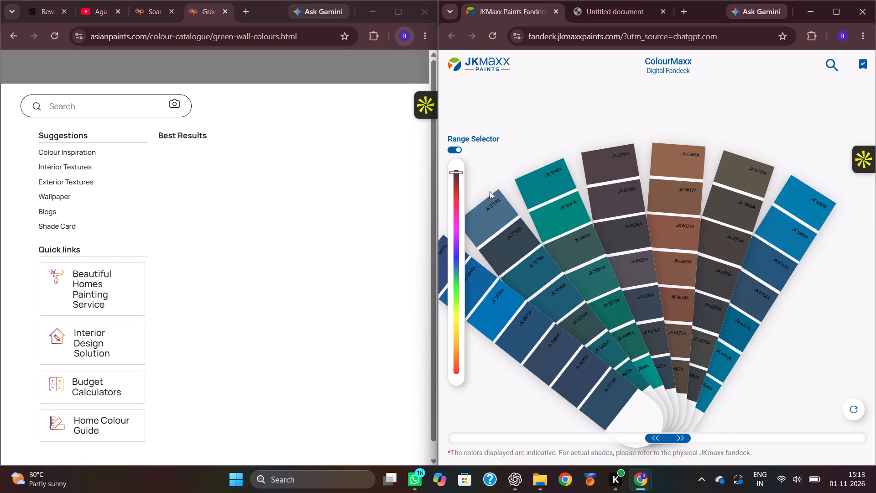
left_click(454, 150)
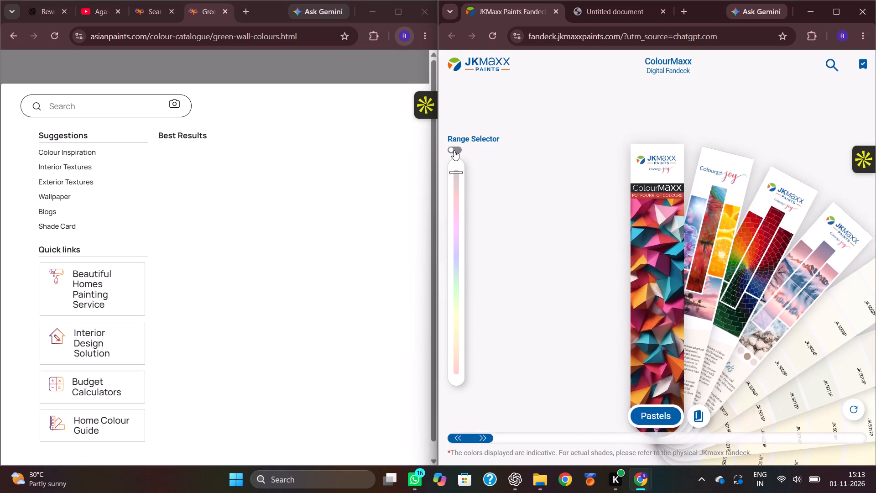
Examine the fandeck's lighter accent shade strips, from pinks and blues through greens, up to the muted greens around JK 6390T.
left_click_drag(465, 440, 466, 439)
left_click_drag(466, 439, 626, 435)
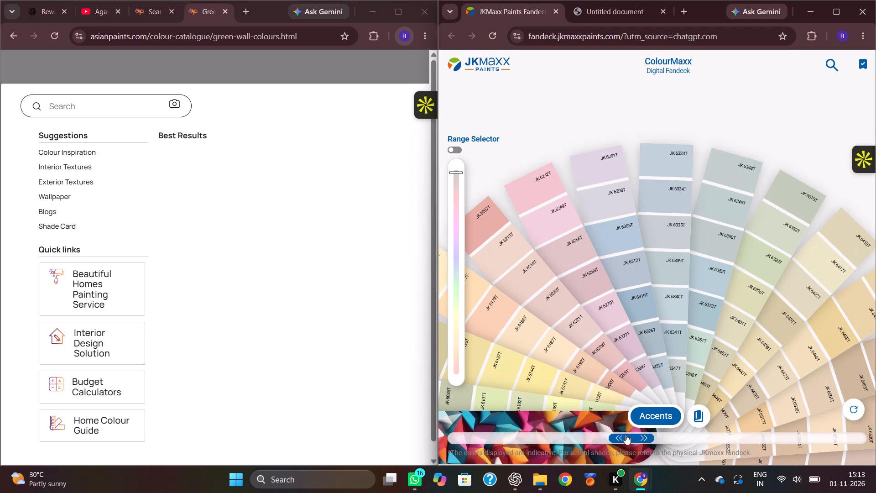
left_click_drag(626, 435, 634, 434)
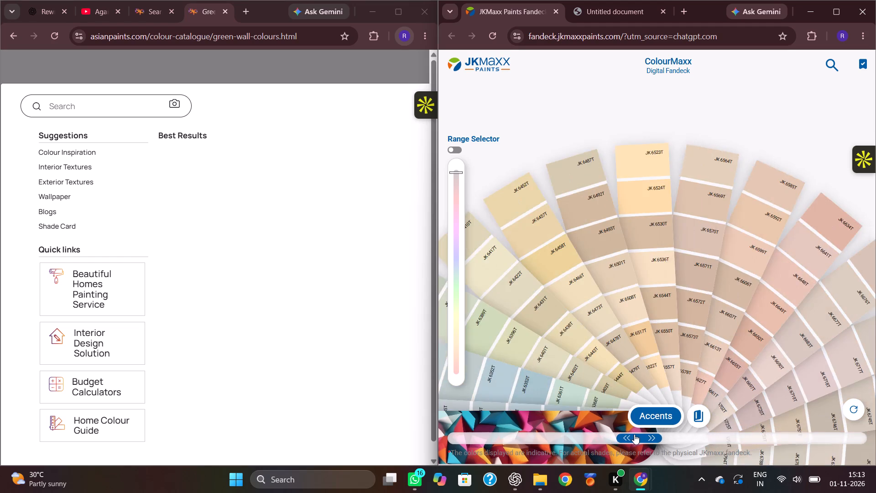
left_click_drag(634, 434, 655, 435)
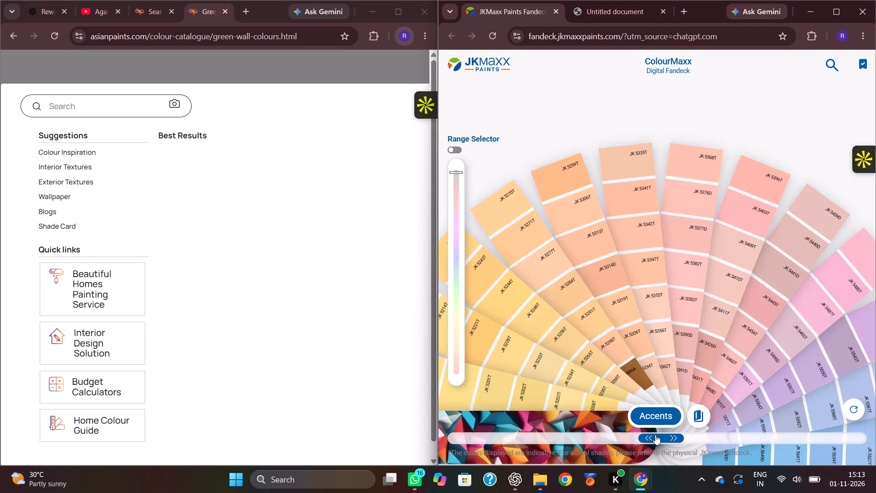
left_click_drag(655, 435, 675, 435)
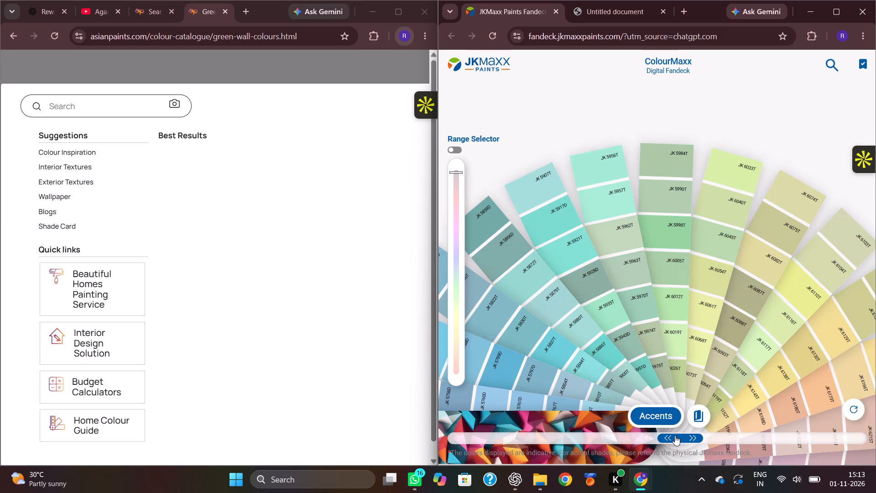
left_click_drag(675, 435, 681, 435)
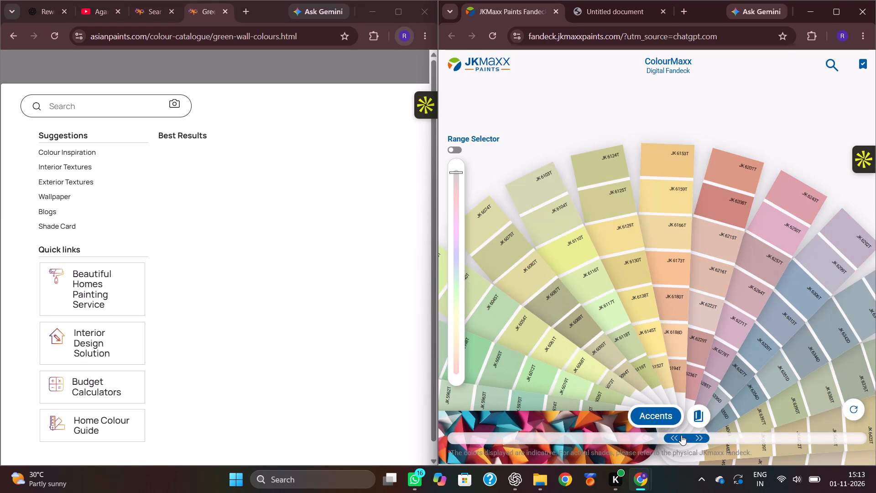
left_click_drag(681, 435, 684, 434)
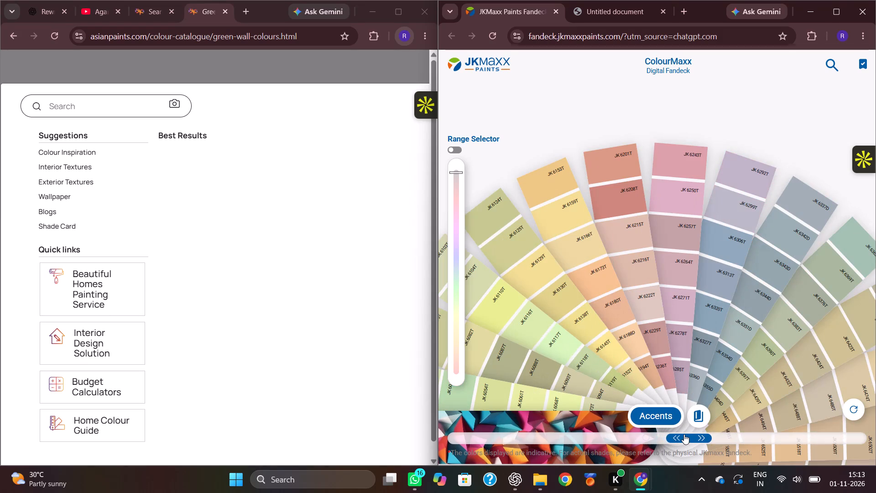
left_click_drag(684, 434, 686, 434)
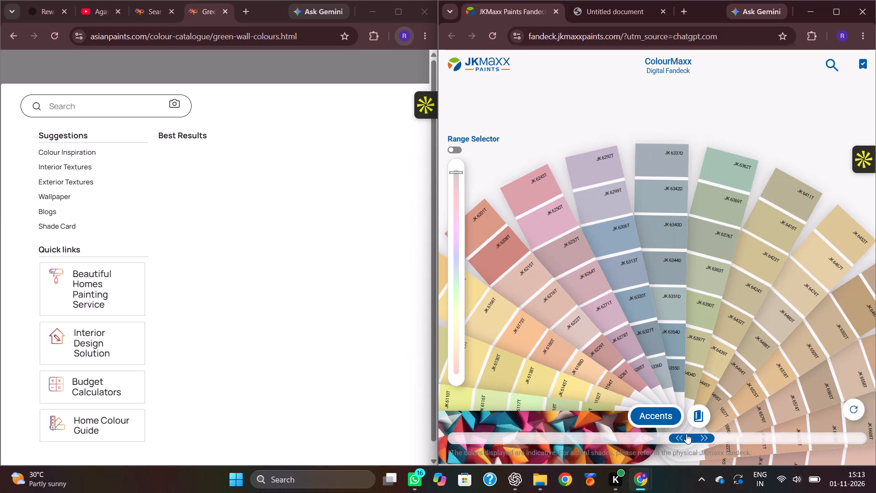
left_click_drag(686, 434, 687, 434)
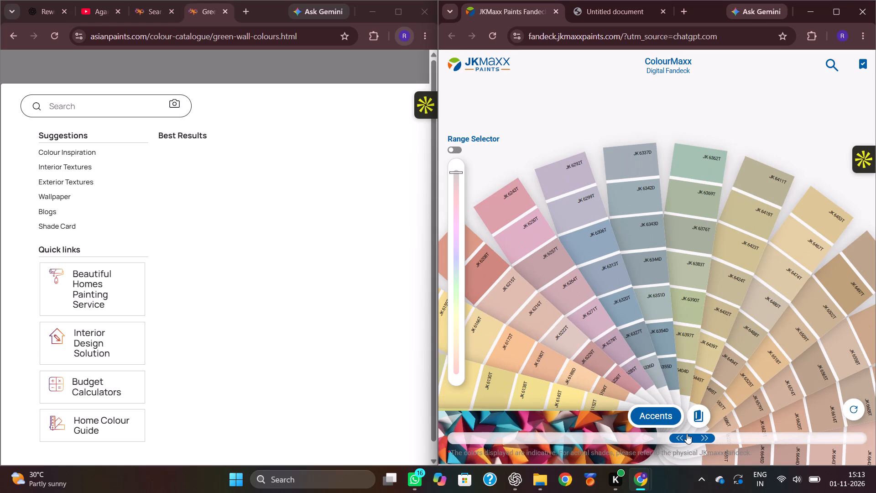
left_click_drag(687, 434, 686, 434)
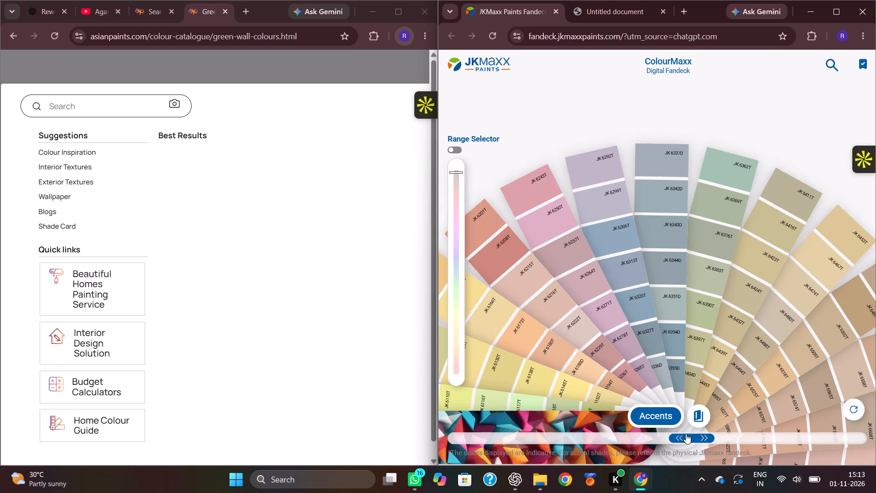
left_click_drag(686, 434, 687, 433)
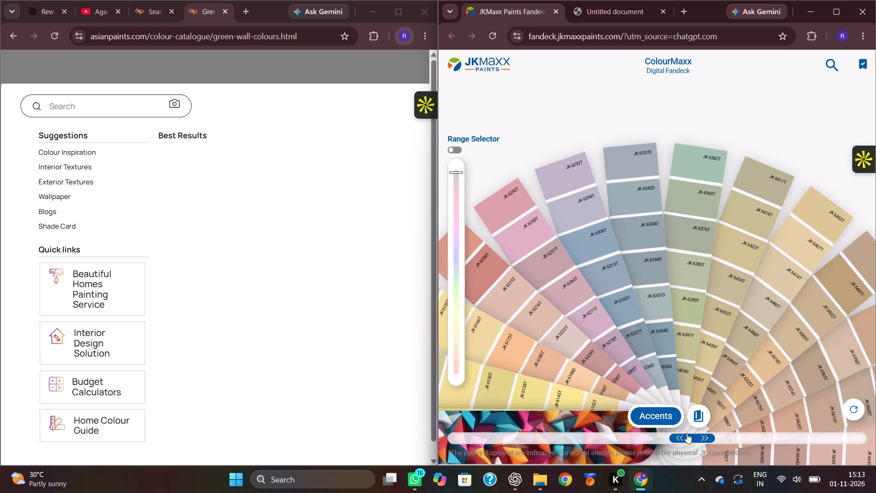
Examine the fandeck's deeper and vibrant accent strips, and go back to the mid-tone greens around JK 6370D.
left_click_drag(687, 433, 708, 431)
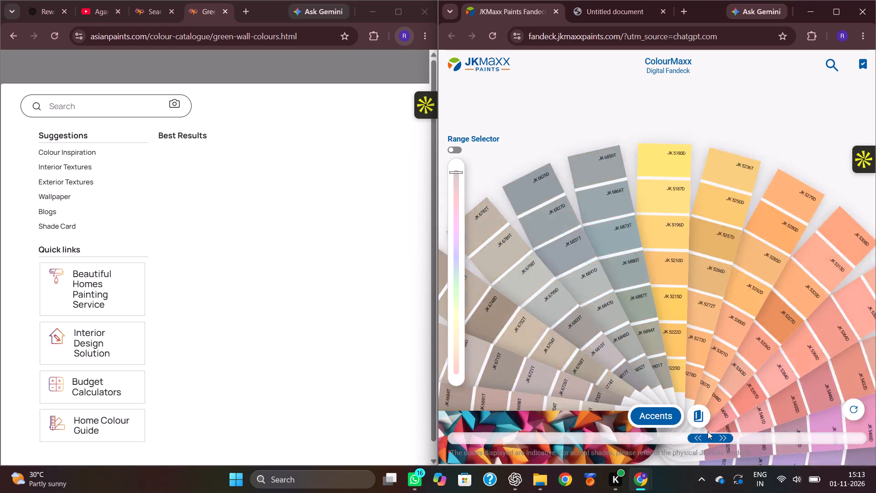
left_click_drag(708, 431, 739, 430)
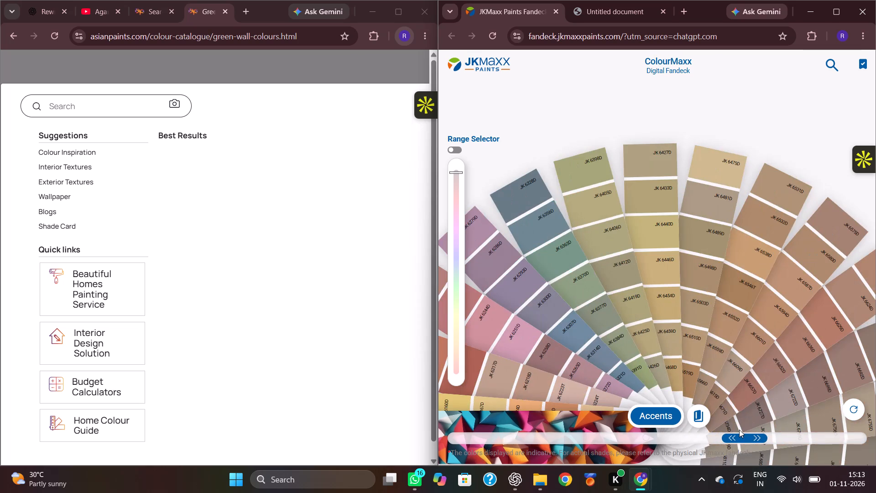
left_click_drag(739, 430, 762, 429)
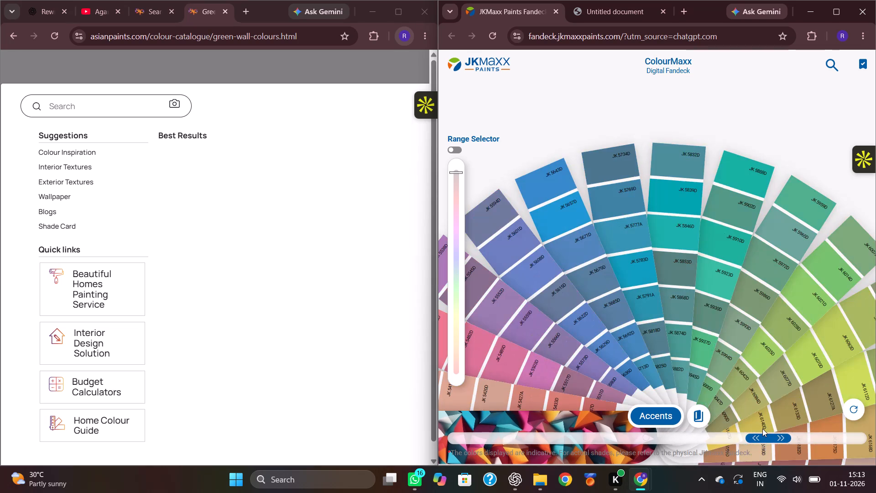
left_click_drag(762, 429, 797, 428)
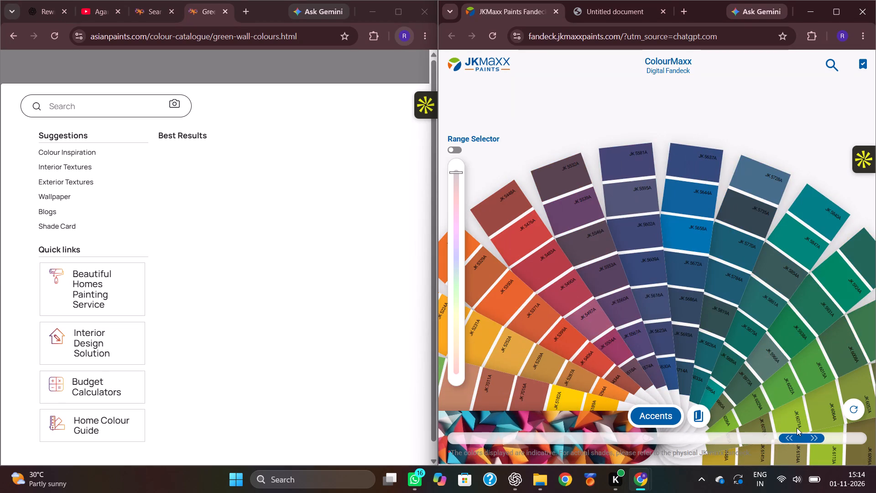
left_click_drag(797, 428, 807, 426)
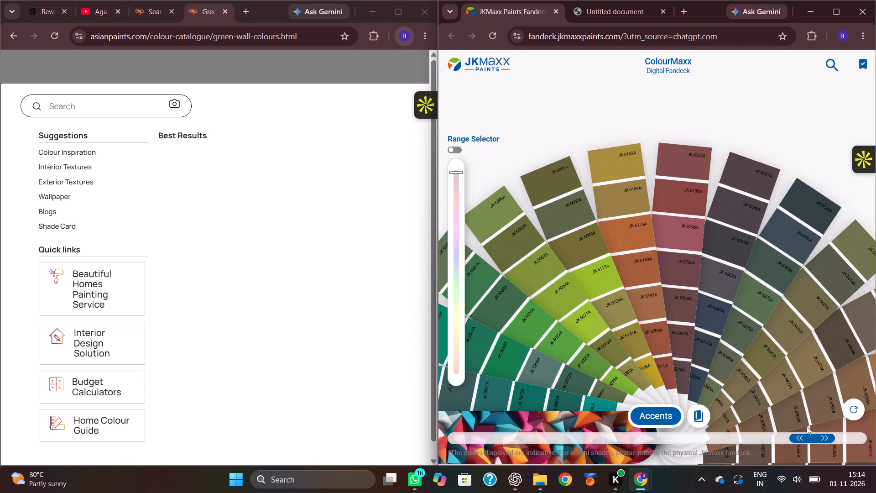
left_click_drag(807, 426, 810, 426)
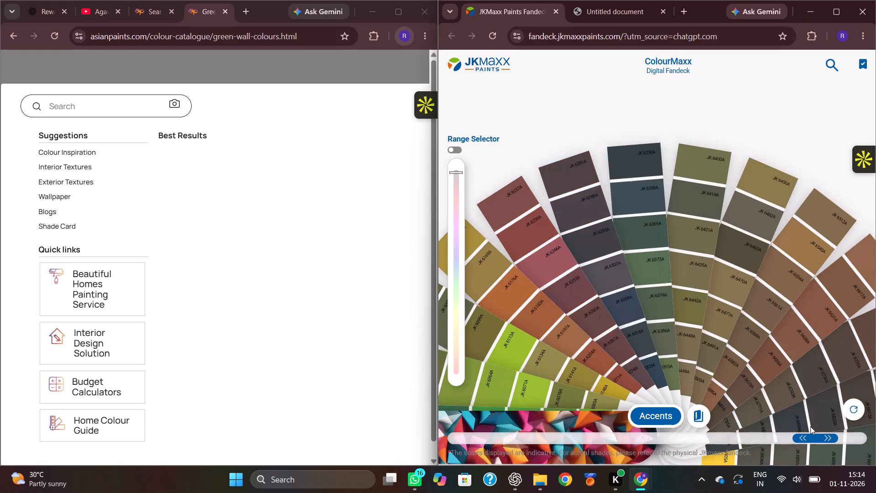
left_click_drag(810, 426, 812, 426)
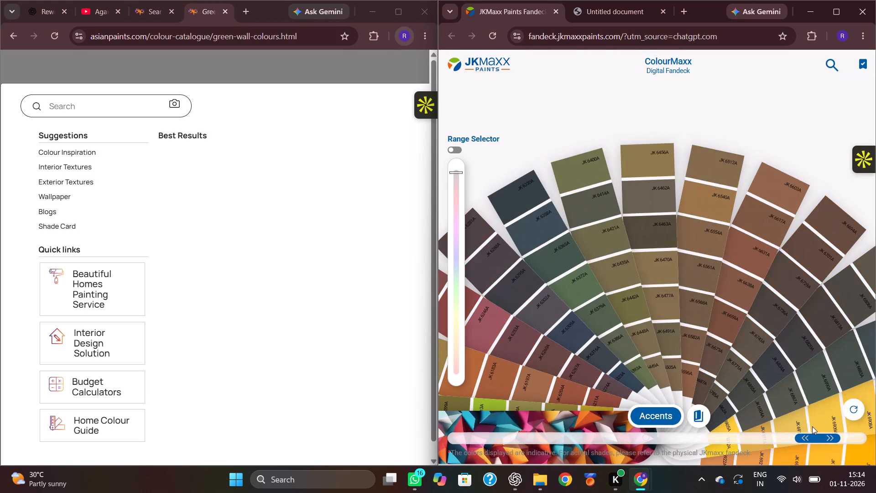
left_click_drag(812, 426, 814, 426)
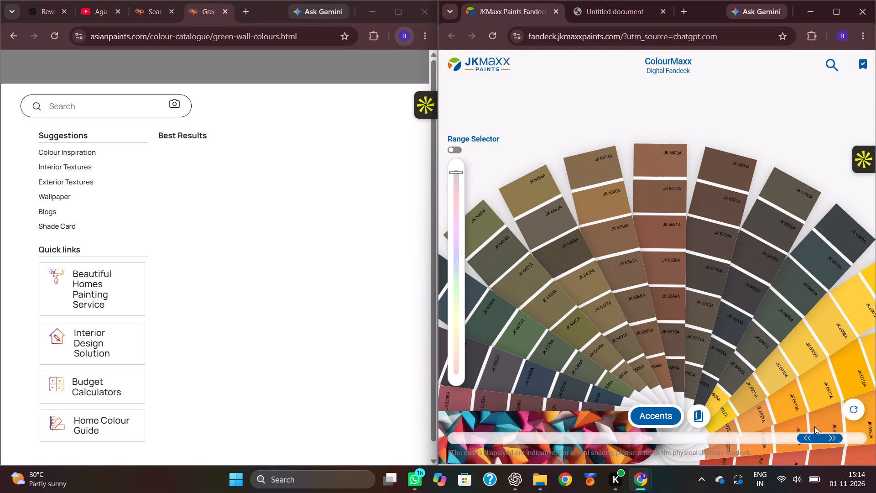
left_click_drag(814, 426, 827, 427)
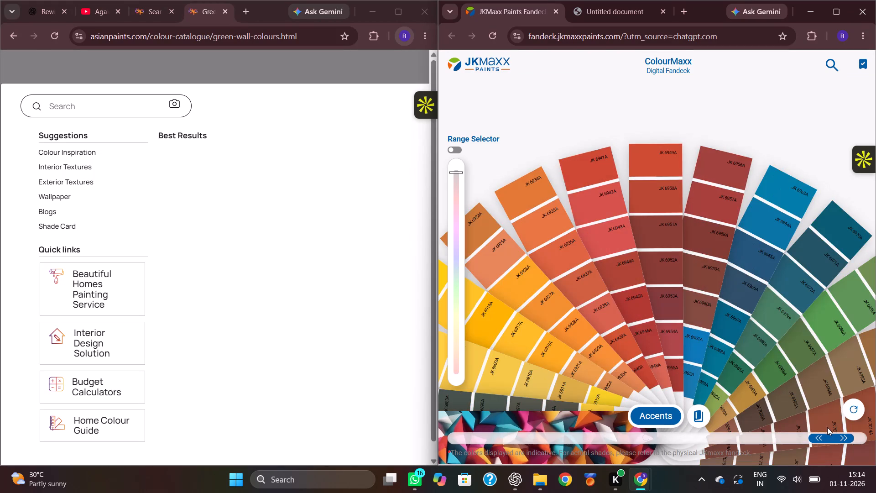
left_click_drag(827, 427, 798, 431)
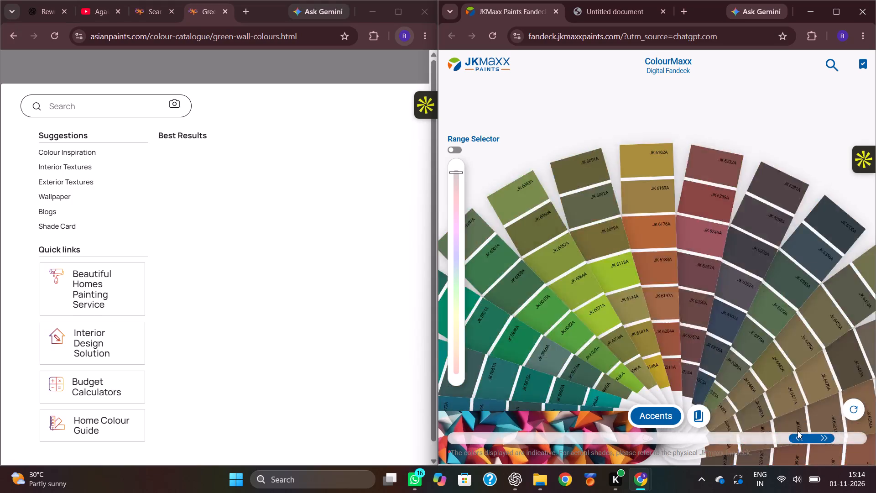
left_click_drag(798, 431, 736, 424)
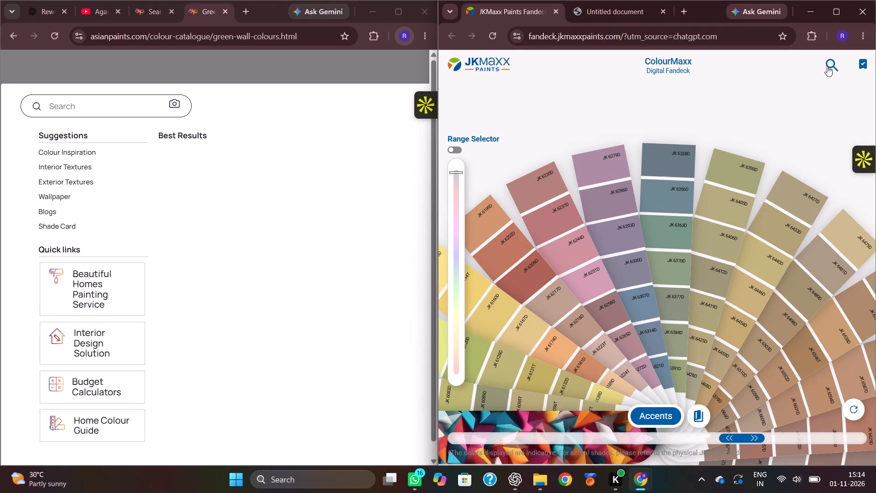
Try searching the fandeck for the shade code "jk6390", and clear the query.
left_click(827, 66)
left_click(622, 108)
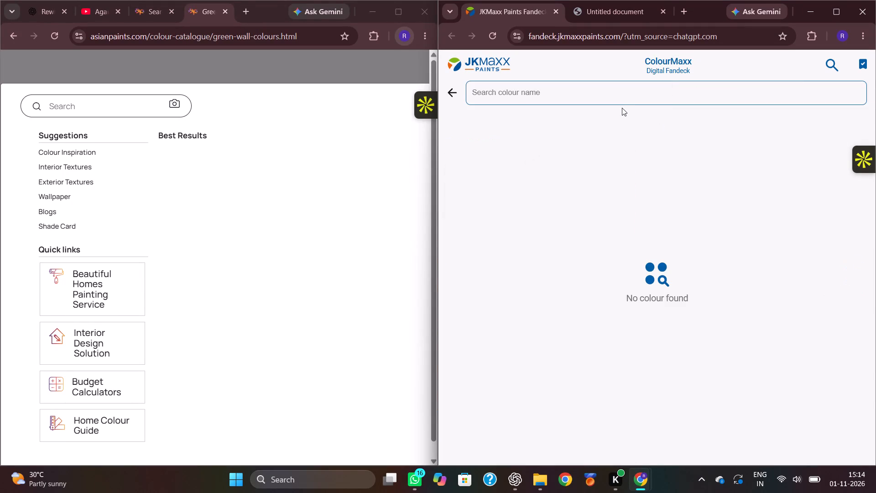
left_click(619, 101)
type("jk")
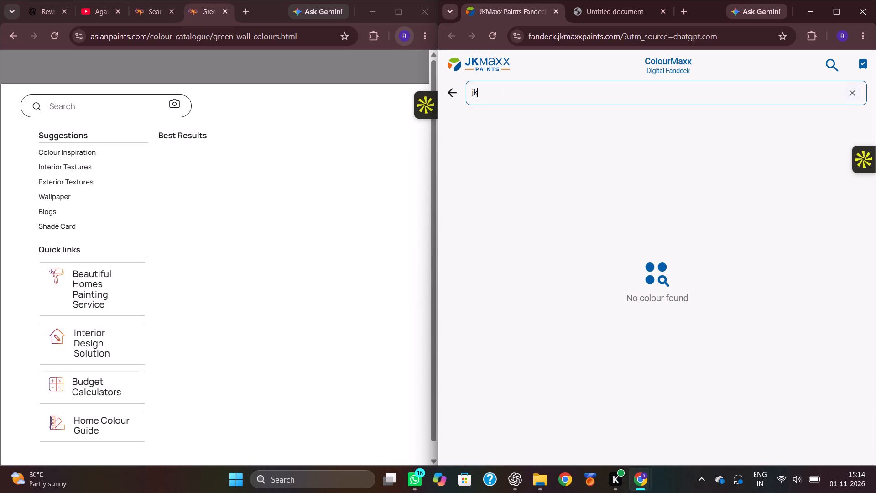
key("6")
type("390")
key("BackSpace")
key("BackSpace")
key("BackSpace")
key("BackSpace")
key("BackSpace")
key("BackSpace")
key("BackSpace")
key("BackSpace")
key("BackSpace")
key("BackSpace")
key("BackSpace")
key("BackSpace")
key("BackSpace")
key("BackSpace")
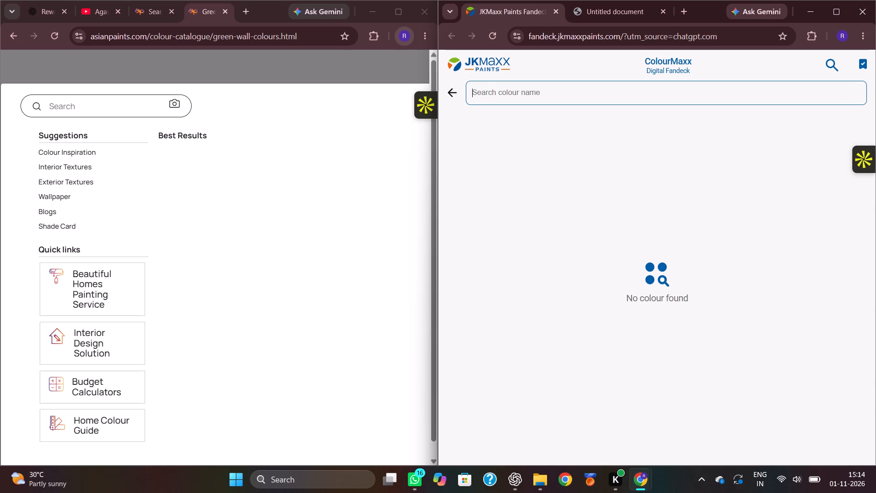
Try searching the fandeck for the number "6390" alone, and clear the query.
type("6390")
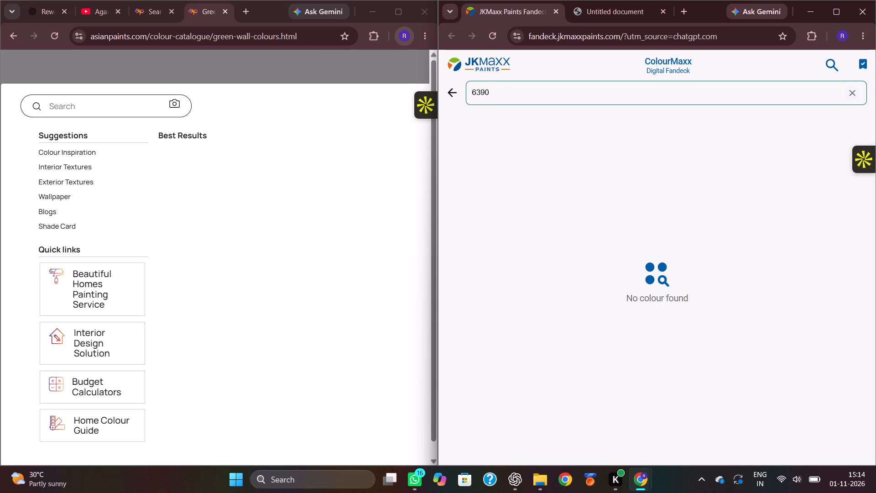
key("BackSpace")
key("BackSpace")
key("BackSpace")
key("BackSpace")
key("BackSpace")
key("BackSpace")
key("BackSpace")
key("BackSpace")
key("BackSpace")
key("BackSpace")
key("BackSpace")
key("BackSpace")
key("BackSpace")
Search the fandeck for the colour name "stem" and open the colour details of Stem, JK 6390T.
type("stem")
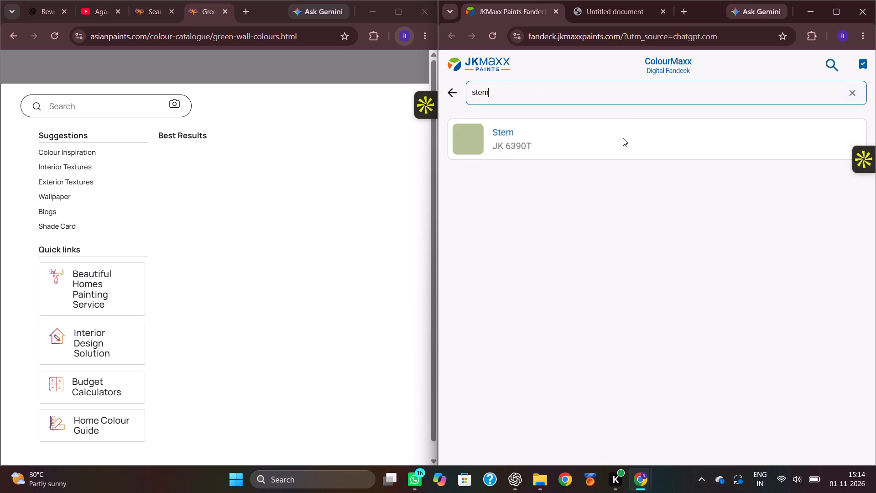
left_click(472, 143)
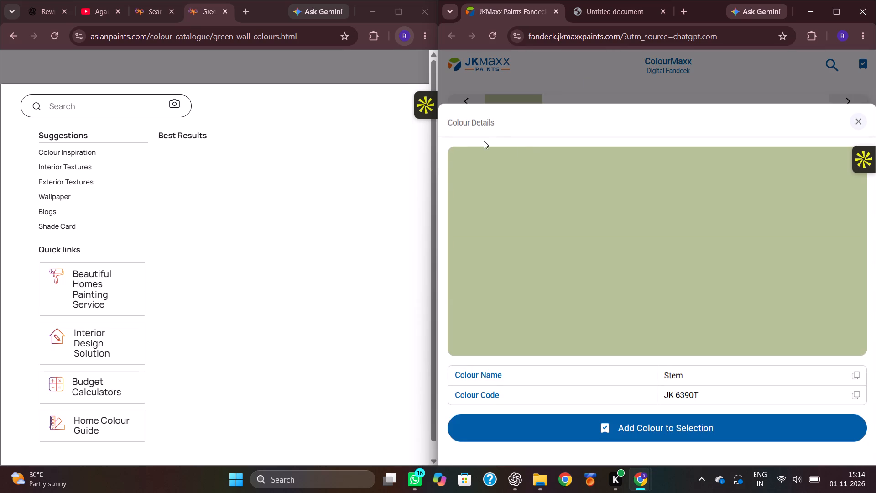
scroll(140, 167, "up", 6)
View shade 7664 from the Asian Paints "sage green" search results, and return to the results.
left_click(149, 13)
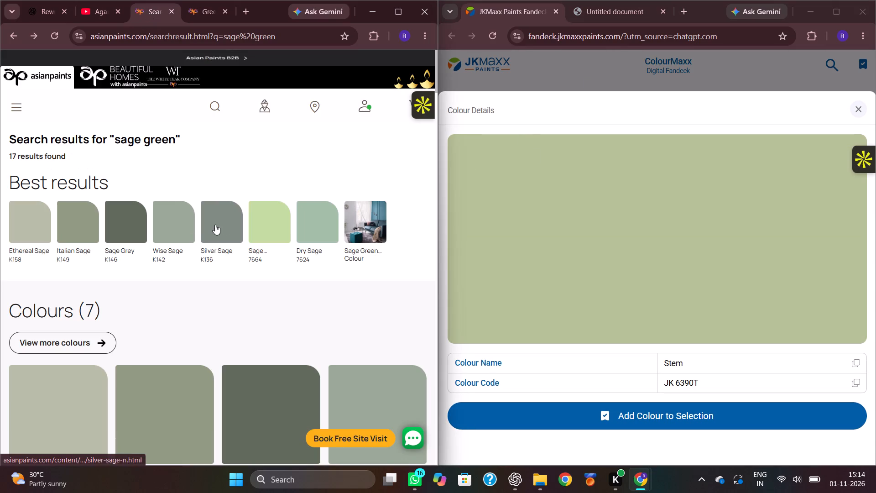
left_click(264, 227)
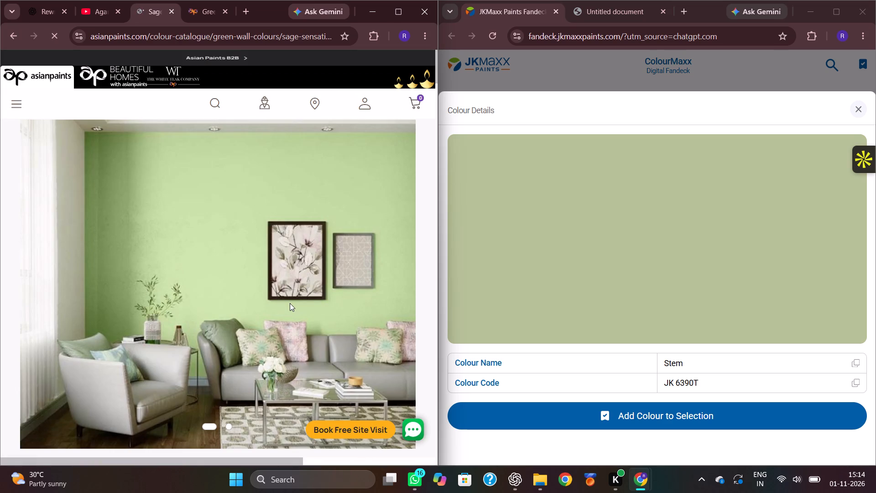
scroll(290, 303, "up", 1)
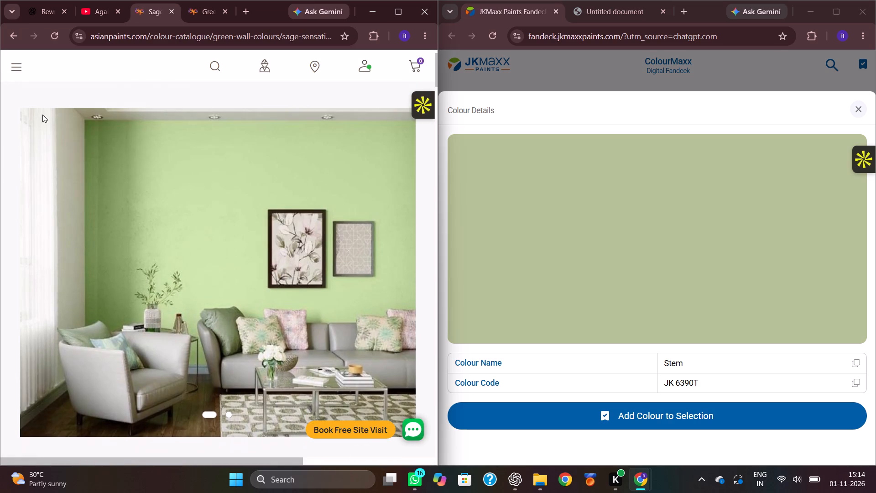
left_click(13, 32)
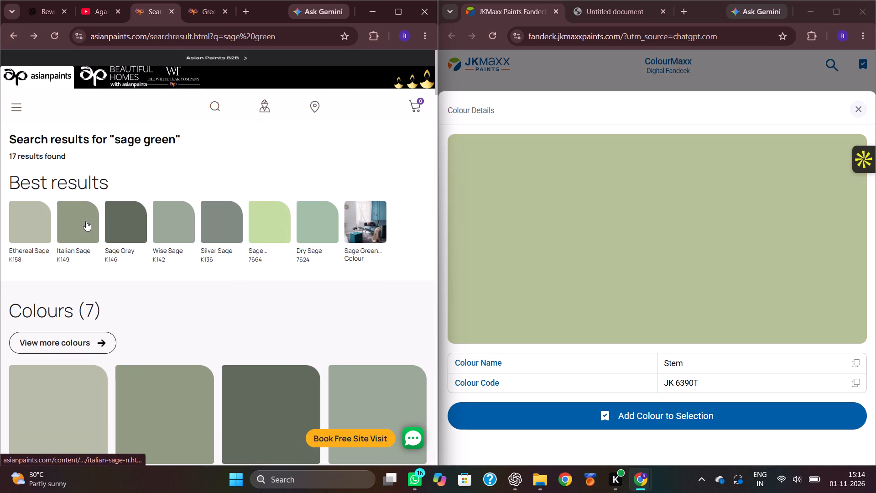
Compare the sage shades in the Asian Paints best results row with the fandeck's Stem, JK 6390T.
scroll(109, 210, "right", 4)
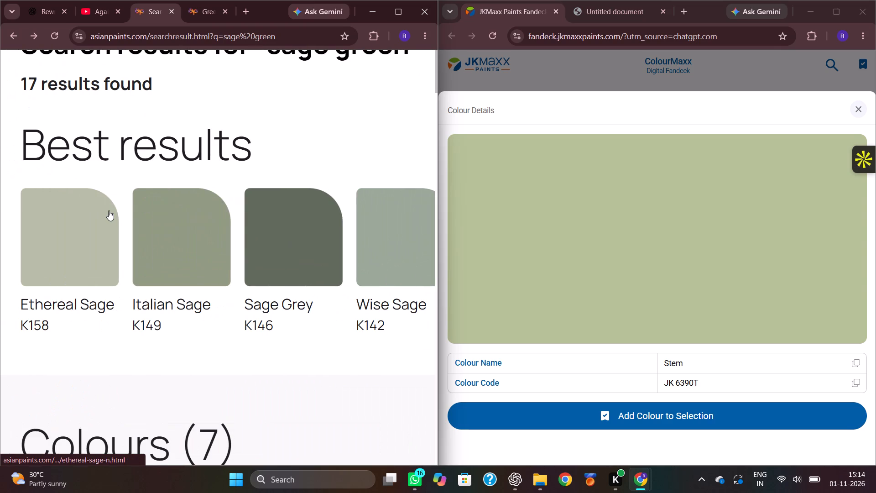
scroll(167, 231, "left", 6)
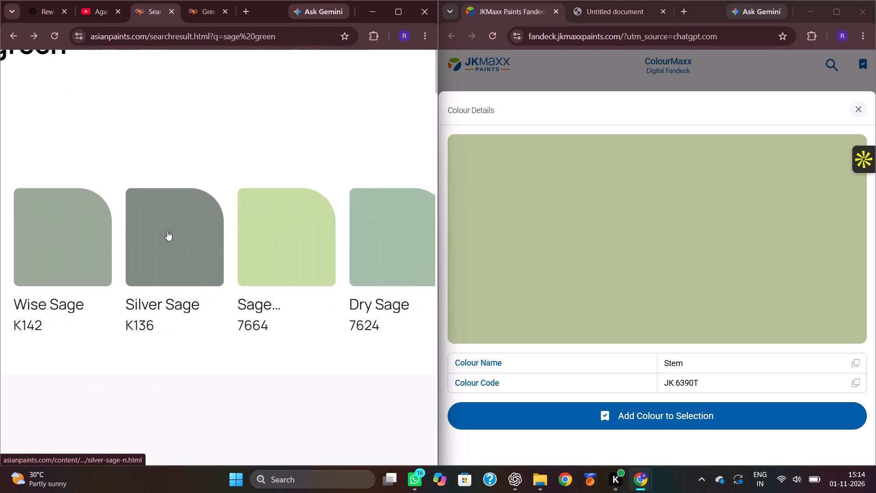
scroll(167, 231, "left", 4)
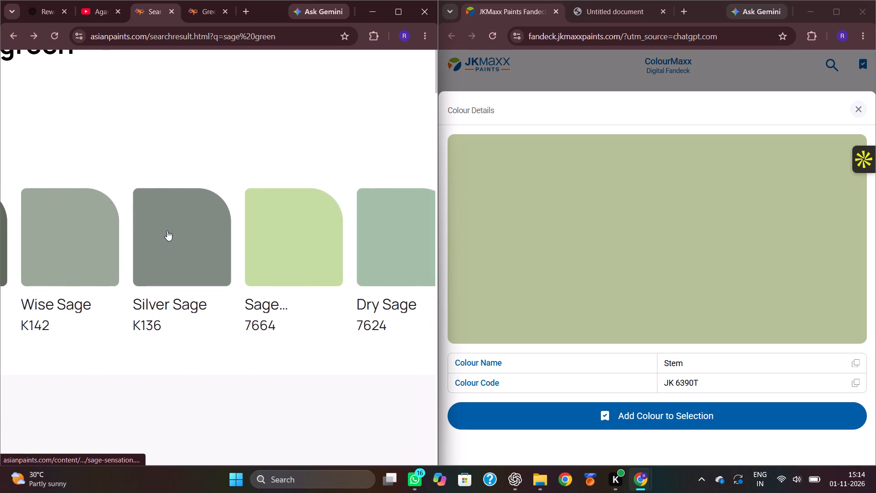
scroll(167, 231, "left", 3)
scroll(167, 231, "right", 10)
Examine the enlarged Ethereal Sage, Italian Sage, Sage Grey and Wise Sage swatches in the Colours results against Stem, JK 6390T.
scroll(167, 231, "down", 5)
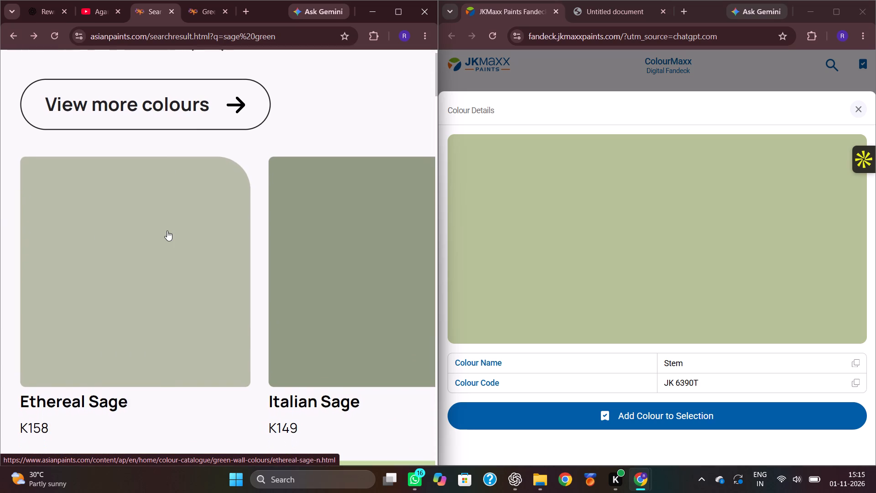
scroll(167, 231, "down", 1)
scroll(167, 231, "right", 1)
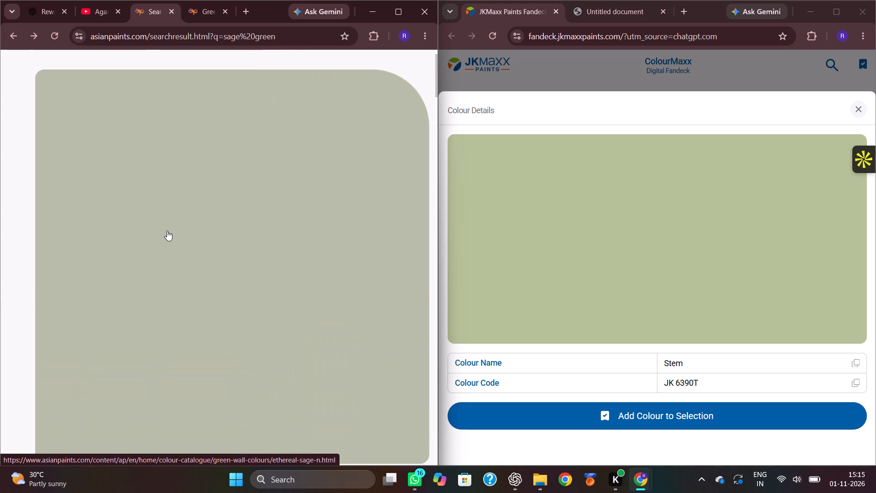
scroll(167, 231, "right", 3)
scroll(167, 231, "up", 1)
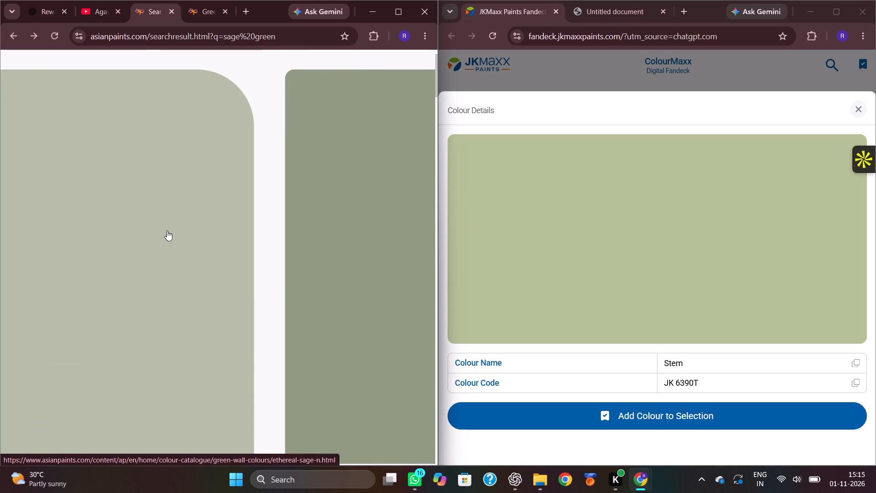
scroll(167, 231, "up", 2)
scroll(167, 231, "left", 1)
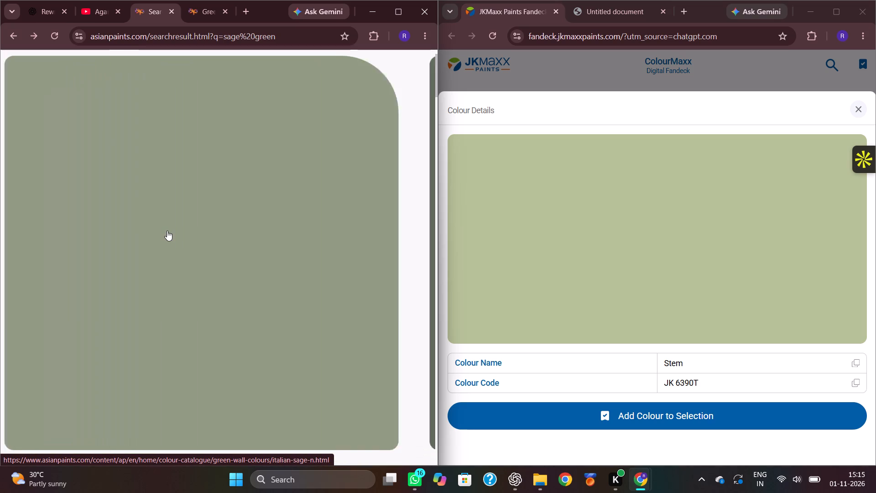
scroll(167, 231, "left", 9)
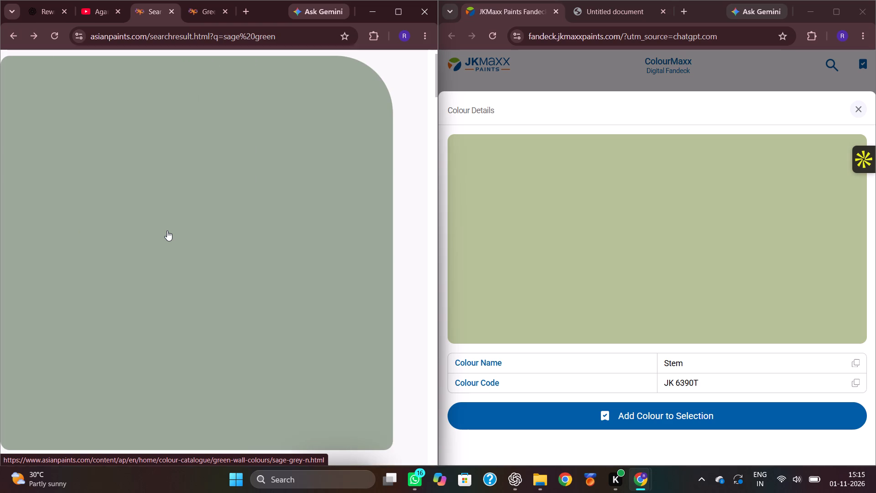
scroll(167, 231, "right", 1)
scroll(125, 234, "right", 8)
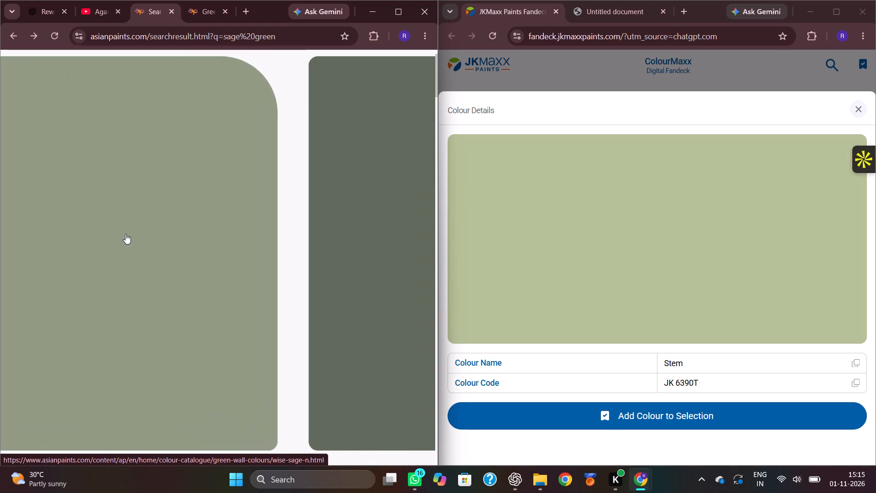
scroll(125, 234, "right", 6)
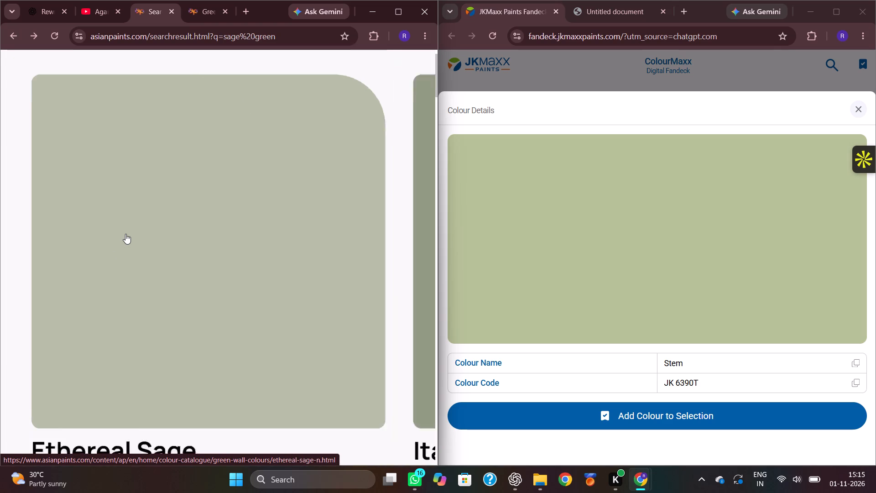
scroll(125, 234, "right", 2)
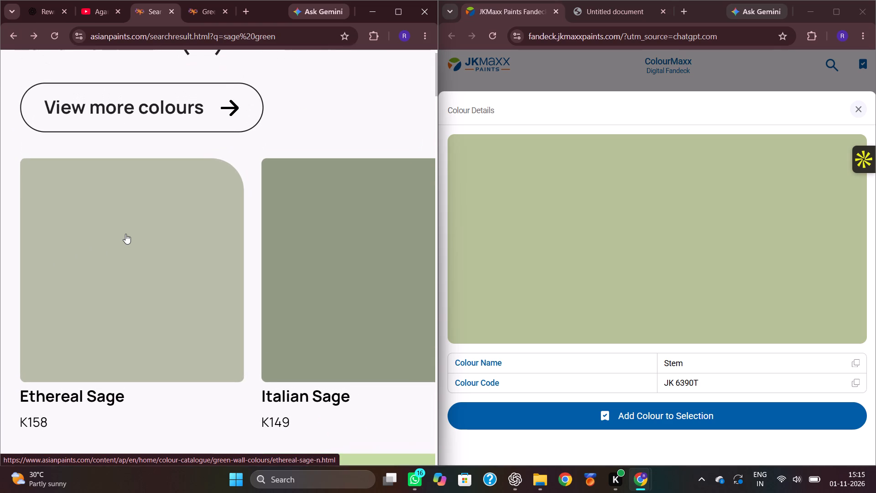
scroll(125, 234, "right", 2)
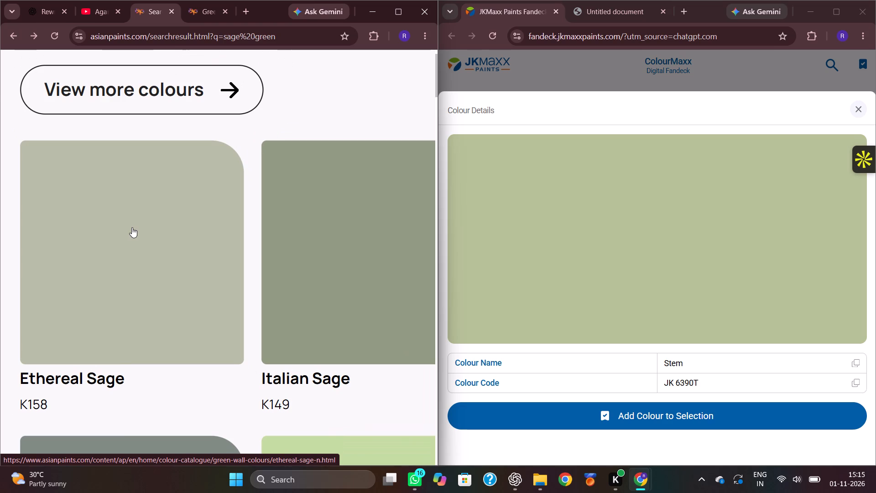
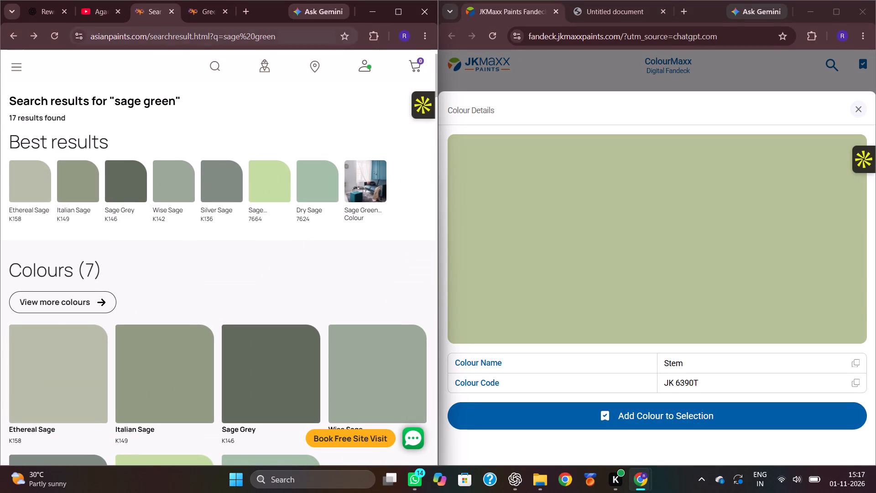
Search Asian Paints for "spinach" and open Spinach Soup, 9830, to view its shade palette.
left_click(212, 62)
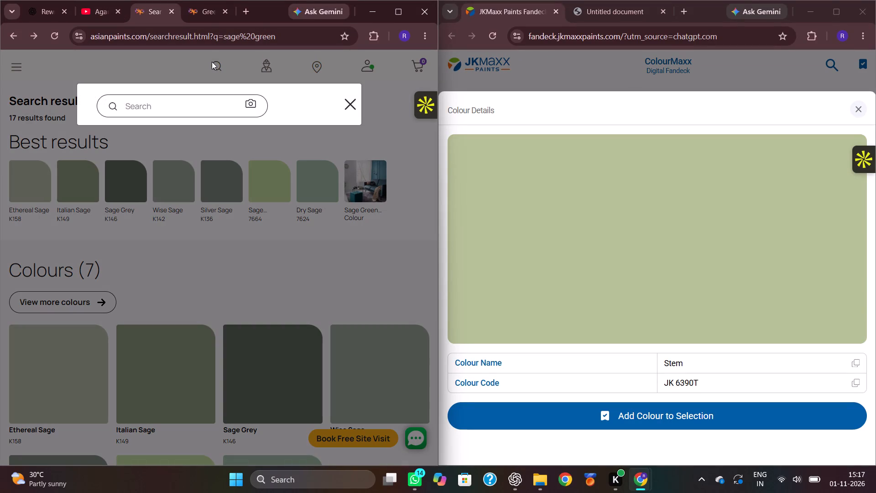
key("s")
left_click(187, 102)
type("sap")
key("a")
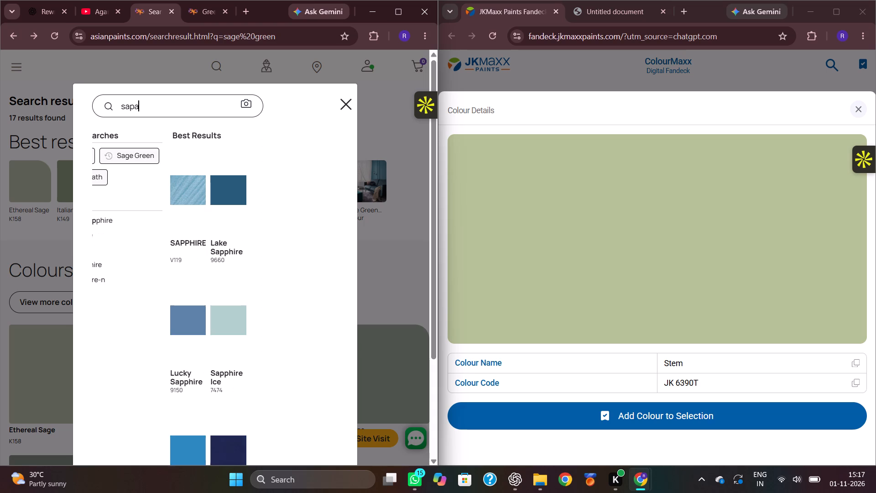
key("BackSpace")
key("BackSpace")
key("BackSpace")
type("pi")
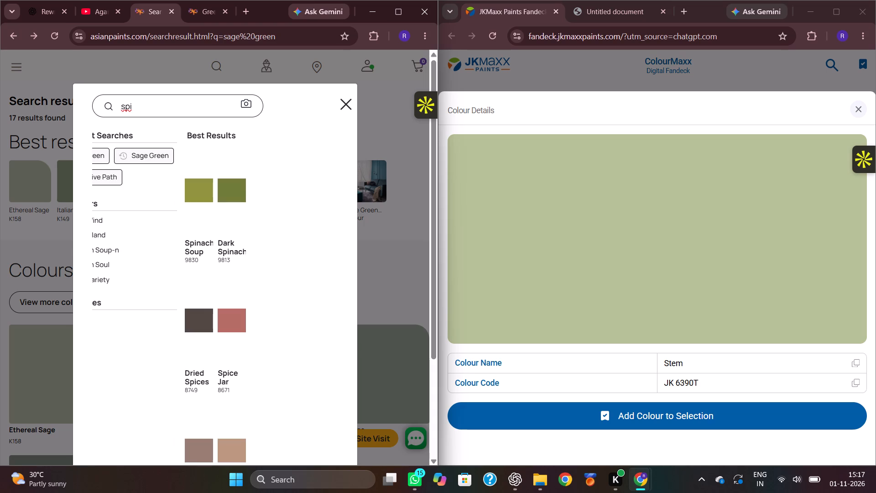
type("nach")
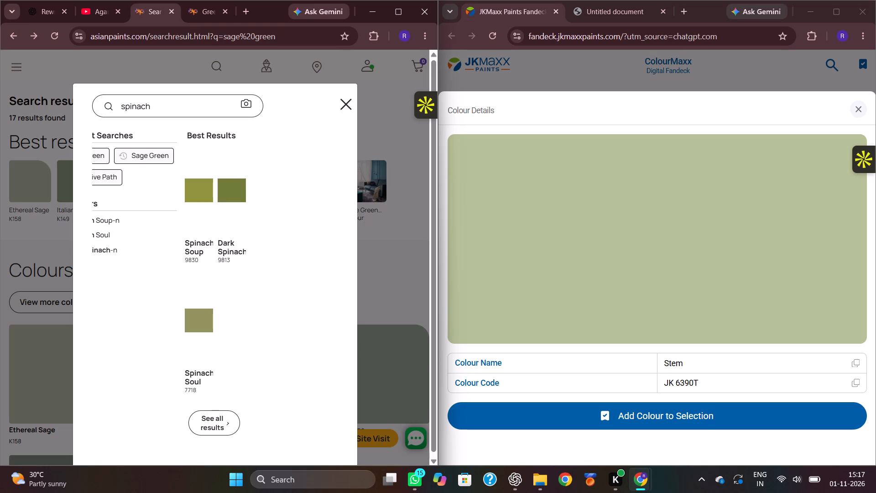
left_click(205, 187)
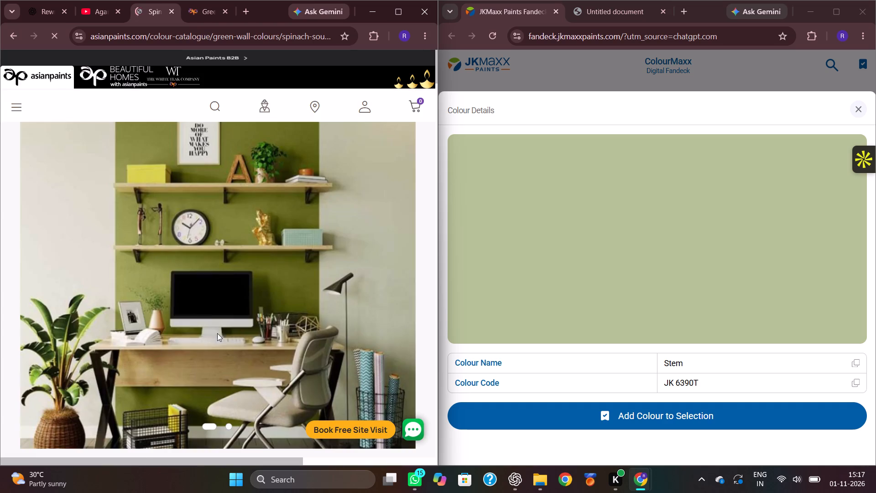
scroll(206, 310, "down", 5)
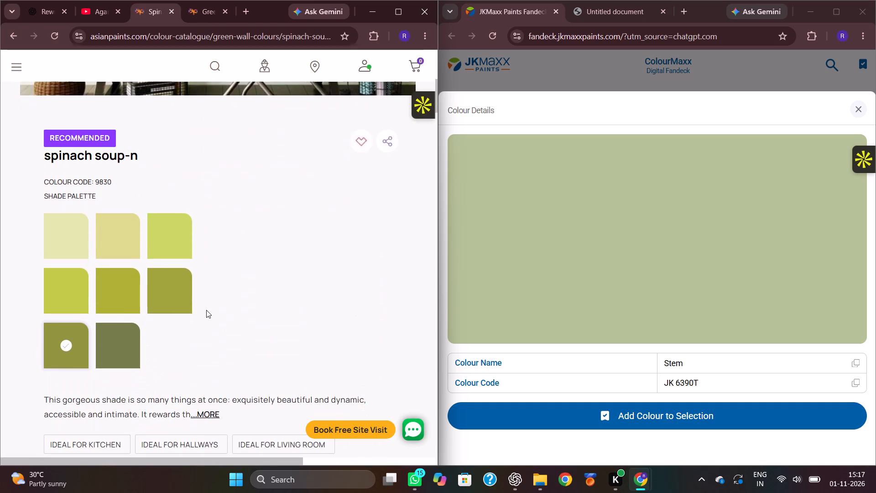
Search Asian Paints for "garden mo" and open the Garden Moss, 7689, colour page.
scroll(196, 260, "up", 8)
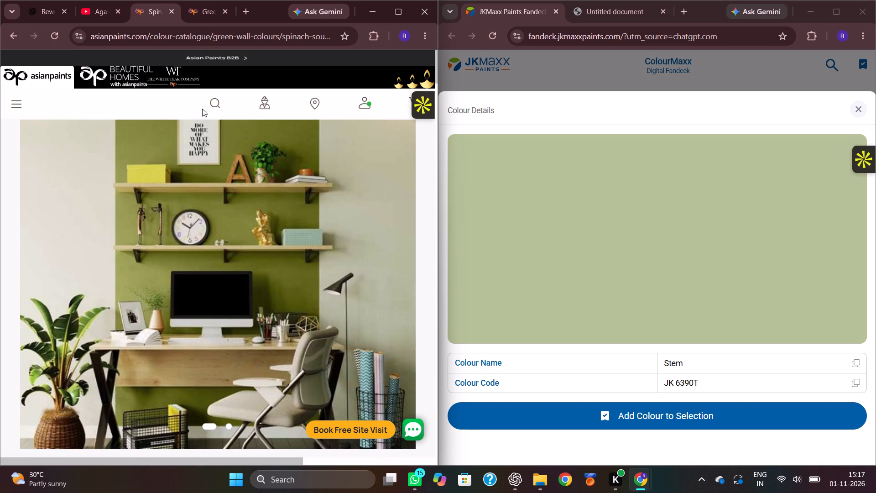
left_click(214, 98)
left_click(203, 110)
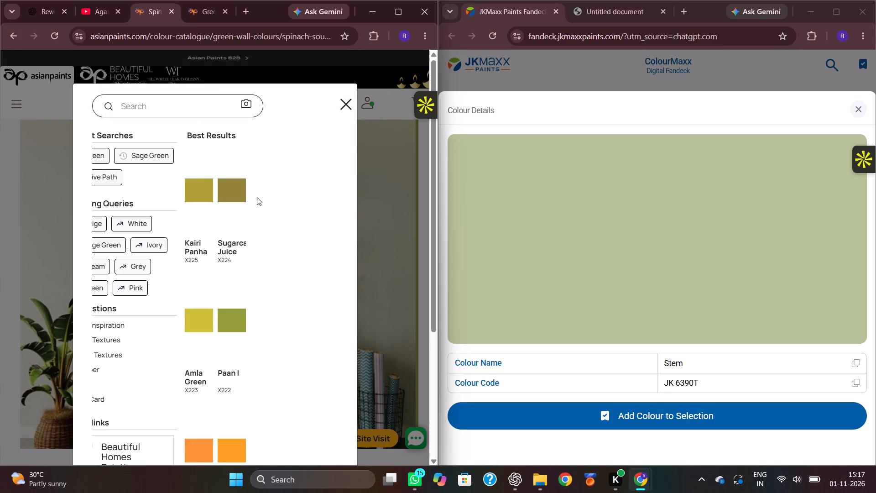
type("garden")
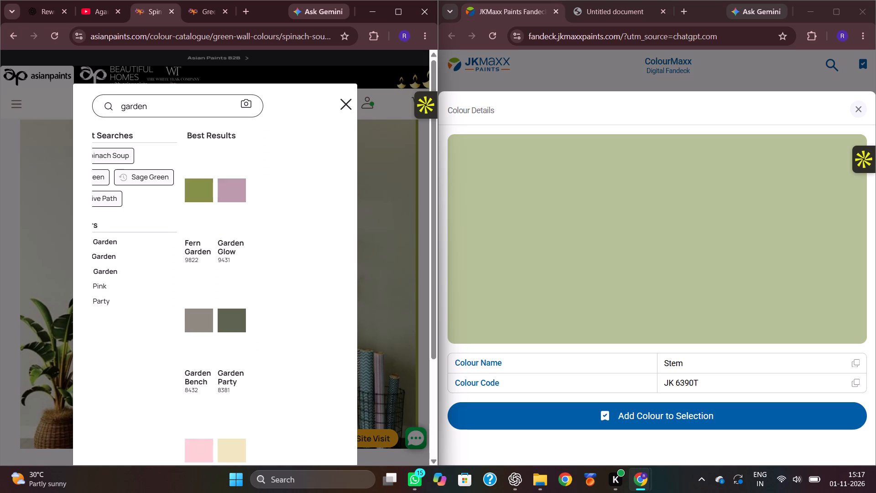
key("space")
type("mo")
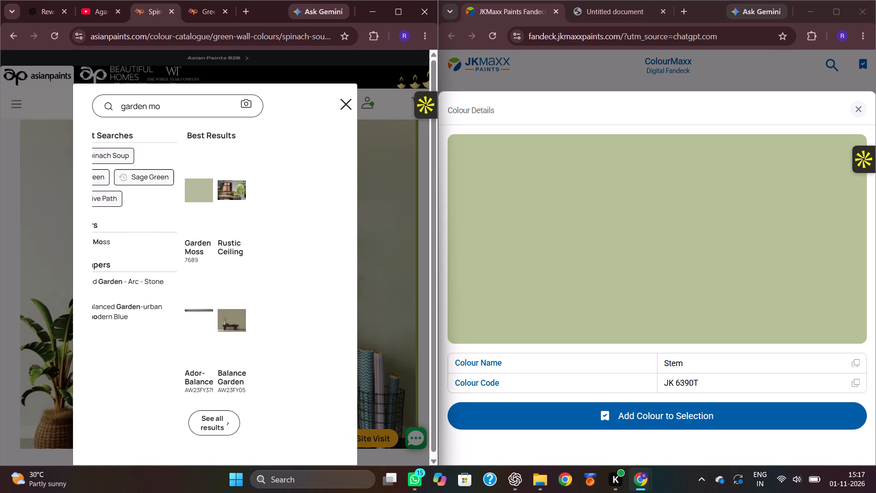
left_click(198, 191)
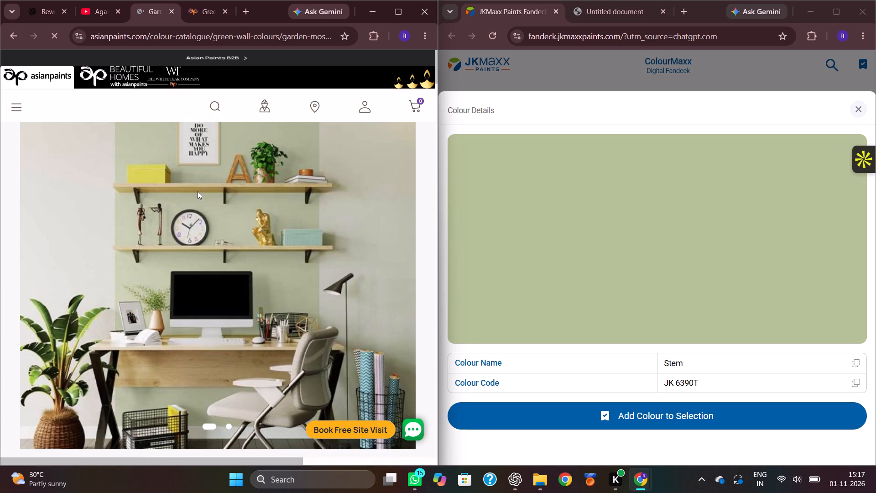
View the Garden Moss shade palette and select its Majestic Mountain shade, 7688.
scroll(232, 193, "down", 2)
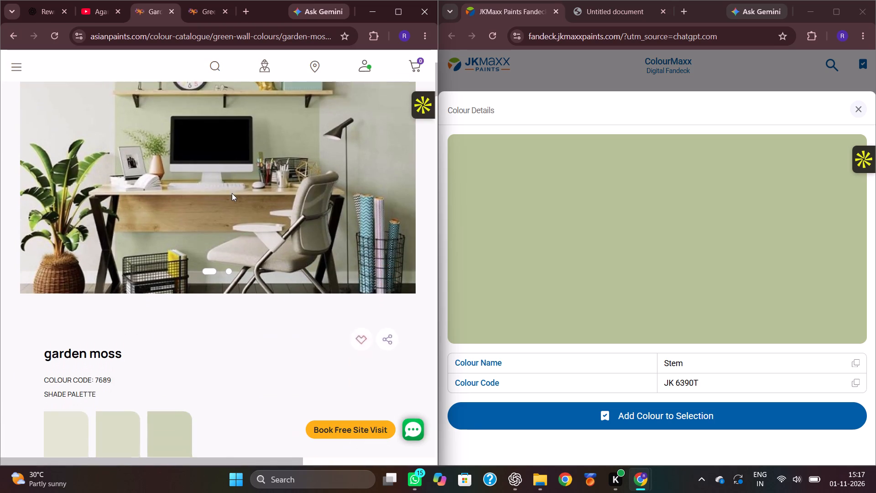
scroll(232, 193, "down", 4)
left_click(127, 325)
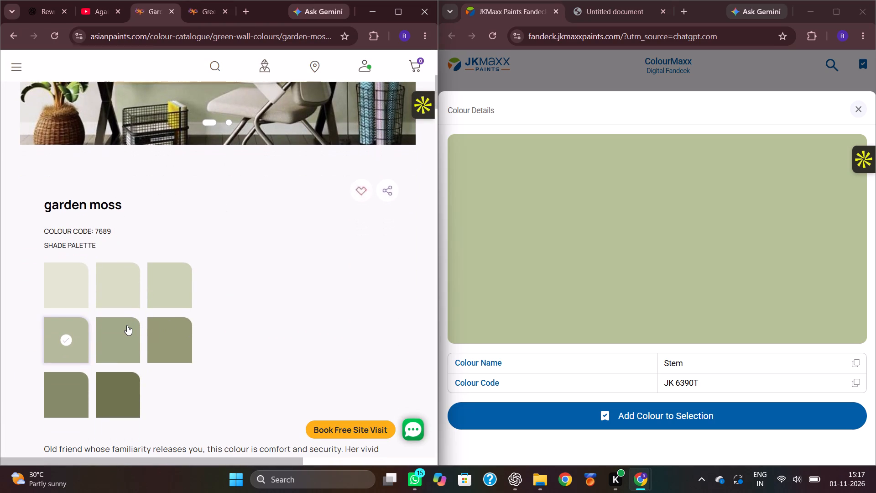
Compare the enlarged swatches in the Majestic Mountain shade palette with the fandeck's Stem, JK 6390T.
scroll(127, 325, "up", 3)
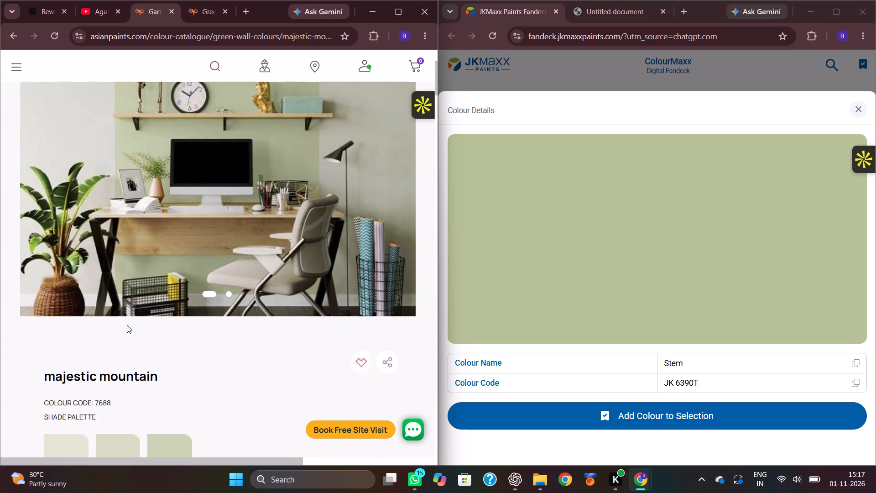
scroll(127, 325, "up", 3)
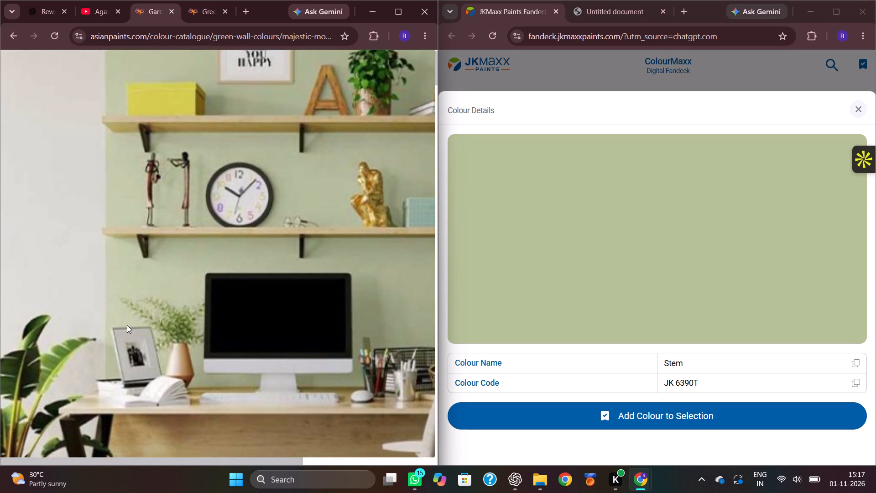
scroll(127, 325, "down", 4)
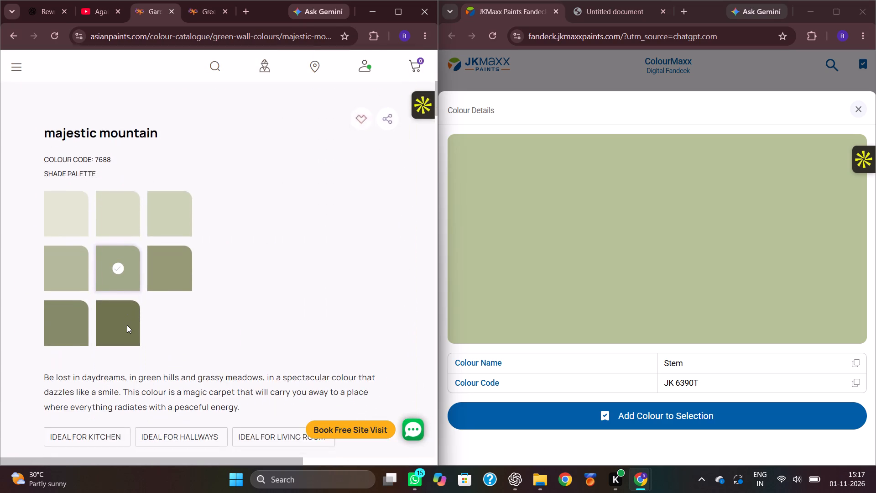
scroll(127, 325, "right", 4)
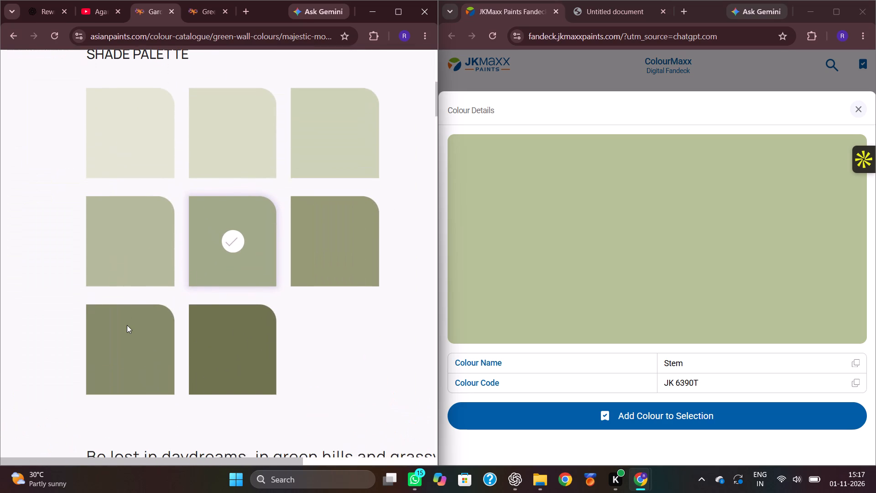
scroll(127, 325, "up", 1)
scroll(127, 325, "down", 1)
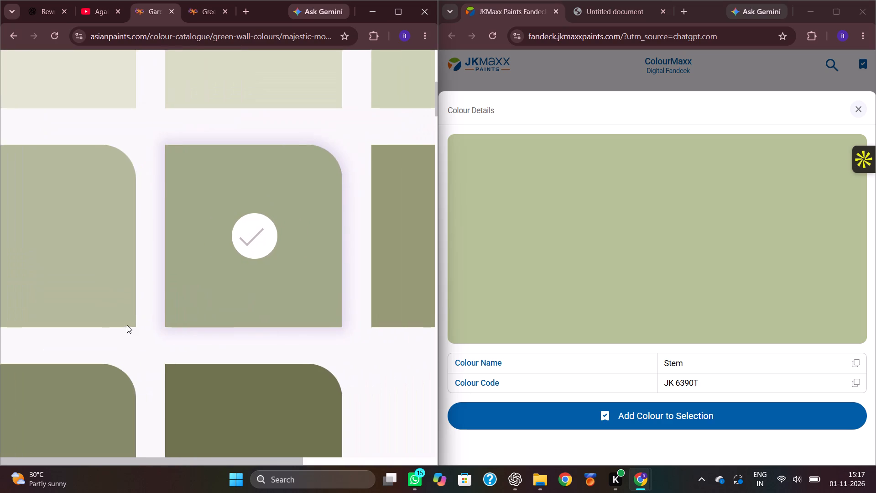
scroll(127, 325, "down", 2)
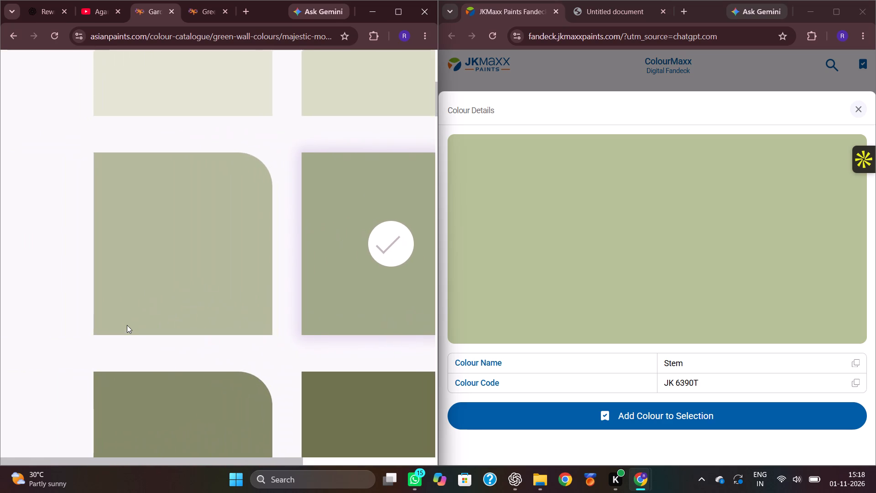
scroll(127, 325, "down", 1)
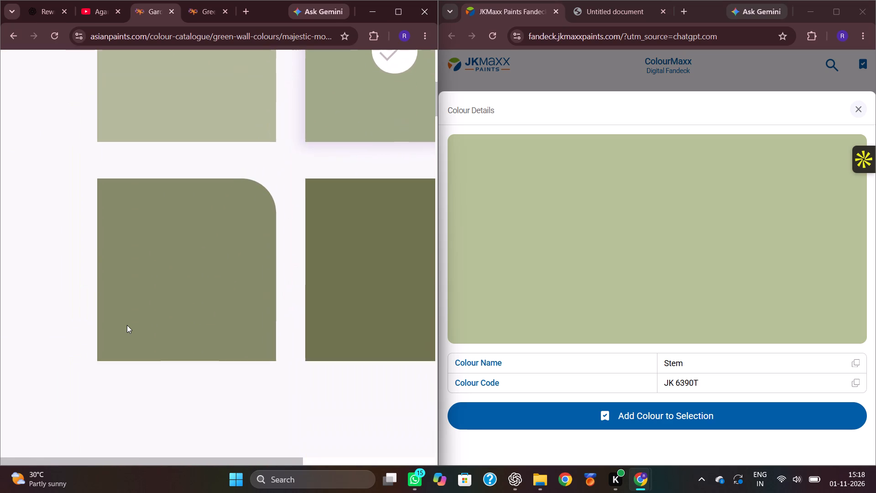
scroll(127, 325, "down", 1)
scroll(127, 325, "up", 2)
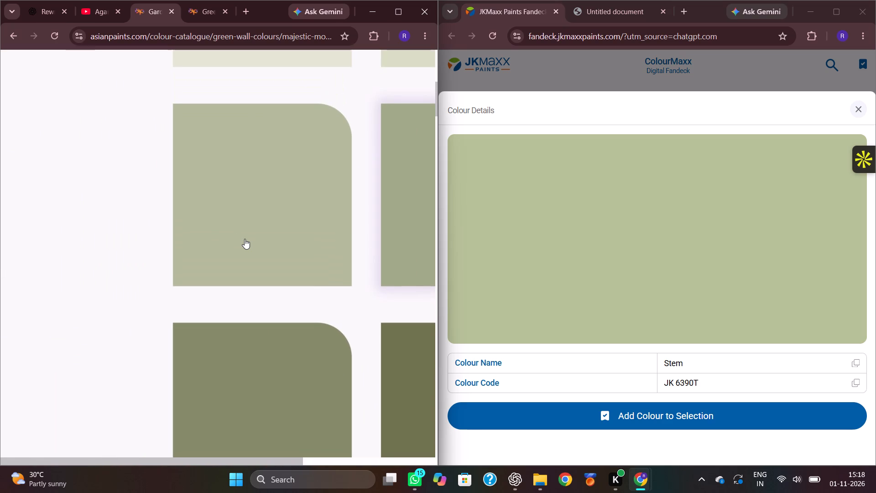
scroll(245, 239, "right", 1)
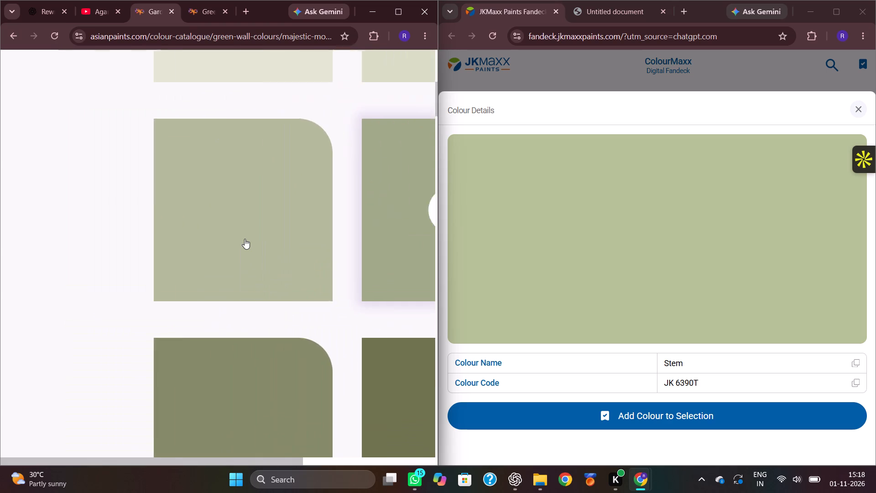
scroll(245, 239, "right", 3)
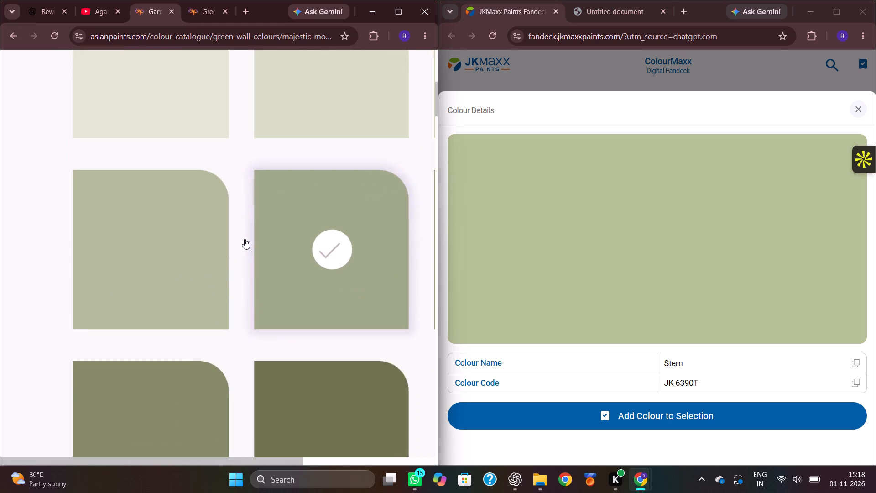
scroll(245, 239, "right", 1)
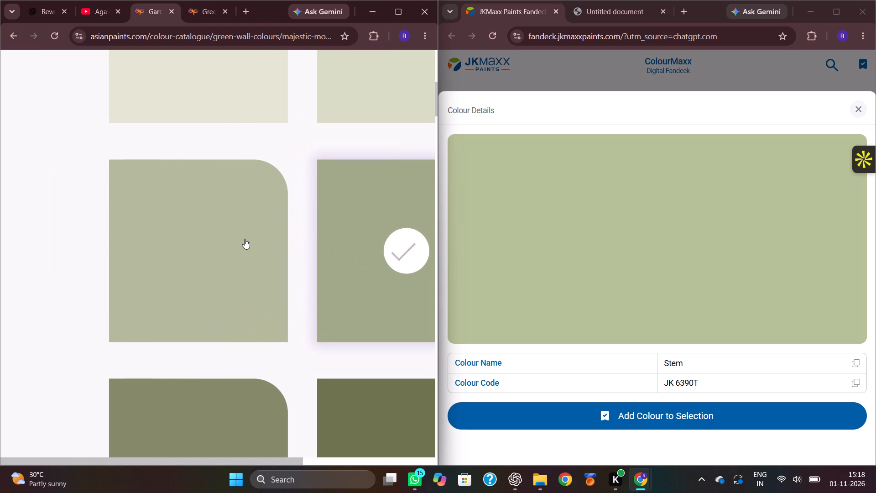
scroll(245, 239, "down", 2)
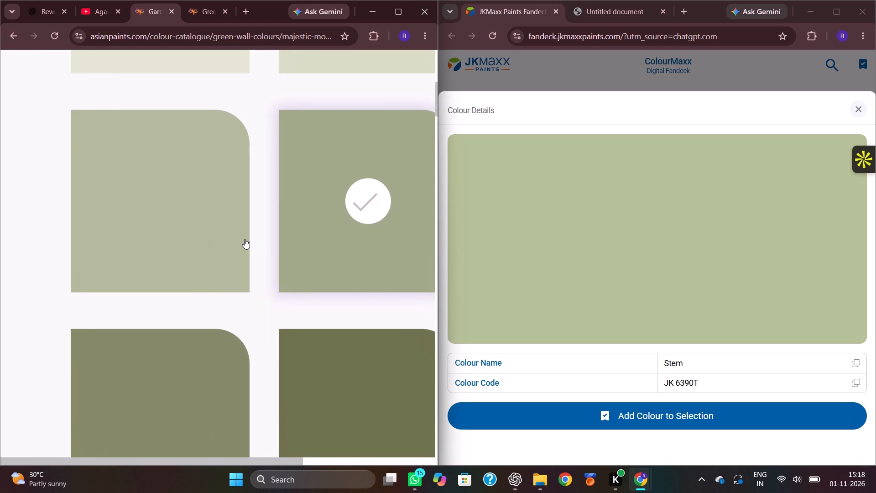
scroll(245, 239, "down", 1)
scroll(245, 239, "up", 8)
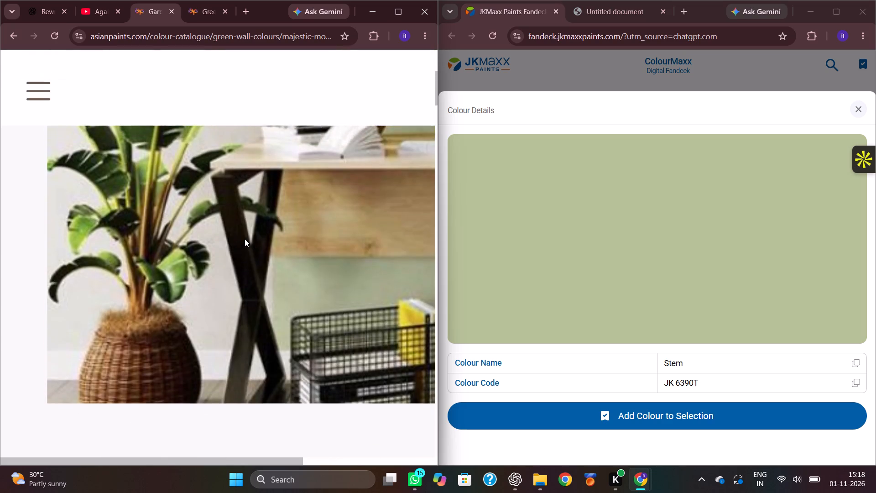
scroll(245, 239, "up", 7)
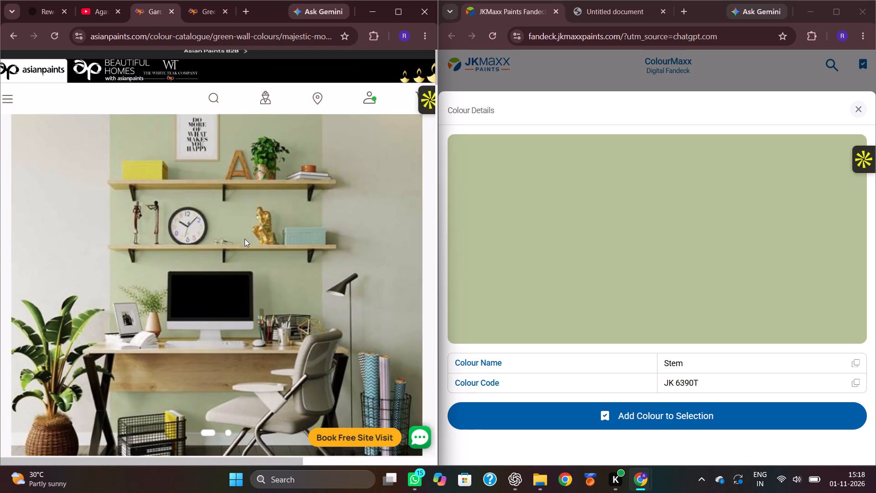
scroll(245, 239, "down", 4)
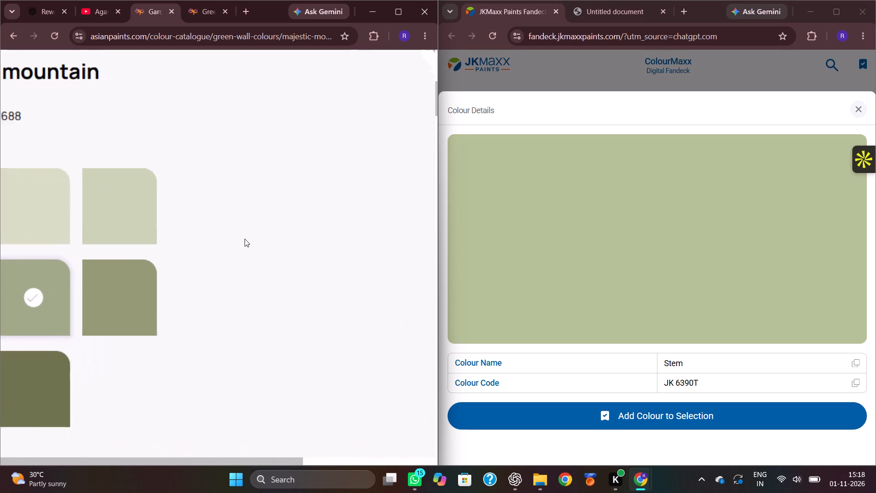
scroll(245, 239, "right", 5)
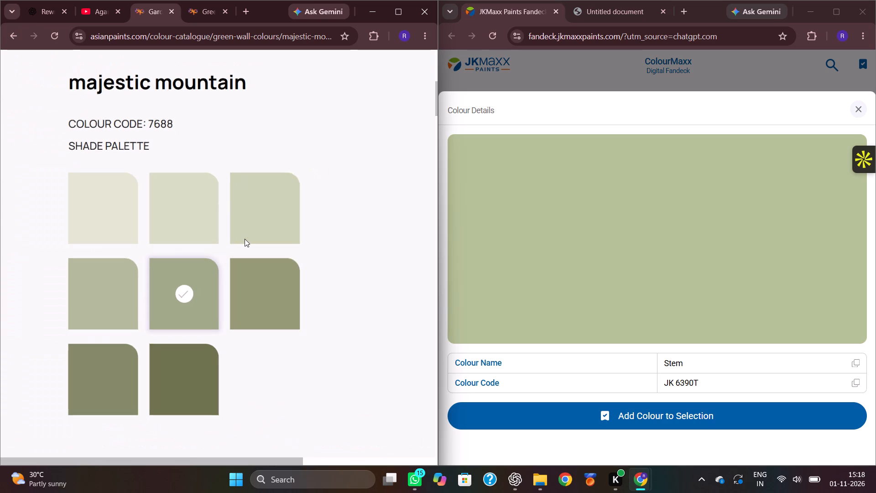
Switch the Majestic Mountain preview from the room image to its solid colour and compare it with the fandeck's Stem, JK 6390T.
scroll(245, 239, "up", 2)
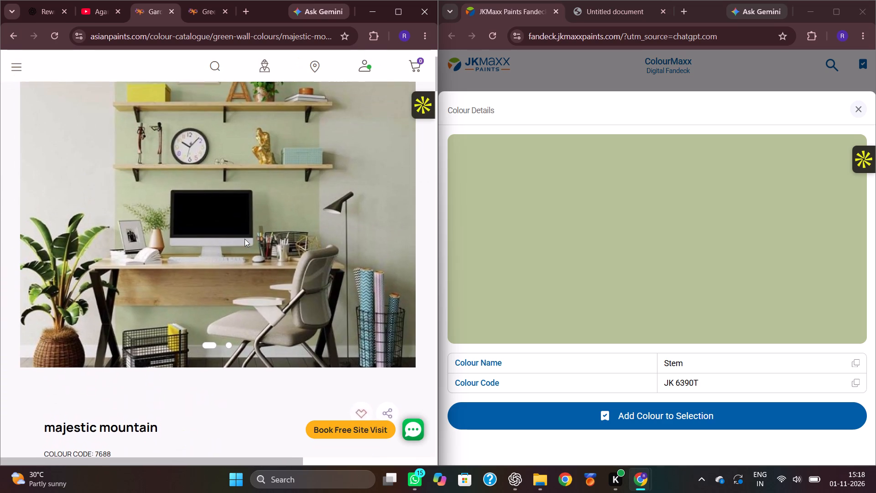
scroll(245, 239, "down", 2)
scroll(245, 239, "up", 3)
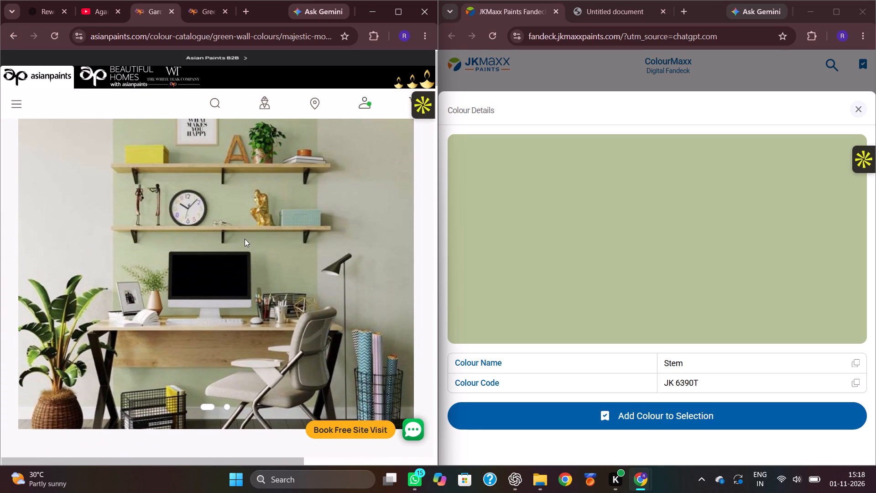
scroll(245, 239, "left", 5)
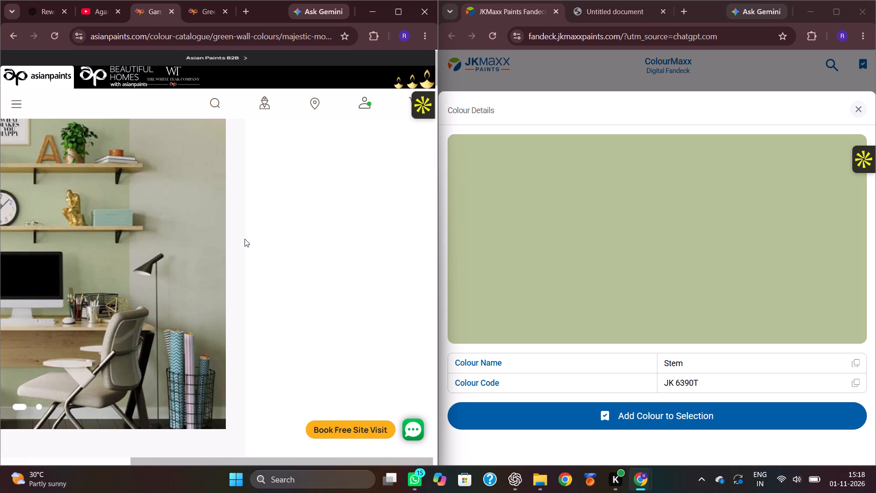
scroll(245, 239, "right", 3)
left_click(215, 365)
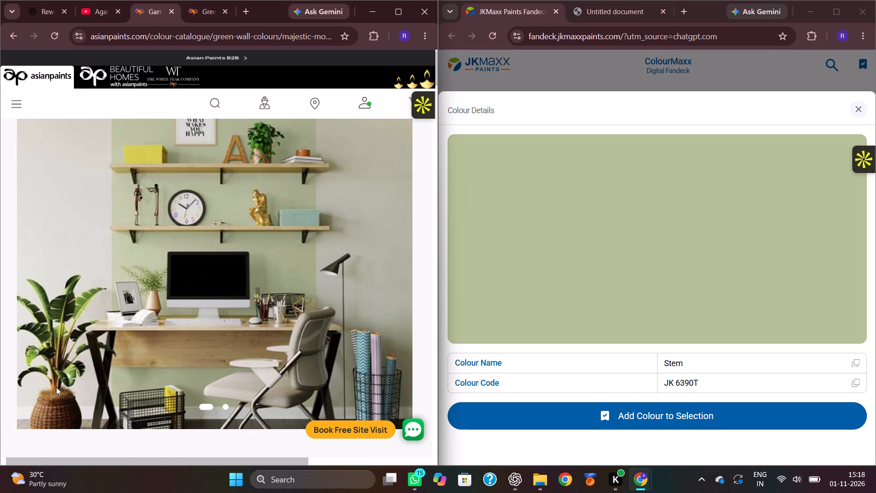
left_click(229, 406)
left_click_drag(229, 406, 216, 406)
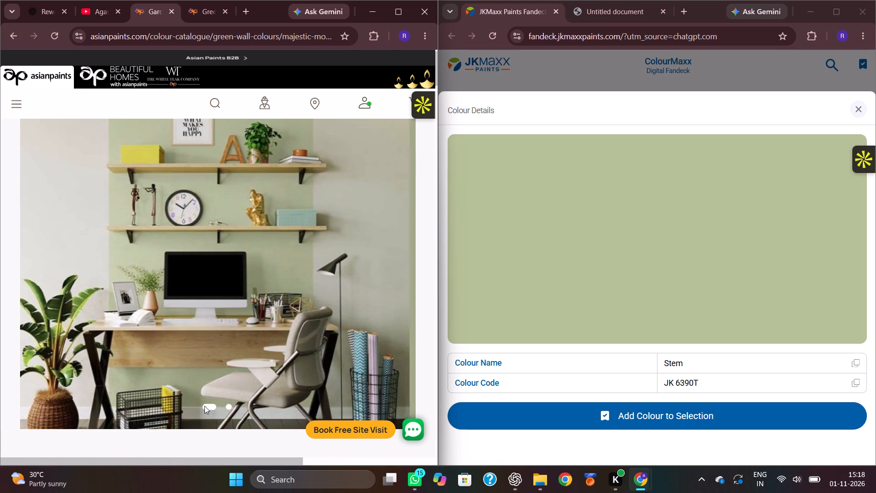
left_click_drag(229, 405, 121, 386)
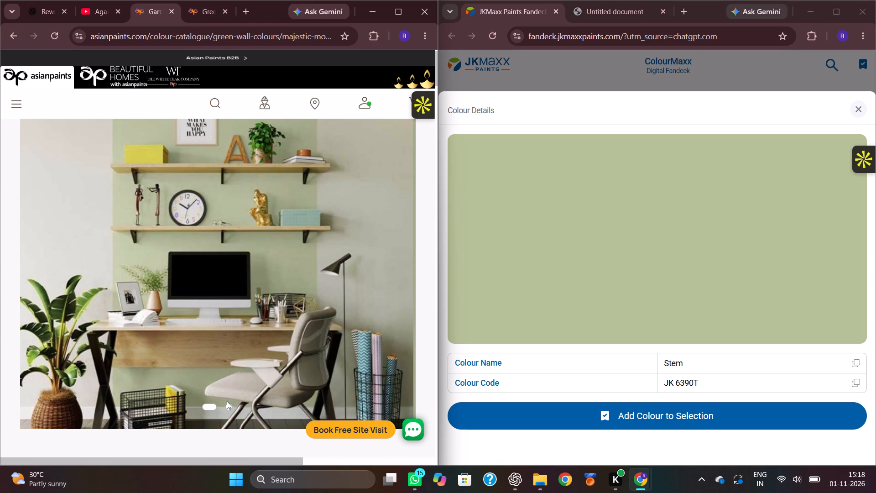
left_click(227, 404)
left_click_drag(229, 408, 221, 407)
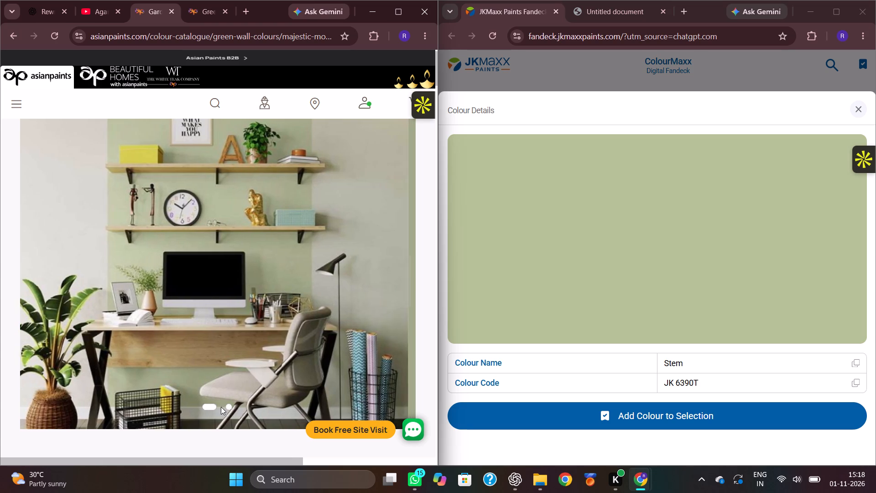
left_click_drag(221, 407, 0, 316)
scroll(0, 316, "down", 1)
scroll(0, 316, "up", 5, "ctrl")
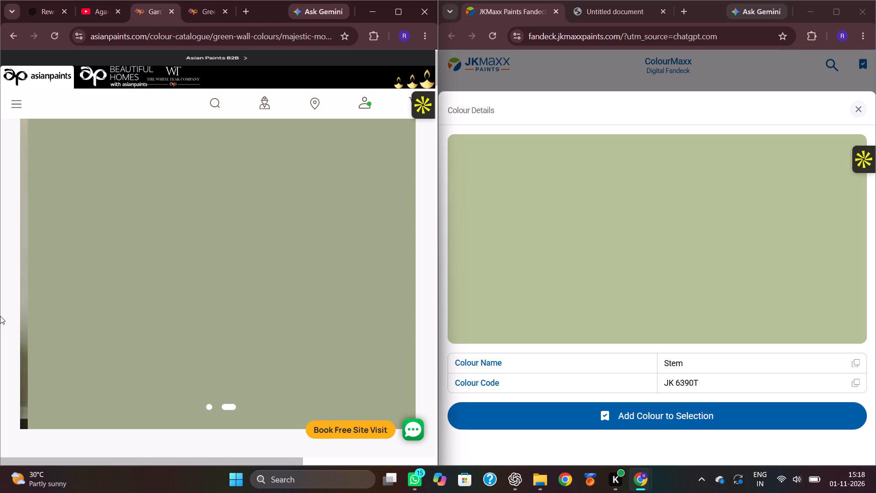
Select Garden Moss, 7689, in the shade palette and display its solid-colour preview beside the fandeck's Stem.
scroll(0, 316, "down", 2)
scroll(262, 227, "down", 4)
left_click(78, 325)
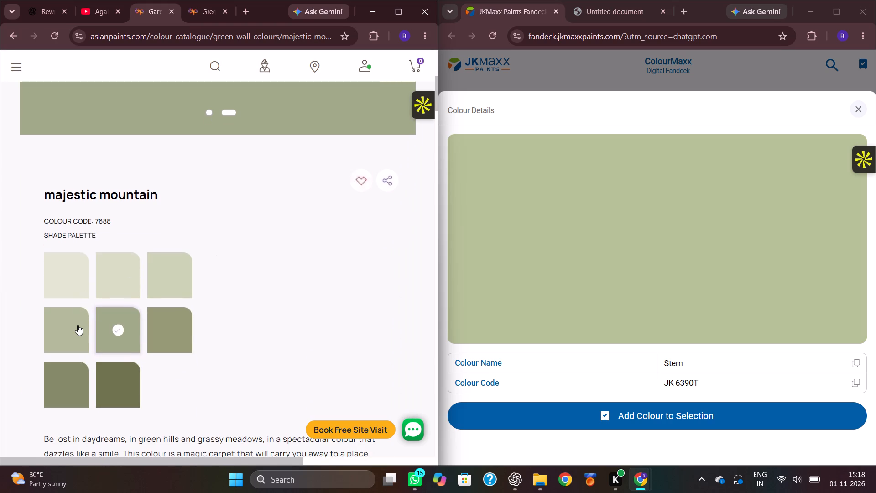
scroll(78, 325, "up", 4)
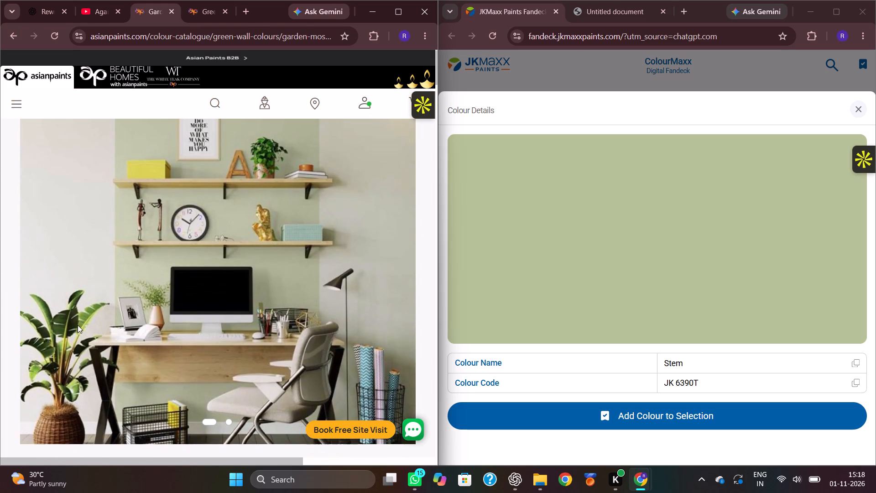
left_click(229, 421)
left_click_drag(229, 421, 210, 412)
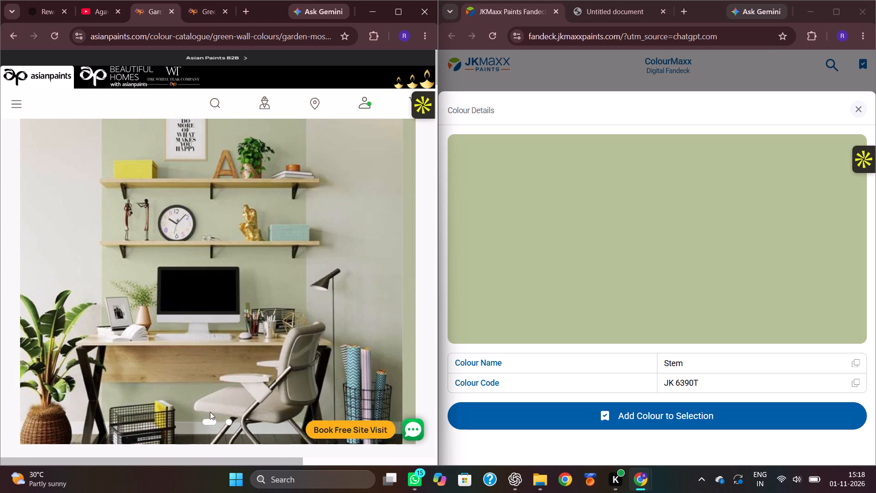
left_click_drag(210, 412, 0, 361)
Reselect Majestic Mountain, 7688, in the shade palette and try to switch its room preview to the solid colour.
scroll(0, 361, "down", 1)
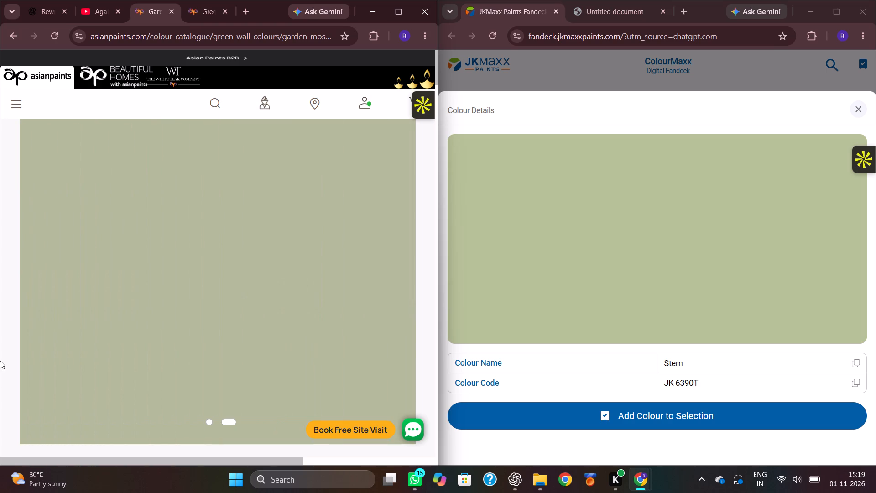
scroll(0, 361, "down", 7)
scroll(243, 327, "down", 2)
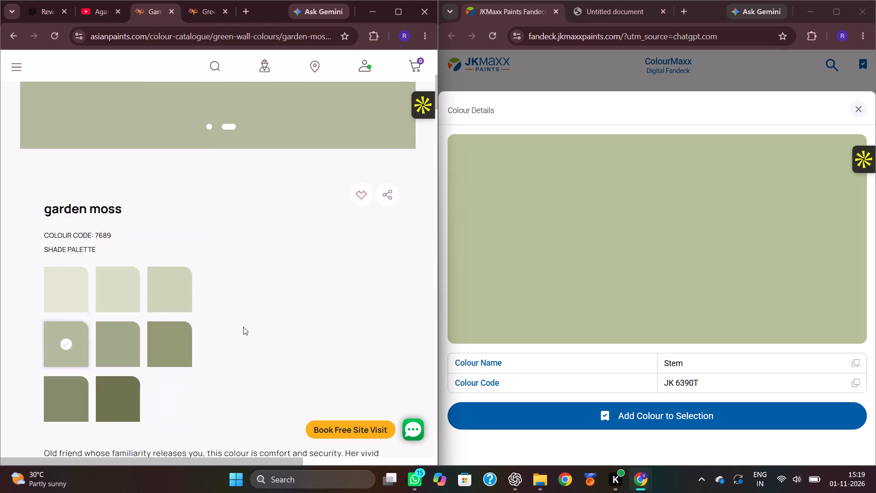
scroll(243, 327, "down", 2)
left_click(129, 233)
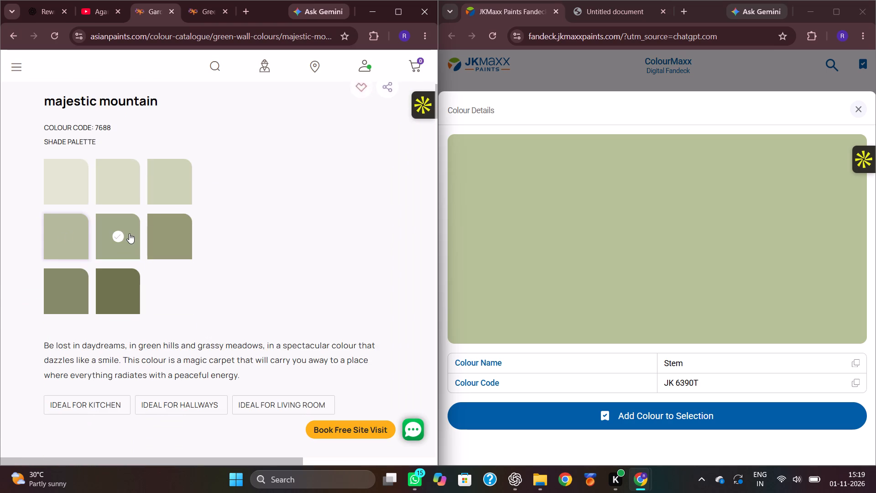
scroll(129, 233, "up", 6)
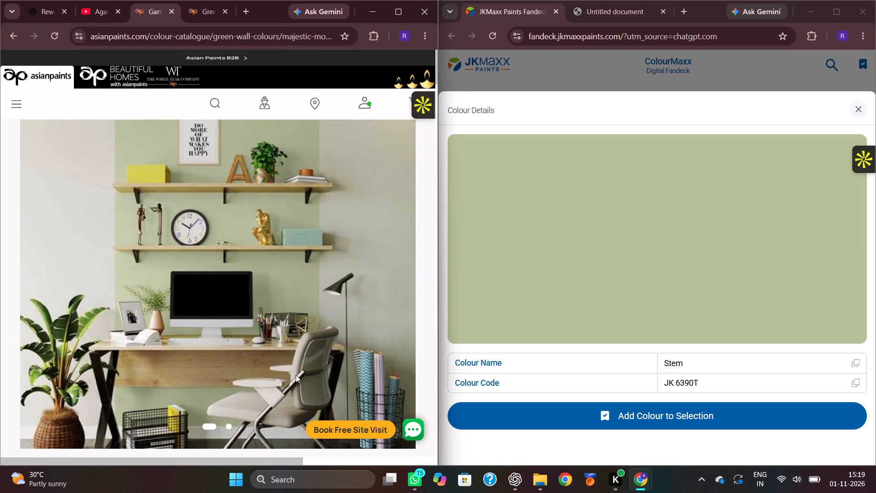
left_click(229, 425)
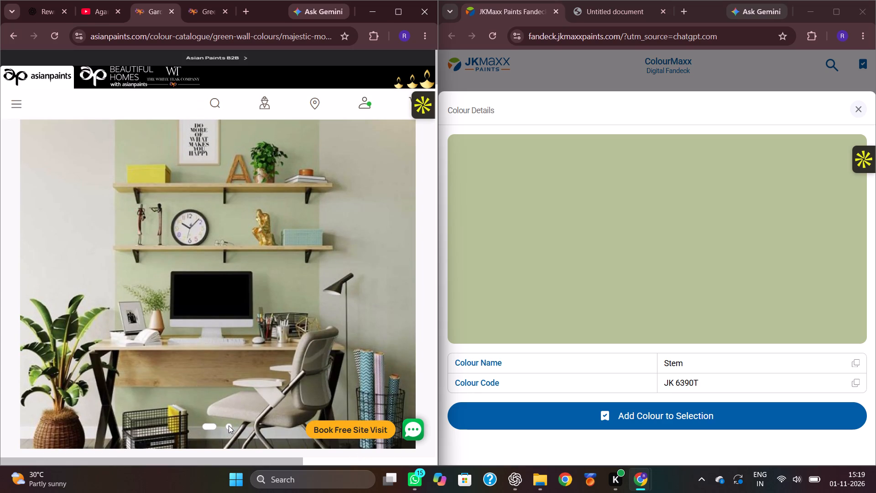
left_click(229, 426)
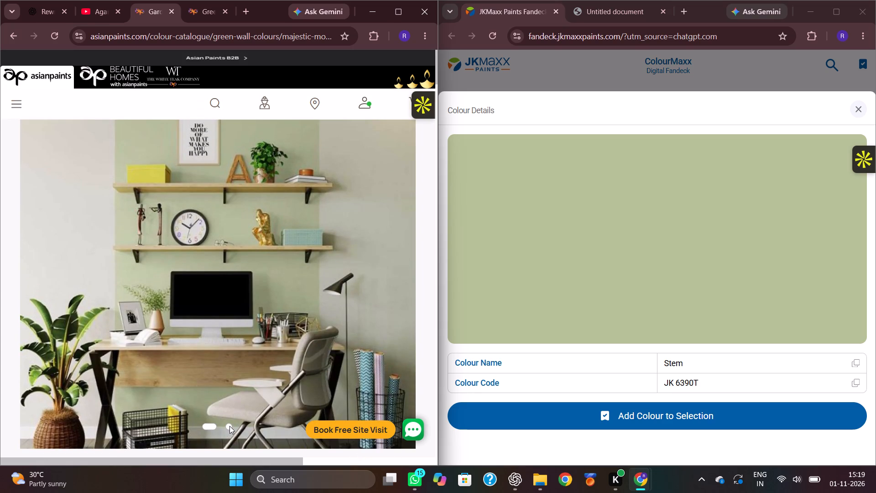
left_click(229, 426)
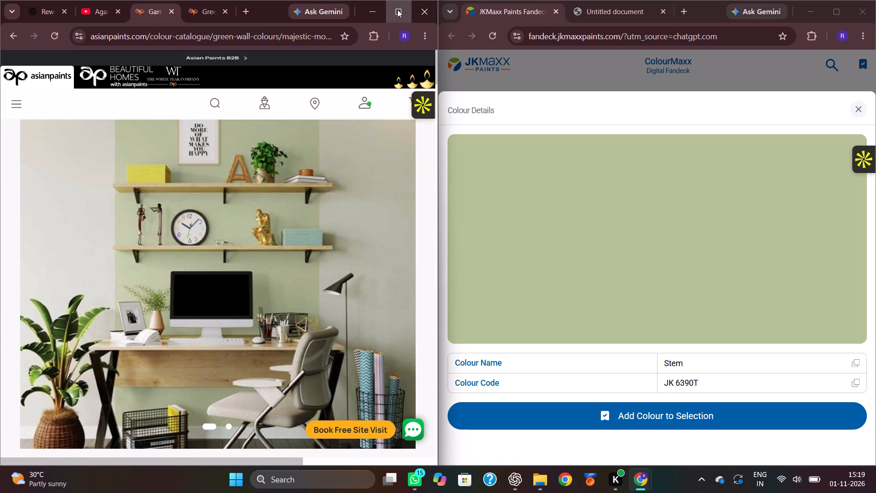
Maximize the Asian Paints window, repeat the recent Garden Moss search and open the Garden Moss, 7689, colour page.
left_click(397, 10)
scroll(319, 193, "up", 5)
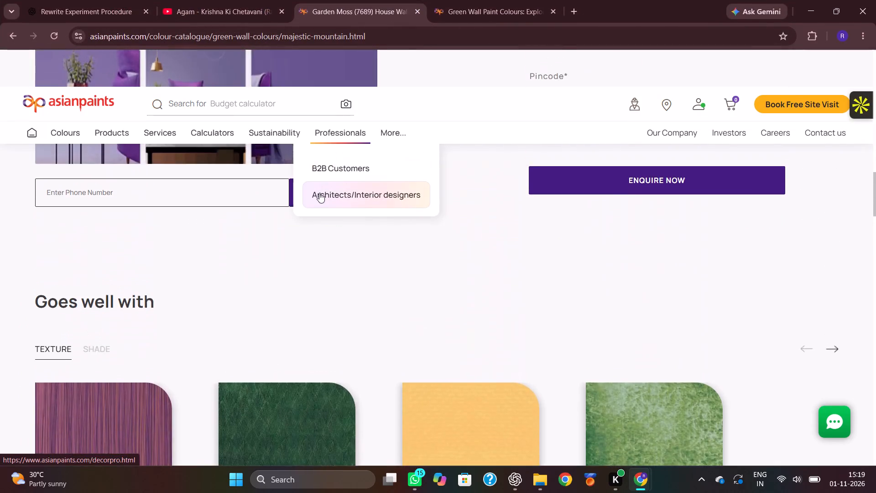
scroll(319, 193, "up", 4)
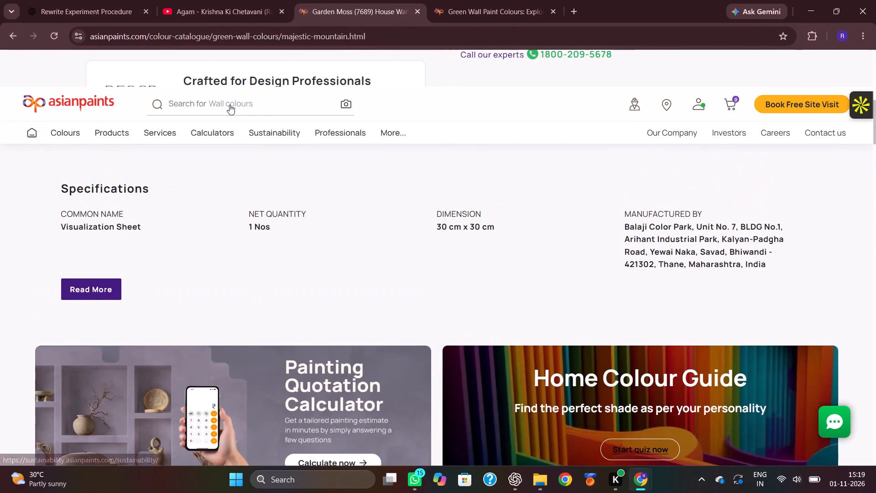
left_click(229, 105)
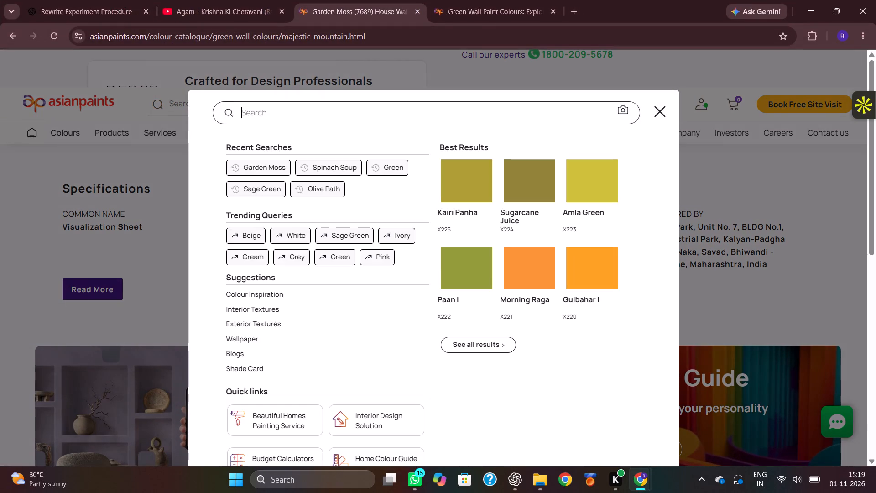
left_click(254, 116)
left_click(255, 164)
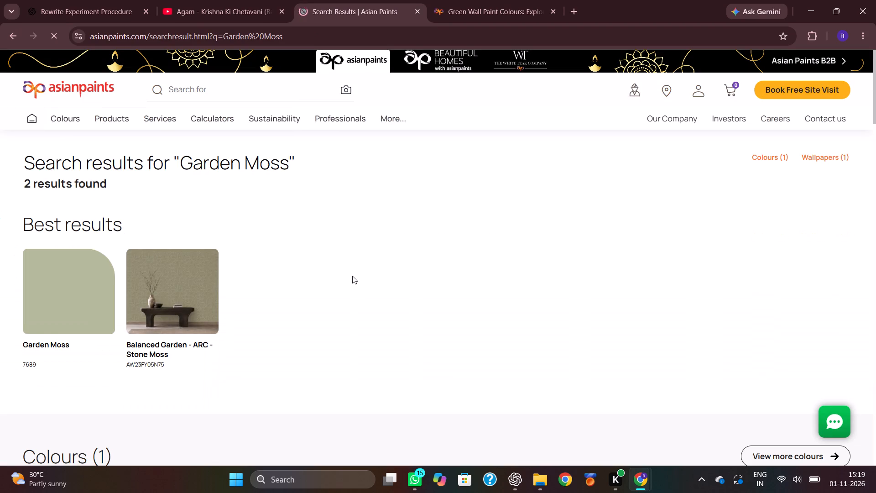
scroll(352, 276, "up", 3)
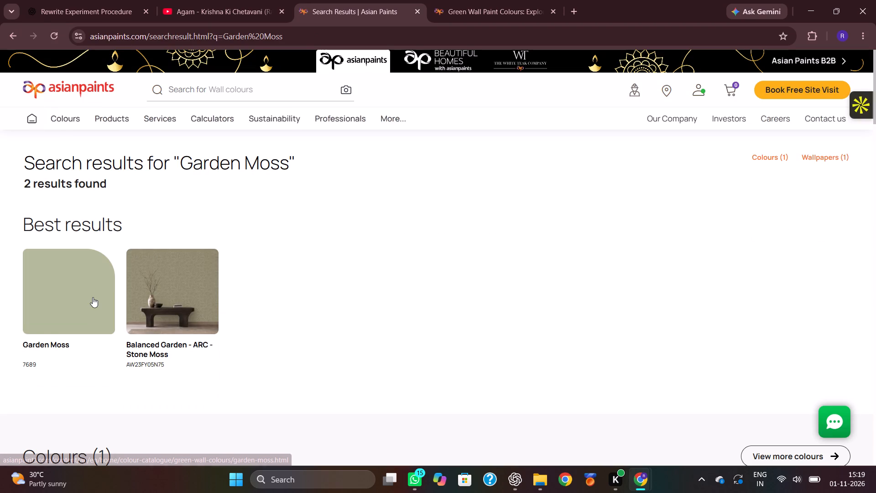
left_click(93, 297)
Select the Majestic Mountain shade, 7688, in the Garden Moss palette and display its solid-colour preview.
scroll(93, 297, "up", 1)
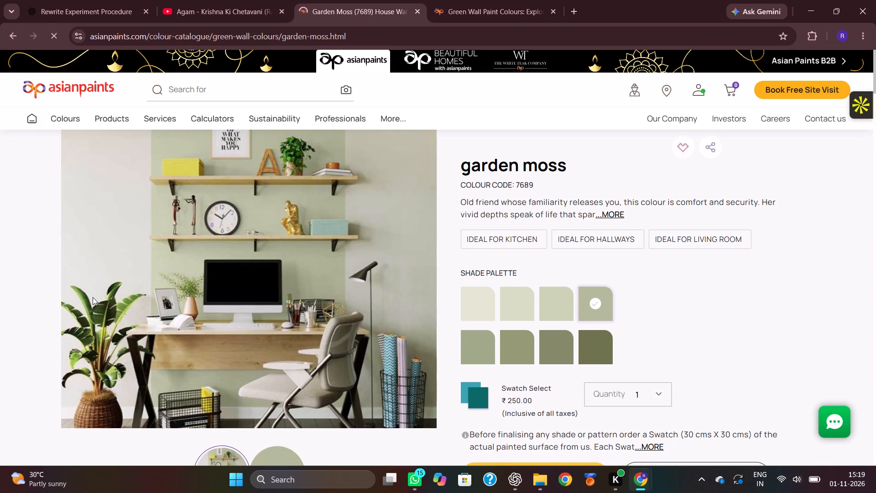
scroll(93, 297, "up", 1)
left_click(477, 345)
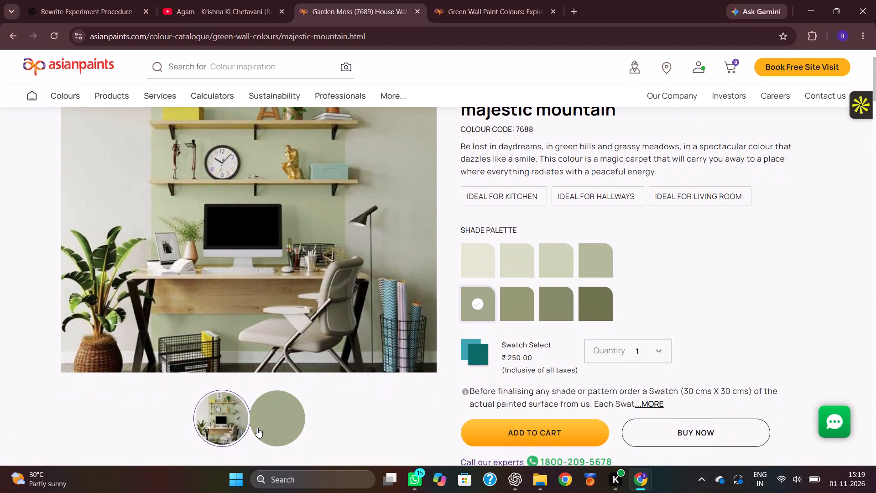
left_click(257, 428)
scroll(257, 428, "up", 2)
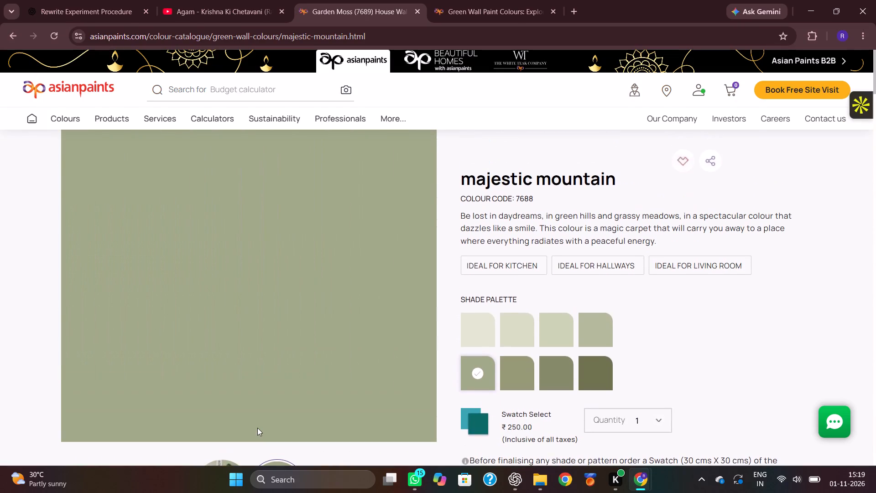
Snap the Asian Paints window beside the fandeck and compare Majestic Mountain's solid colour and palette with Stem, JK 6390T.
key("super+Left")
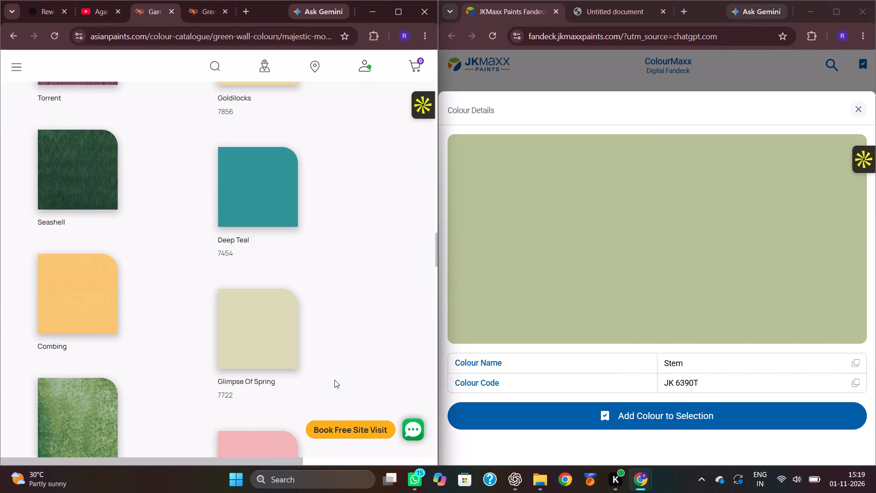
scroll(274, 351, "up", 18)
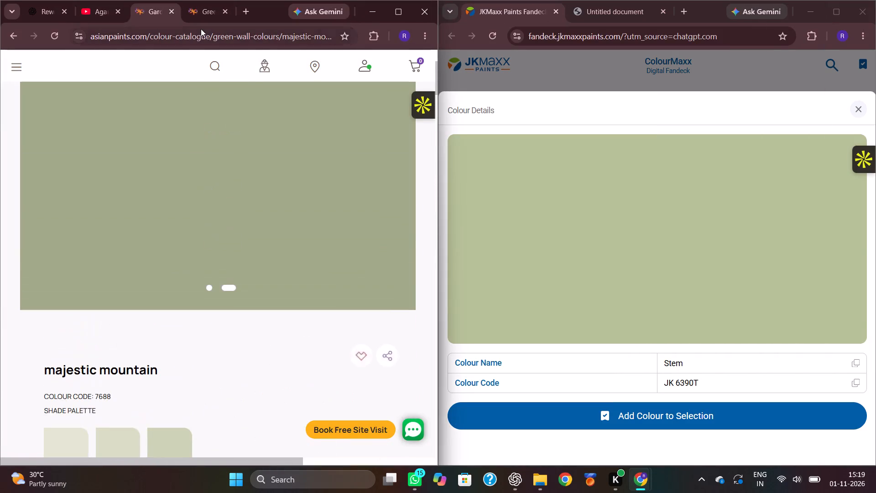
scroll(208, 282, "right", 1)
scroll(208, 282, "up", 1)
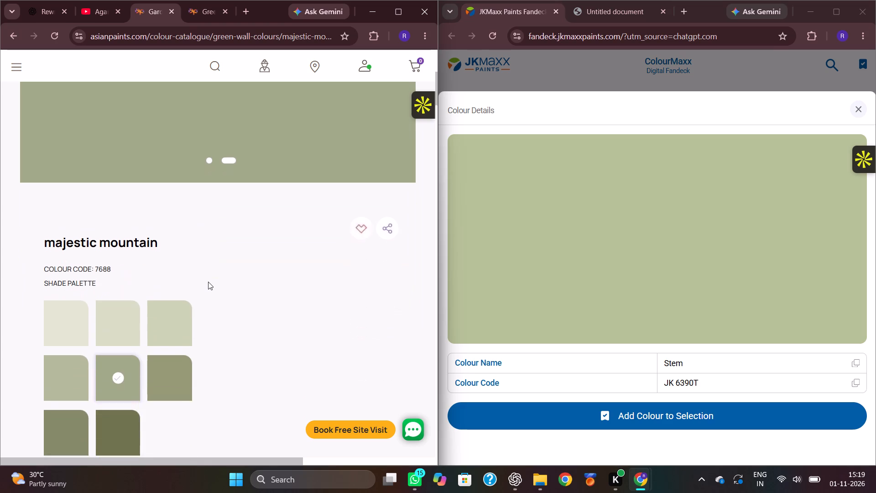
scroll(208, 282, "up", 1)
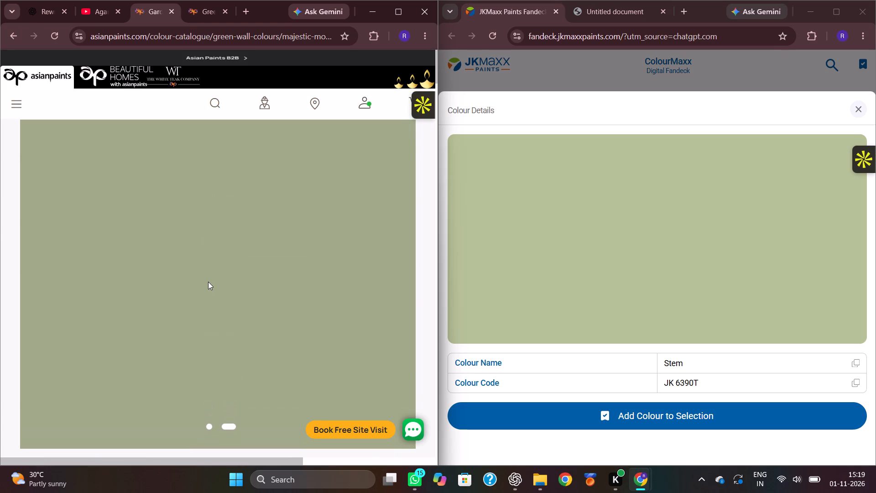
scroll(208, 282, "up", 1)
scroll(208, 282, "down", 3)
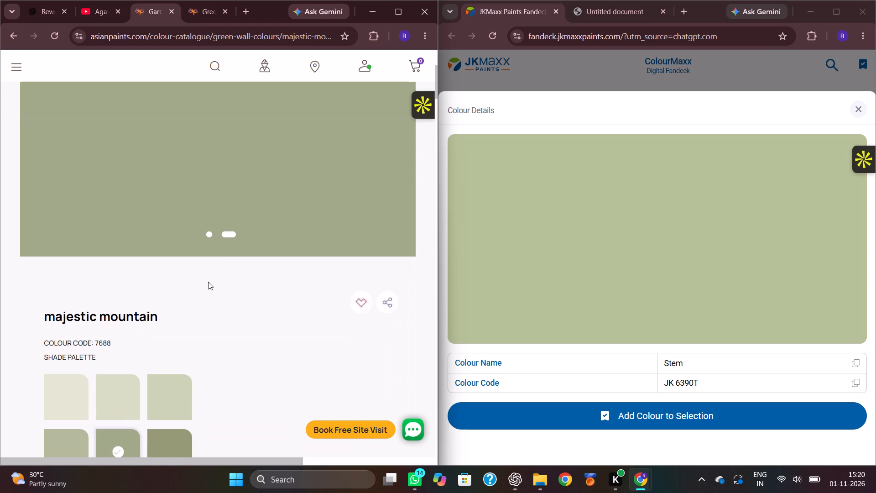
scroll(208, 282, "down", 1)
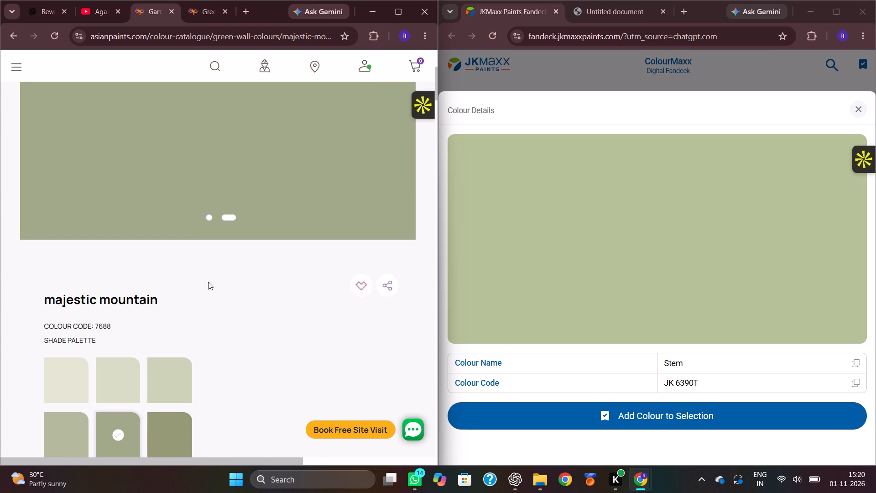
Close the Stem details, search the fandeck for "lod" and open the Loden, JK 6400A, colour details.
scroll(208, 282, "up", 2)
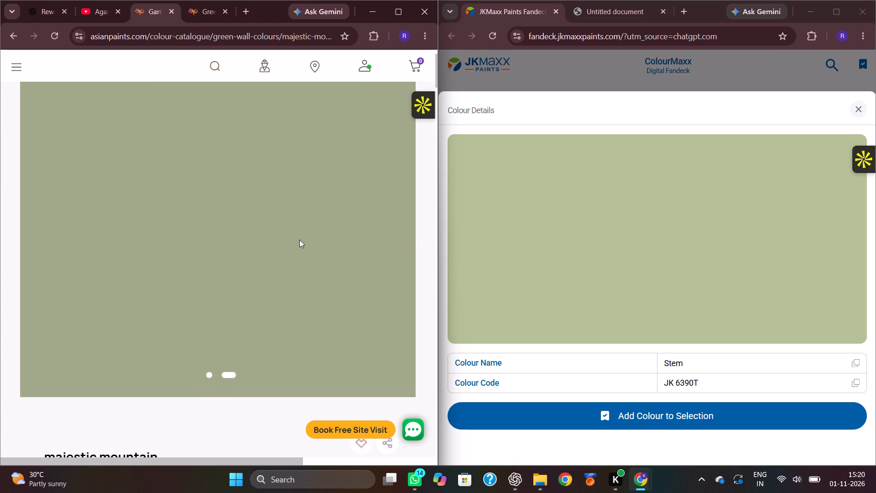
left_click(855, 107)
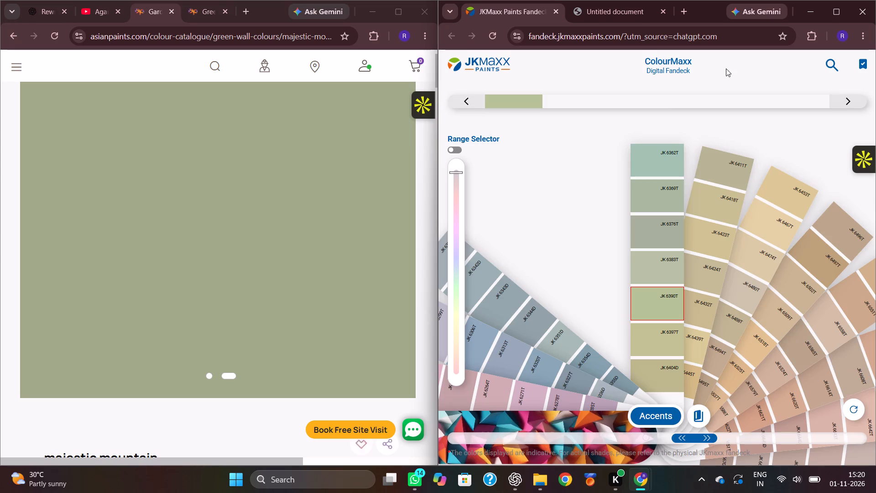
scroll(686, 89, "up", 1)
left_click(826, 64)
left_click(583, 94)
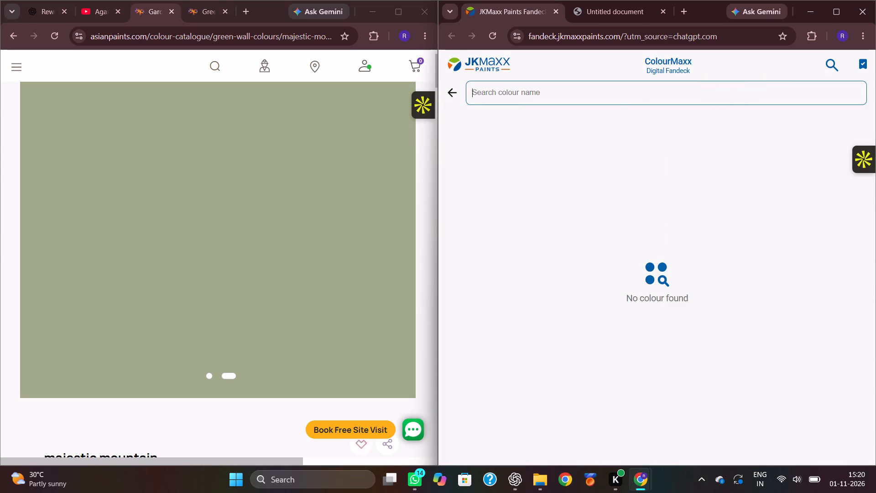
type("lo")
key("d")
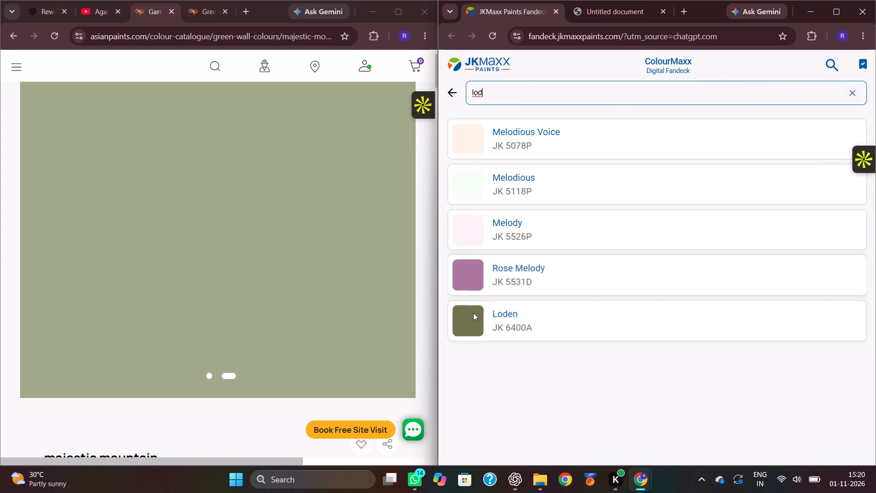
left_click(471, 315)
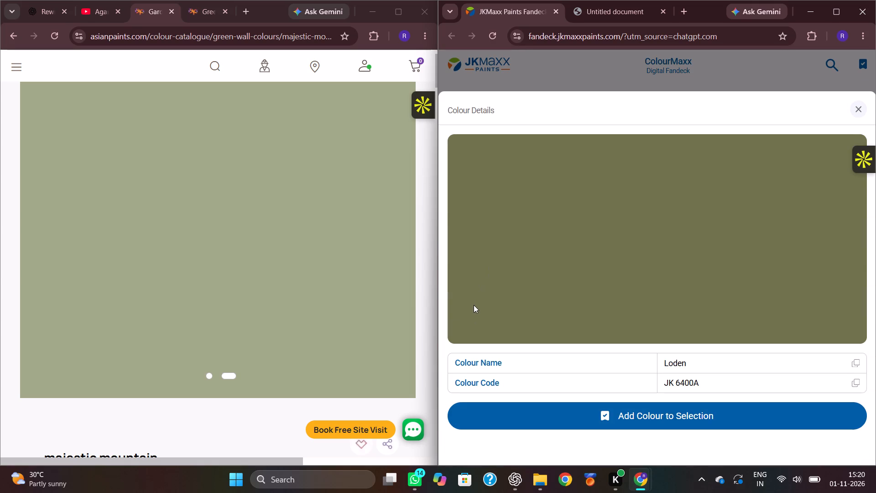
Search Asian Paints for "banyan", open the Banyan Grove, 8413, colour page and display its solid-colour preview.
scroll(260, 273, "up", 8)
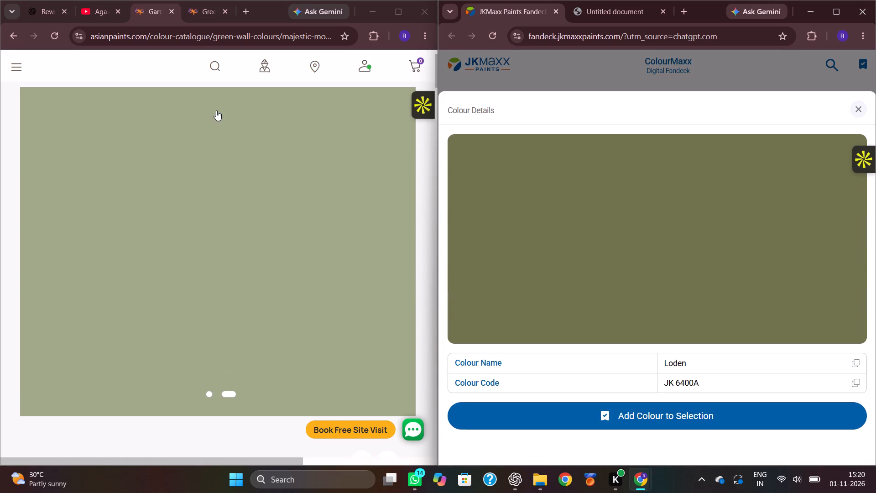
left_click(210, 100)
left_click(197, 106)
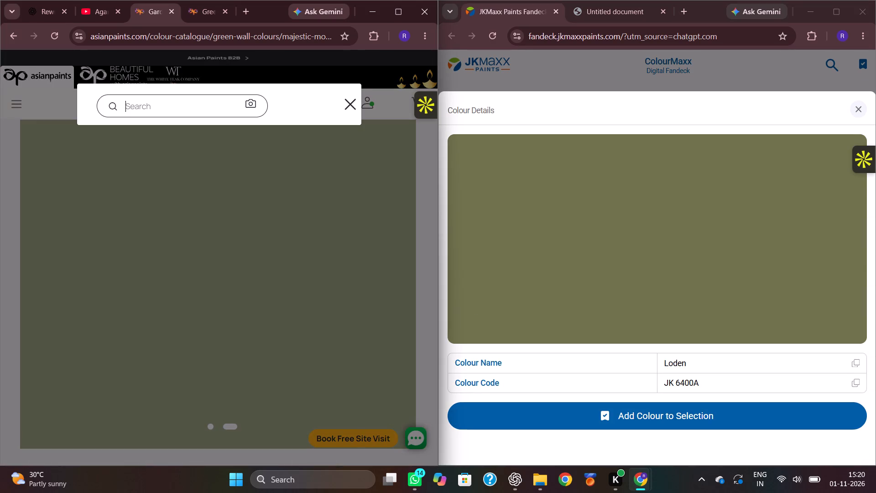
key("b")
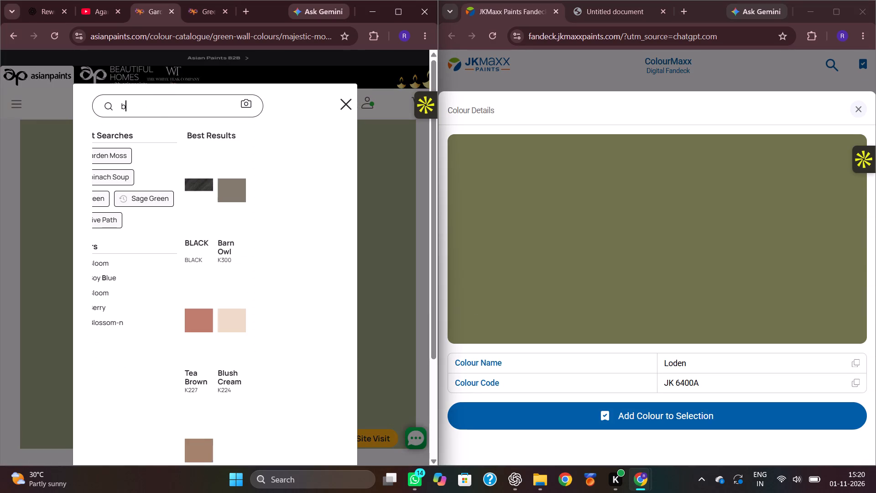
type("anyan")
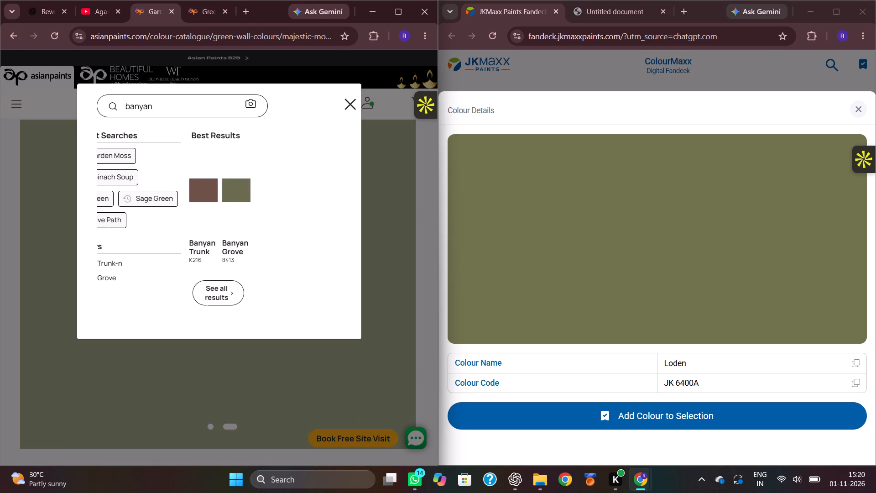
left_click(236, 194)
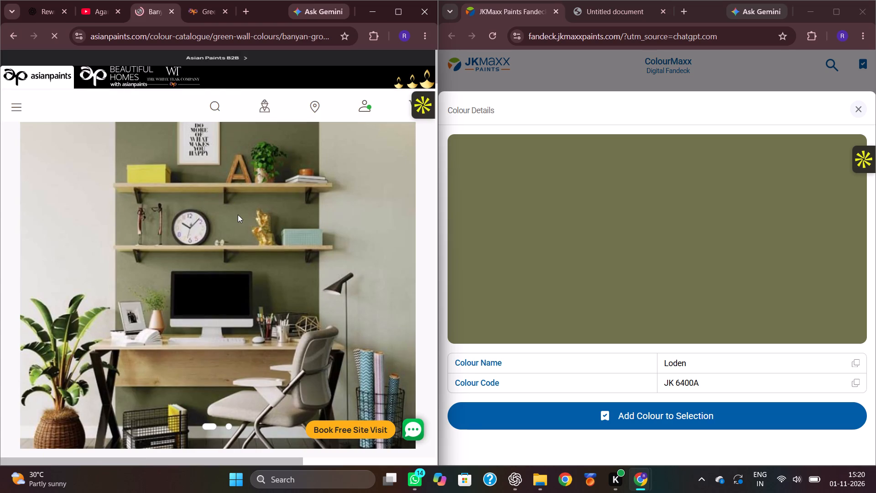
left_click(227, 424)
left_click_drag(227, 424, 0, 362)
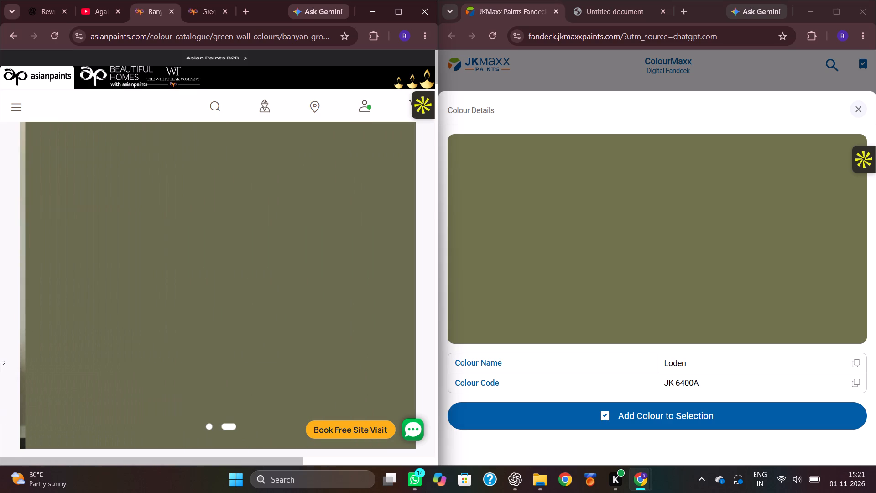
Compare Banyan Grove's solid colour and shade palette with Loden, JK 6400A, and close the Loden details.
scroll(0, 362, "down", 4)
scroll(199, 265, "down", 4)
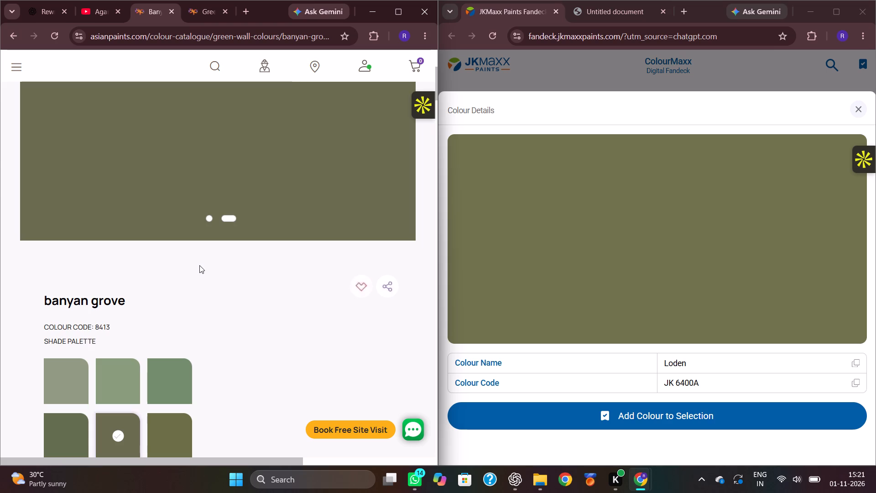
scroll(199, 265, "up", 1)
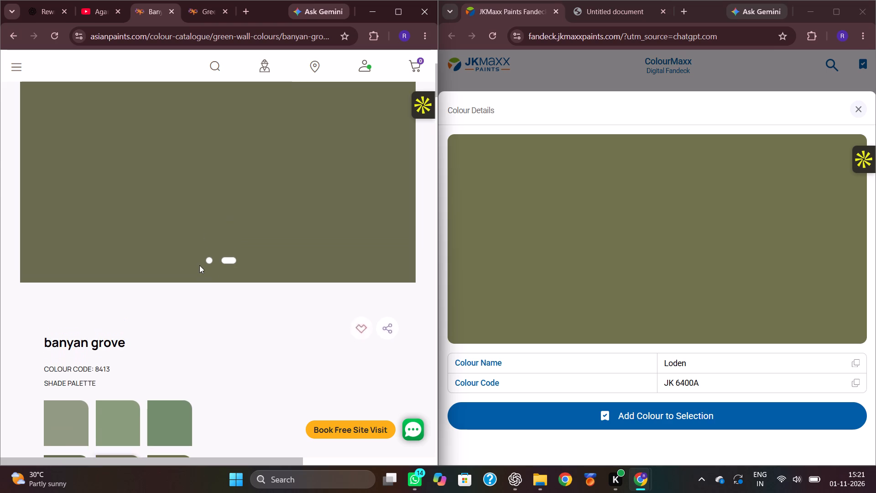
scroll(199, 265, "up", 1)
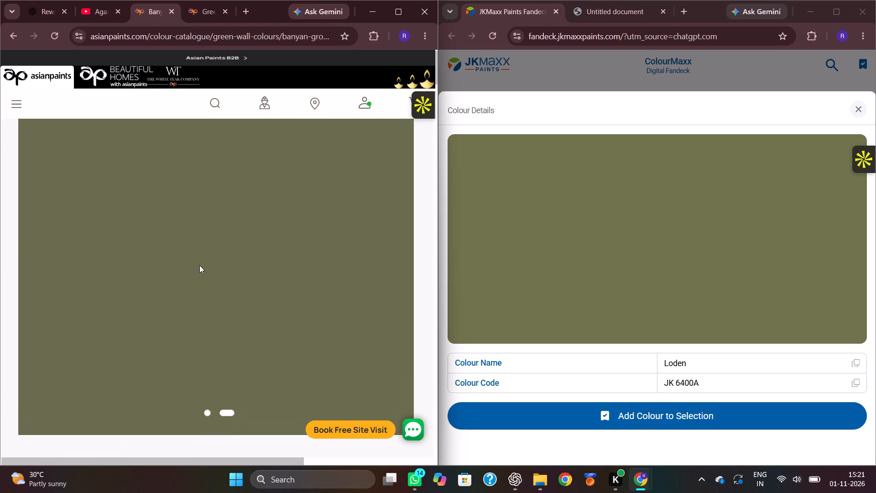
scroll(199, 265, "up", 1)
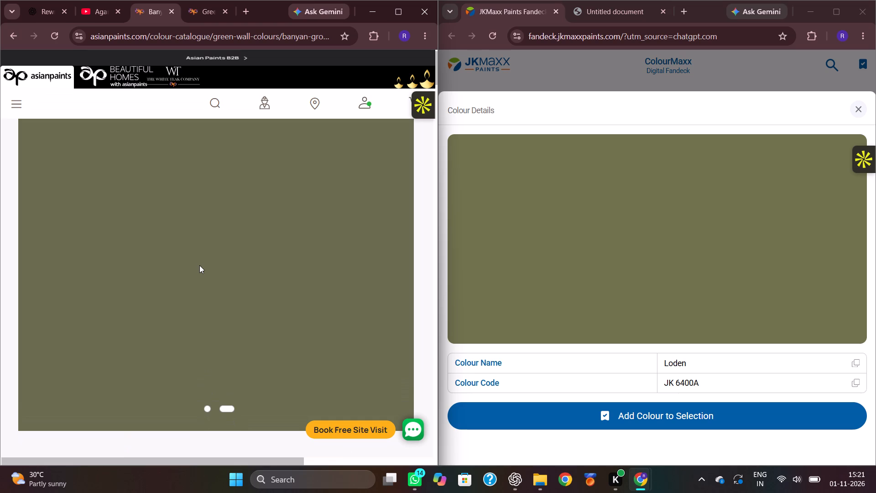
scroll(199, 265, "up", 4)
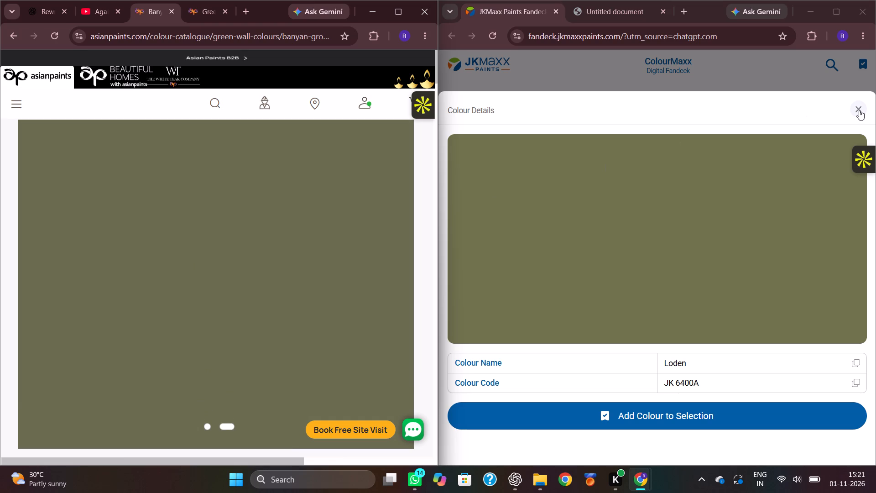
left_click(861, 110)
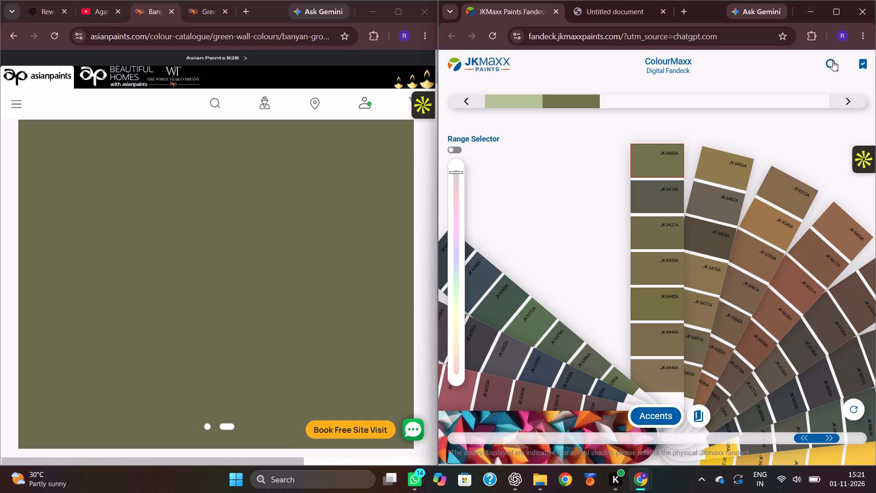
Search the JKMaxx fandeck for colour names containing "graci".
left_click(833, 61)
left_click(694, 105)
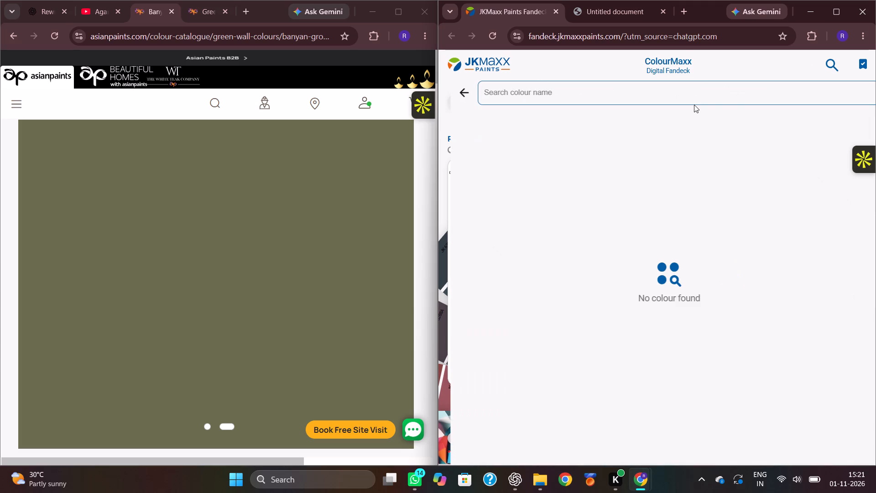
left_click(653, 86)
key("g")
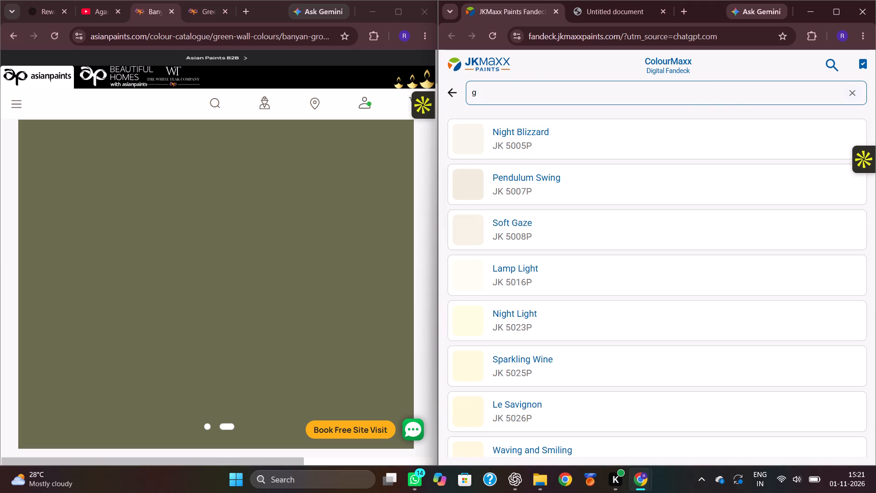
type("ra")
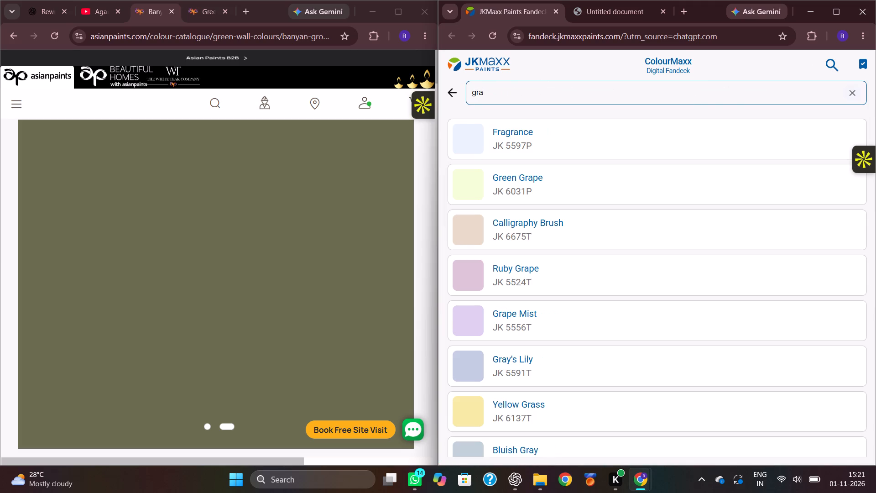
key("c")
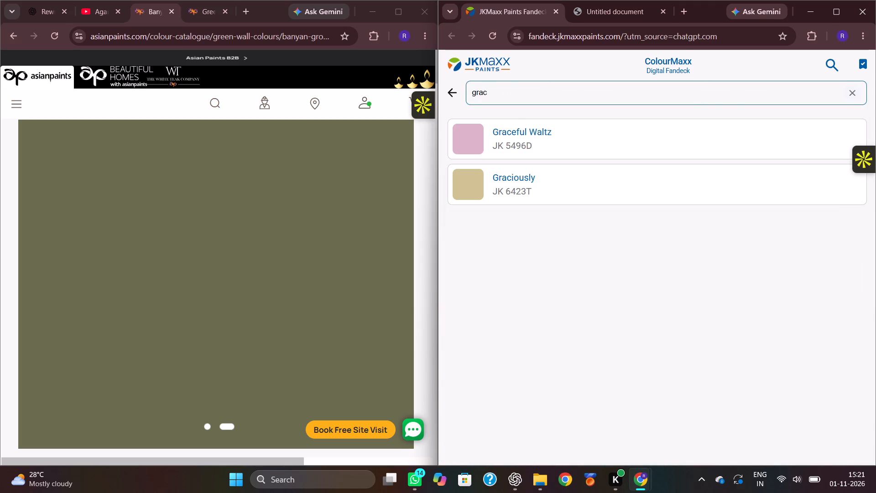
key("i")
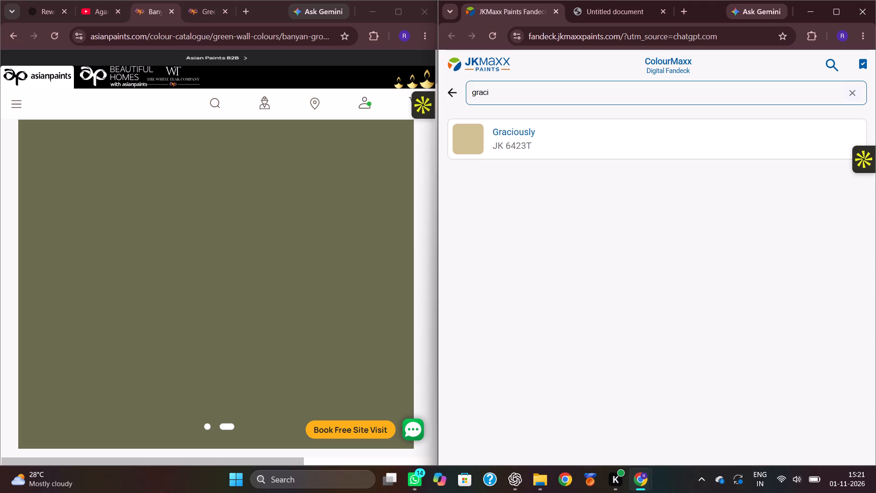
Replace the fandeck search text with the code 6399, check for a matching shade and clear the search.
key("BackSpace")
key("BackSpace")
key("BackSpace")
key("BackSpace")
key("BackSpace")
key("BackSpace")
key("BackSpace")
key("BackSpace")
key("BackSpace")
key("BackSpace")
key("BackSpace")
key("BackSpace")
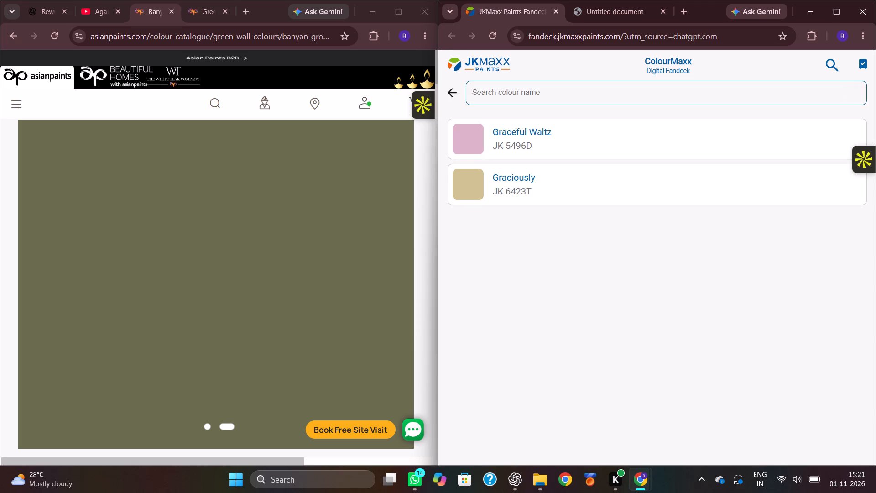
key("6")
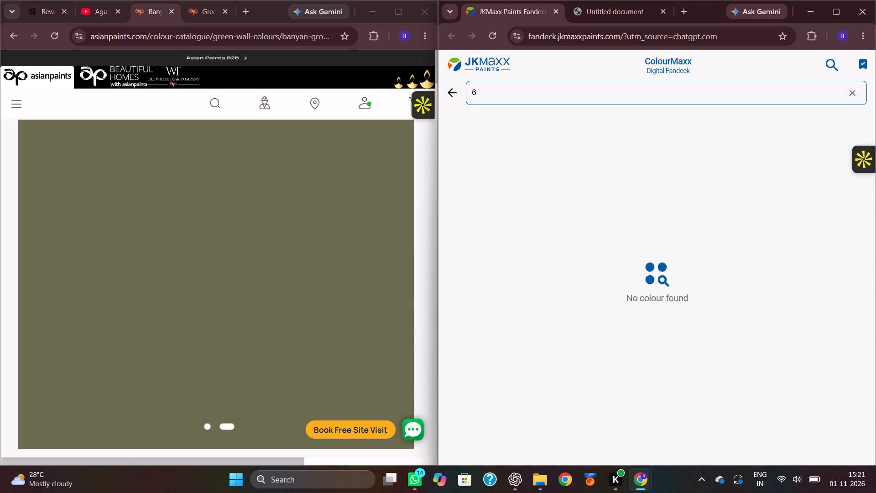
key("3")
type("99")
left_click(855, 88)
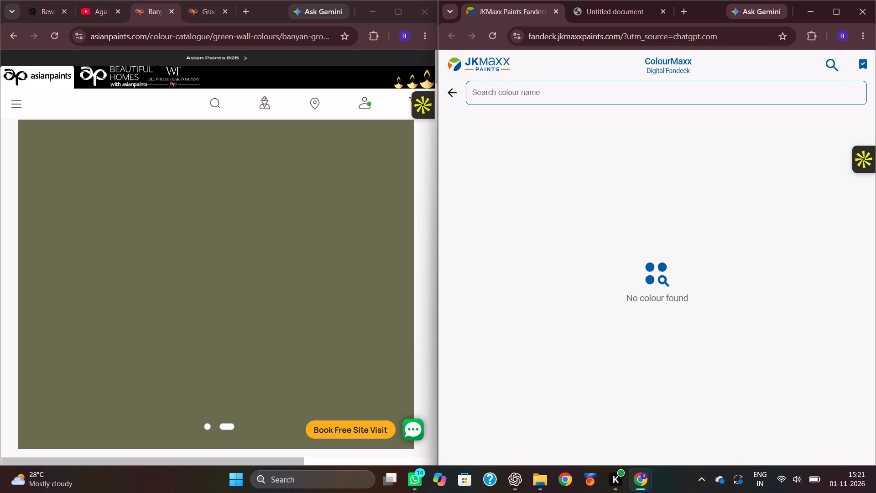
Search Google for "jkmaxx paints" in a new tab and open the JK Maxx Paints website.
left_click(684, 8)
left_click(571, 233)
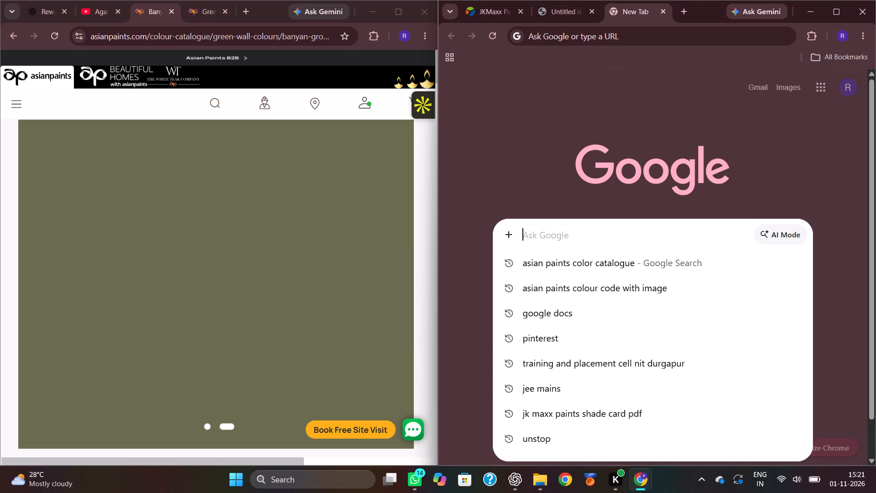
type("jkm")
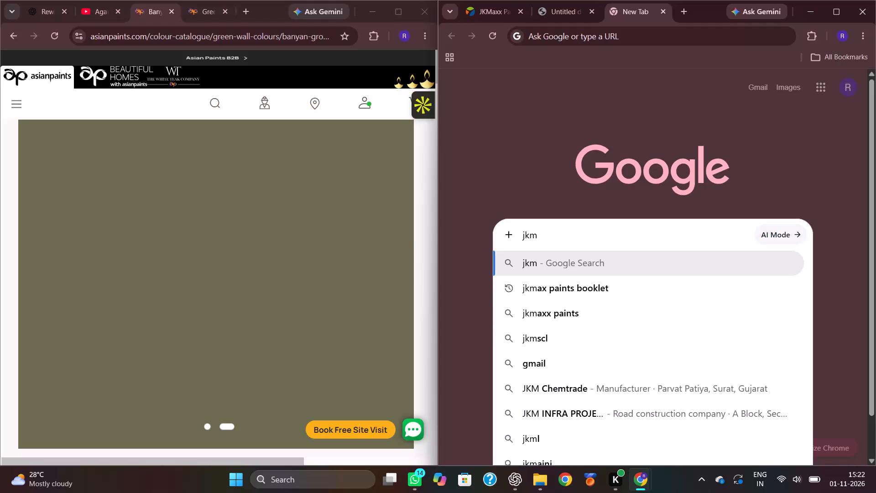
left_click(553, 309)
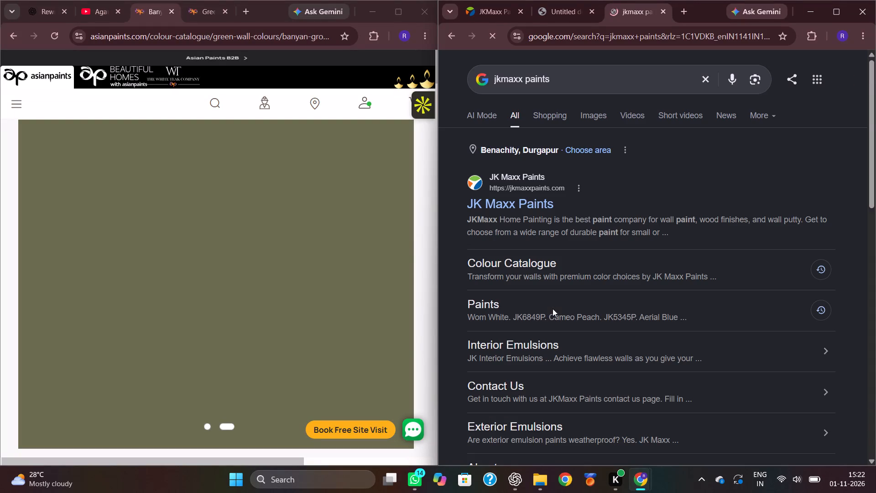
left_click(516, 207)
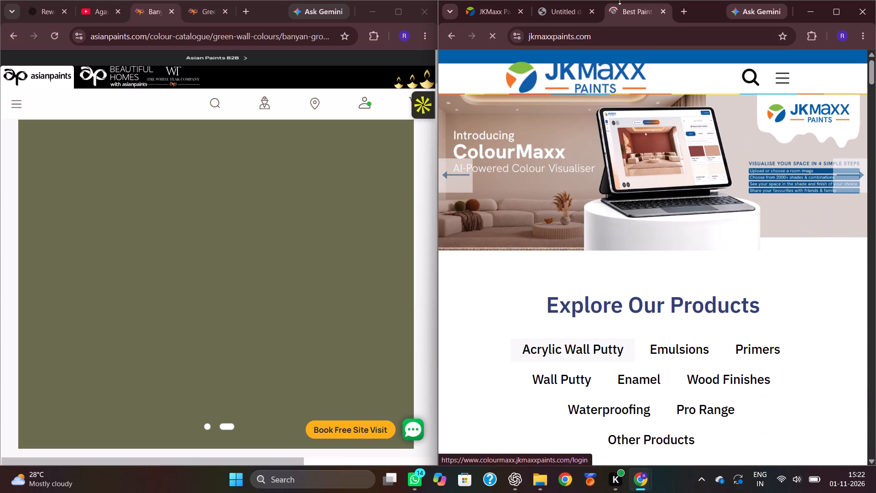
Search the JKMaxx fandeck for "grec" and open the details of Grecian Olive, JK 6399D.
left_click(493, 8)
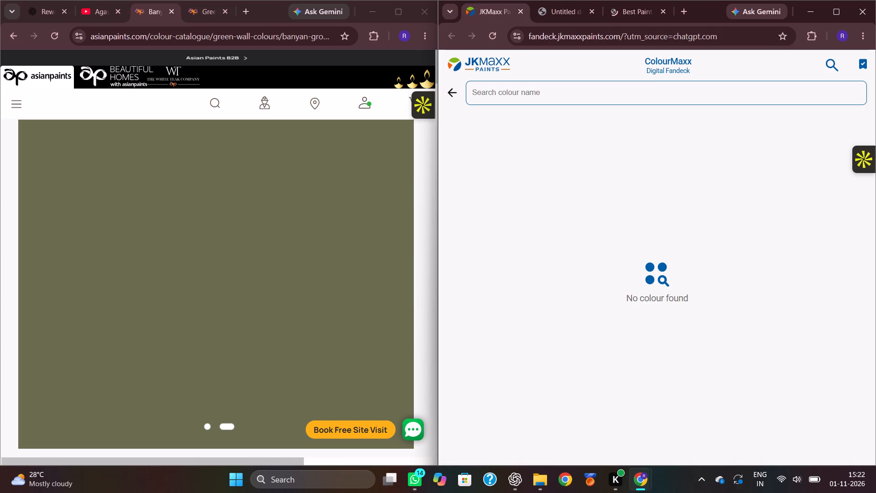
left_click(695, 100)
type("grec")
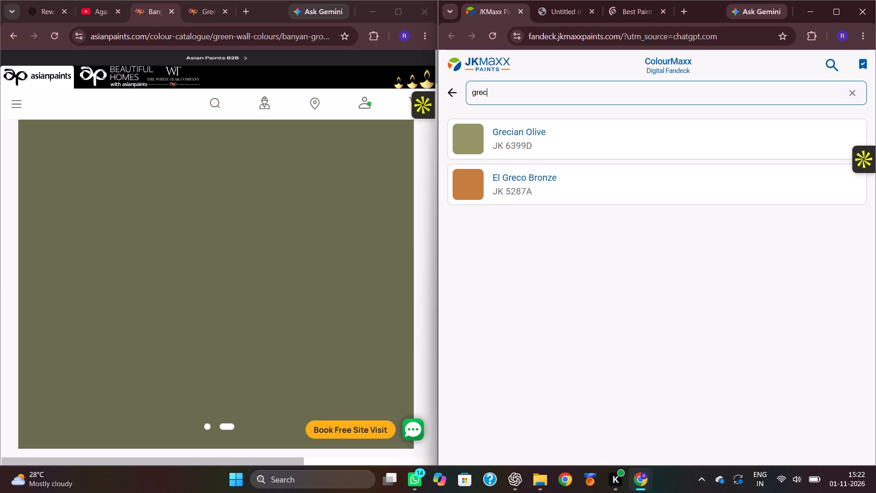
left_click(462, 152)
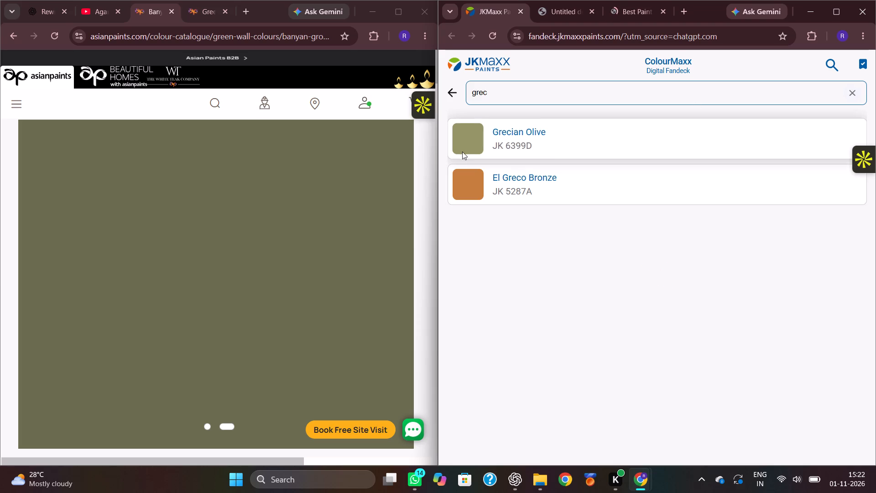
Open Coriander Green-N from Banyan Grove's shade palette and compare its solid colour with Grecian Olive, then check its code.
scroll(323, 278, "down", 1)
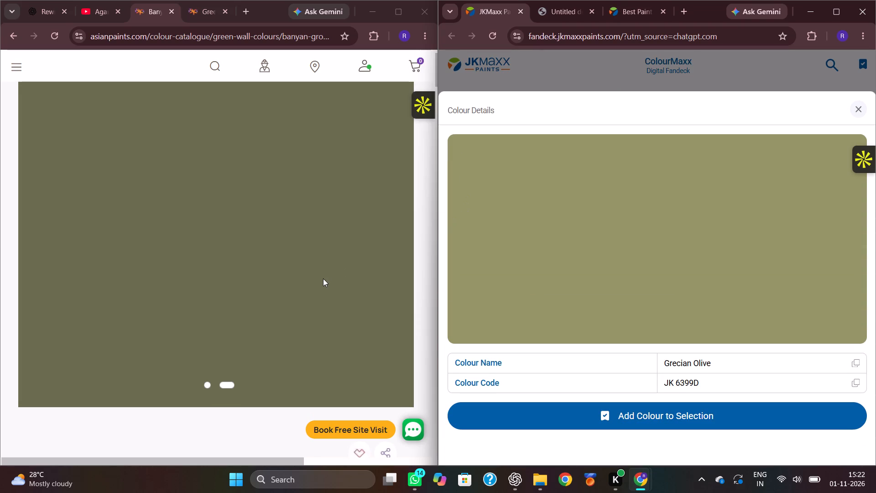
scroll(323, 278, "down", 4)
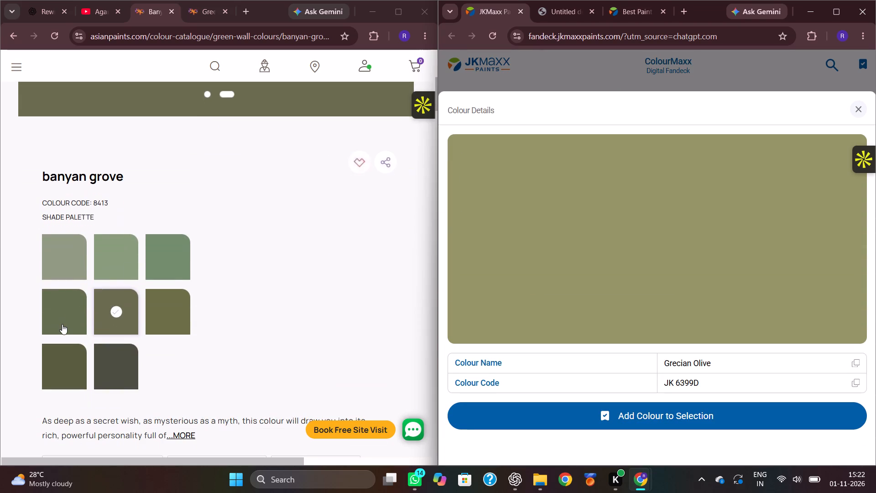
left_click(62, 324)
scroll(90, 285, "up", 6)
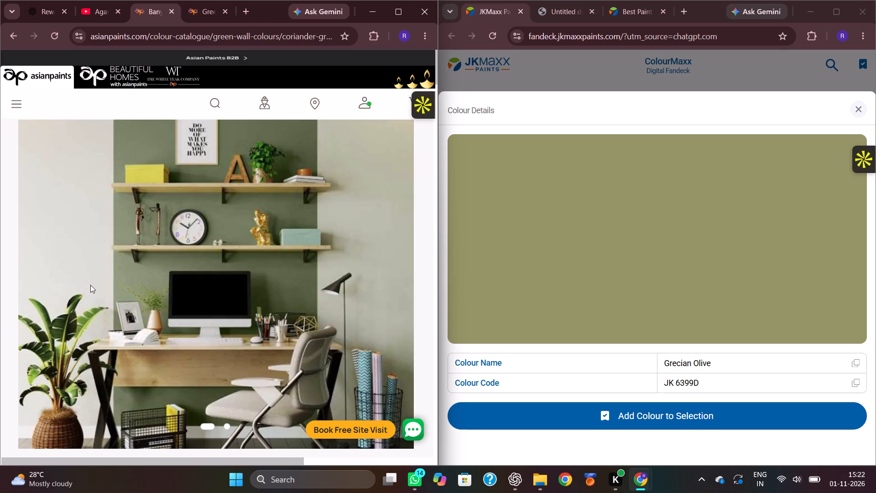
scroll(90, 285, "down", 2)
left_click_drag(224, 311, 0, 330)
scroll(0, 330, "down", 1)
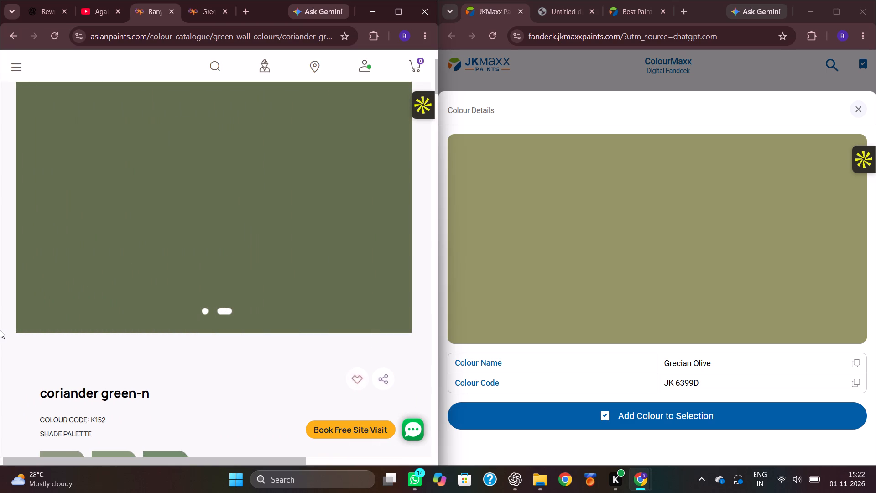
scroll(0, 330, "down", 1)
scroll(99, 382, "down", 3)
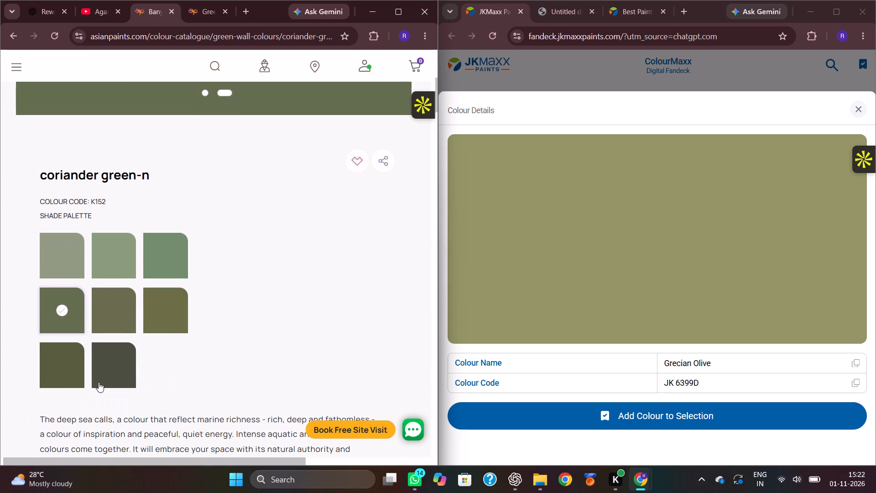
Open Pudina Green-N from the shade palette and bring up its solid colour swatch.
scroll(99, 382, "down", 1)
left_click(164, 300)
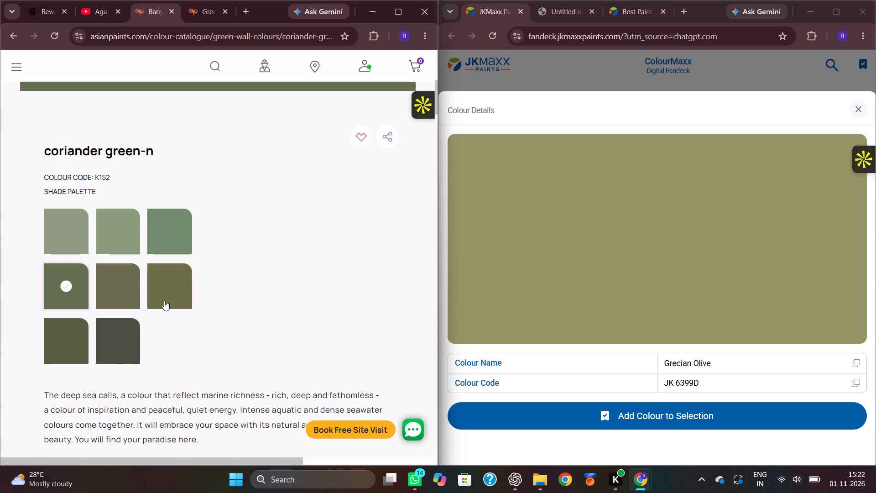
scroll(164, 300, "up", 6)
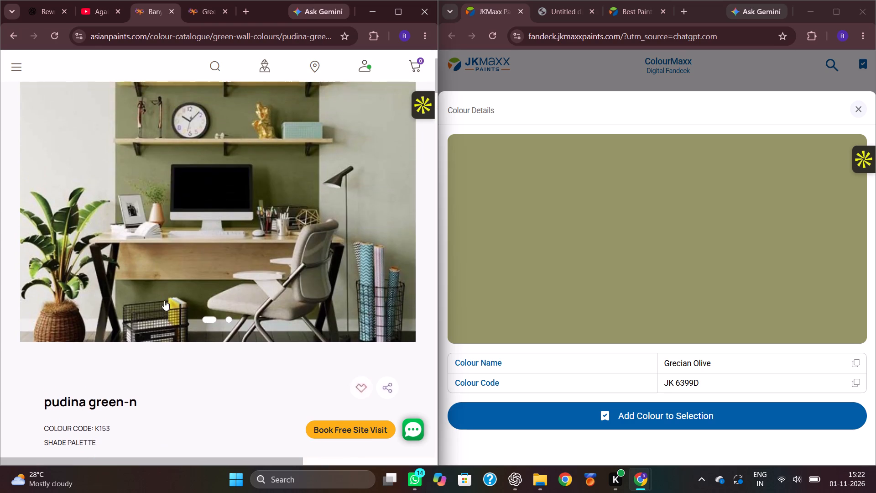
scroll(164, 300, "up", 1)
left_click(228, 425)
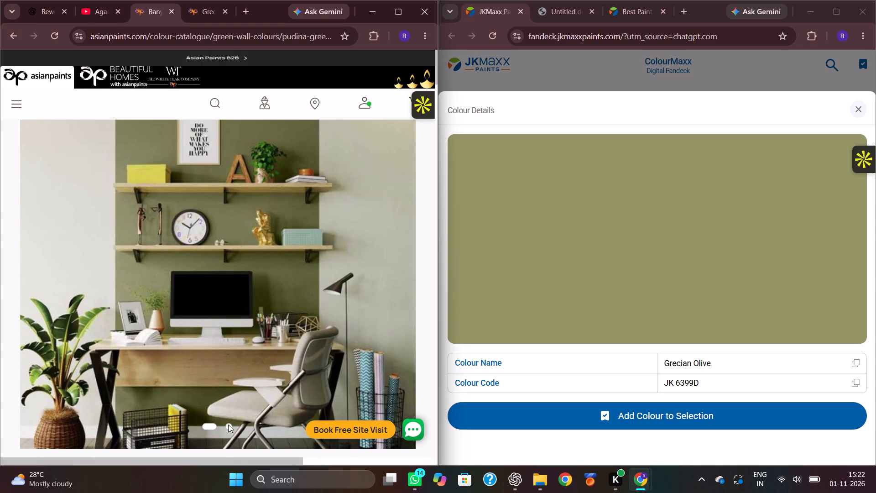
left_click(228, 425)
left_click_drag(228, 425, 35, 388)
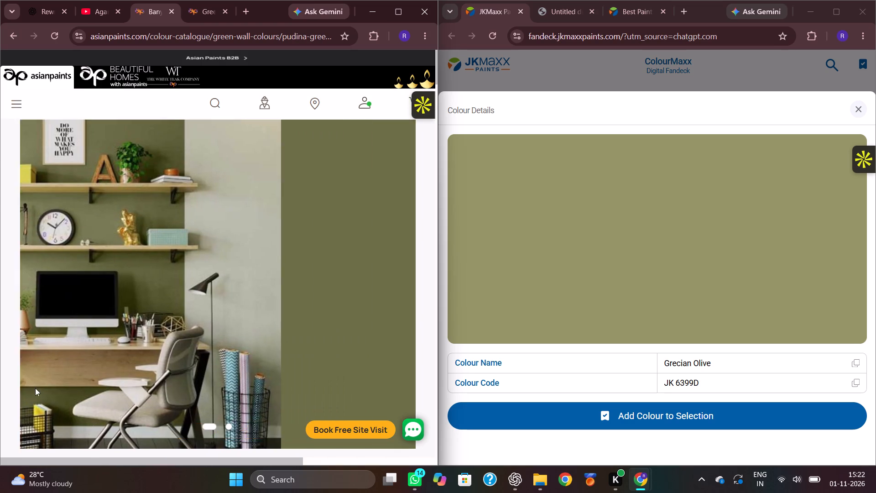
left_click_drag(35, 388, 0, 372)
Compare enlarged solid swatches of Pudina Green-N and Grecian Olive side by side, and check Pudina Green-N's colour code.
scroll(0, 372, "down", 1)
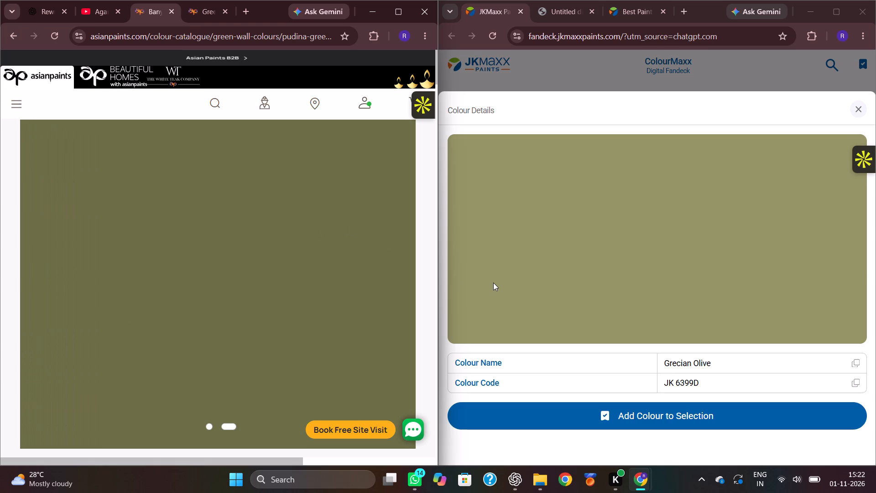
scroll(344, 279, "right", 1)
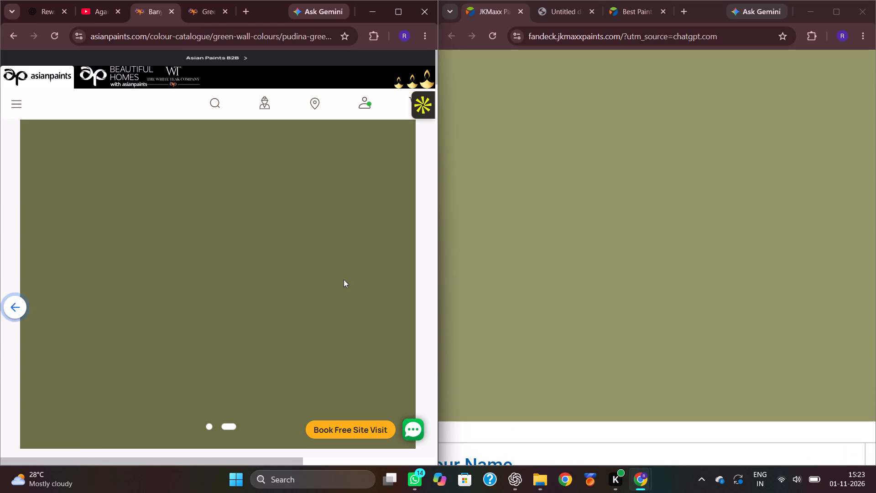
scroll(344, 279, "right", 1)
scroll(336, 297, "down", 1)
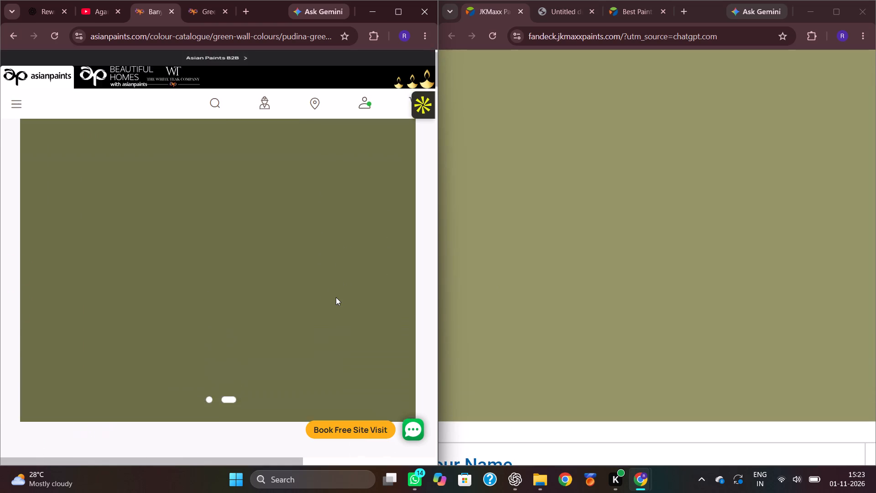
scroll(336, 297, "down", 1)
scroll(390, 171, "up", 1)
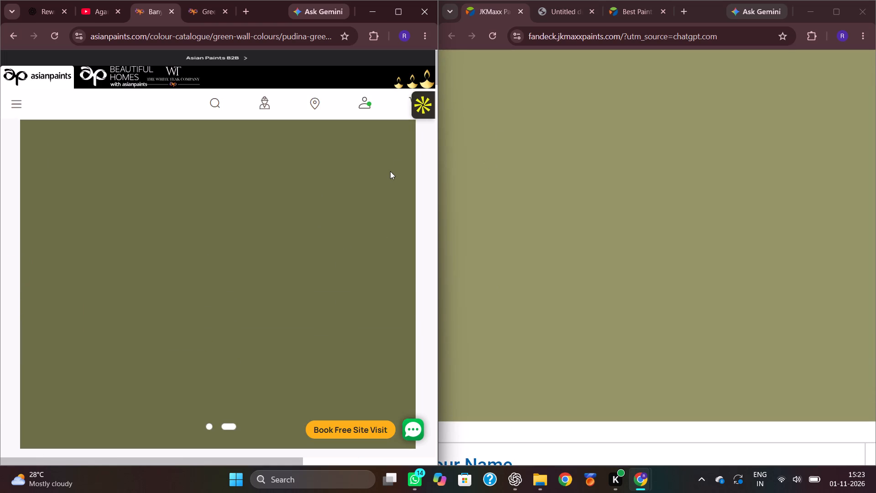
scroll(390, 171, "up", 1)
scroll(390, 171, "down", 1)
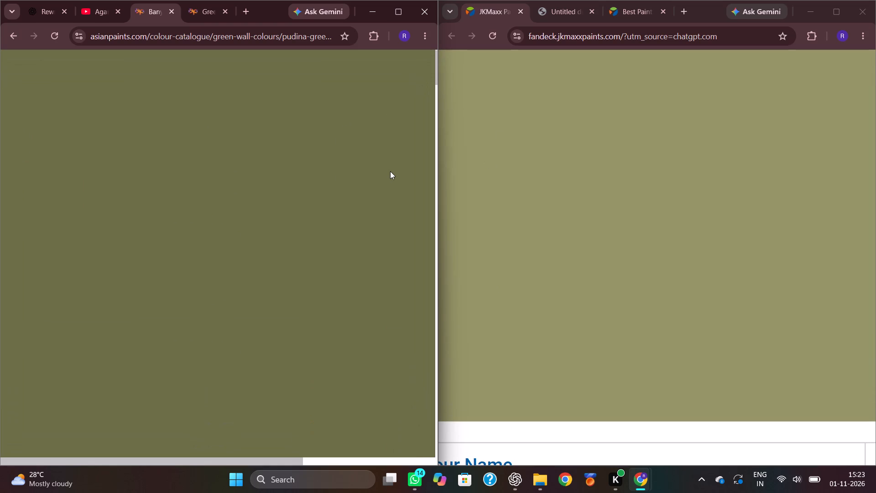
scroll(568, 217, "down", 1)
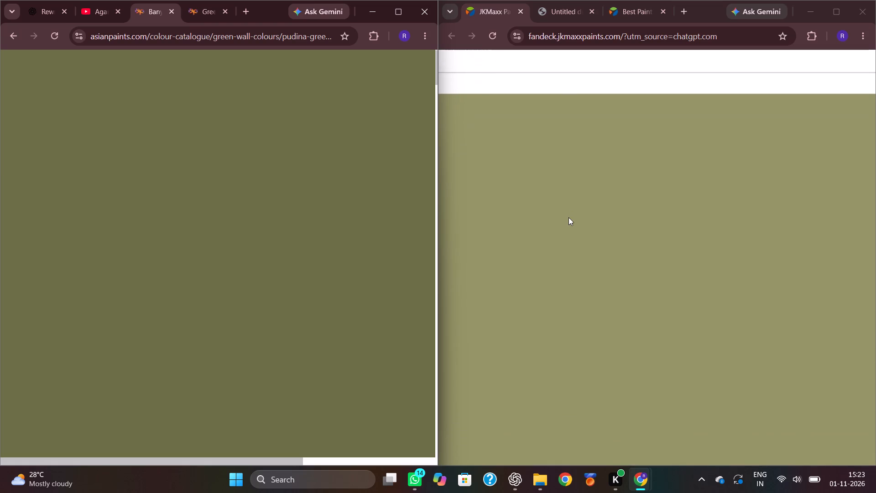
scroll(568, 217, "down", 1)
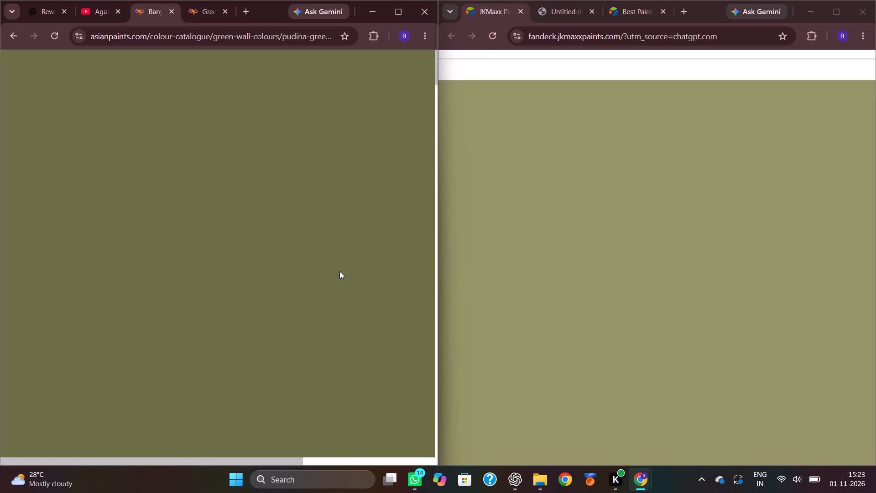
scroll(339, 271, "down", 1)
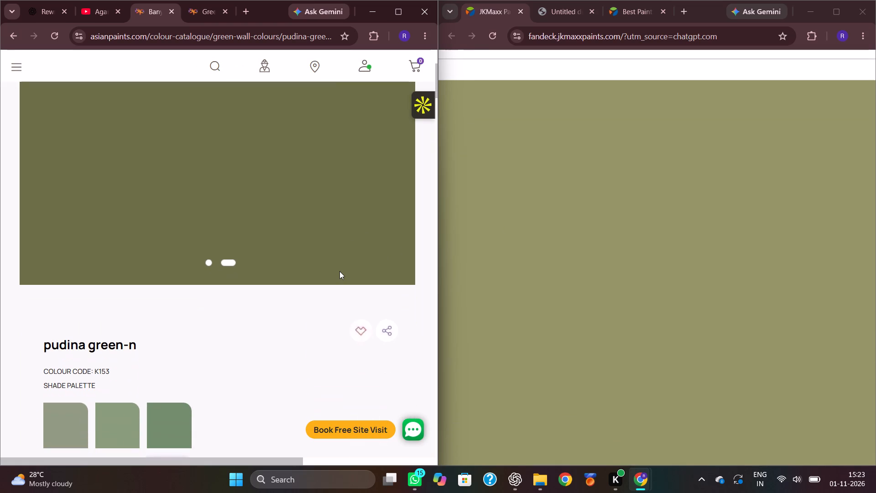
scroll(339, 271, "down", 1)
Search the Asian Paints site for "spinach" and open the Spinach Soul shade, code 7718.
left_click(211, 68)
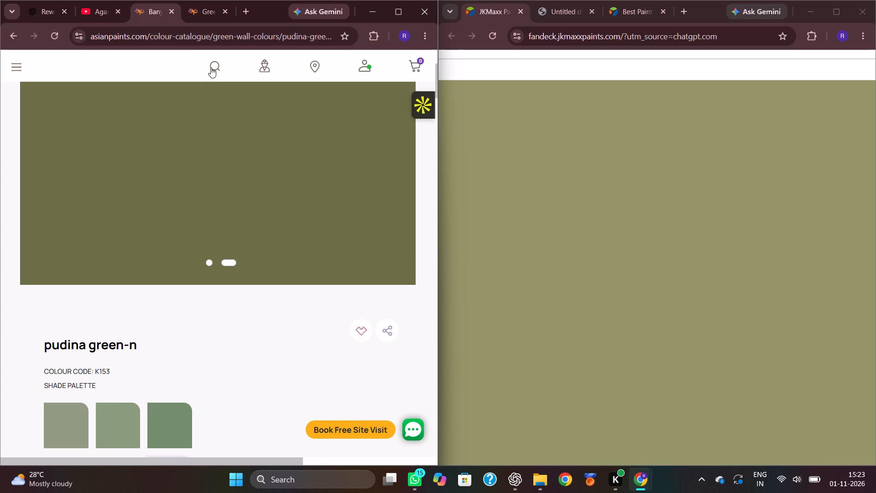
scroll(677, 346, "down", 1)
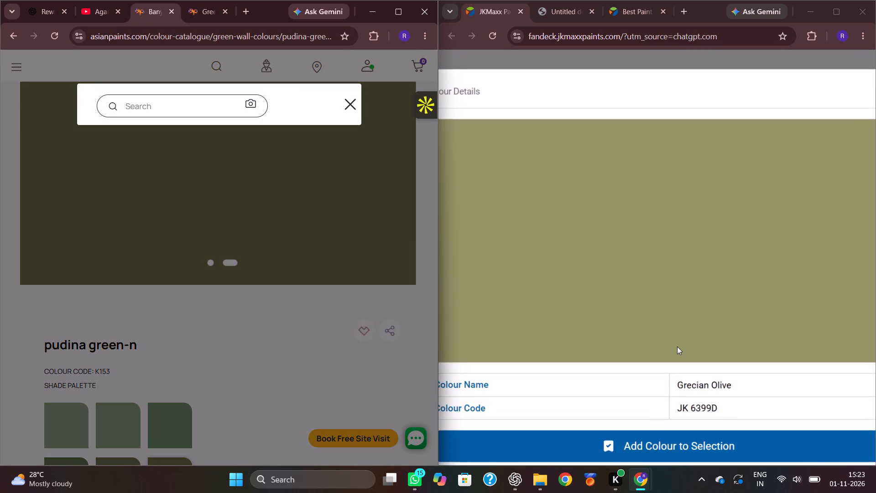
left_click(187, 110)
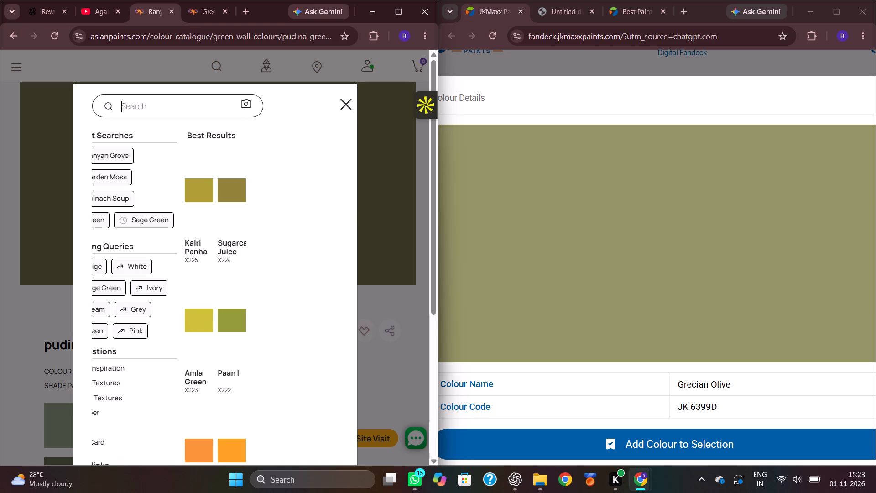
left_click(187, 110)
type("spi")
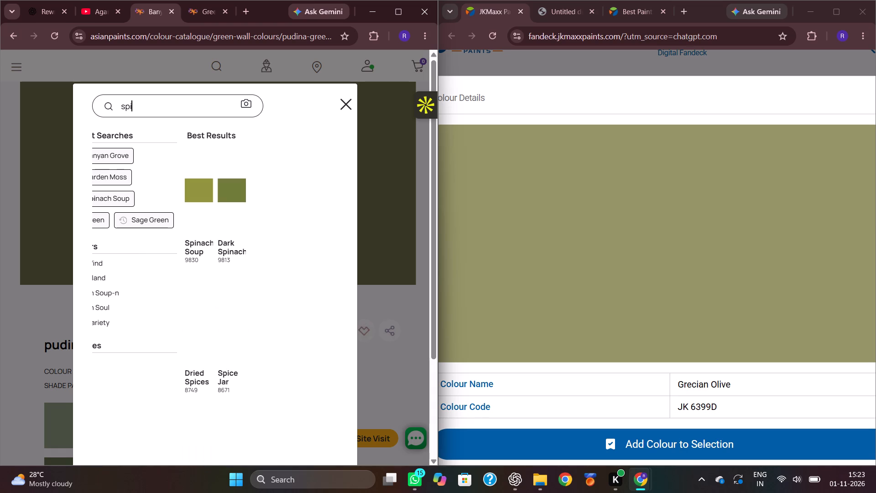
key("n")
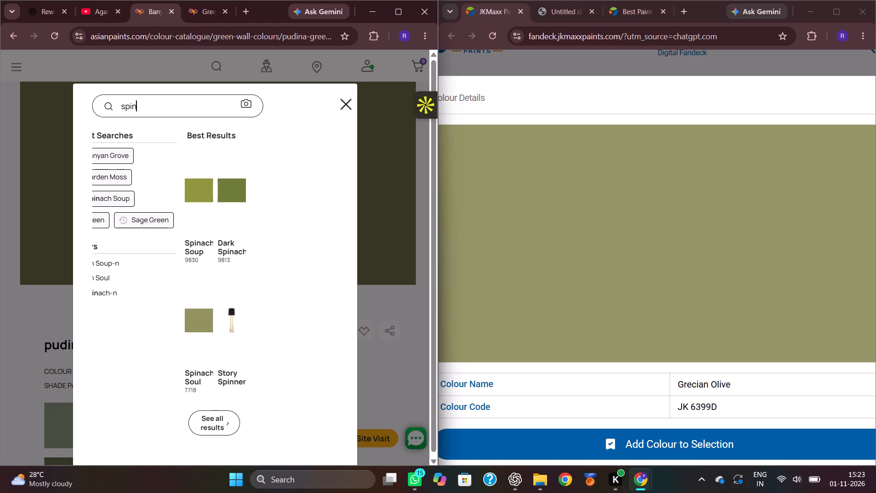
type("ach")
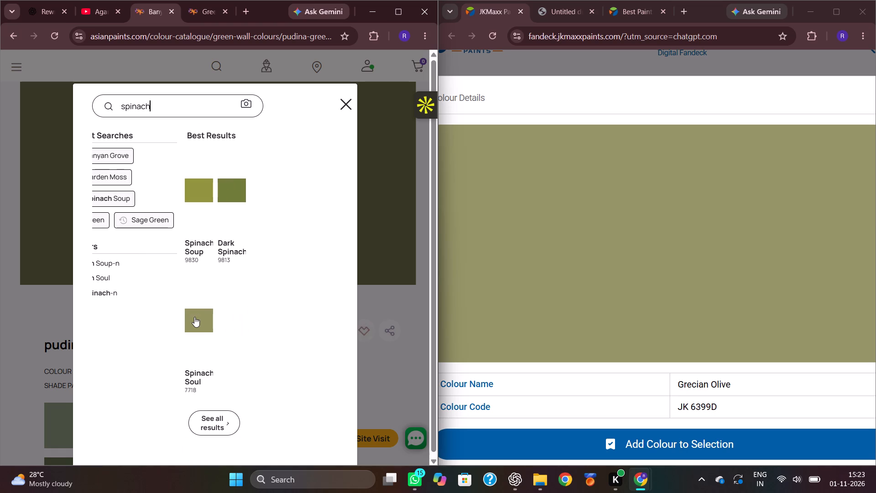
left_click(202, 320)
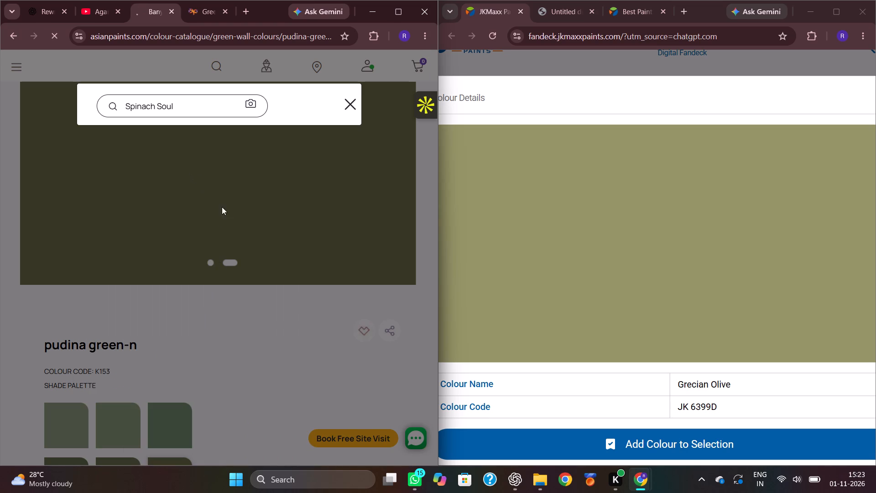
Compare Spinach Soul's enlarged solid colour with Grecian Olive, JK 6399D, and examine Spinach Soul's code and shade palette.
scroll(154, 277, "up", 1)
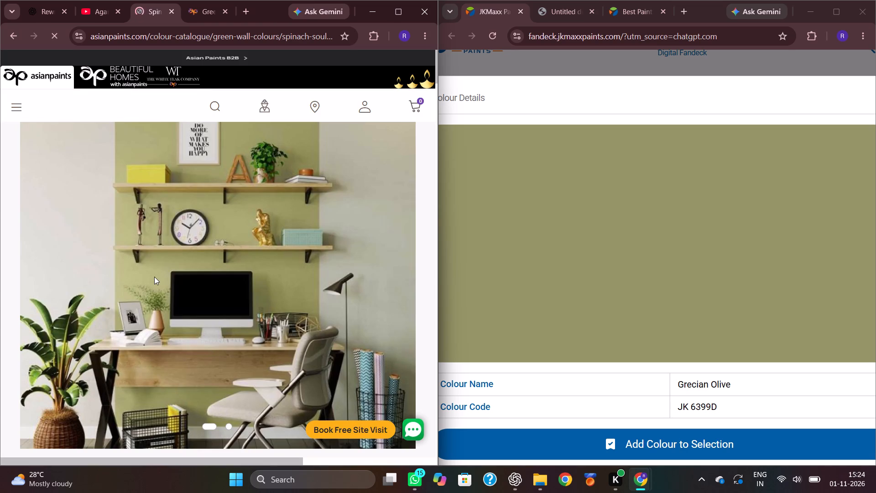
left_click_drag(228, 427, 0, 409)
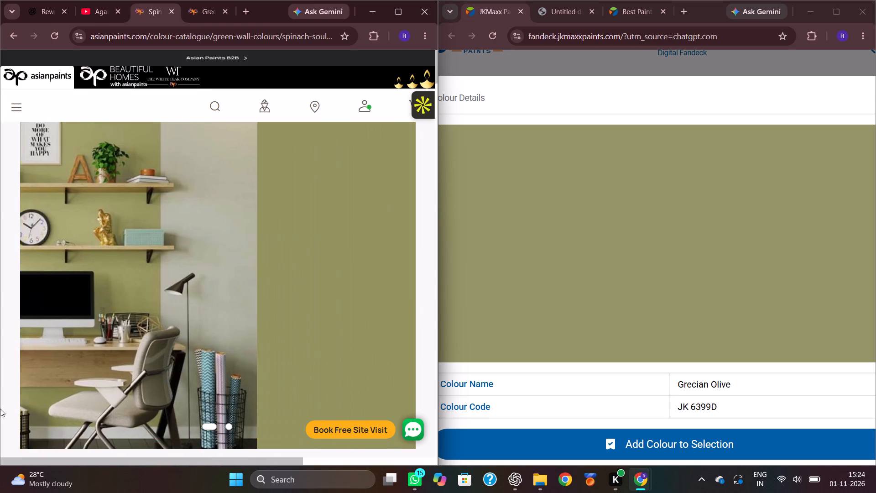
left_click_drag(0, 409, 0, 394)
scroll(0, 394, "up", 1, "ctrl")
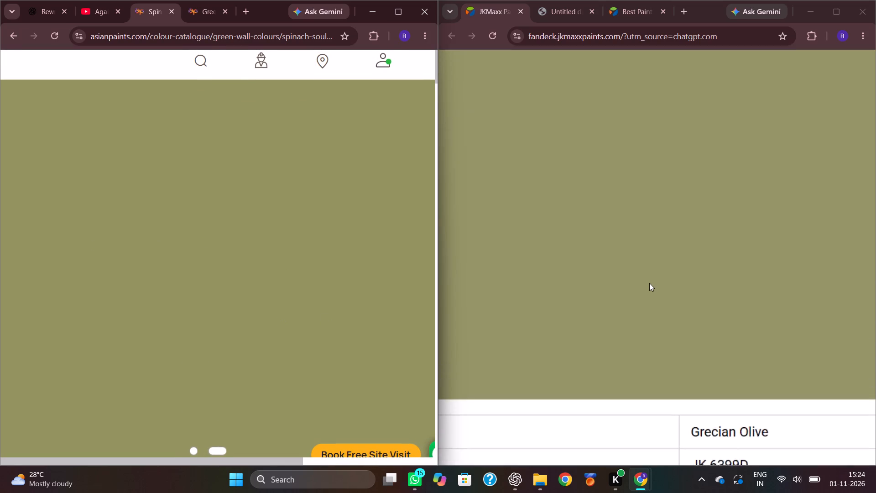
scroll(649, 283, "up", 1)
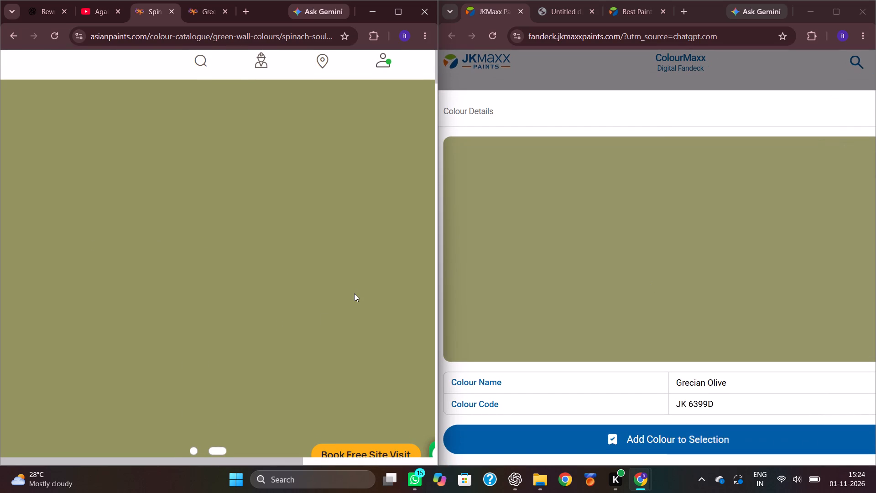
scroll(354, 294, "down", 1)
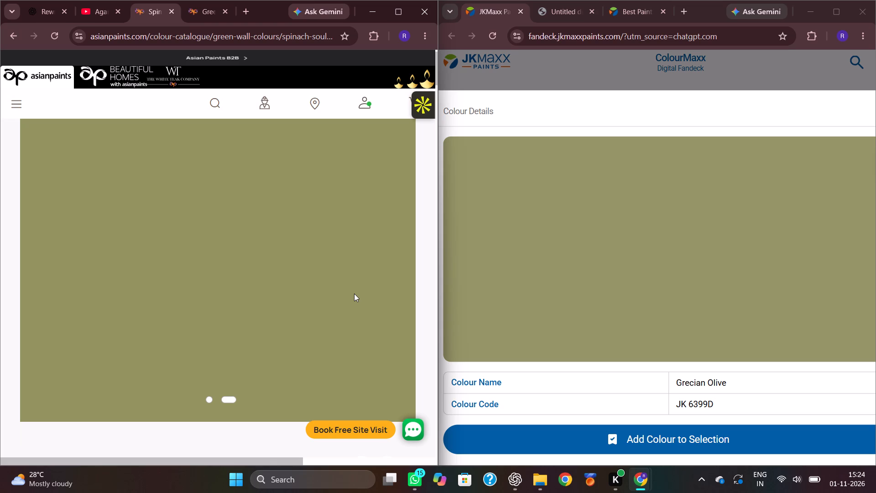
scroll(354, 294, "down", 3)
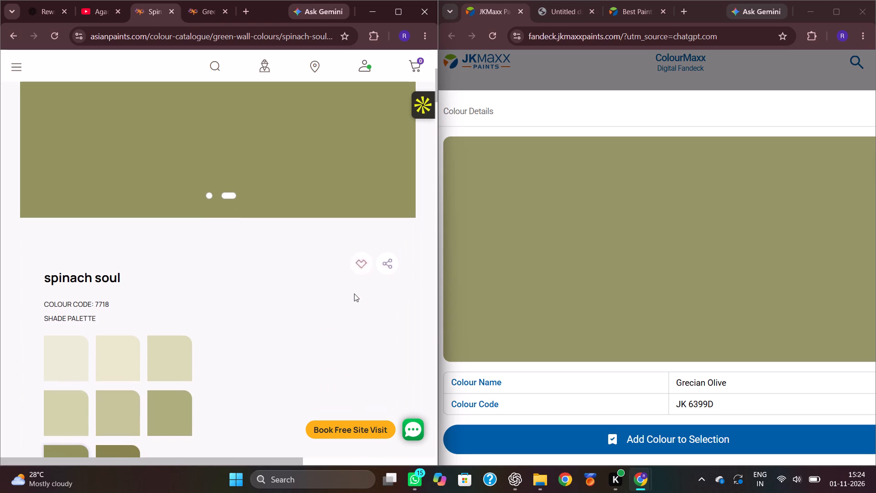
Open Spring Grass, code 7719, from the shade palette and bring up its solid colour swatch beside Grecian Olive.
scroll(354, 294, "down", 1)
left_click(170, 335)
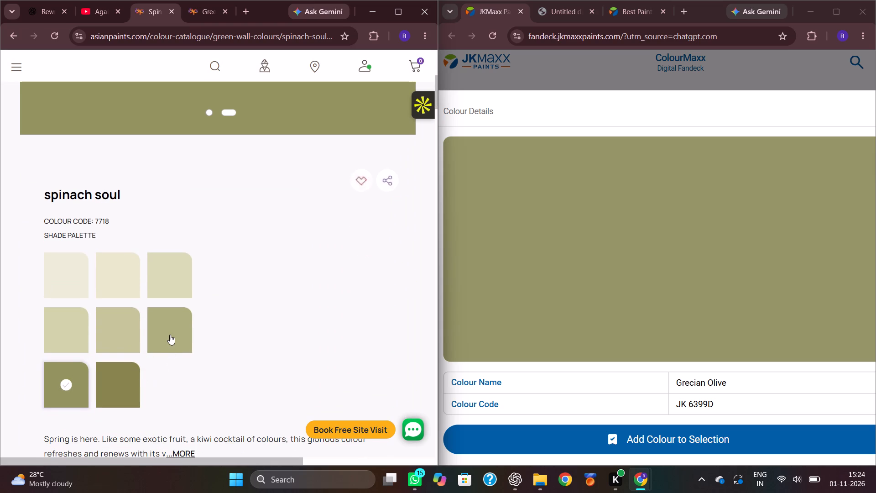
scroll(170, 335, "up", 5)
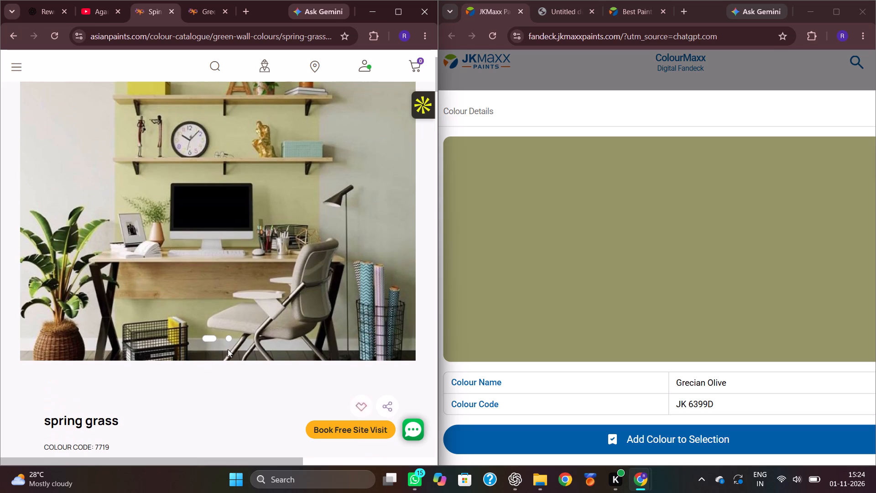
left_click_drag(229, 340, 0, 437)
Reopen Spinach Soul, code 7718, from the palette and compare its enlarged solid swatch with Grecian Olive, JK 6399D.
scroll(0, 437, "down", 6)
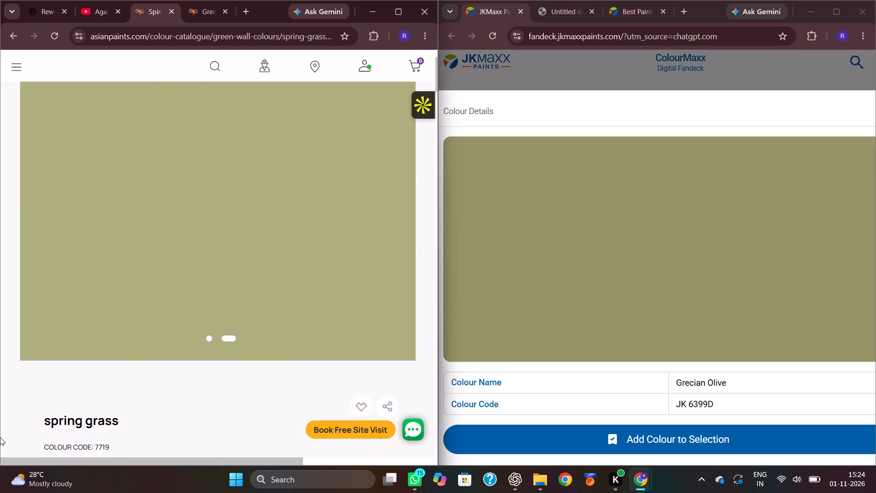
scroll(0, 437, "down", 2)
scroll(195, 390, "down", 4)
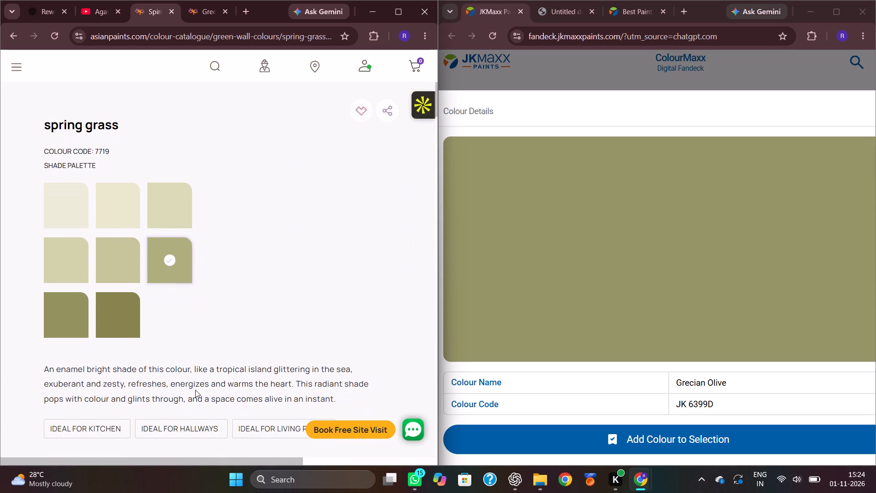
left_click(56, 317)
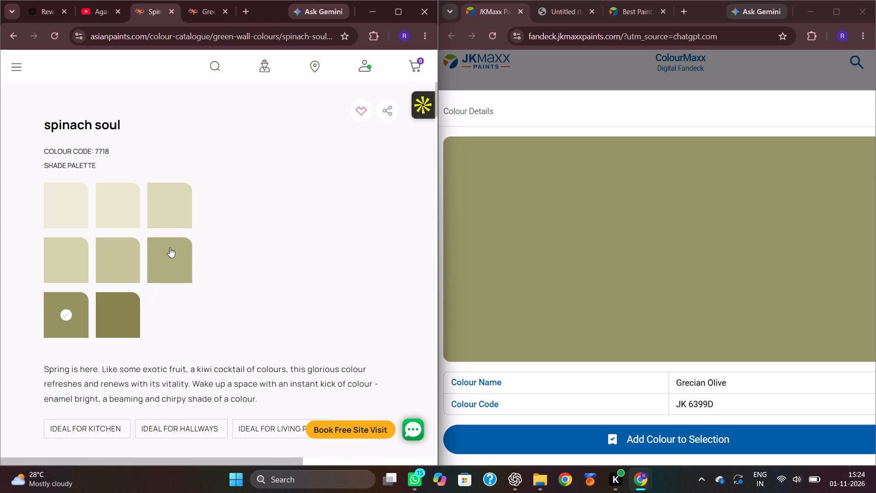
scroll(177, 227, "up", 4)
left_click_drag(227, 308, 0, 388)
scroll(0, 388, "up", 2)
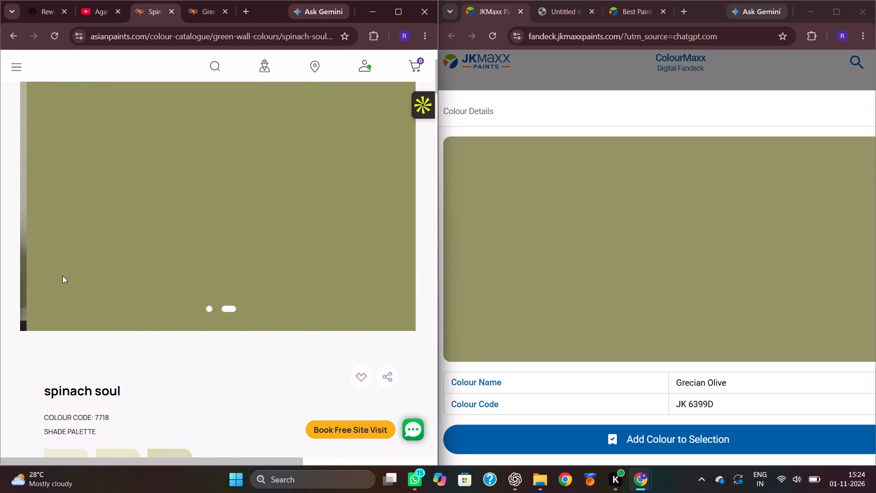
scroll(63, 276, "up", 2)
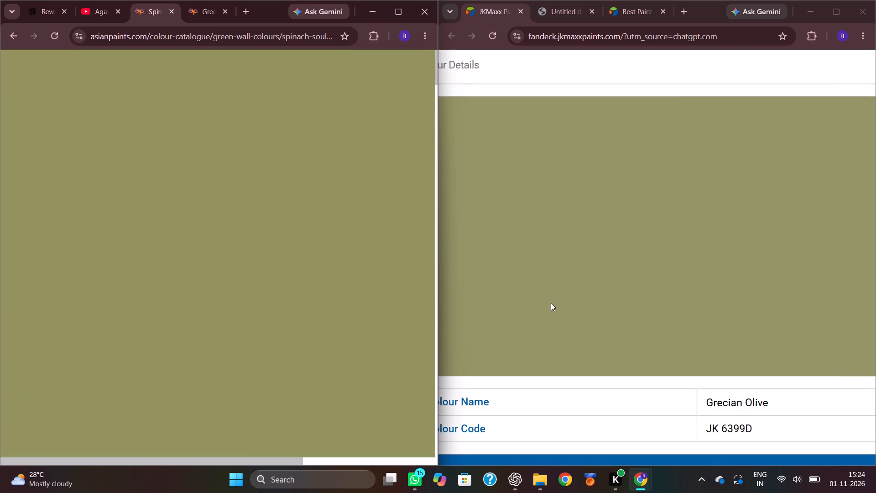
scroll(551, 303, "up", 1)
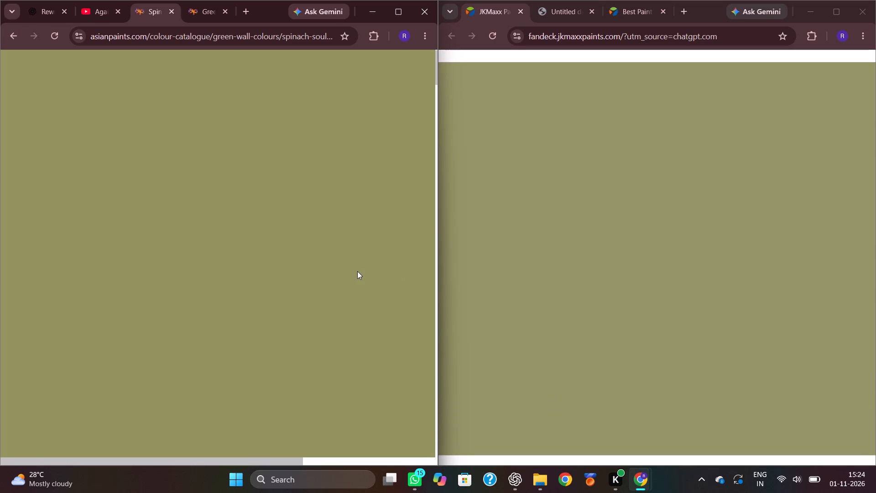
scroll(357, 271, "up", 1)
scroll(357, 271, "down", 1)
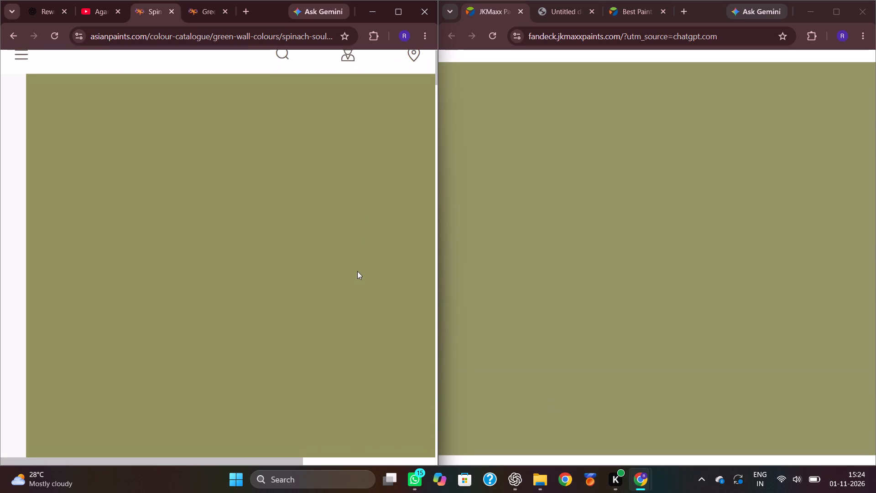
scroll(357, 271, "right", 1)
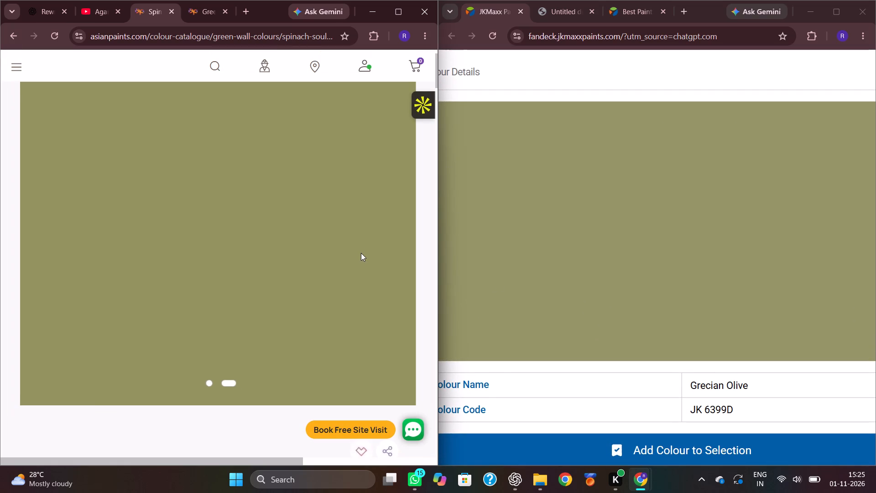
Open Vivid Green, code 7717, from the shade palette and compare its enlarged solid swatch with Grecian Olive.
scroll(361, 253, "down", 4)
left_click(128, 365)
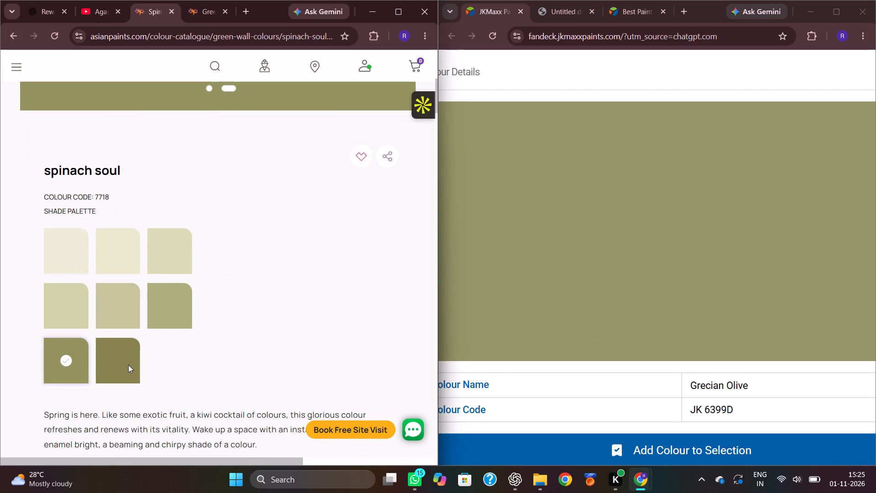
scroll(128, 365, "up", 4)
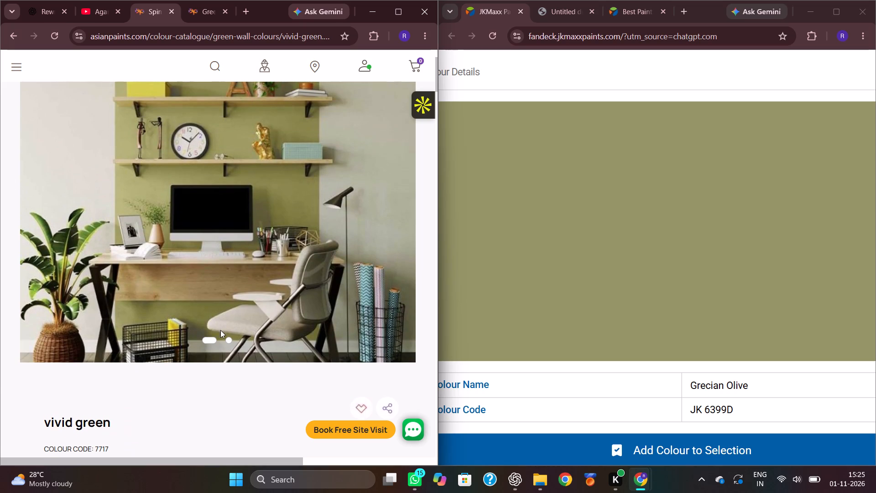
left_click_drag(227, 341, 0, 358)
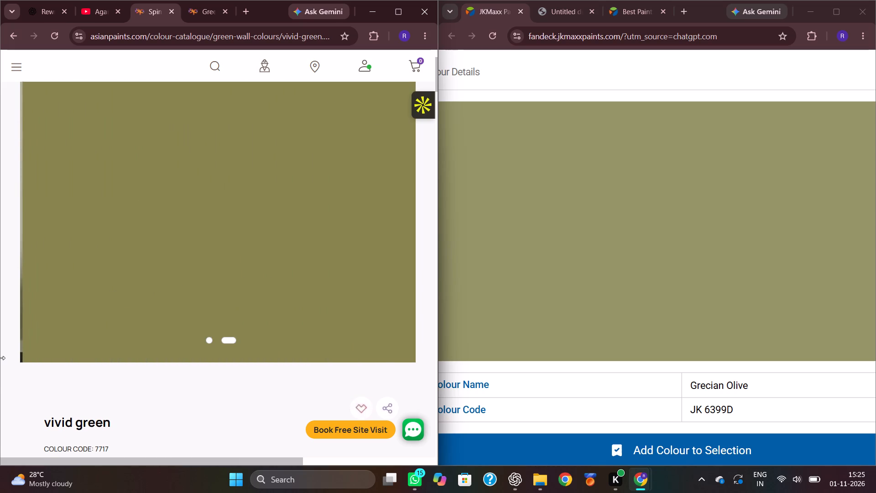
scroll(0, 358, "up", 6, "ctrl")
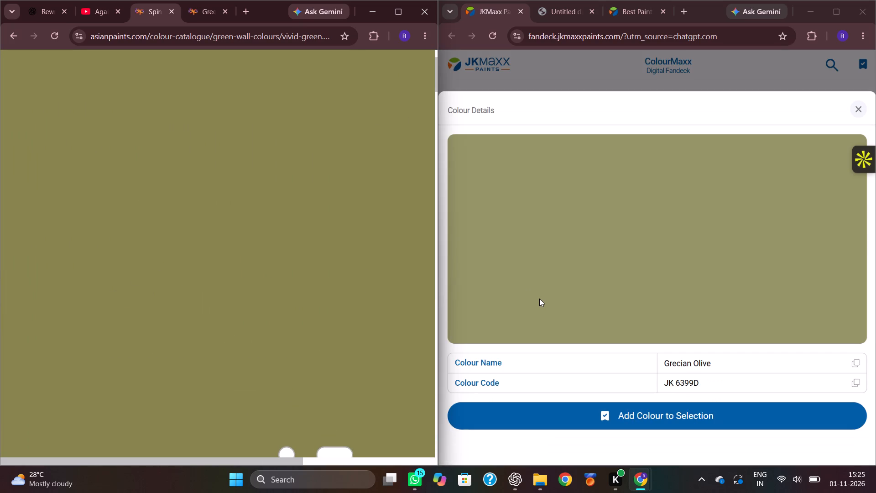
scroll(364, 264, "up", 2)
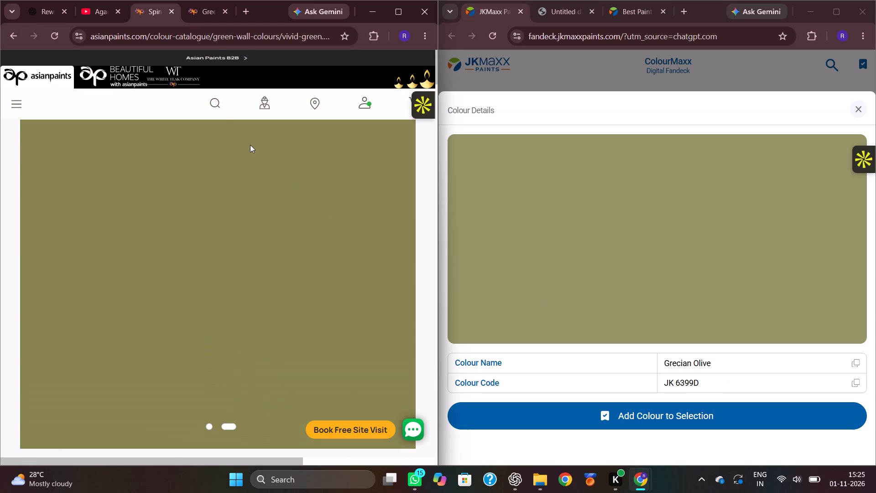
Search the Asian Paints site for "pudin" and open the Pudina Green shade, code K153.
left_click(212, 102)
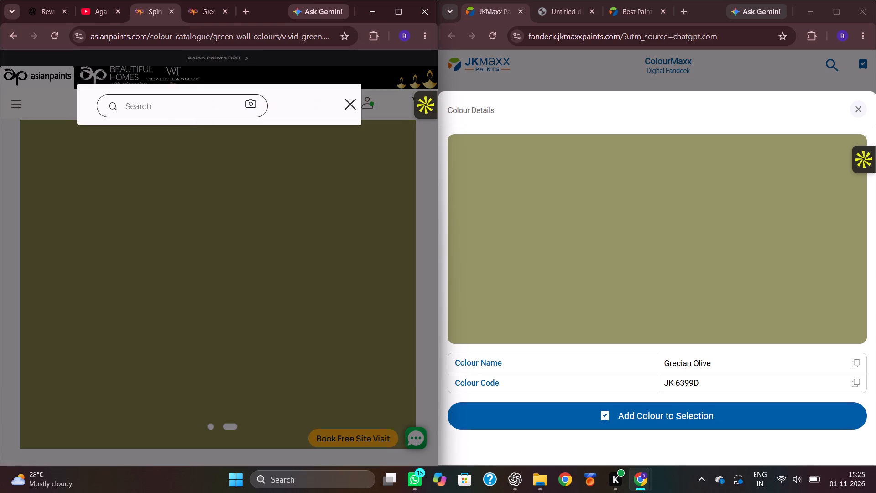
left_click(154, 110)
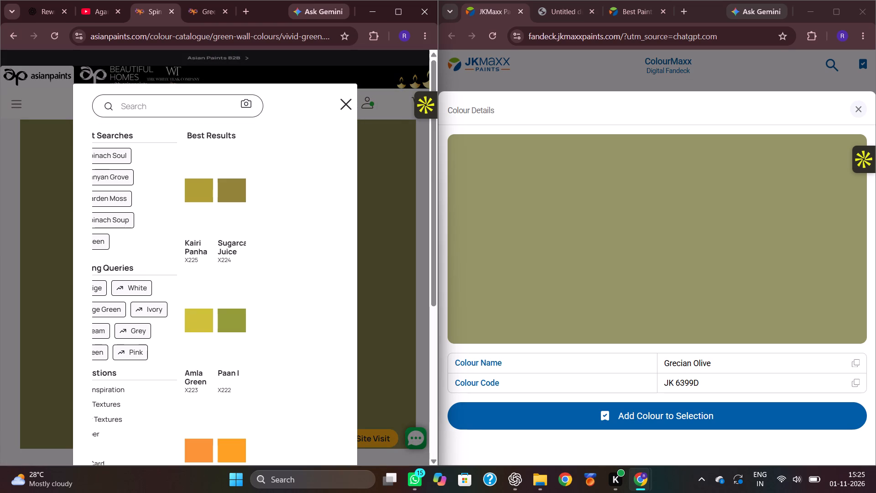
type("pudina")
left_click(198, 178)
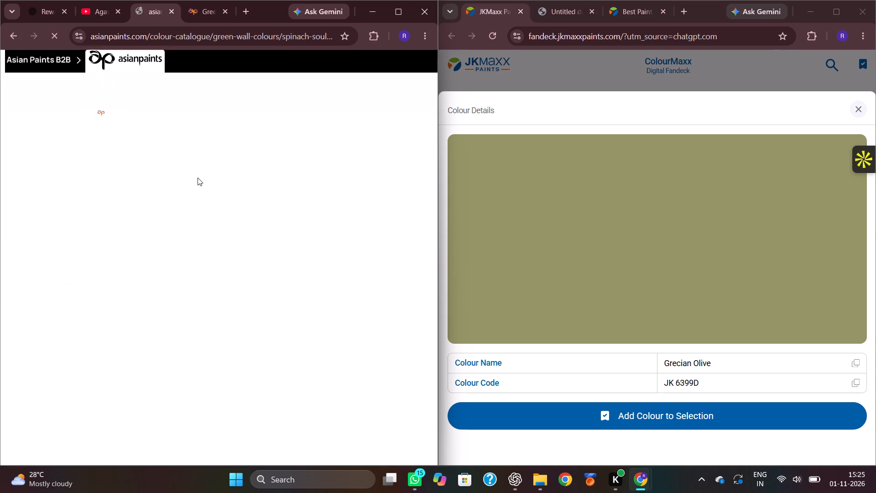
left_click(214, 108)
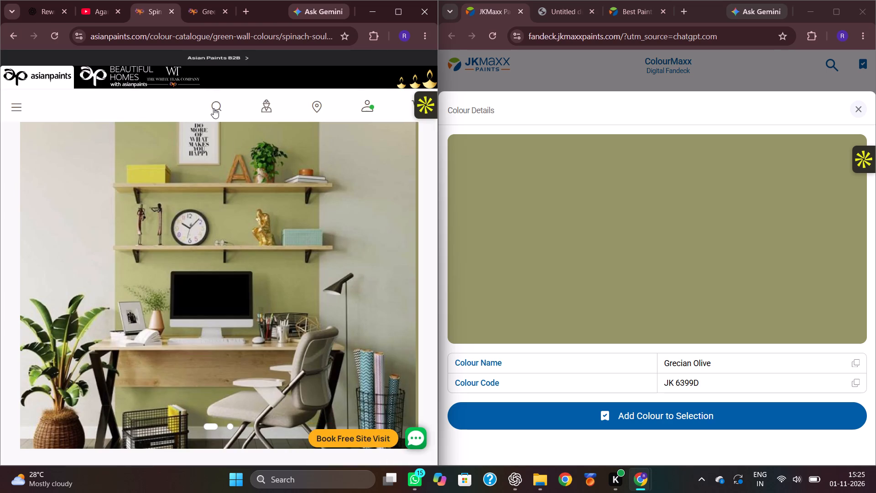
left_click(193, 107)
type("pudin")
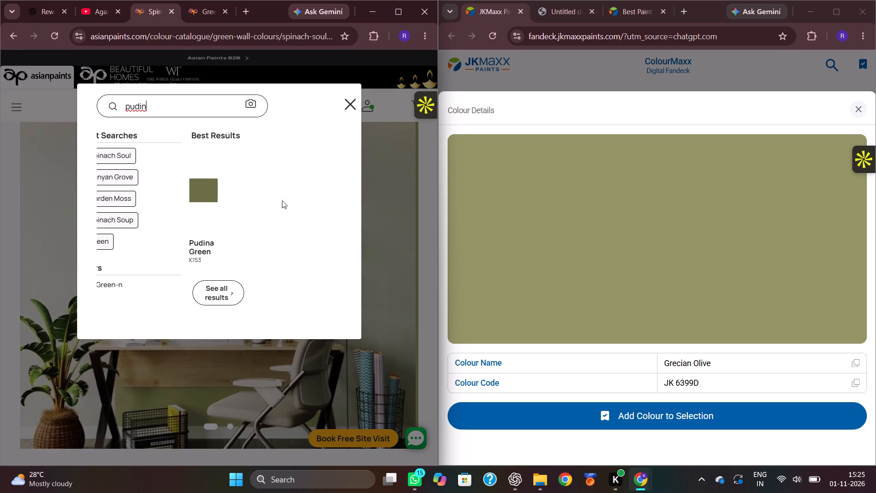
left_click(204, 192)
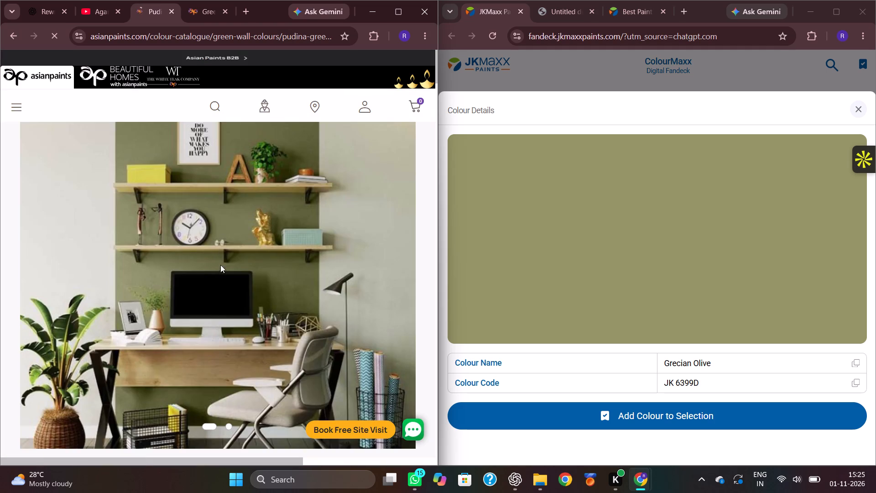
Bring up Pudina Green's solid colour swatch and compare it enlarged side by side with Grecian Olive, JK 6399D.
scroll(221, 269, "down", 5)
scroll(221, 269, "up", 5)
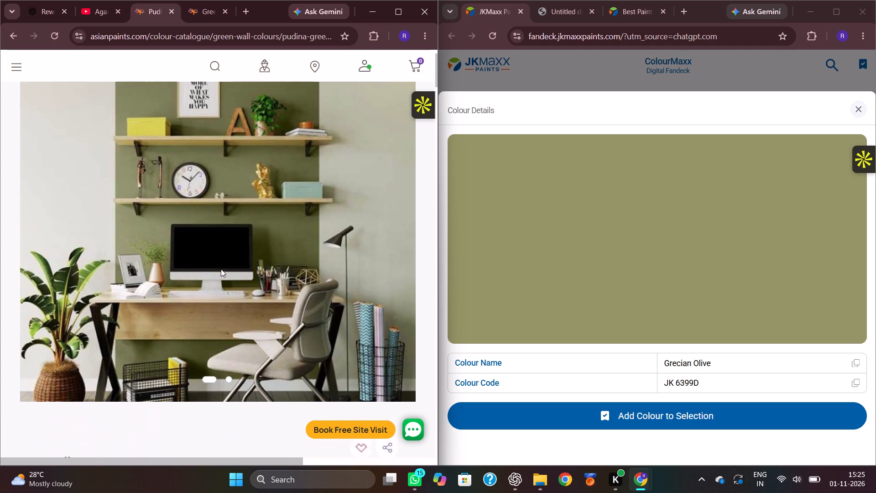
left_click_drag(229, 388, 56, 380)
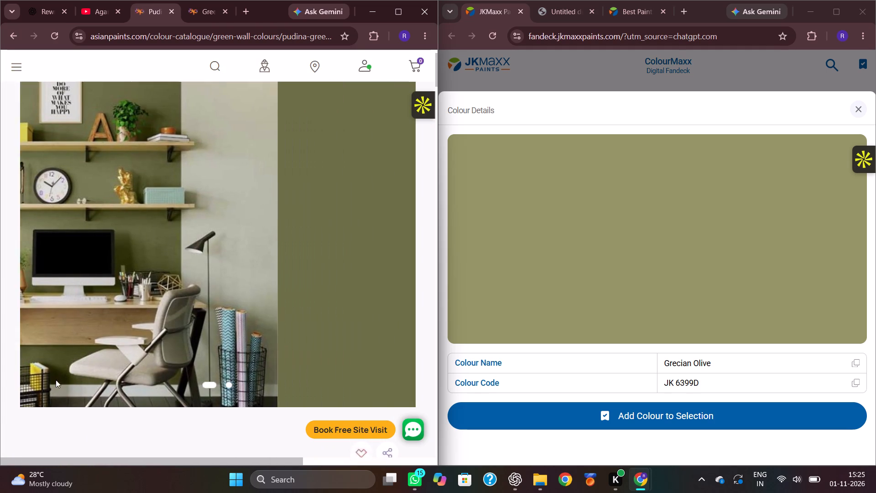
left_click_drag(56, 380, 0, 396)
scroll(0, 396, "up", 5, "ctrl")
scroll(120, 286, "right", 1)
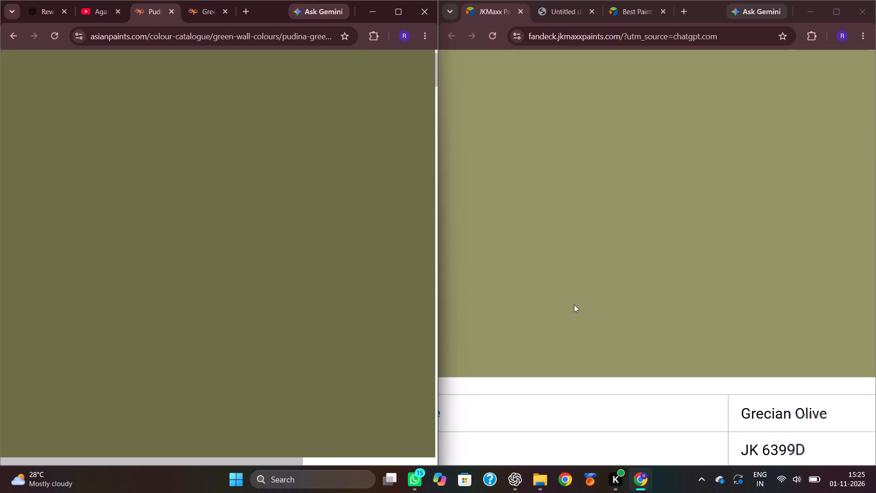
scroll(574, 304, "up", 1)
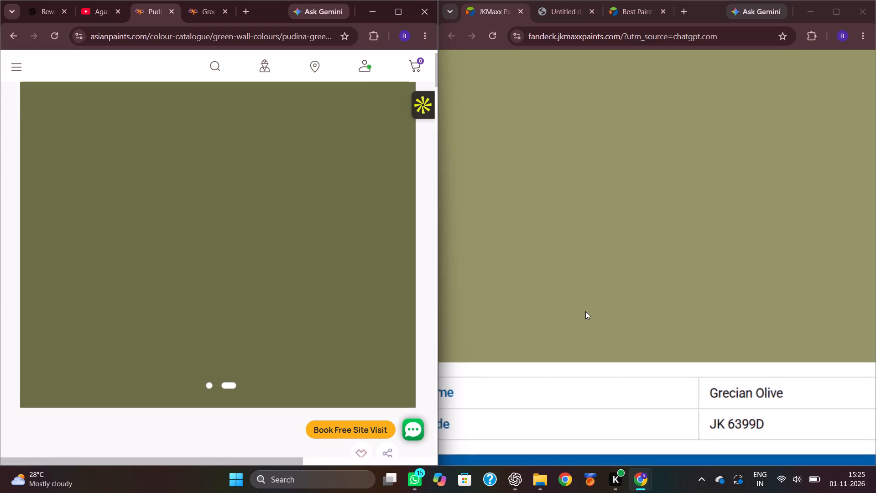
scroll(585, 311, "up", 1)
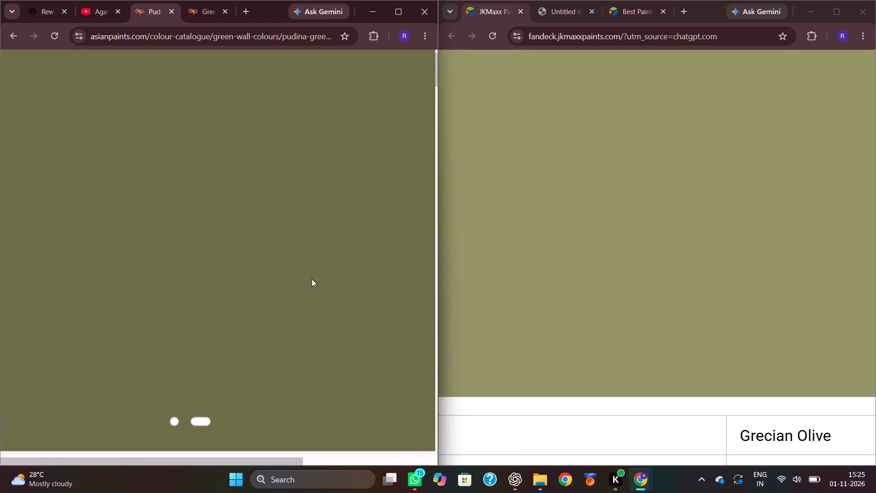
scroll(537, 306, "up", 1)
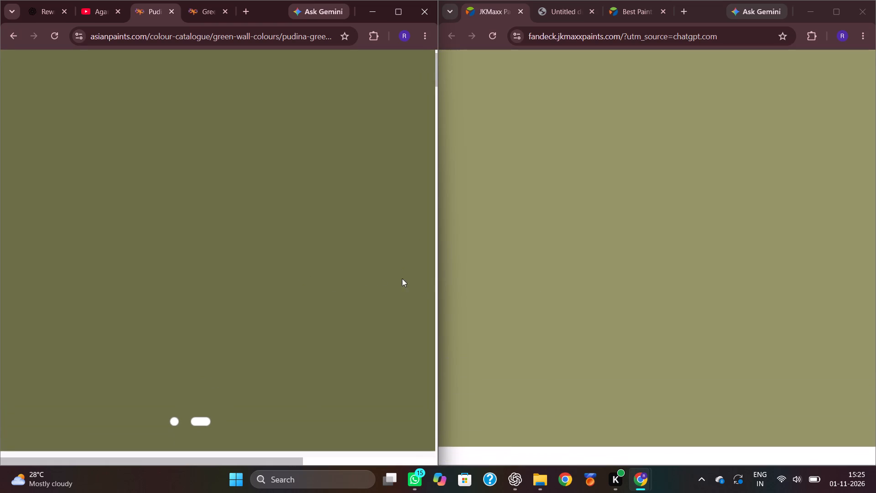
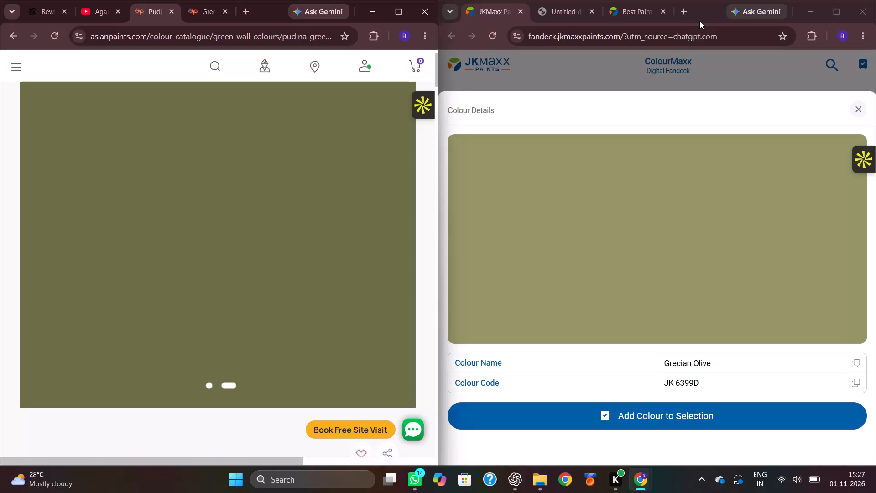
Search for Google Sheets in a new browser tab and create a blank spreadsheet.
left_click(682, 14)
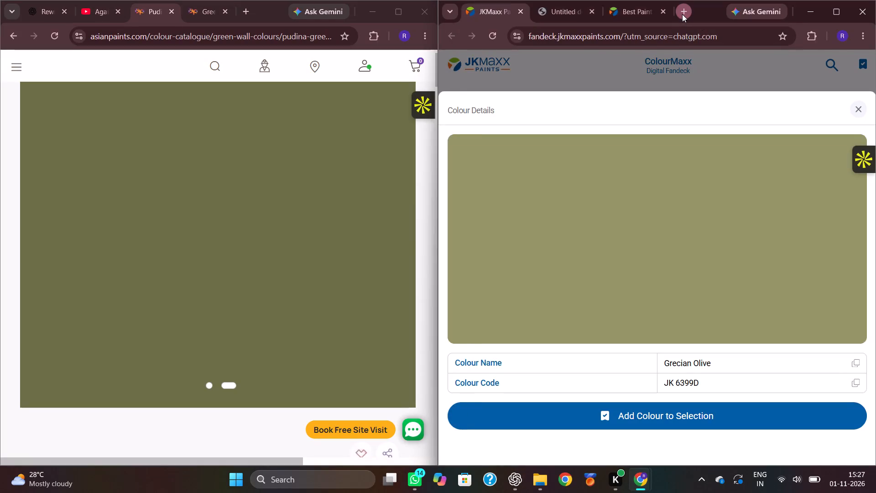
left_click(548, 238)
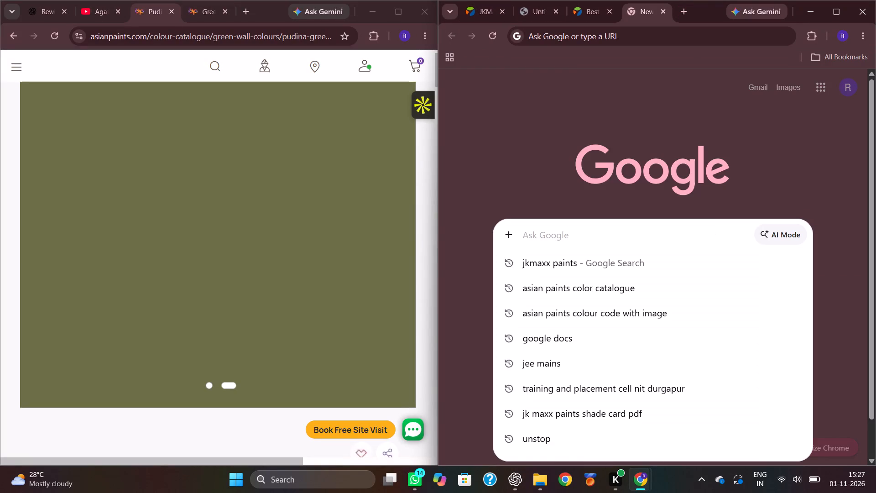
type("gool")
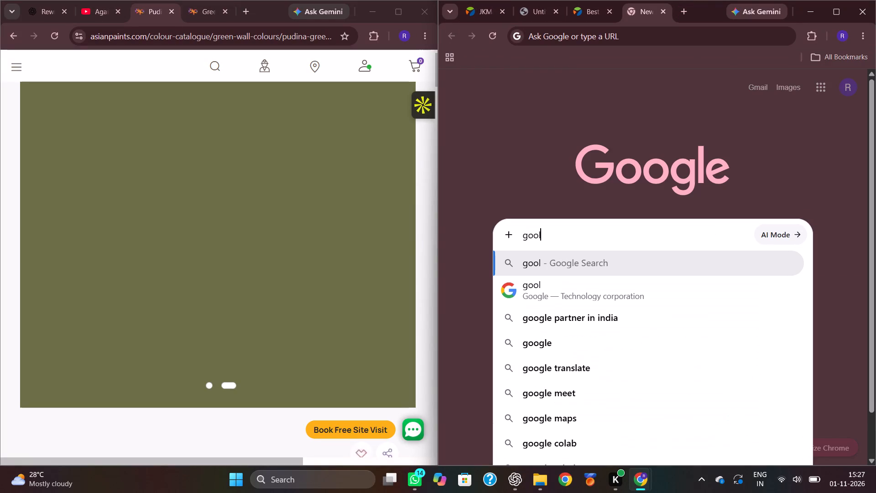
type("gle sheet")
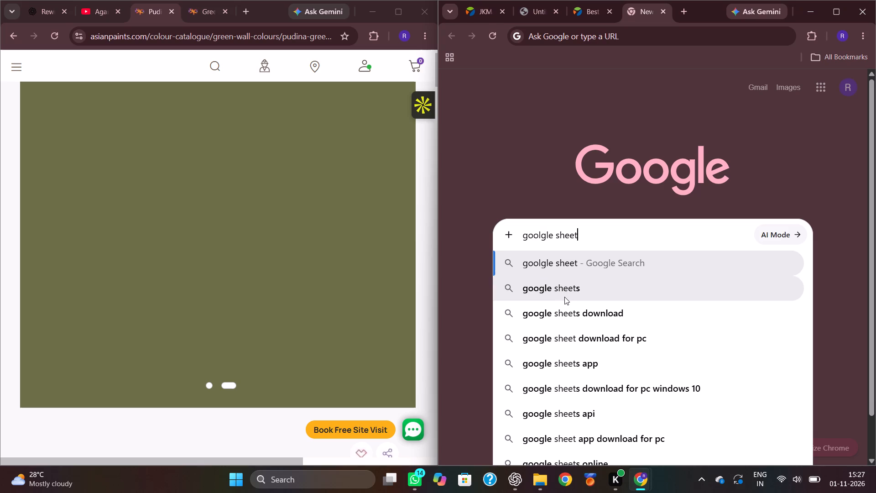
left_click(564, 297)
left_click(508, 179)
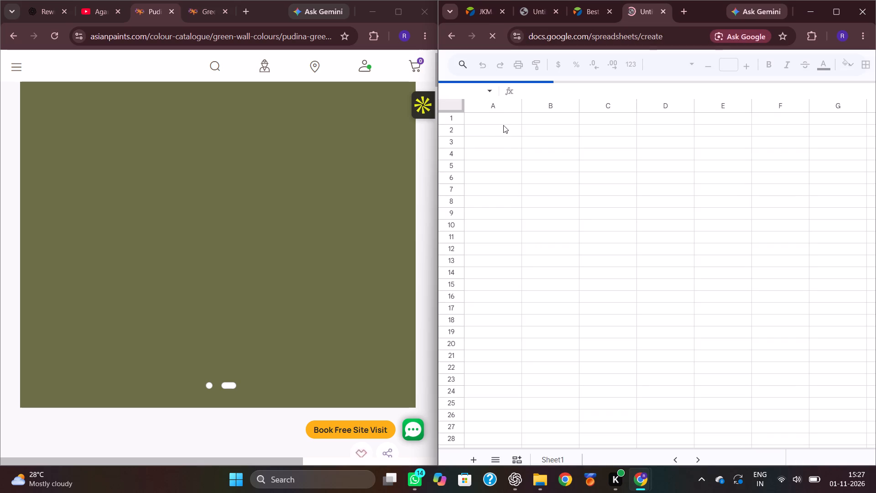
Enter the heading JK MAXX PAINTS in cell A1.
left_click(500, 121)
type("coor")
key("BackSpace")
key("BackSpace")
key("BackSpace")
key("BackSpace")
key("BackSpace")
key("BackSpace")
key("BackSpace")
key("BackSpace")
key("BackSpace")
key("BackSpace")
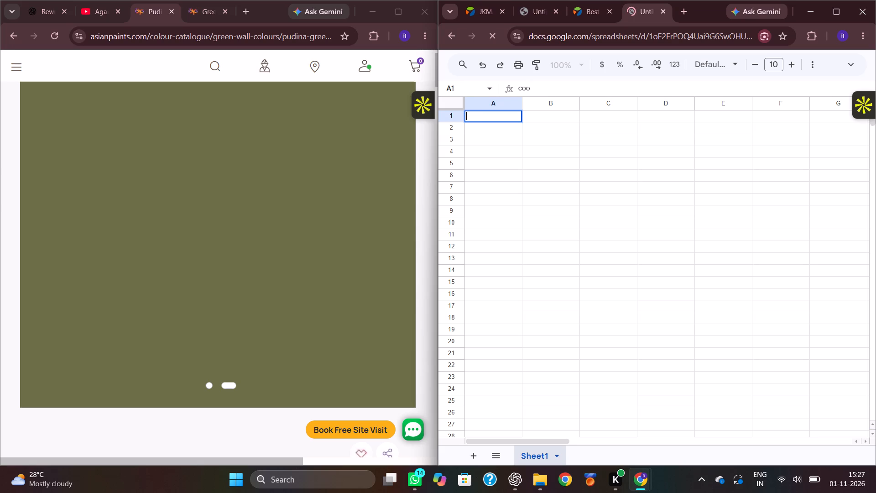
type("JK MAXX PAINTS")
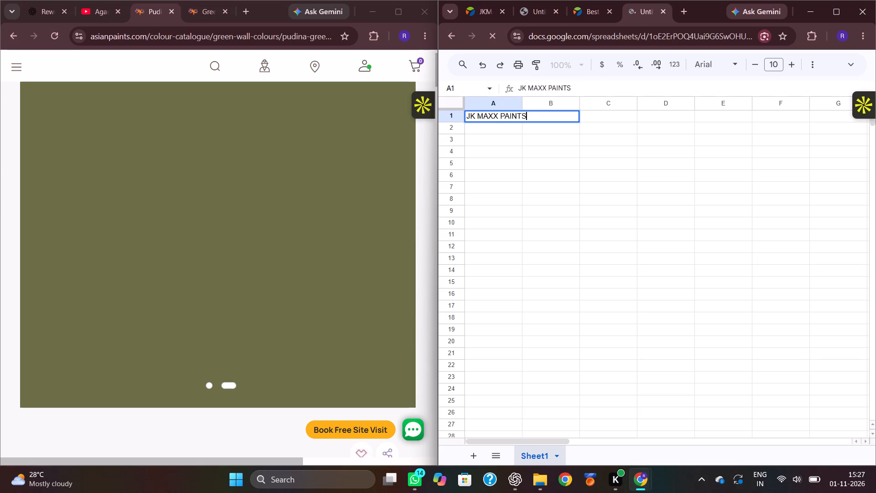
left_click(515, 140)
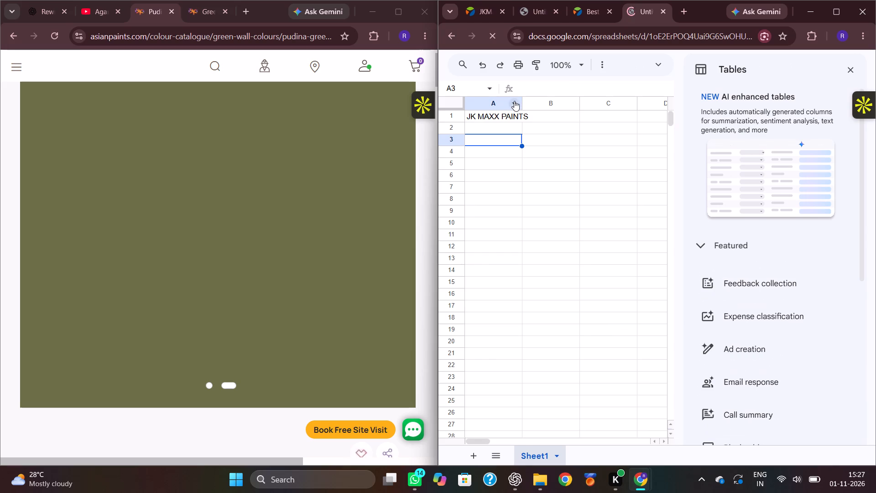
Widen column A to fit the JK MAXX PAINTS heading and dismiss the table suggestions.
left_click(514, 101)
left_click(494, 143)
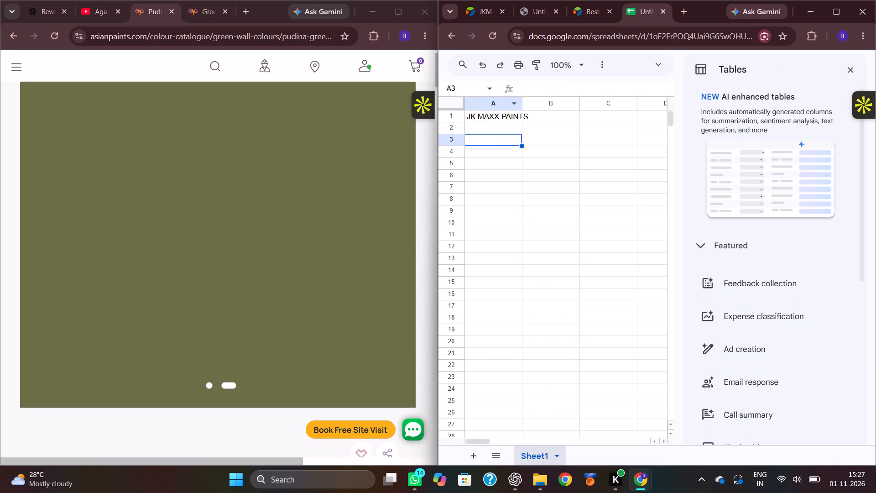
left_click(494, 103)
left_click_drag(522, 102, 560, 105)
left_click(849, 65)
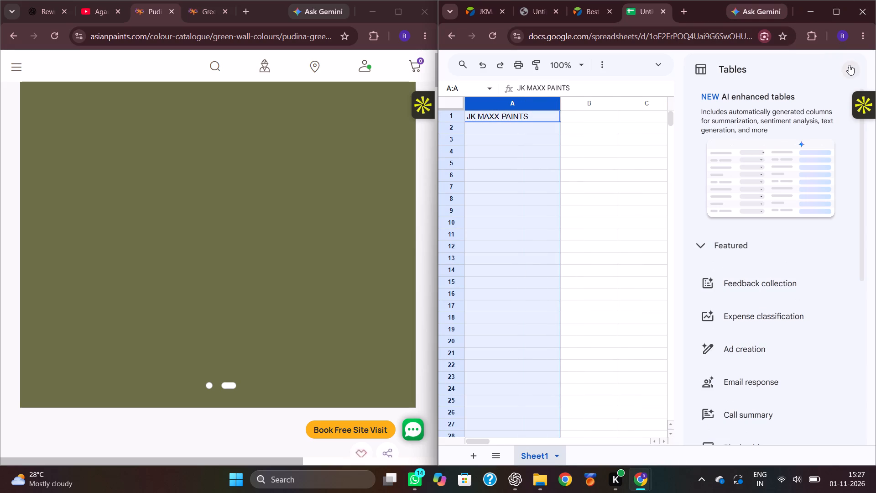
left_click(542, 131)
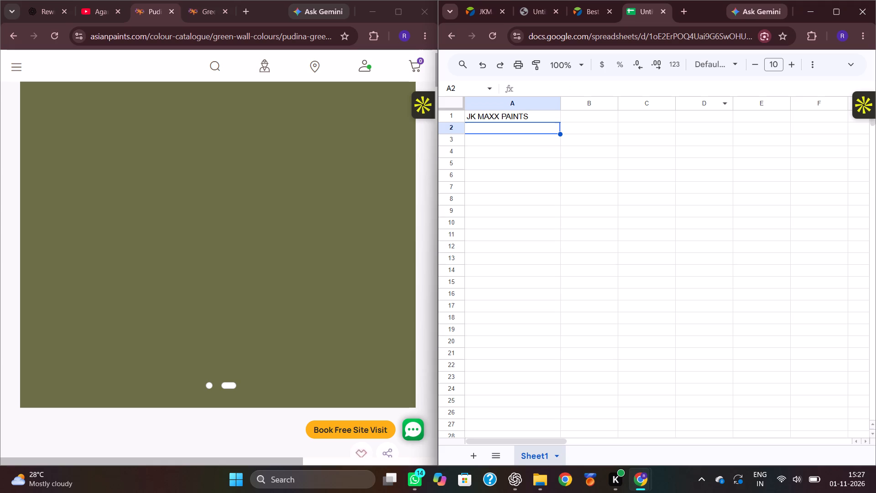
Add the column headers COLOR NAME in A3 and CODE in B3 for the JK Maxx section.
left_click(529, 141)
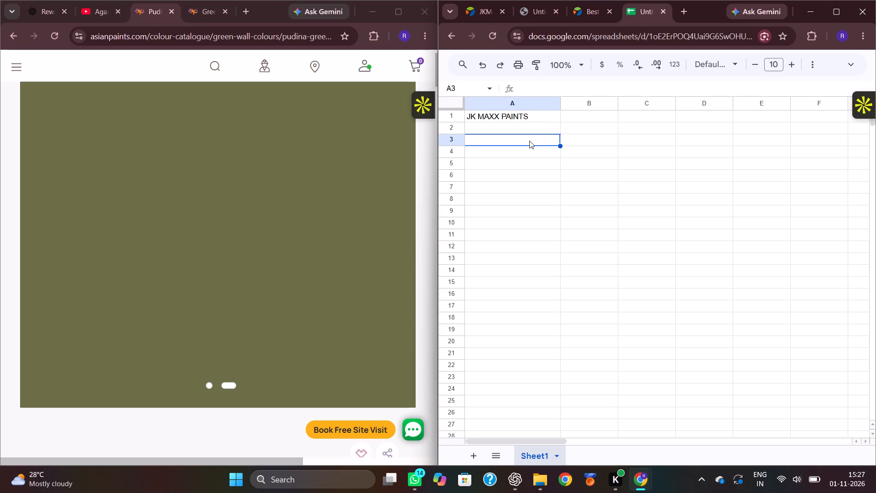
type("COL")
type("OR NAME")
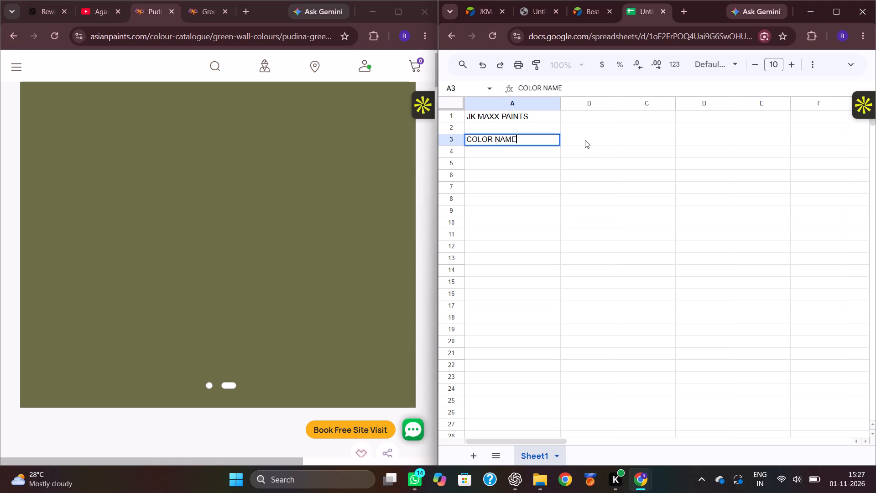
left_click(585, 140)
type("CODE")
key("space")
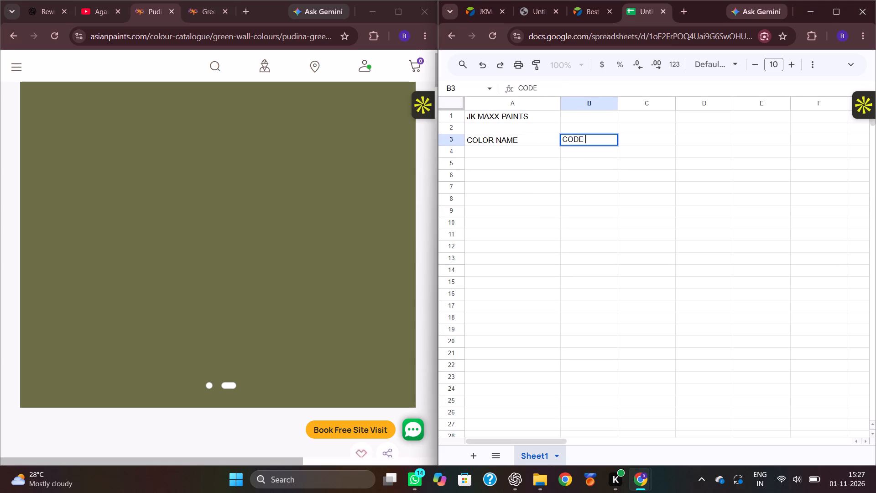
Add an ASIAN PAINTS heading in D1, with COLOR NAME in D3 and CODE in E3.
left_click(703, 116)
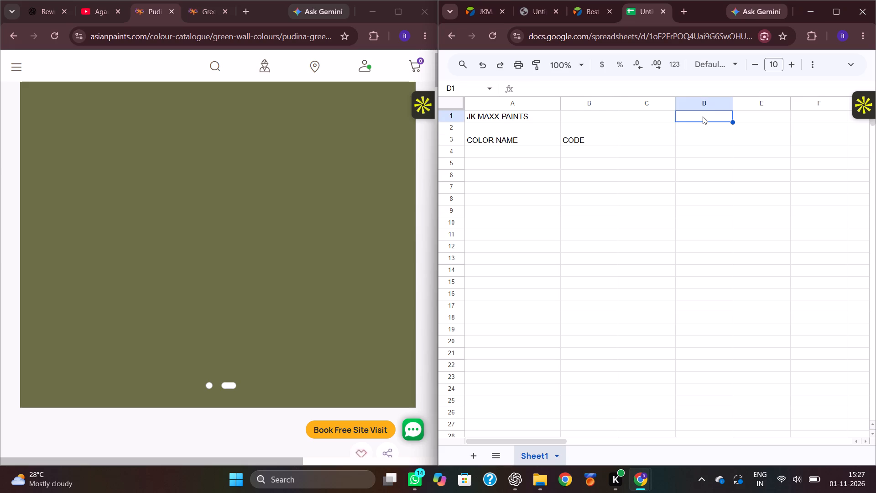
type("ASIAN PAINTS")
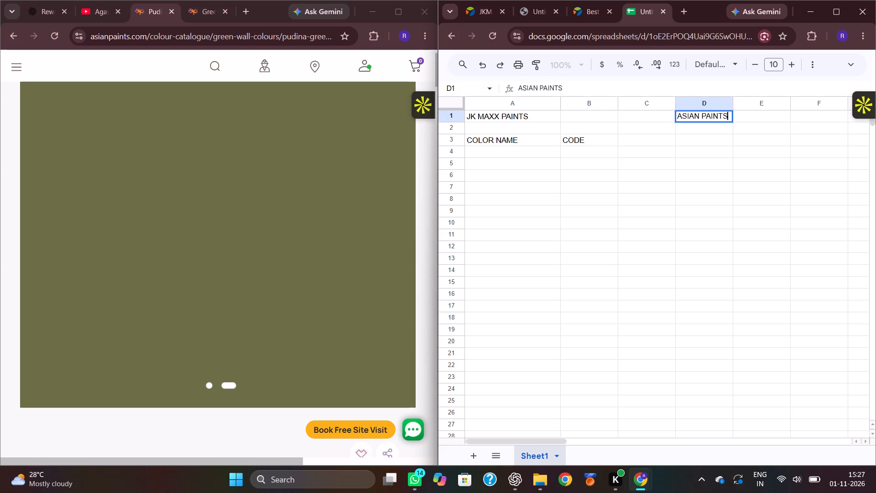
left_click(716, 142)
type("COLOR NAME")
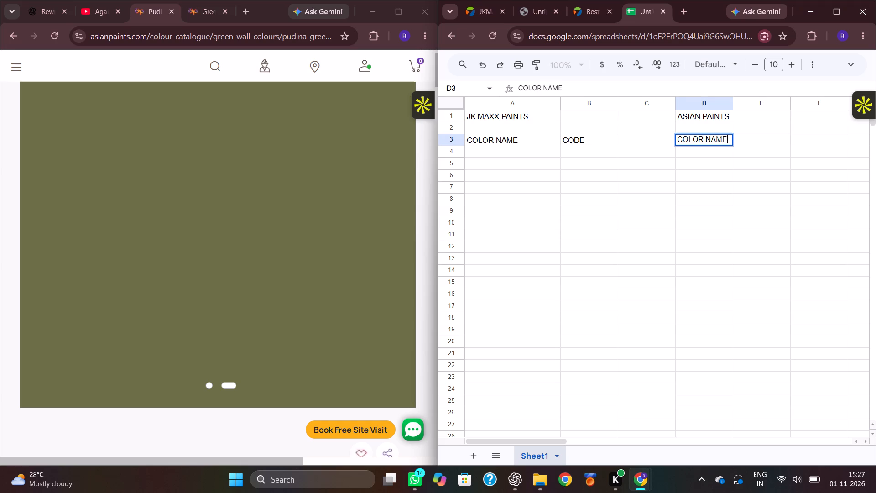
left_click(756, 145)
type("CODE")
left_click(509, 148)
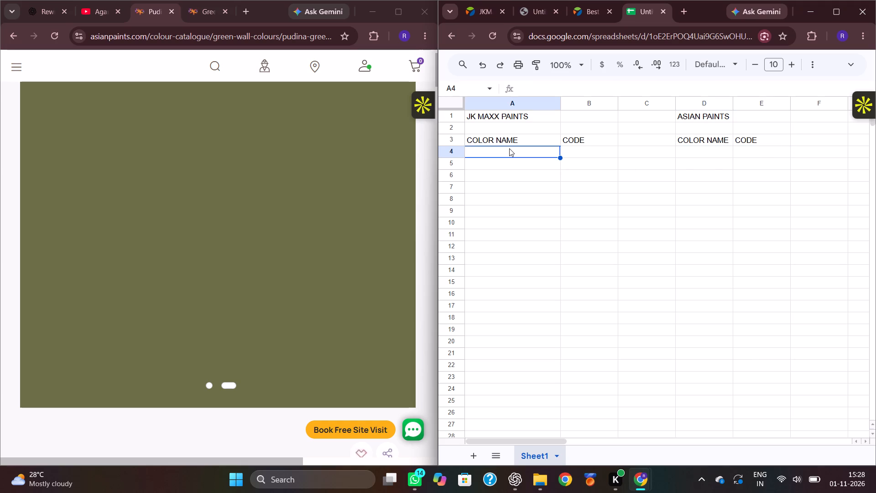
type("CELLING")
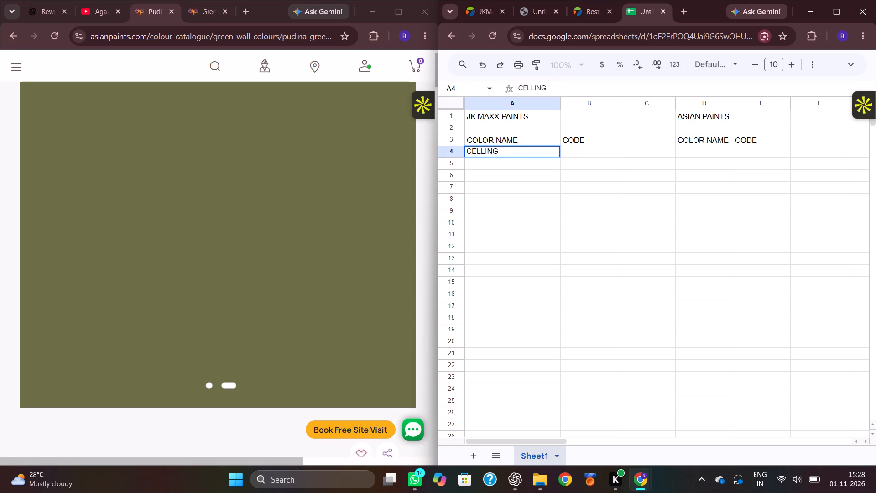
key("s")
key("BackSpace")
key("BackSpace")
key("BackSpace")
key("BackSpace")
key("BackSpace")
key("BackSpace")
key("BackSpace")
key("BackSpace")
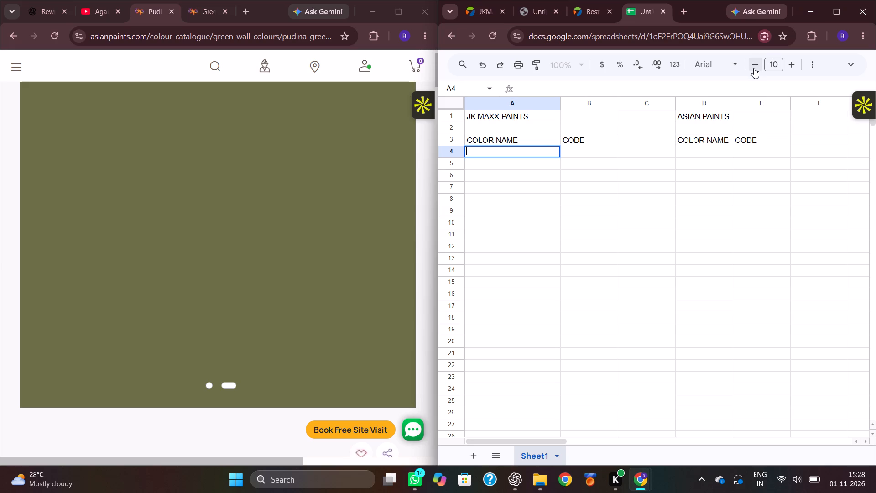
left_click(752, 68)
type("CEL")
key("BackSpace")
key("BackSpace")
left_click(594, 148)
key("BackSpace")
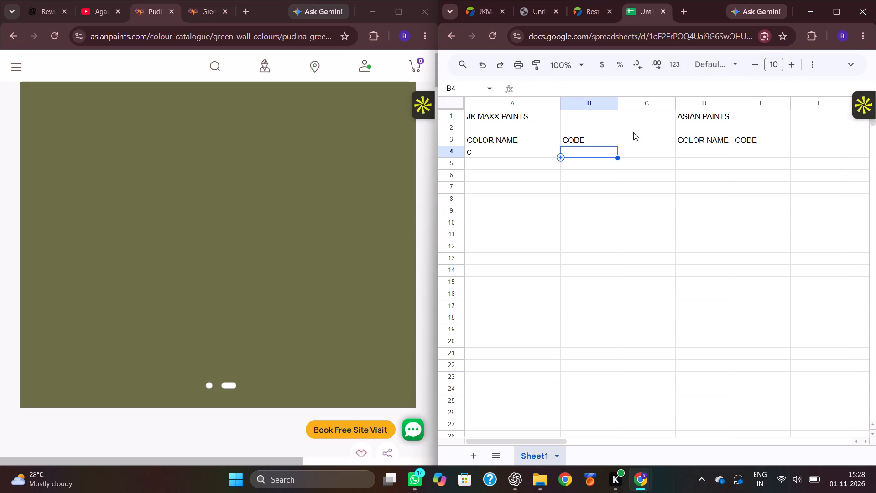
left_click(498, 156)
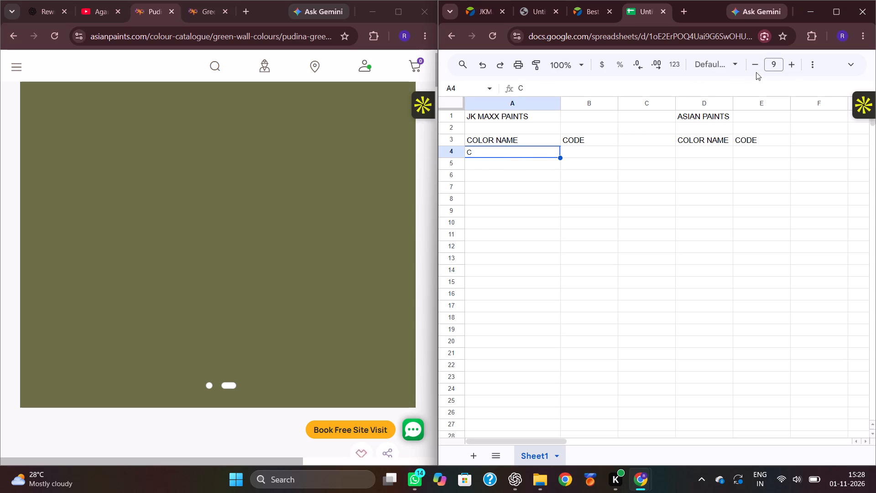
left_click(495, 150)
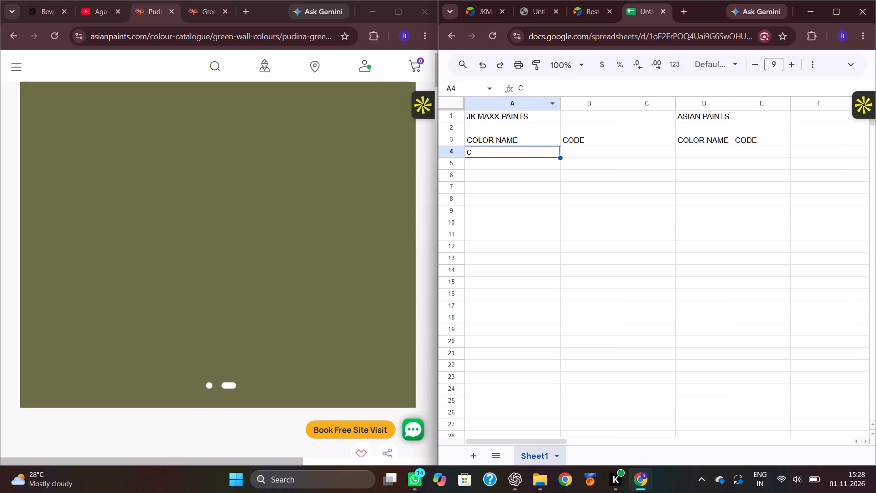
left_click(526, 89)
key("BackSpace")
Enter the label CELLING in cell A4 at font size 7.
double_click(481, 152)
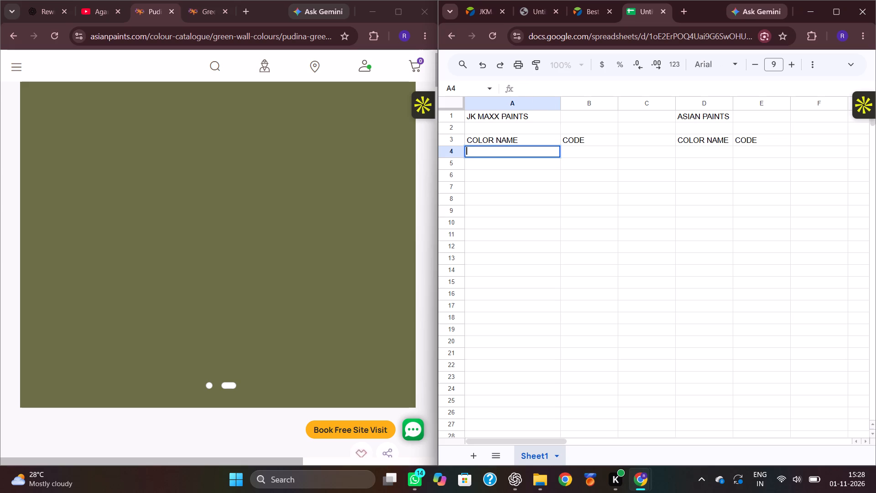
double_click(751, 65)
type("CE")
type("LLING")
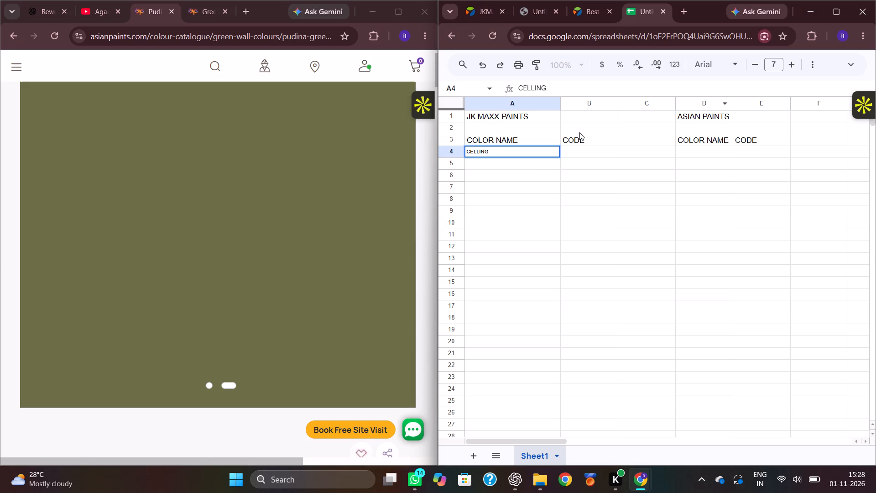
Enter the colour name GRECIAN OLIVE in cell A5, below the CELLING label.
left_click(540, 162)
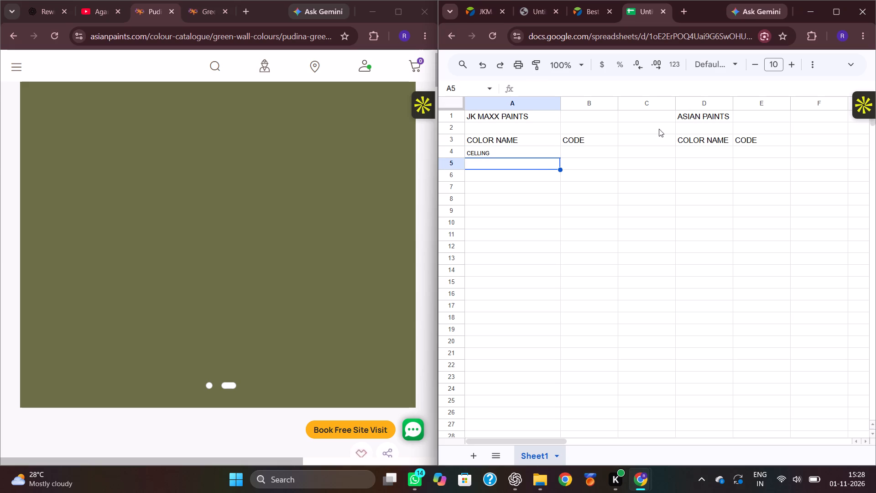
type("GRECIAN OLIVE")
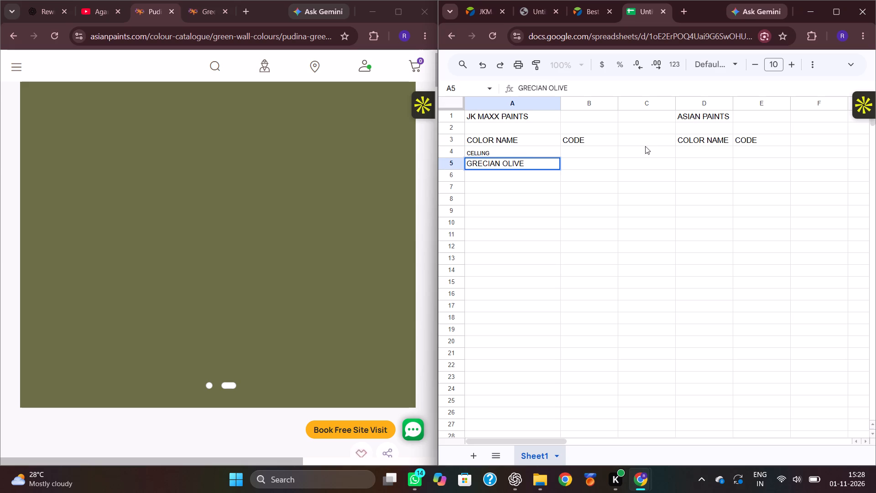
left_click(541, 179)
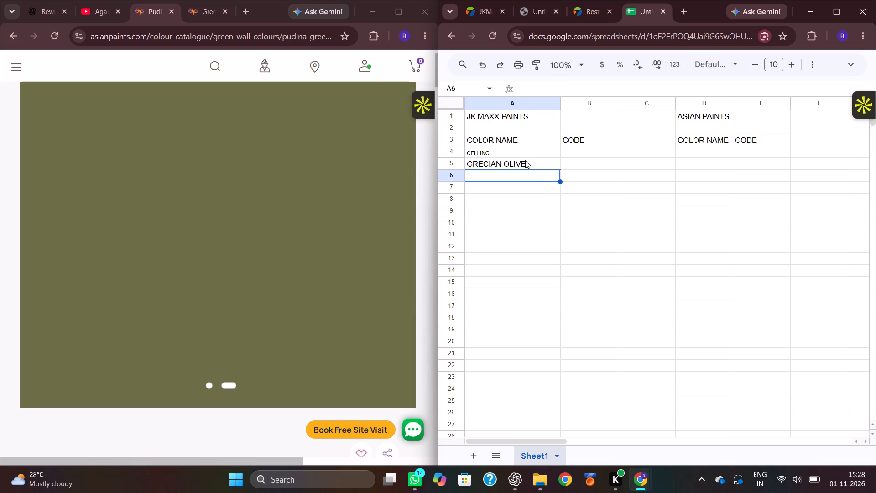
Replace the colour name in cell A5 with lowercase "gracian olive".
double_click(525, 162)
key("BackSpace")
key("BackSpace")
key("BackSpace")
key("BackSpace")
key("BackSpace")
key("BackSpace")
key("BackSpace")
key("BackSpace")
key("BackSpace")
key("BackSpace")
key("BackSpace")
key("BackSpace")
key("BackSpace")
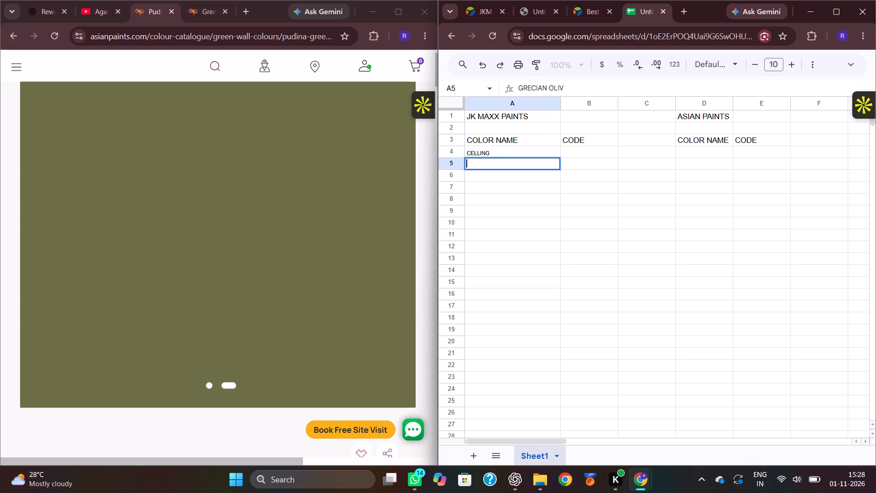
type("gracian olive")
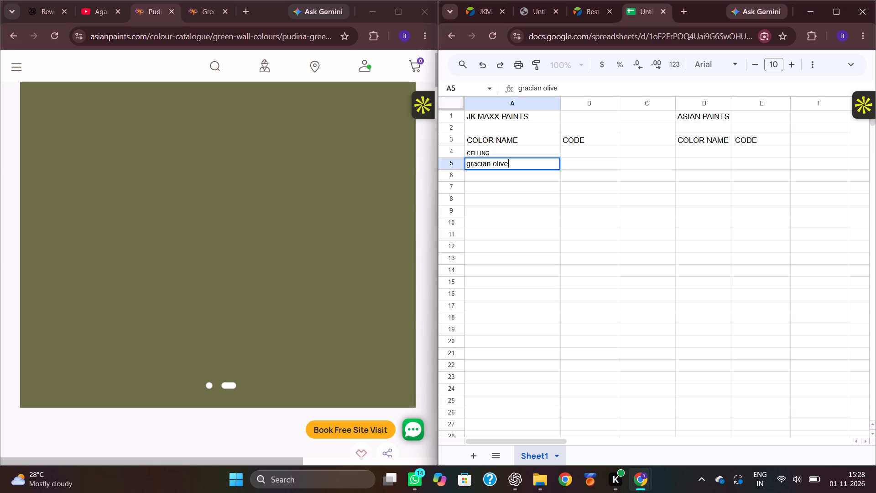
left_click(512, 177)
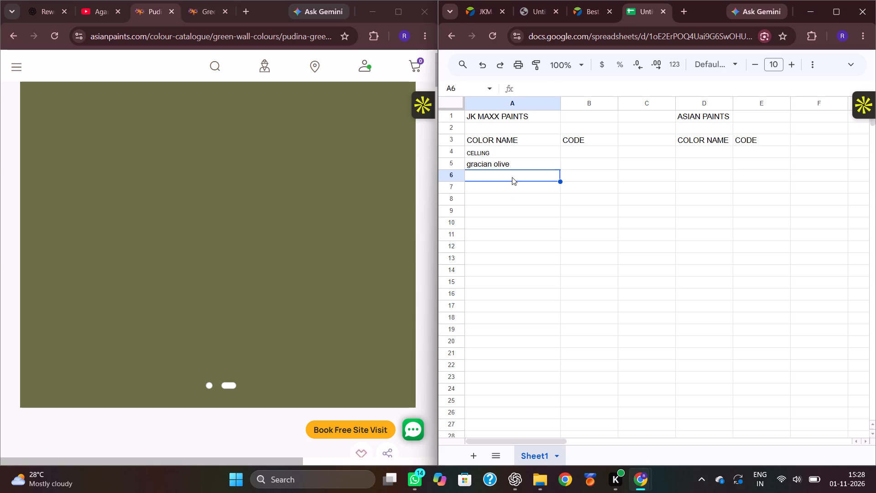
Enter the colour name golden bowl in A6 and the codes 6399A in B5 and 5201T in B6.
type("golden bowl")
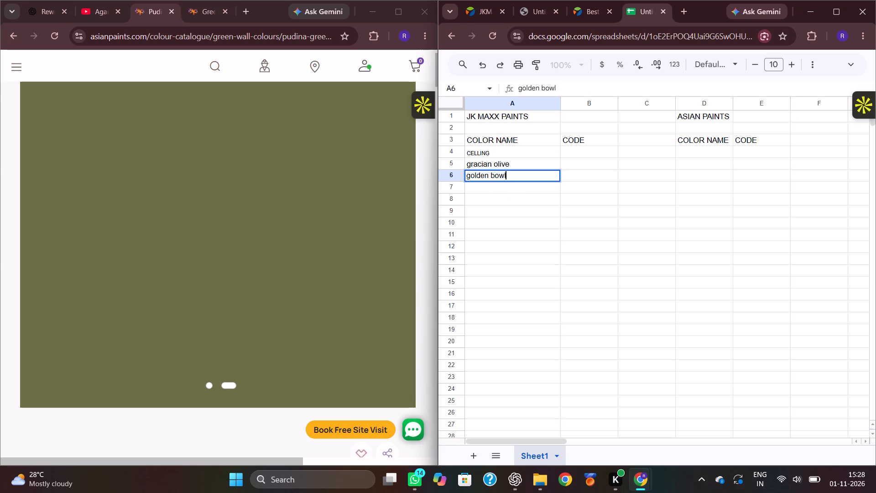
left_click(570, 168)
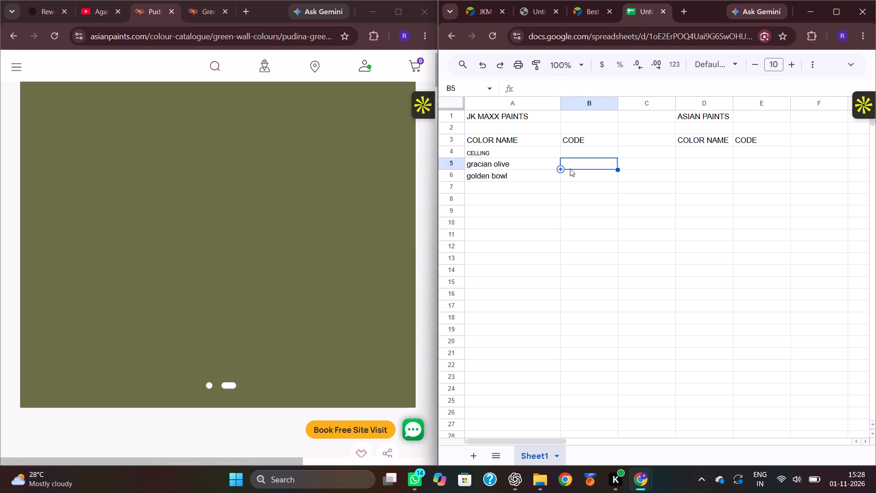
type("6399")
key("shift+a")
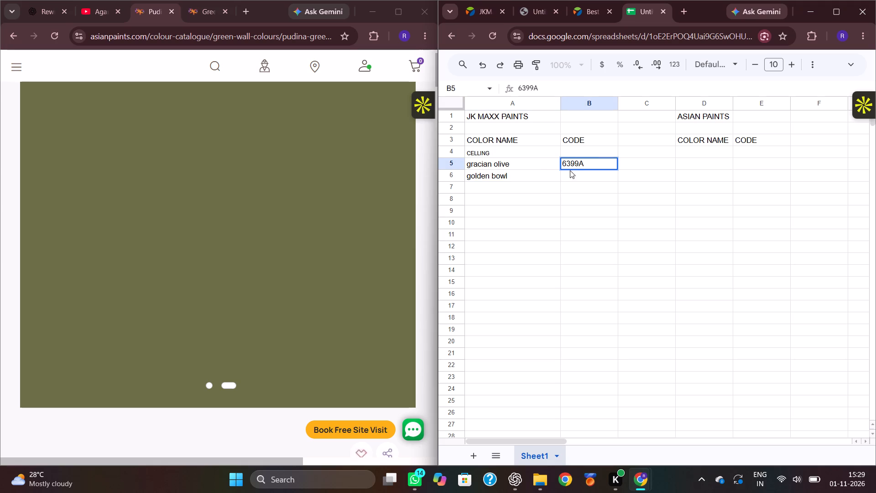
left_click(574, 174)
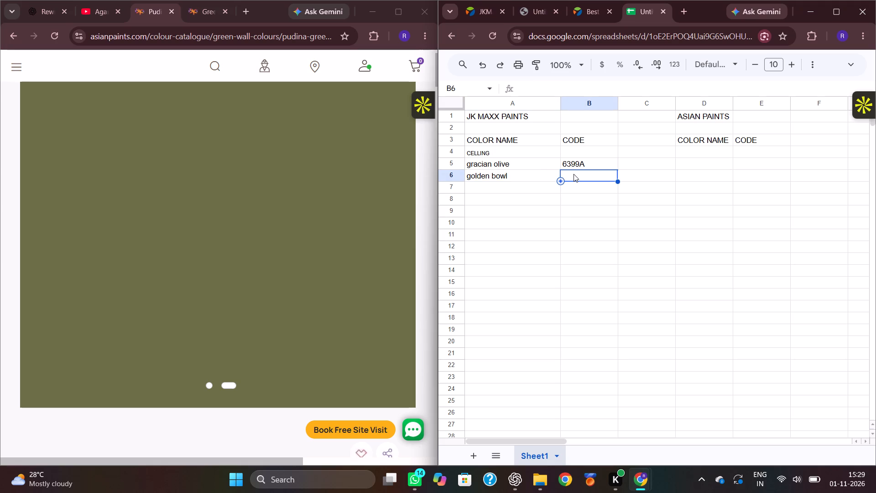
type("5201")
key("shift+t")
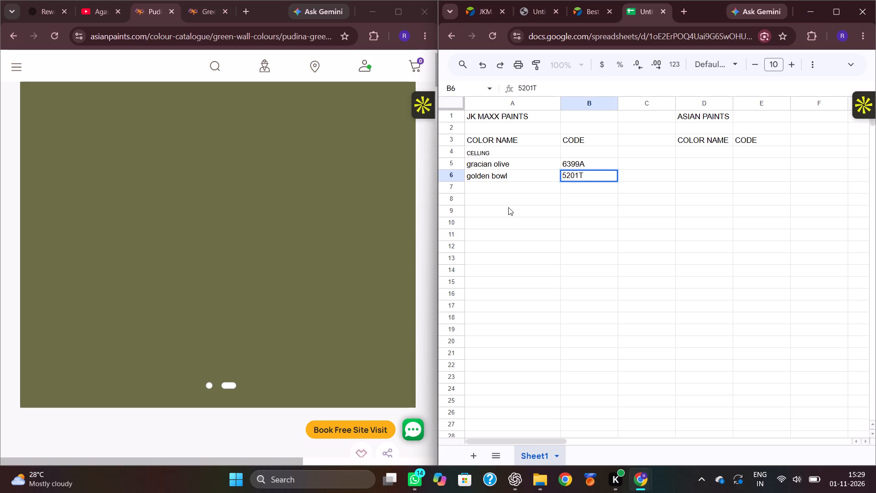
Enter the label 3 WALLS in cell A8 at font size 8.
left_click(506, 207)
left_click(495, 200)
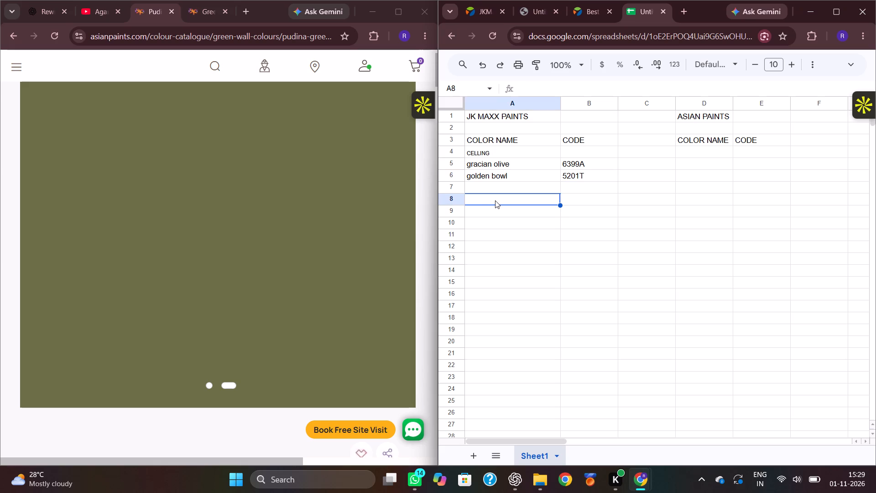
double_click(752, 64)
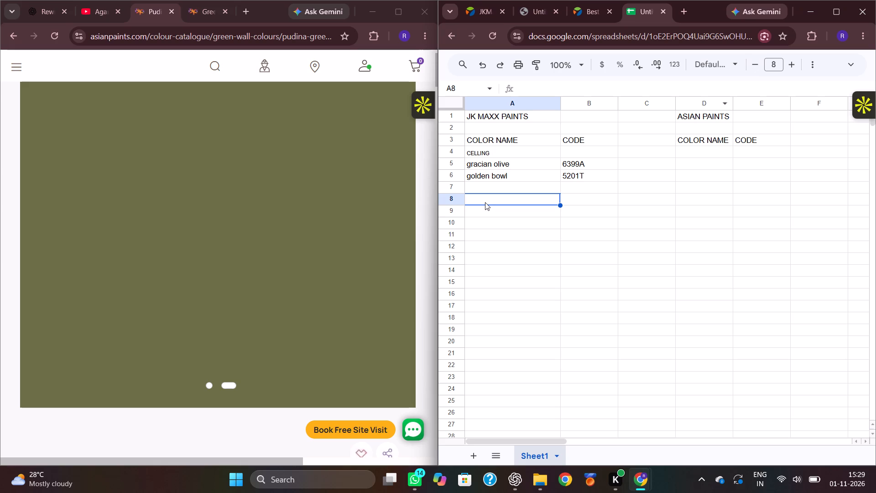
double_click(485, 202)
type("3 WALLS")
key("Down")
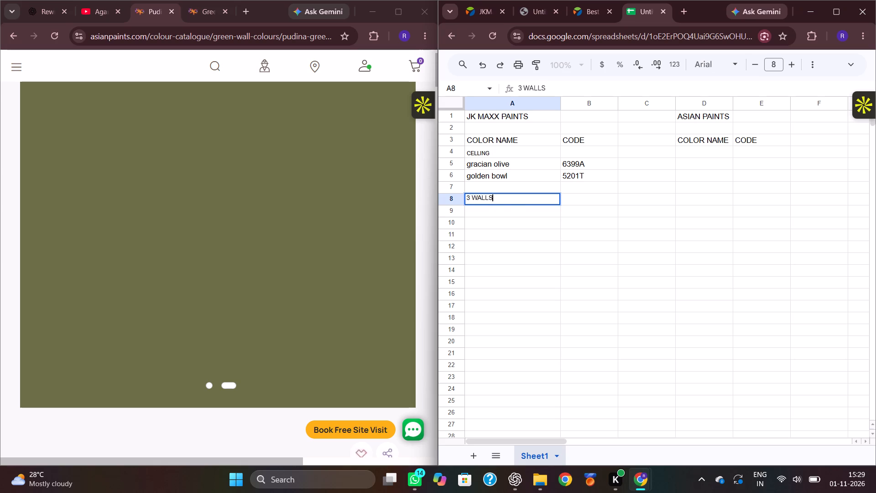
left_click(510, 212)
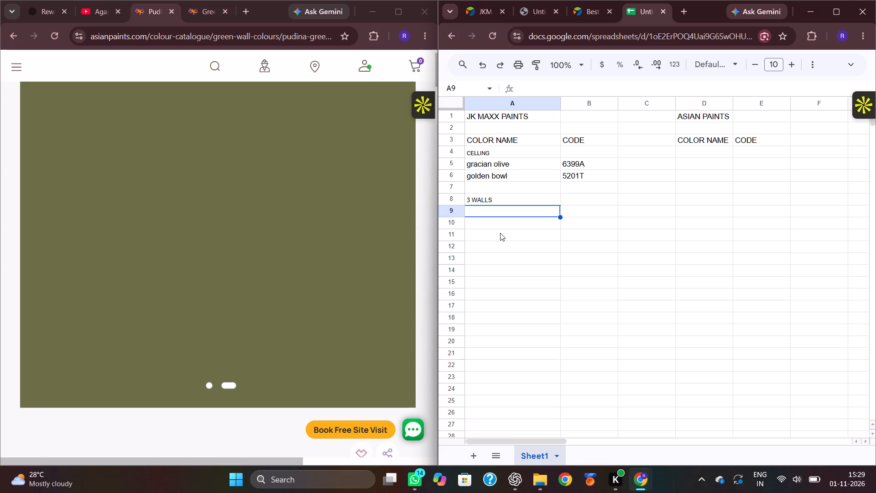
Enter the label DESIGN WALL in cell A12 at font size 8.
left_click(496, 248)
type("DESIGN")
key("space")
key("BackSpace")
key("BackSpace")
key("BackSpace")
key("BackSpace")
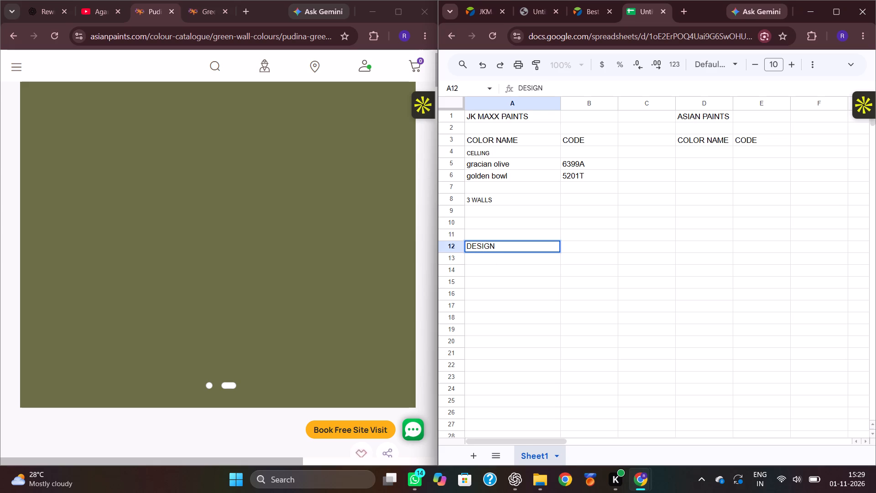
key("BackSpace")
key("BackSpace")
key("BackSpace")
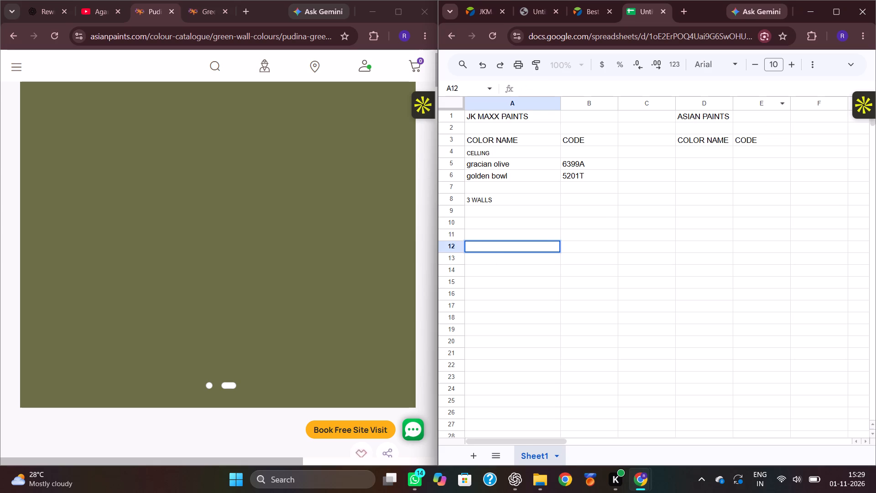
left_click(756, 70)
left_click(756, 70)
type("DESIGN WALS")
key("BackSpace")
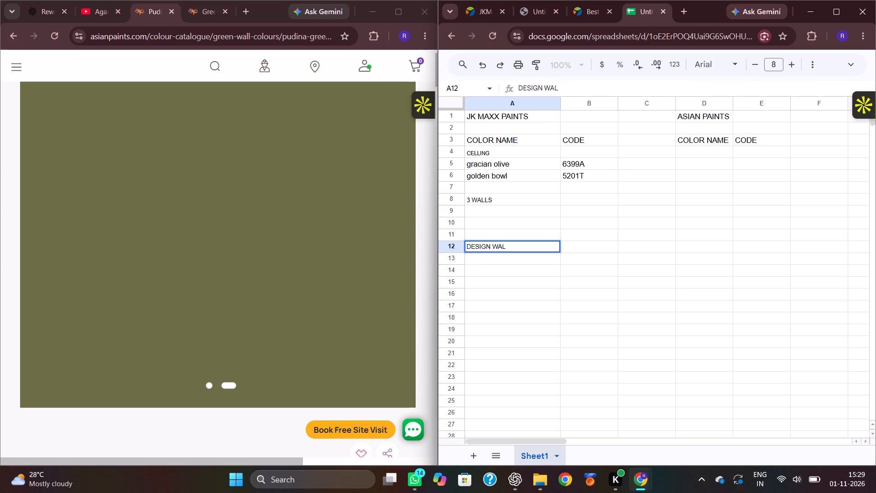
key("l")
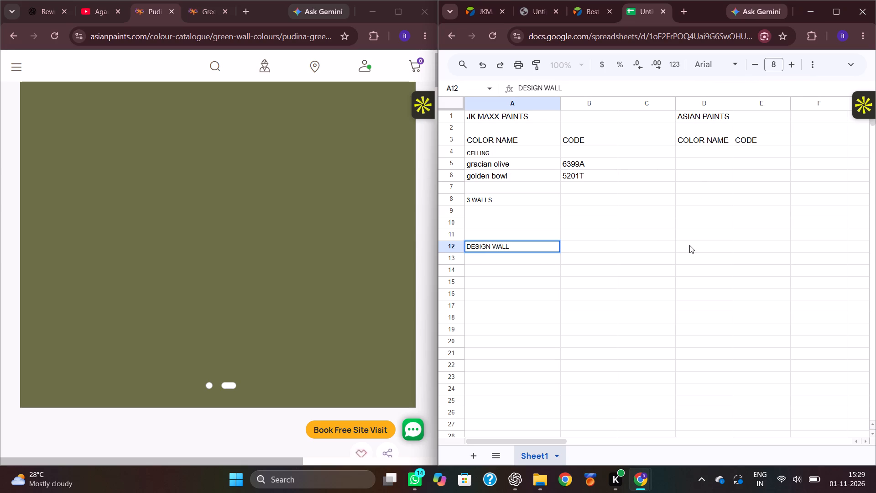
Enter the label DESIGN WALL in cell D12 at font size 8, under the ASIAN PAINTS heading.
left_click(691, 246)
left_click(753, 66)
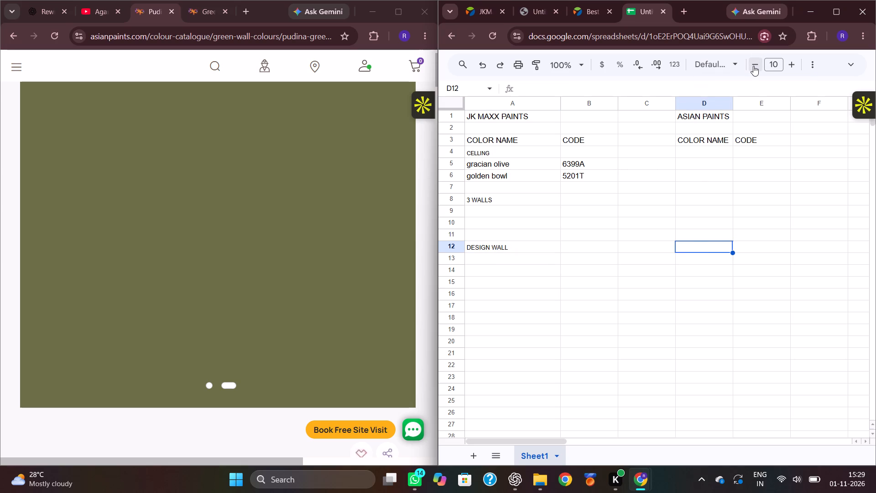
left_click(753, 66)
type("DESIGN WALL")
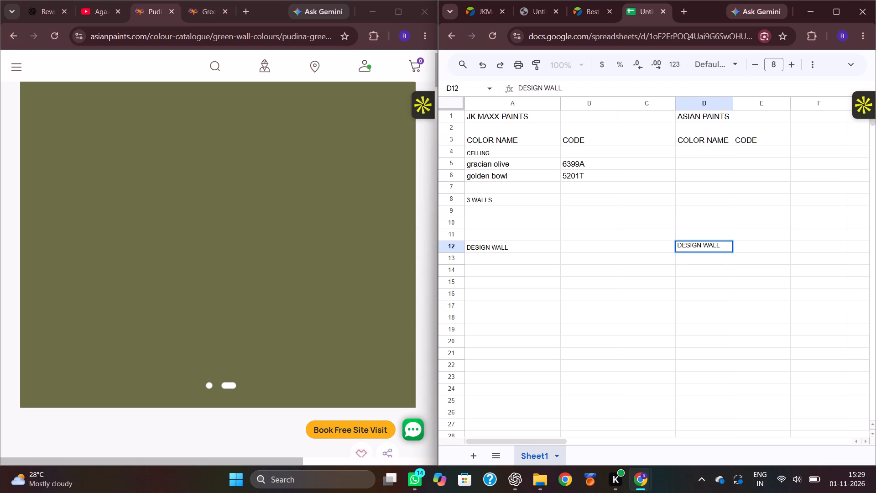
Enter the label 3 WALL in cell D8 at font size 8, under the ASIAN PAINTS heading.
left_click(704, 201)
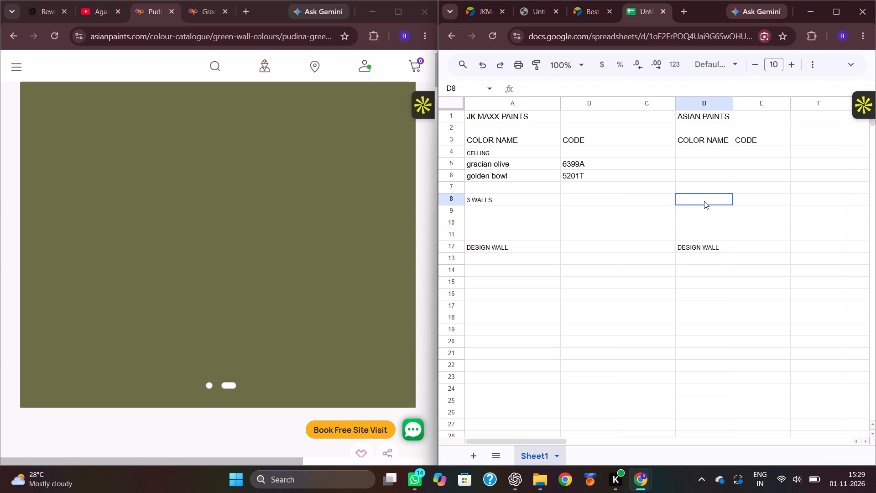
left_click(748, 62)
double_click(752, 62)
type("2")
key("space")
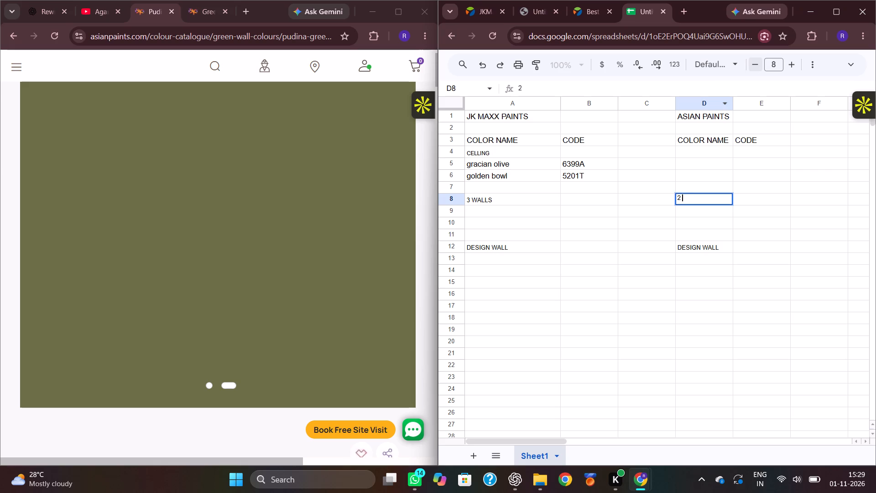
key("BackSpace")
key("BackSpace")
type("3 WALL")
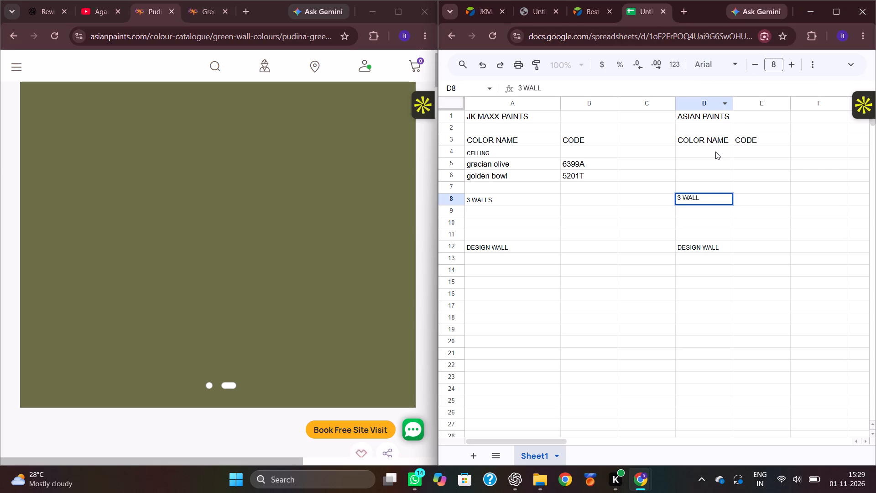
Enter the label CELLING in cell D4 at font size 8, under the ASIAN PAINTS heading.
left_click(715, 152)
left_click(752, 68)
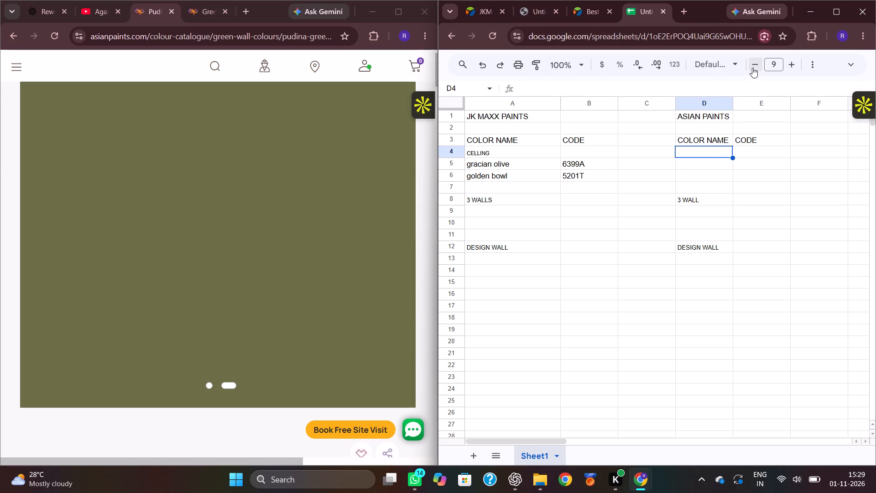
left_click(752, 68)
left_click(709, 152)
type("CE")
type("LLING")
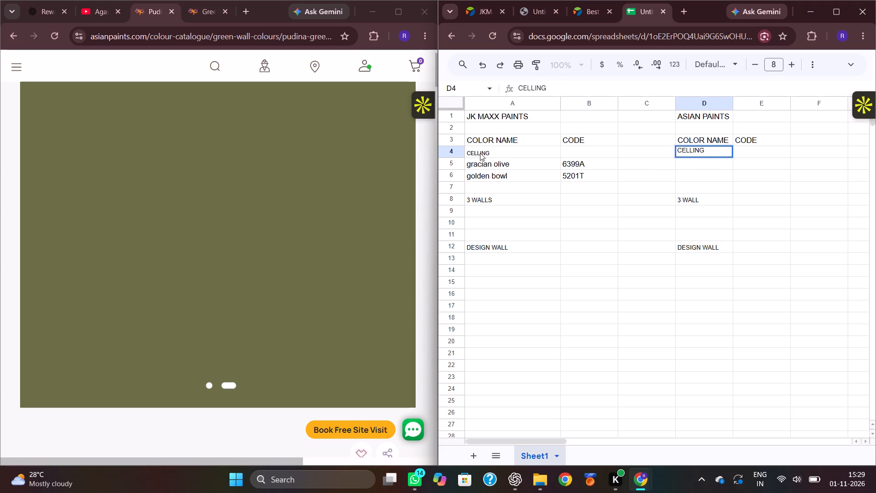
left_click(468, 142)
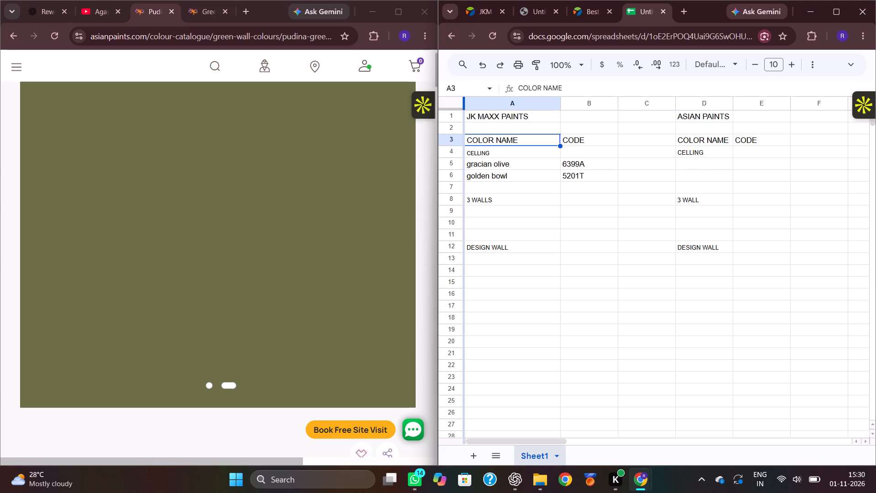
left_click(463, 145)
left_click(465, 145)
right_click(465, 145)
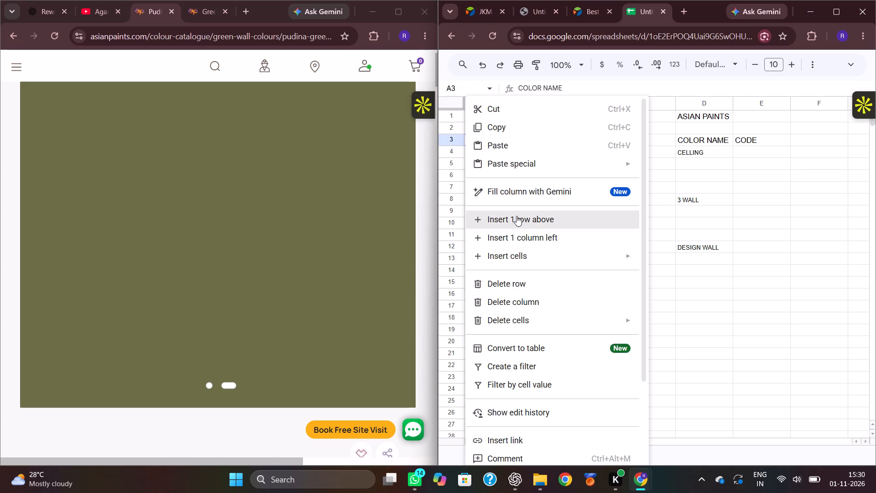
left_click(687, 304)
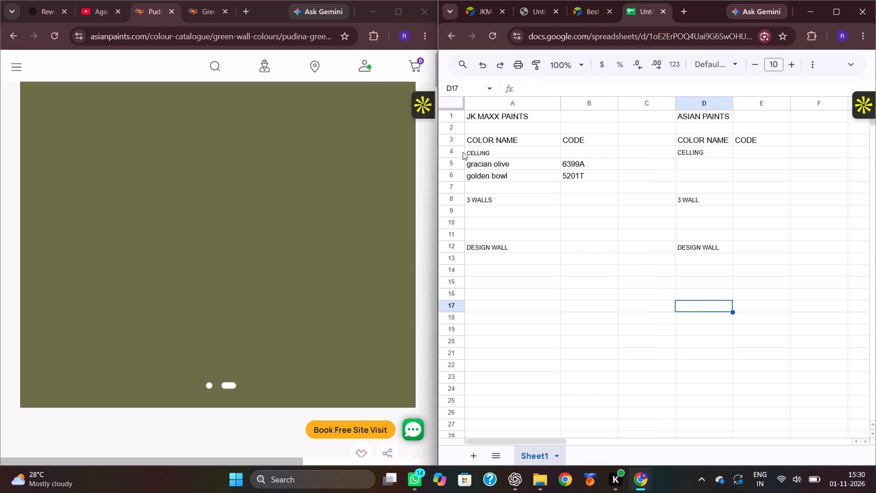
Insert one blank row above the gracian olive row, directly below the CELLING labels.
left_click(474, 163)
right_click(474, 163)
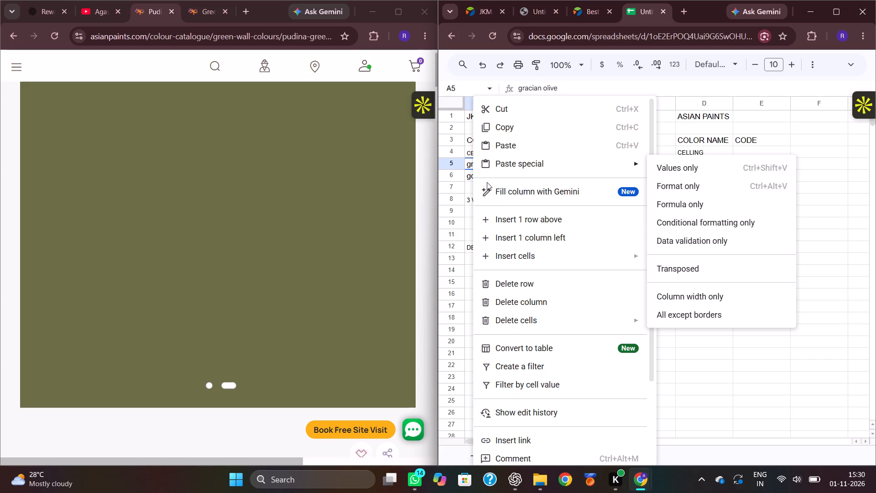
left_click(504, 214)
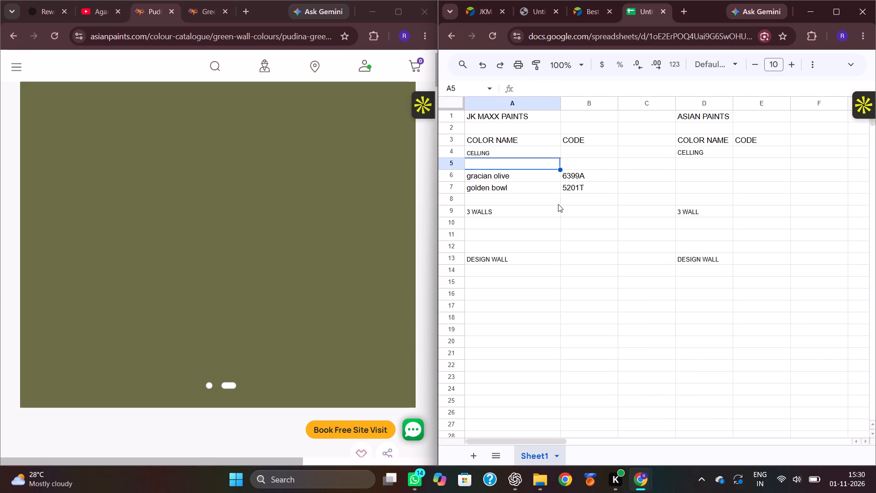
left_click(682, 176)
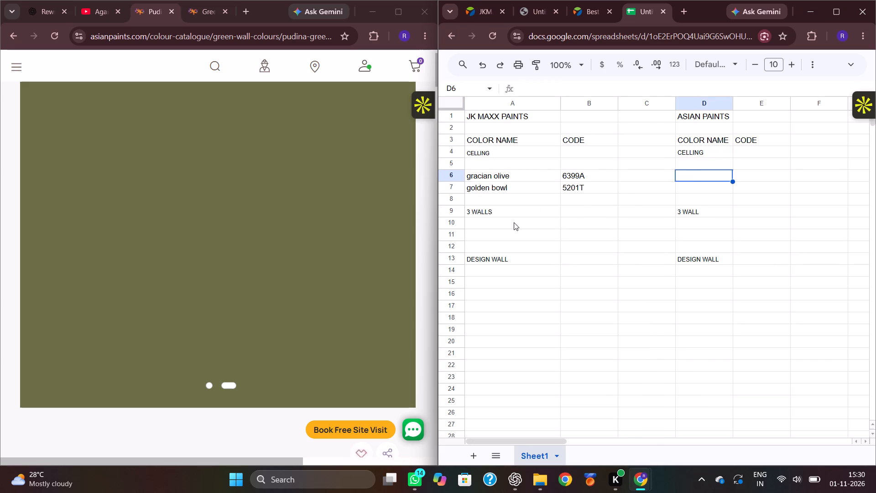
Enter the colour name stem in A10 and its code 6390T in B10, below the 3 WALLS label.
left_click(512, 226)
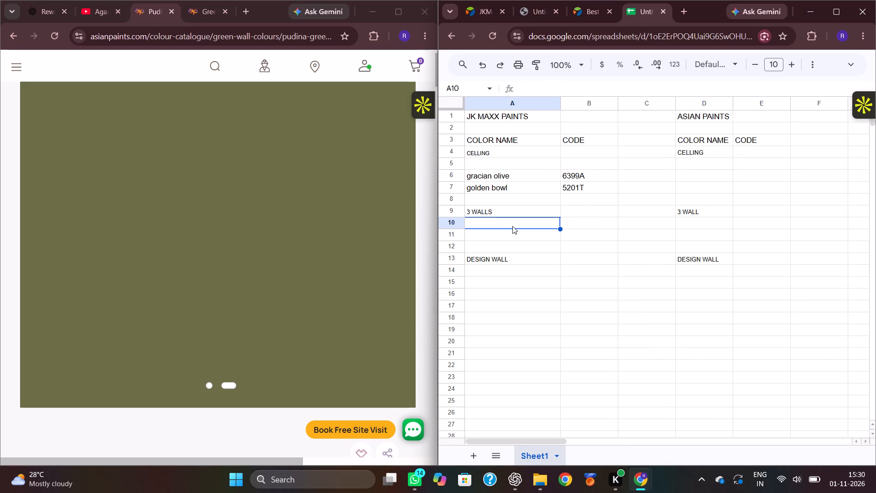
type("stem")
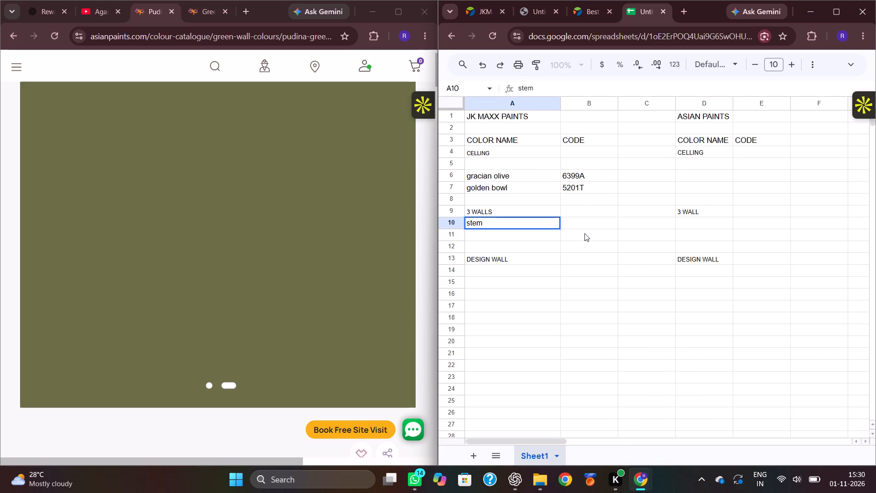
left_click(596, 226)
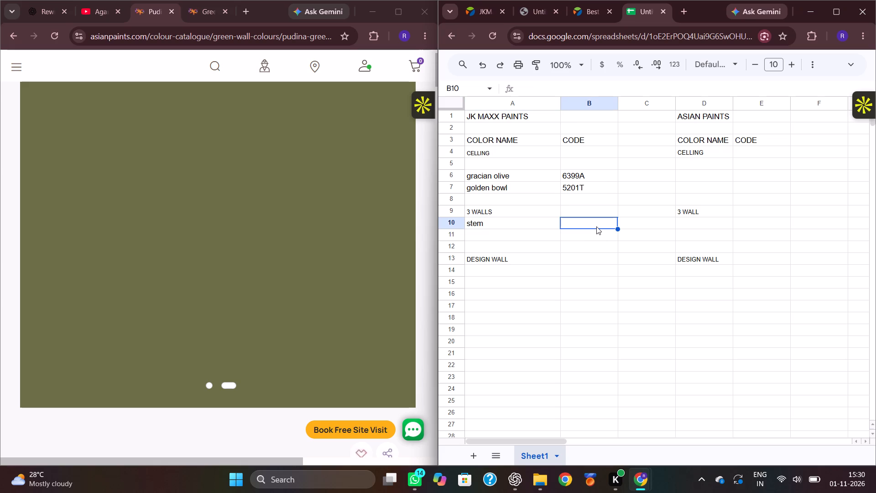
type("6390T")
Enter the colour name deep forest in cell A14, below the DESIGN WALL label.
left_click(510, 269)
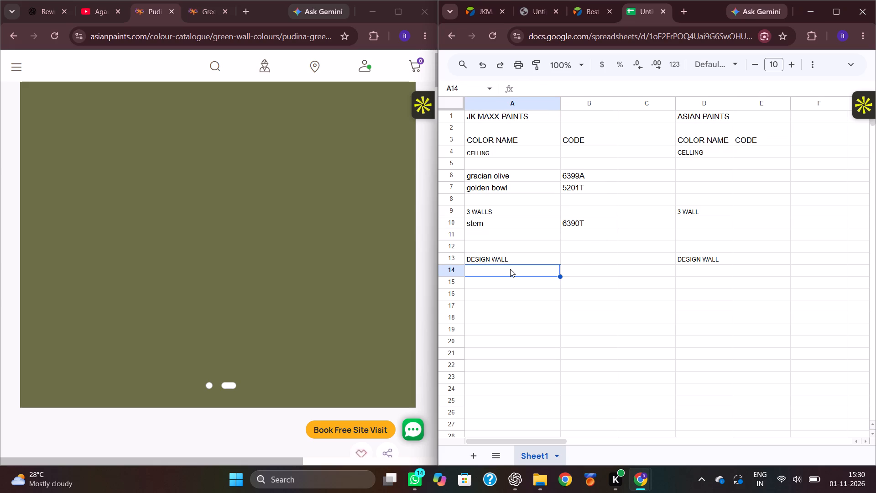
type("dep")
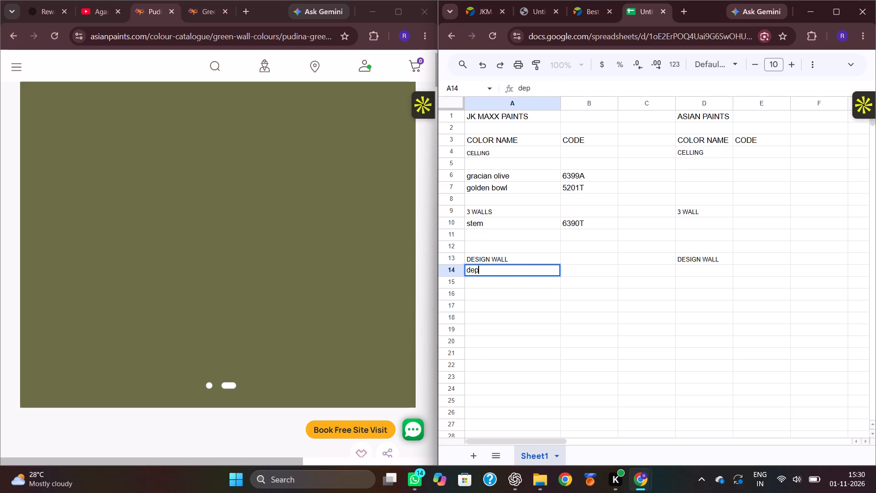
key("BackSpace")
type("ep forest")
key("Return")
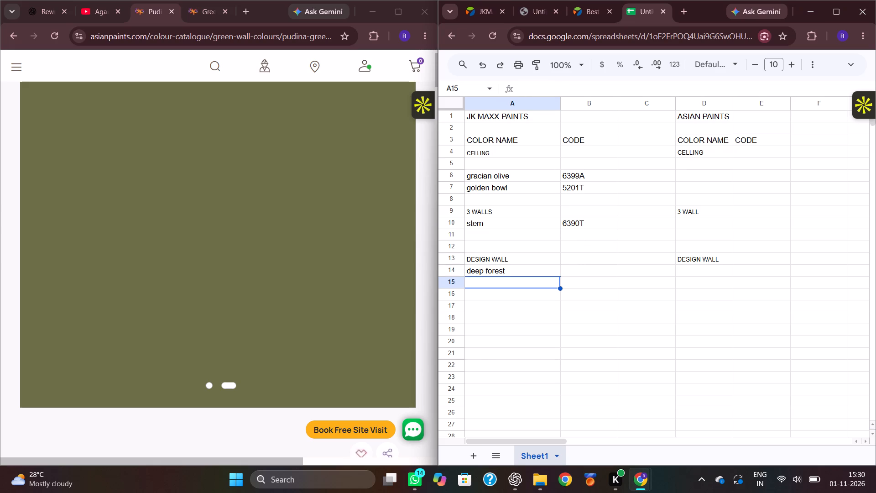
Enter the colour names loden in A15 and stem in A16, below deep forest in the DESIGN WALL section.
type("loden")
key("Return")
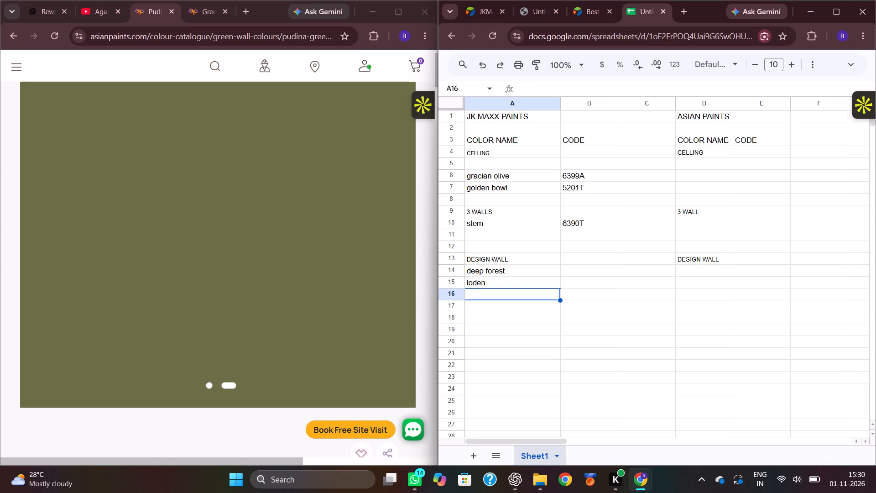
type("stem")
key("Return")
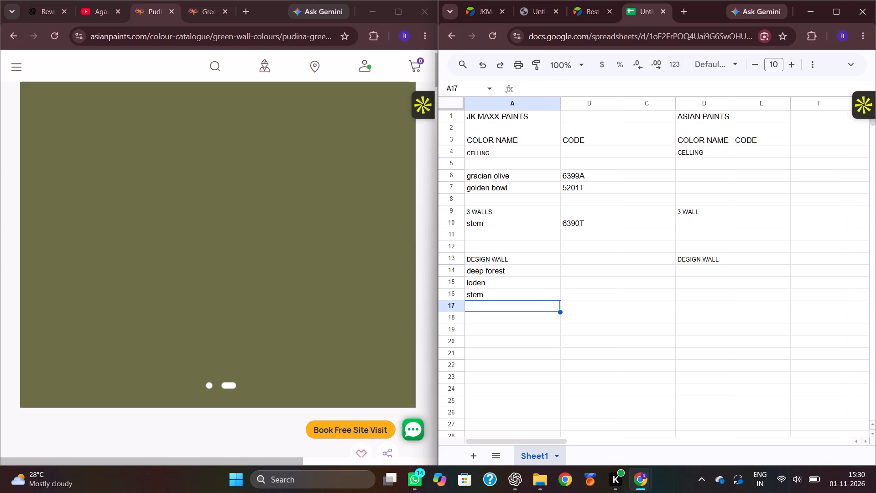
Capitalise the first letter of the colour name in A15 so it reads Loden.
double_click(468, 283)
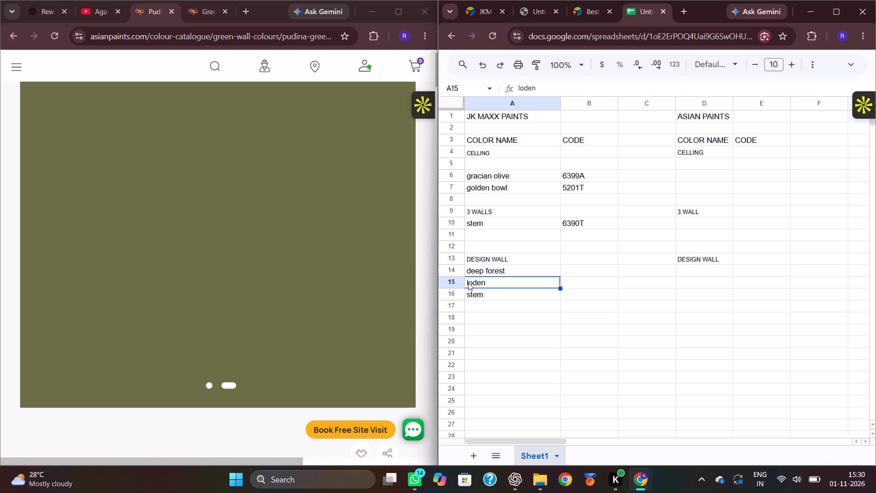
key("Left")
key("Left")
key("Left")
key("Left")
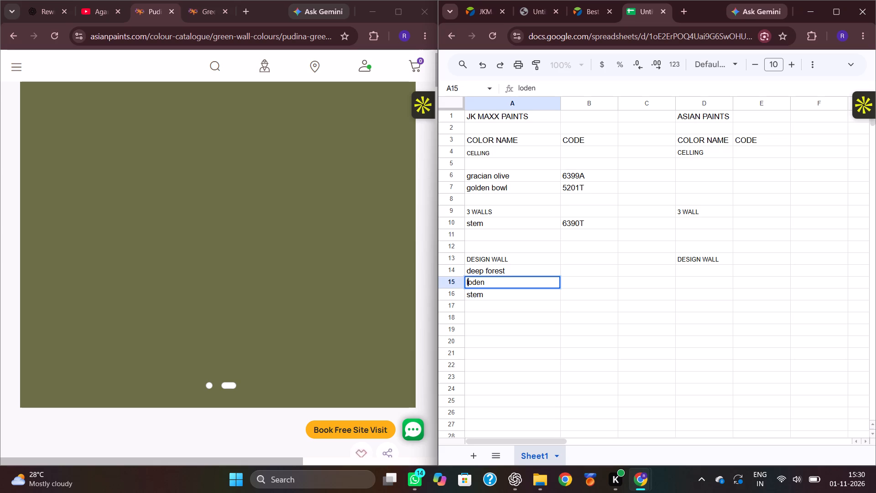
key("BackSpace")
key("shift+l")
left_click(476, 300)
Enter the colour name golden wheat in cell A17, below stem.
left_click(477, 306)
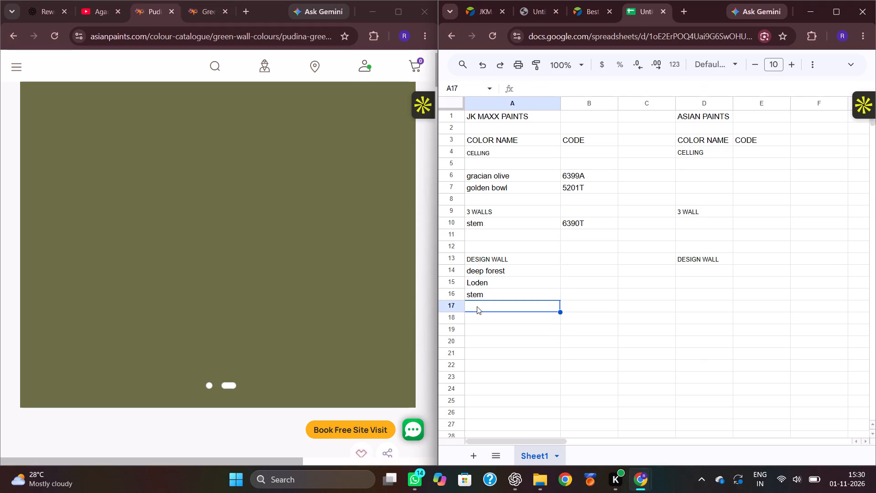
type("golden wheat")
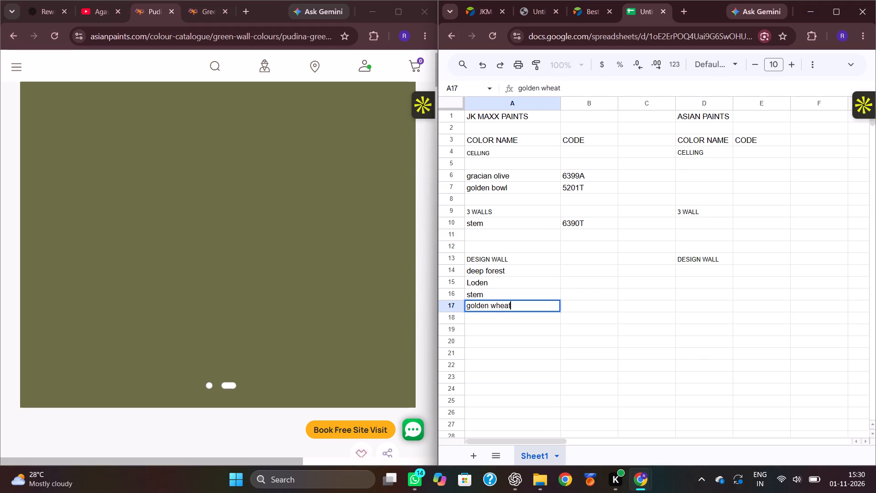
Enter the JK Maxx design wall codes 6379A, 6400A, 6390T and 5254P in cells B14 to B17.
left_click(573, 269)
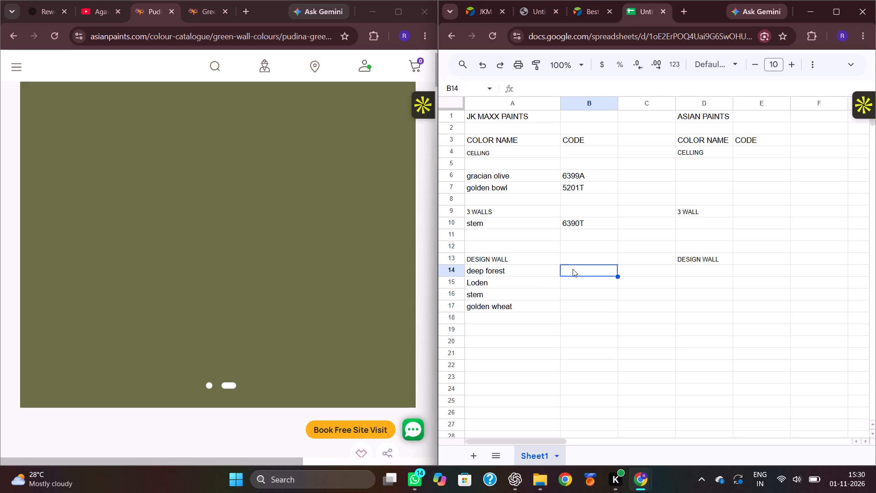
key("6")
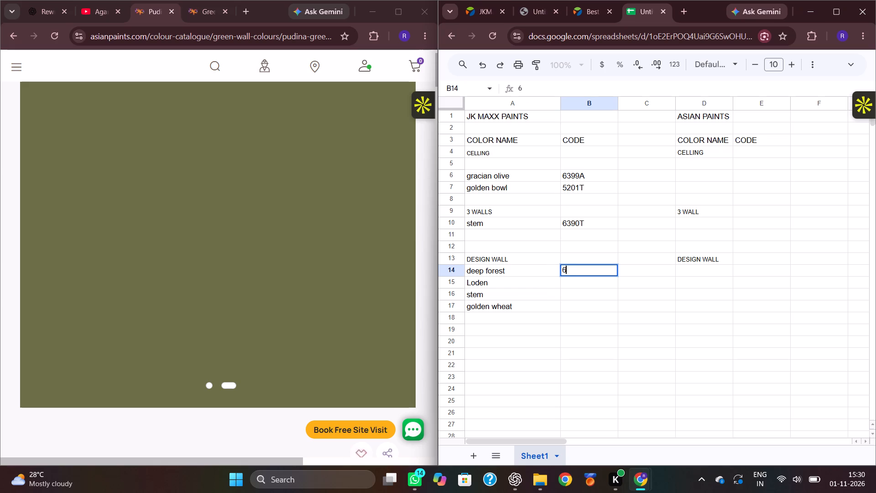
type("37")
key("9")
key("shift+a")
key("Return")
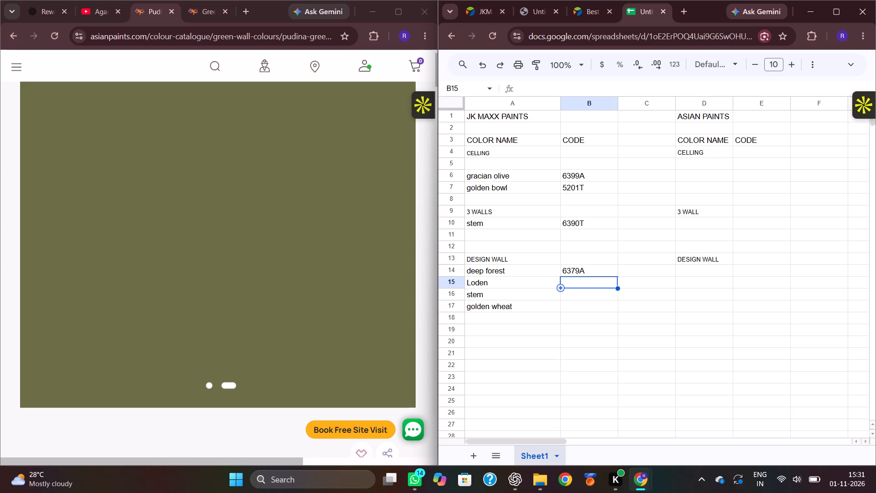
type("6400A")
key("Return")
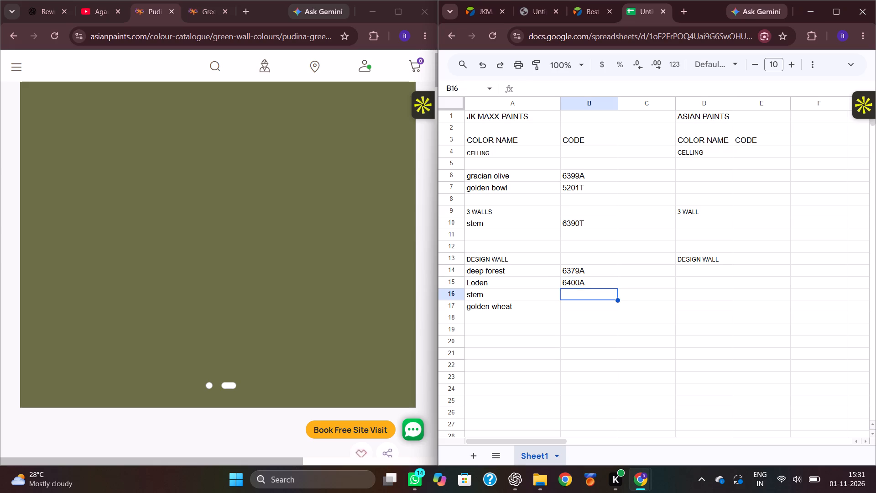
key("6")
type("390T")
key("Return")
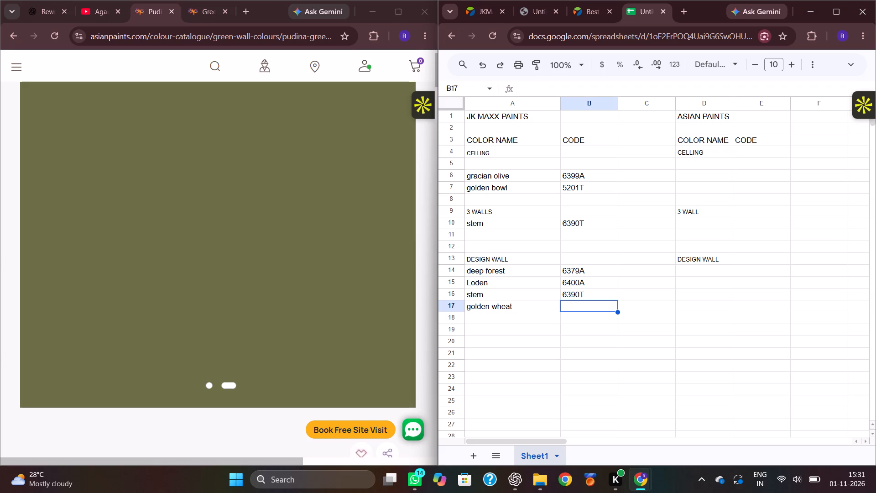
type("5254")
key("shift+p")
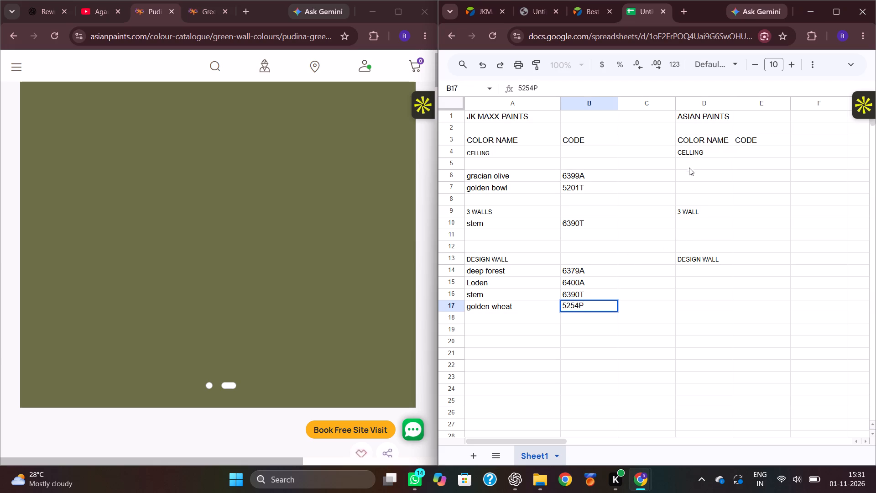
Enter the colour name spinach soul in cell D6, in the Asian Paints CELLING section.
left_click(688, 179)
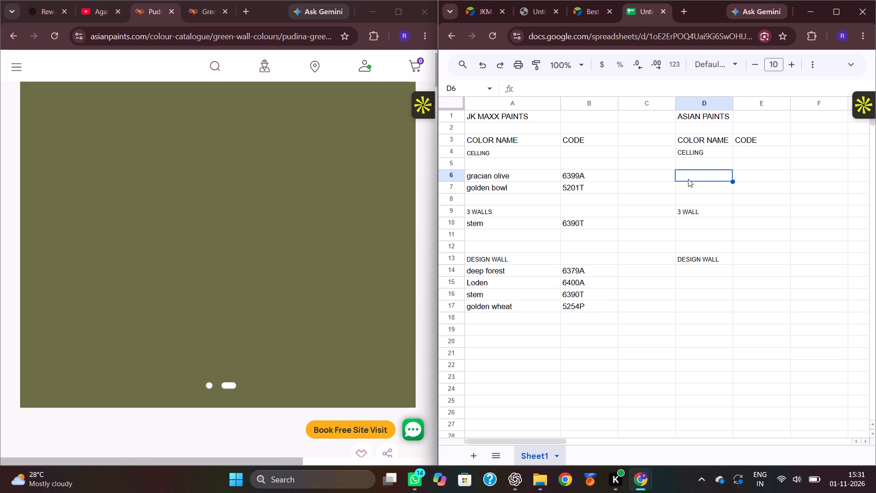
type("spanich")
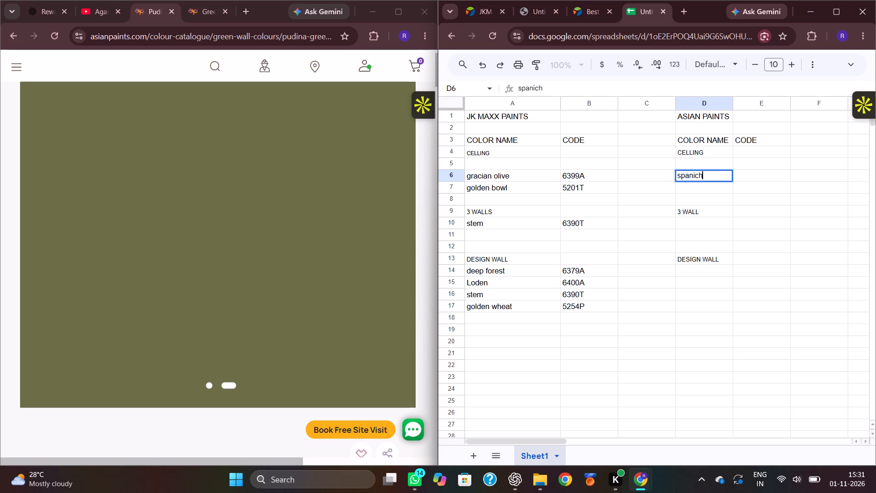
key("BackSpace")
key("BackSpace")
key("BackSpace")
key("BackSpace")
key("BackSpace")
type("in")
key("n")
key("BackSpace")
type("ach")
key("space")
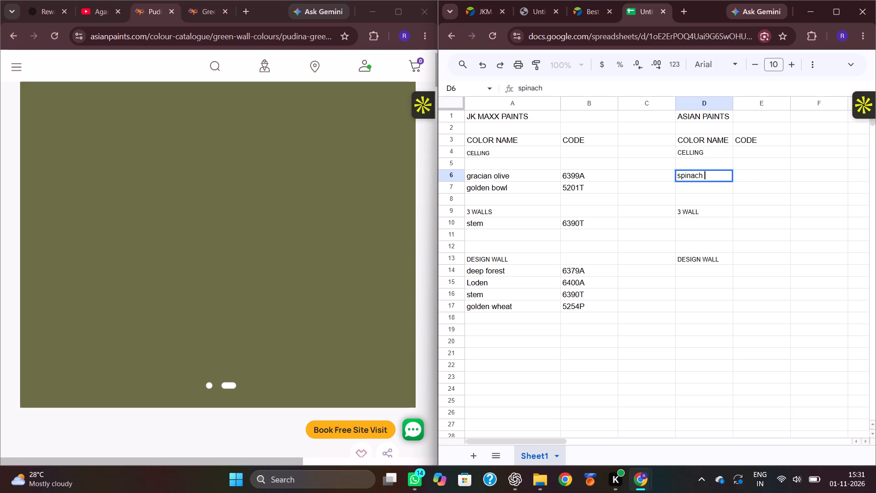
type("soul")
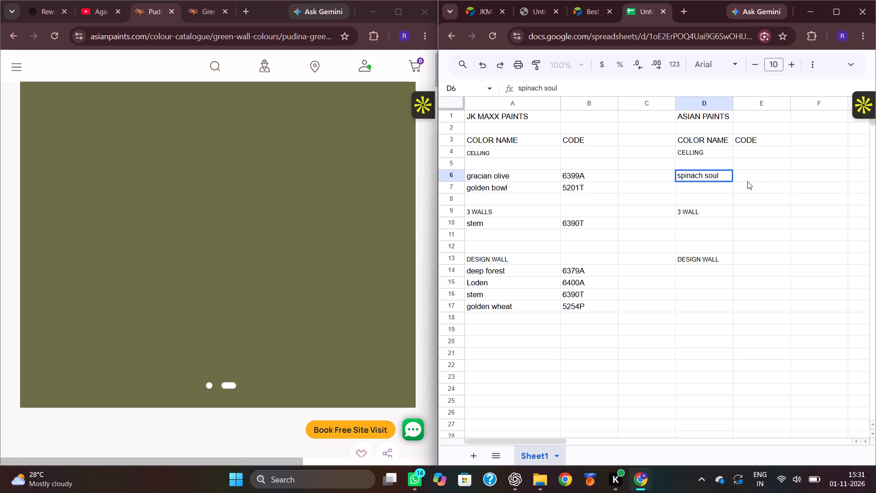
Enter the code 7718 for spinach soul in cell E6.
left_click(753, 176)
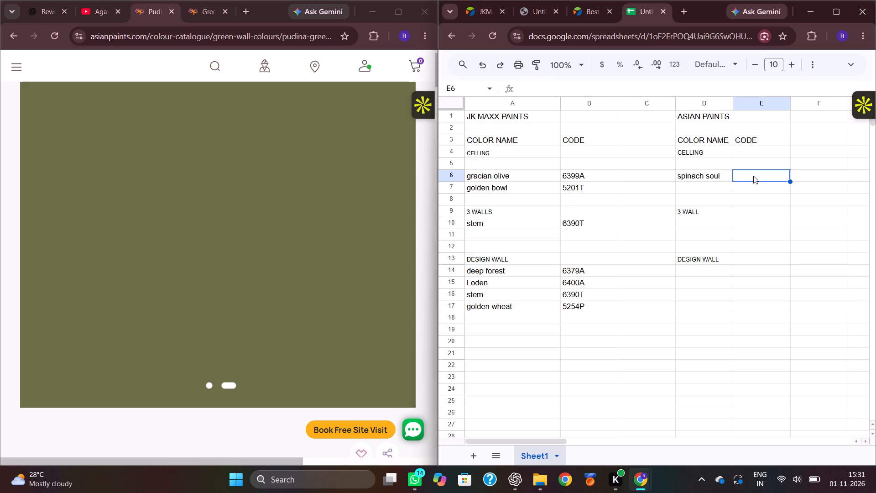
type("772")
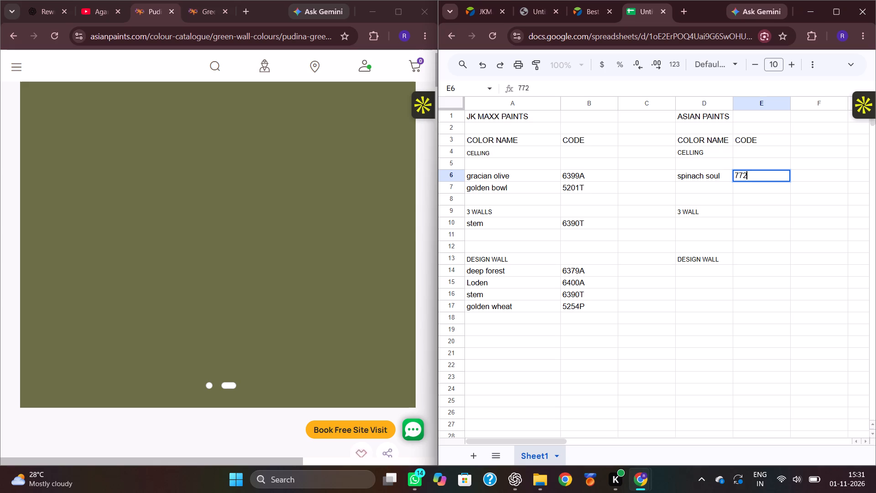
key("BackSpace")
type("18")
Add the note "thora sa dark krna hoga" in cell F6, beside the spinach soul code.
left_click(817, 176)
type("thora sa dark krna hoga")
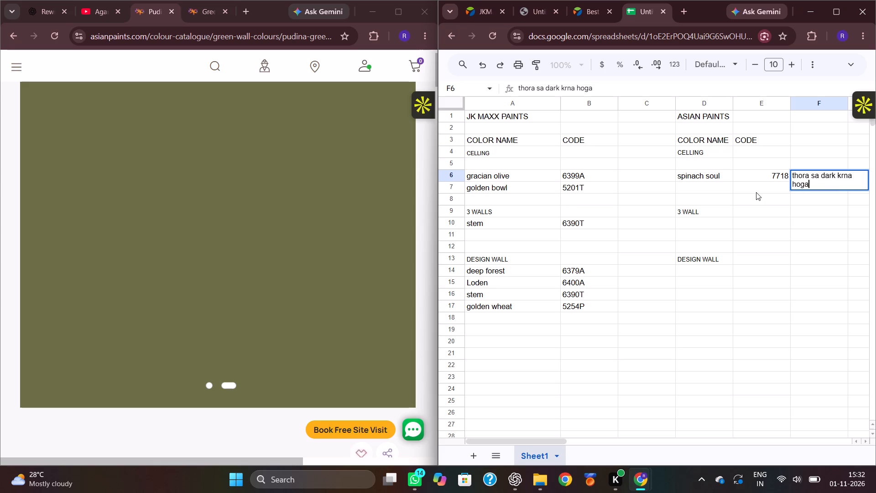
left_click(756, 192)
Set text wrapping to Wrap for the note in cell F6.
left_click(802, 179)
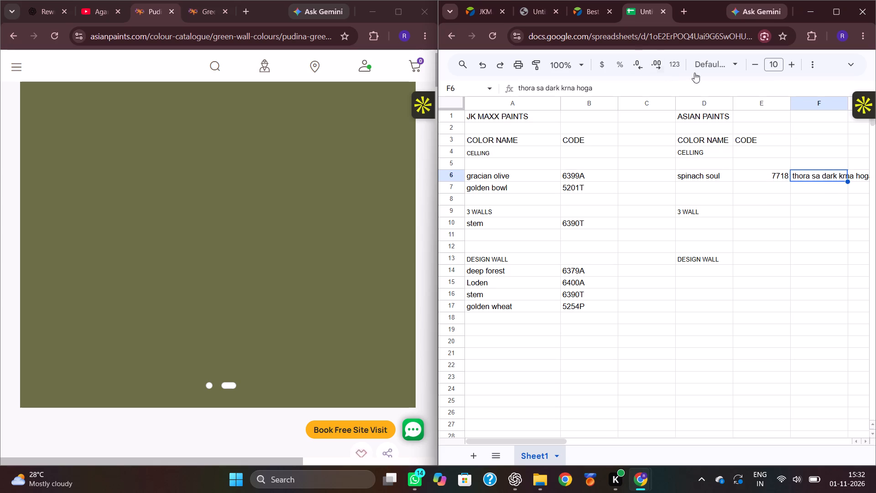
left_click(812, 61)
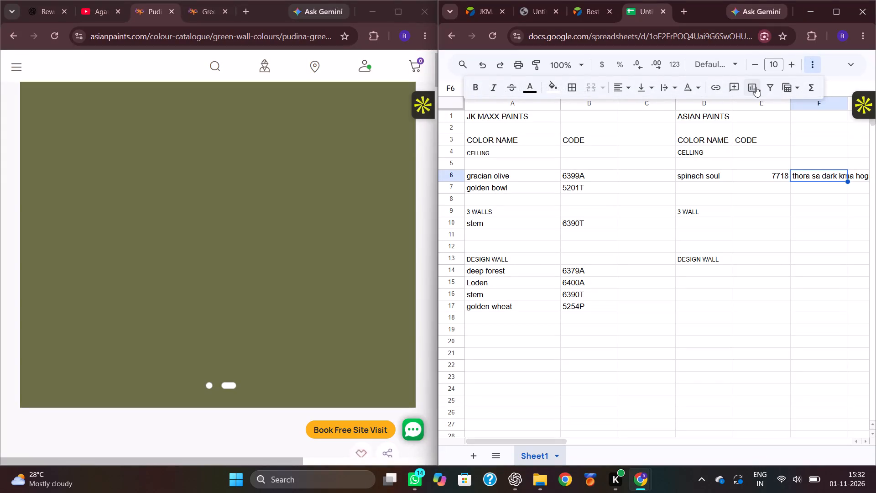
left_click(697, 85)
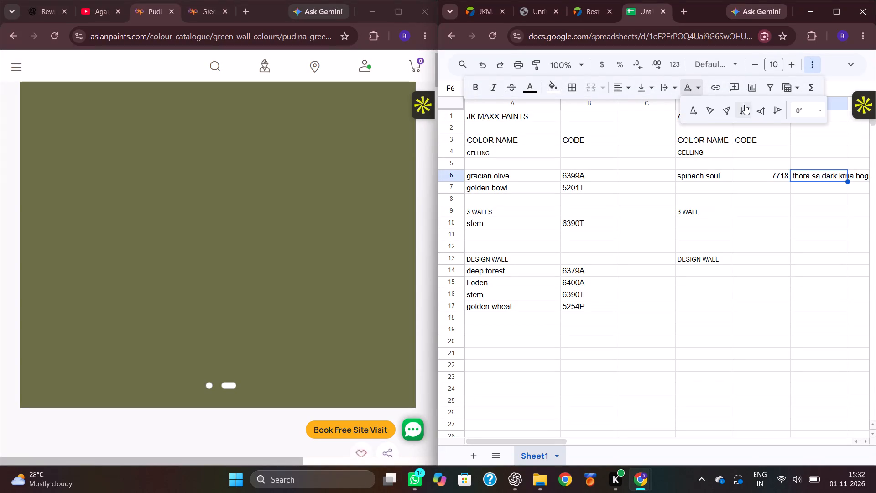
left_click(673, 91)
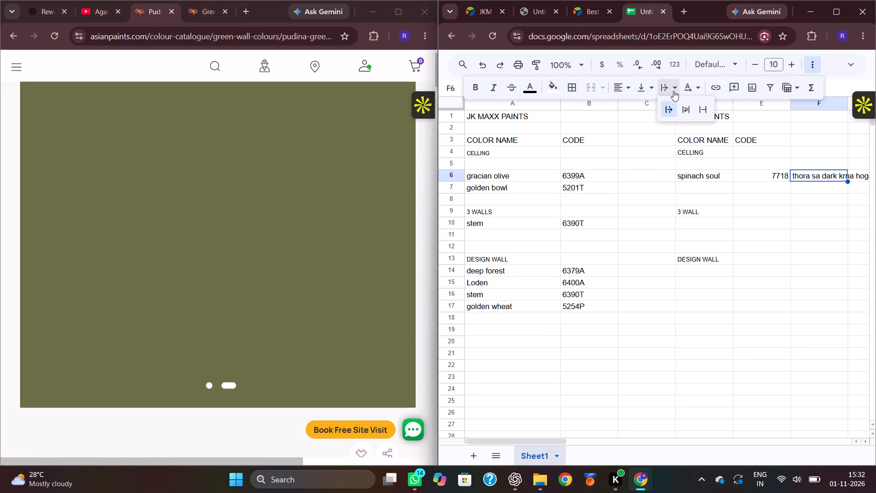
left_click(688, 107)
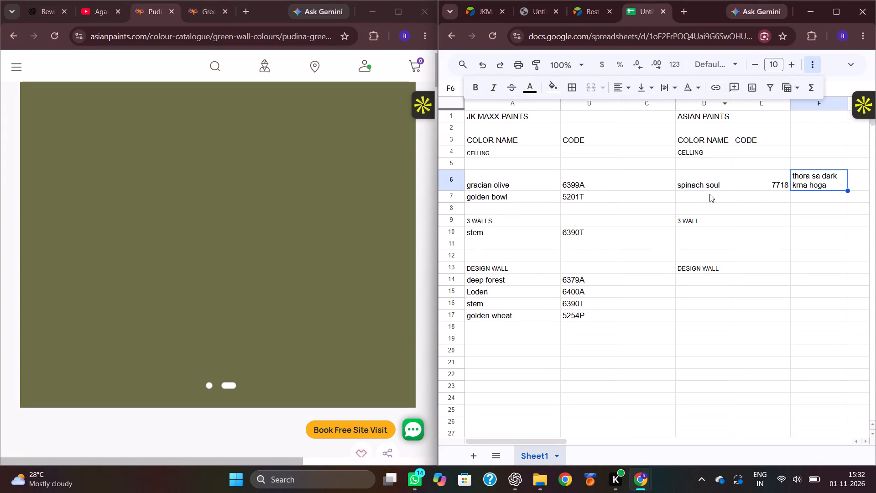
Enter the colour name majestic mountain in cell D10, below the Asian Paints 3 WALL label.
left_click(709, 195)
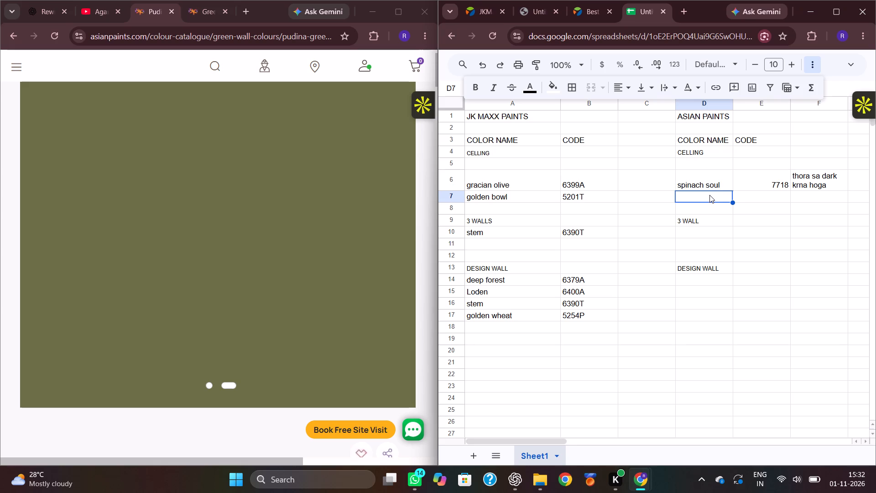
left_click(691, 233)
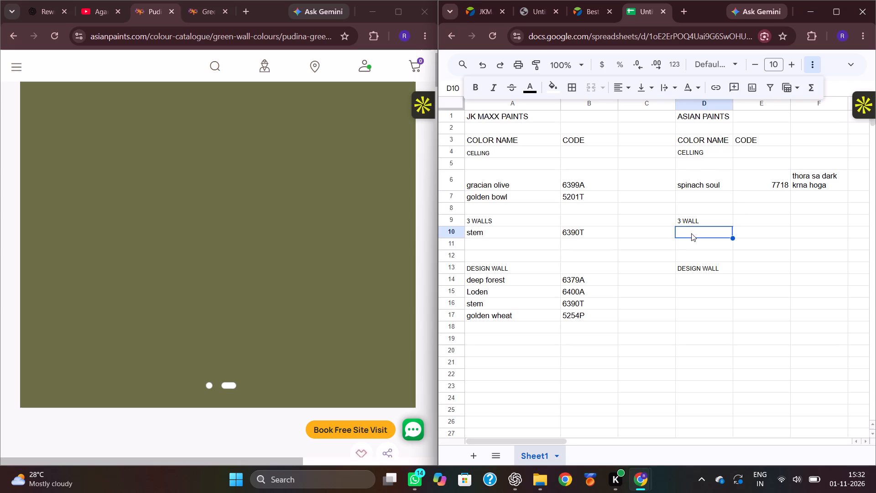
type("majestic")
key("space")
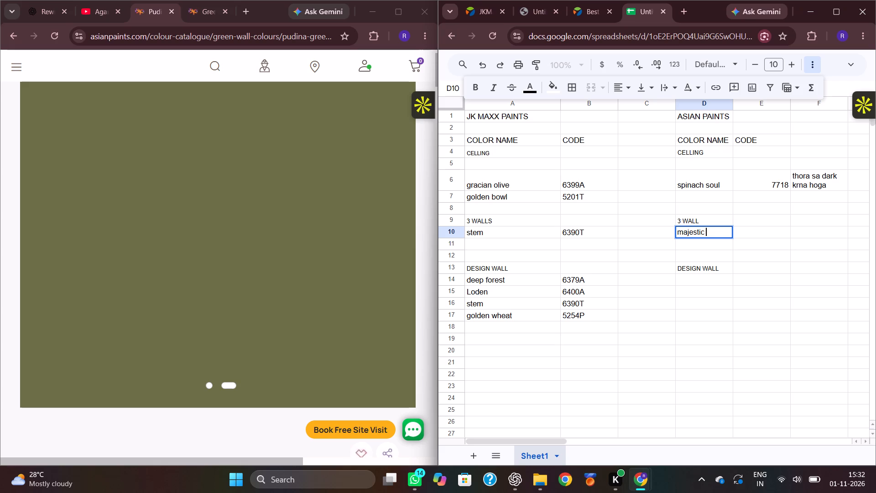
type("mou")
type("ntain")
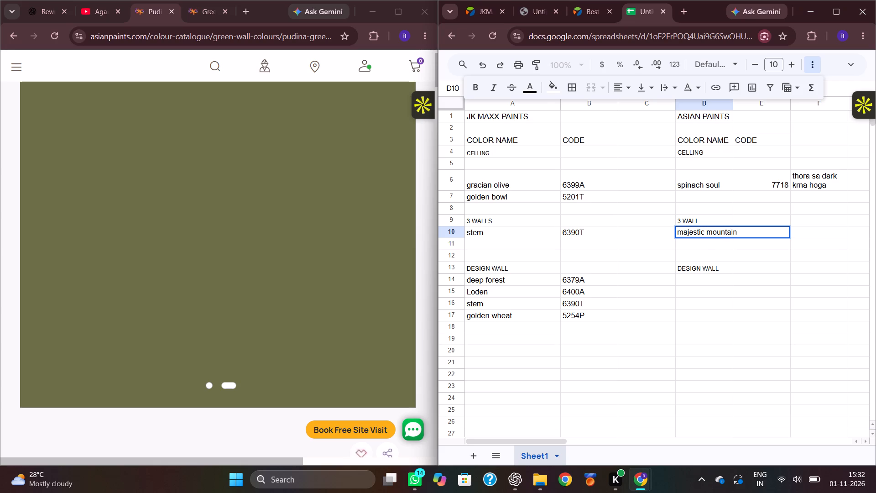
Set text wrapping to Wrap for majestic mountain in cell D10.
left_click(672, 90)
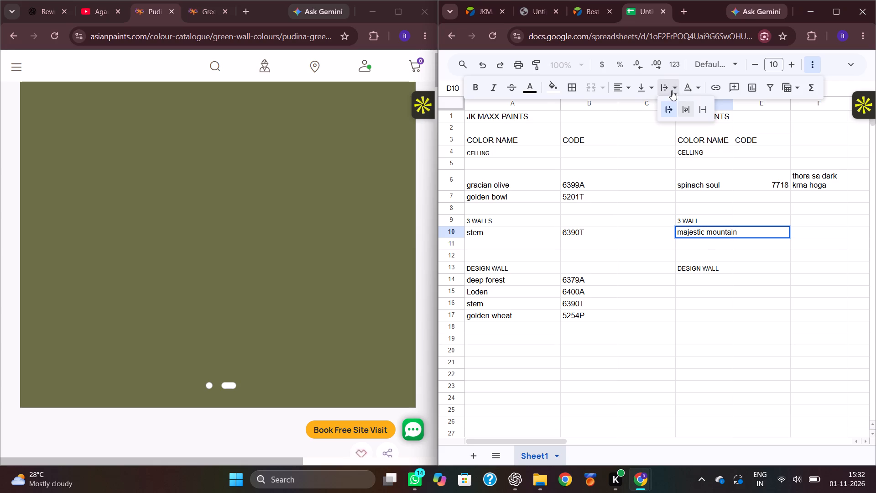
left_click(681, 105)
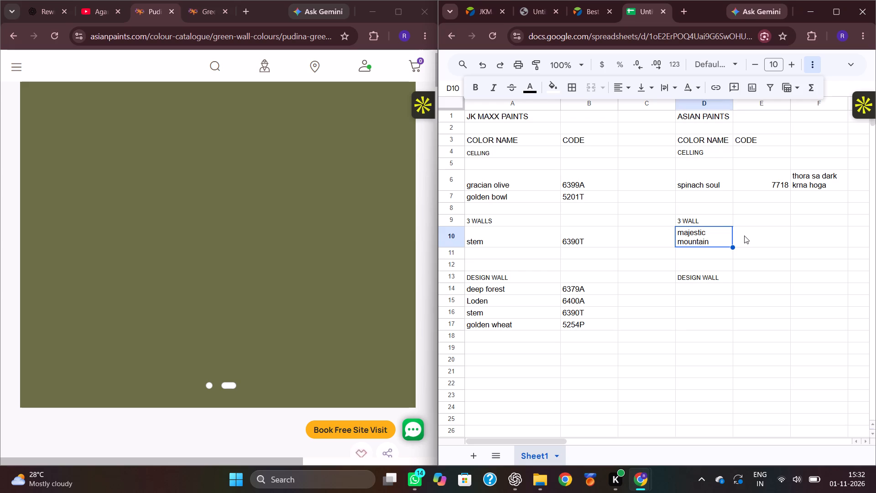
Widen column D so that majestic mountain fits on a single line.
left_click(744, 236)
left_click_drag(733, 106, 759, 108)
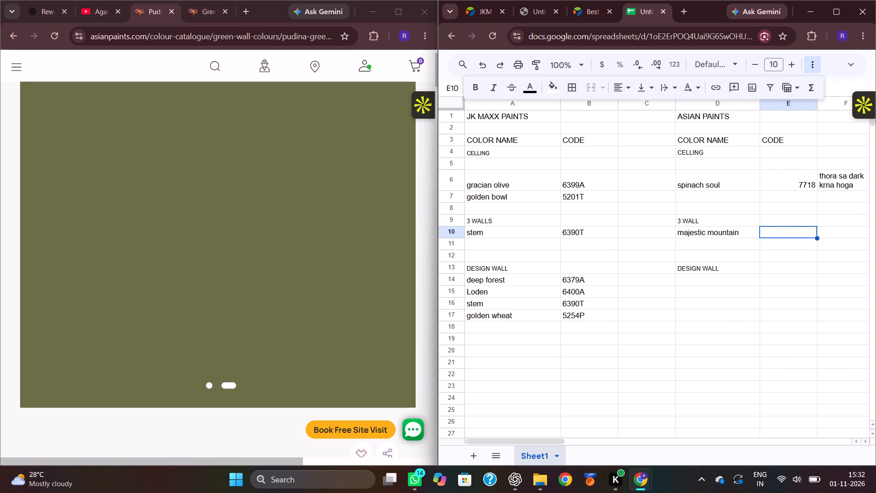
left_click(772, 231)
Make the 3 WALL label in cell D9 and the 3 WALLS label in cell A9 bold.
left_click(711, 219)
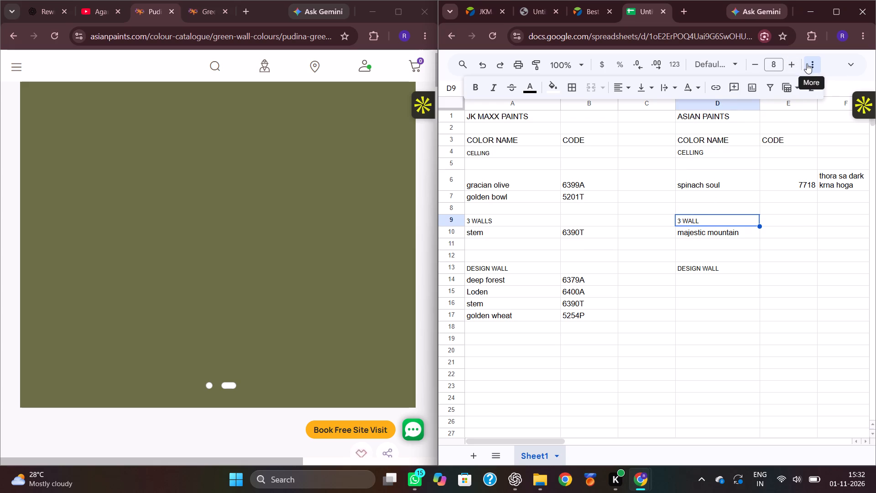
left_click(807, 63)
left_click(723, 216)
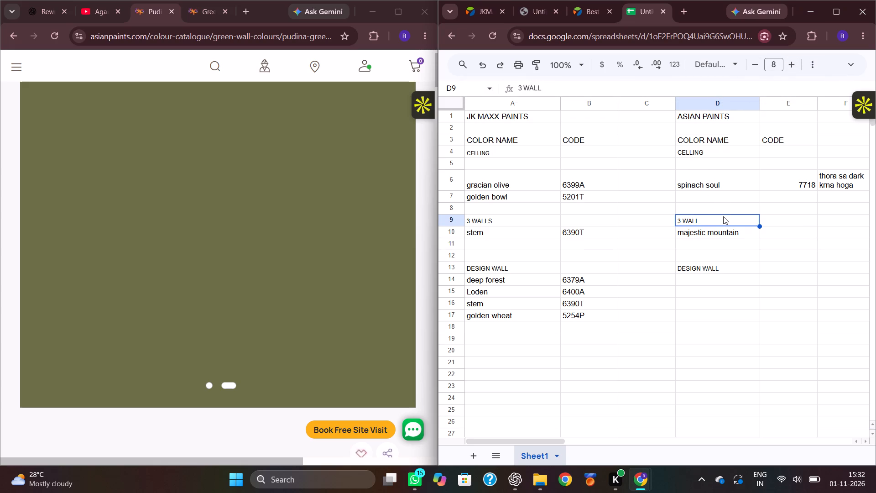
double_click(723, 216)
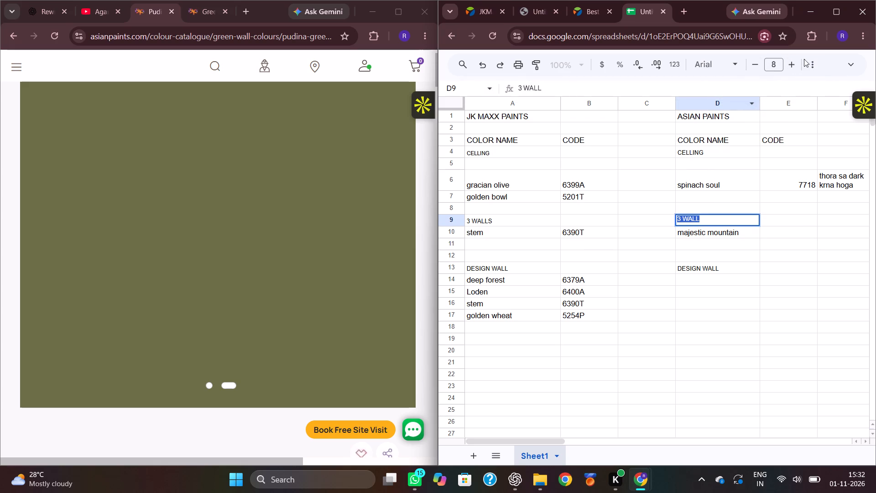
left_click(813, 60)
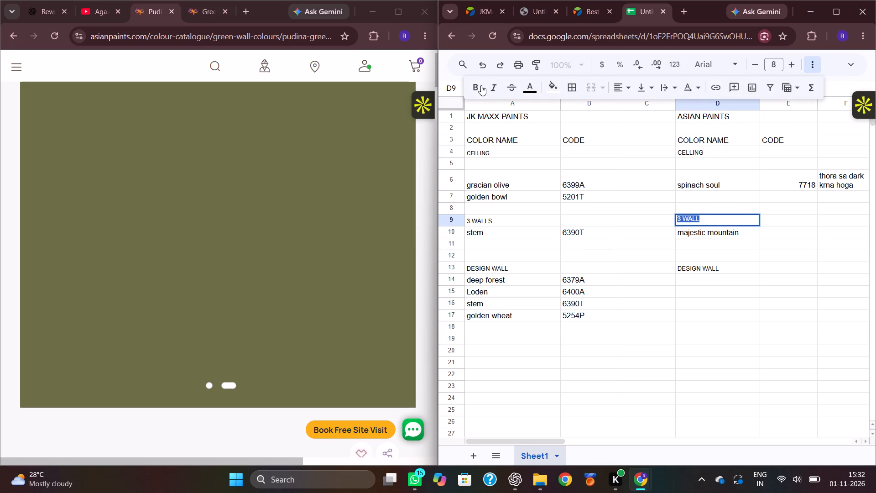
left_click(479, 87)
left_click(485, 221)
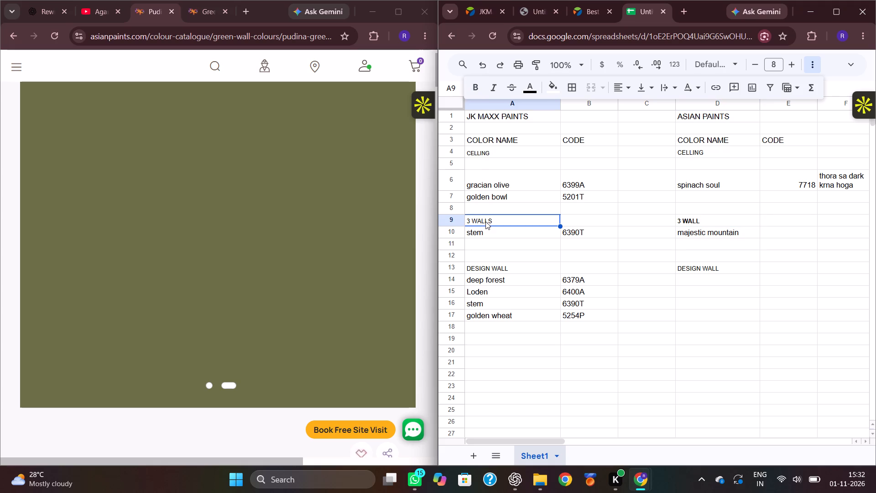
left_click(474, 90)
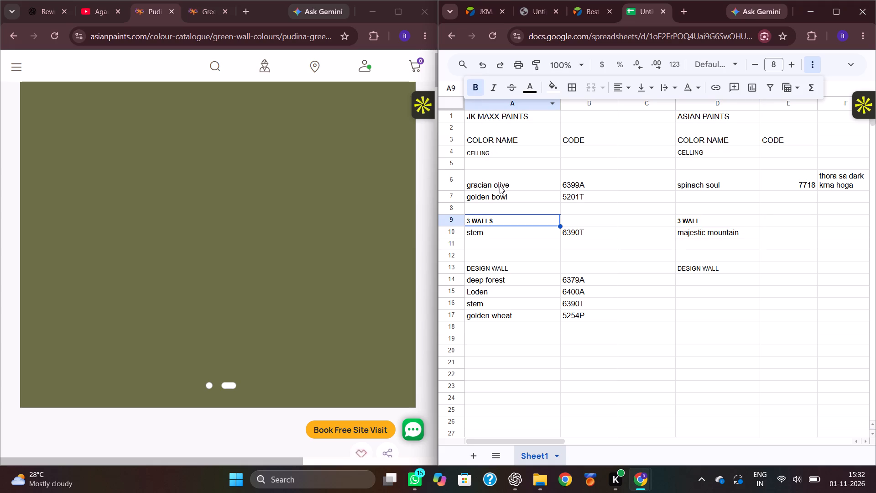
Make the CELLING labels in cells A4 and D4 bold.
left_click(489, 153)
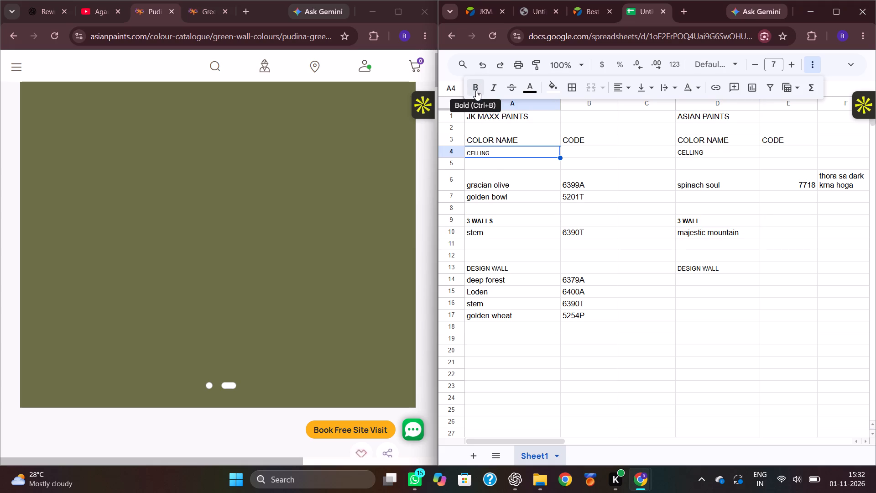
left_click(476, 90)
left_click(692, 153)
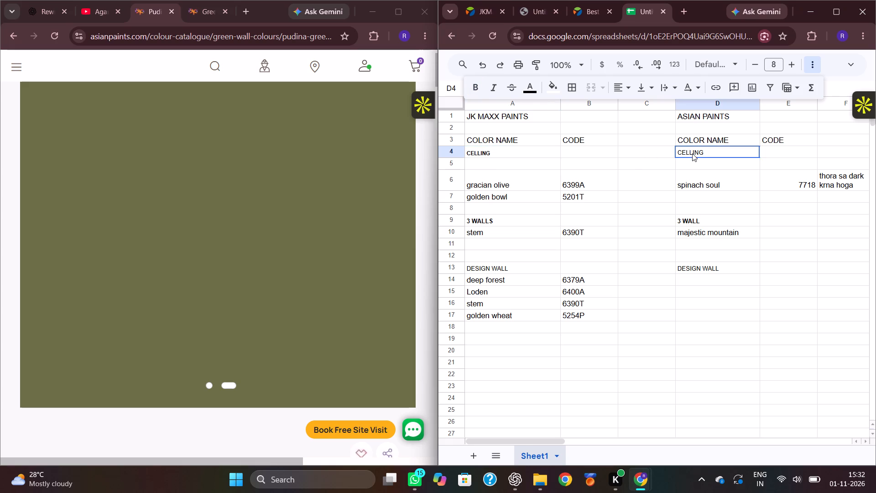
left_click(475, 89)
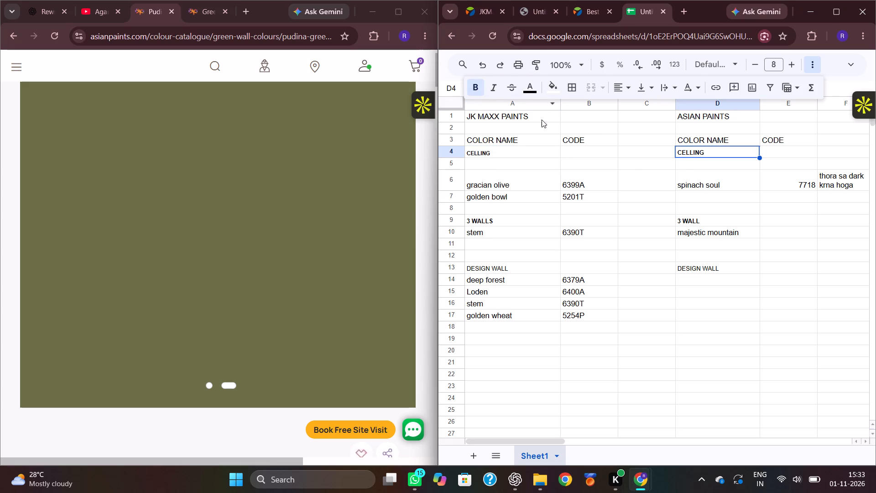
Make the CODE headings in cells B3 and E3 bold.
left_click(576, 139)
left_click(479, 88)
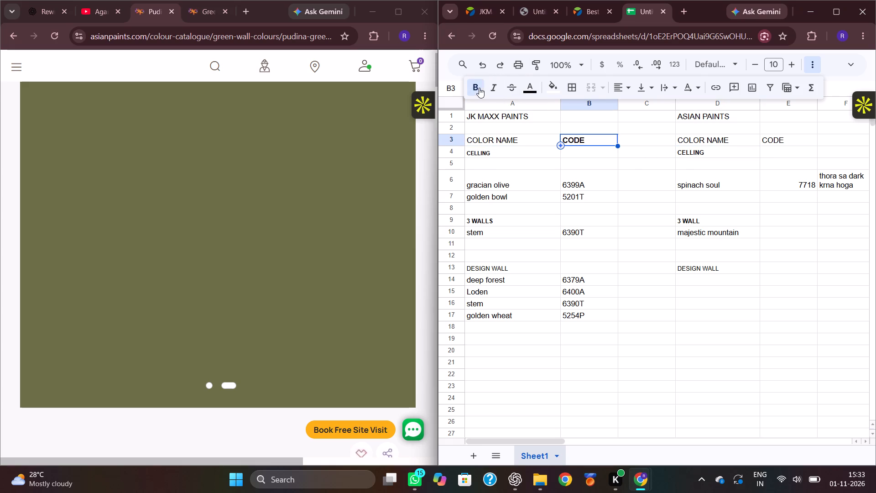
left_click(776, 138)
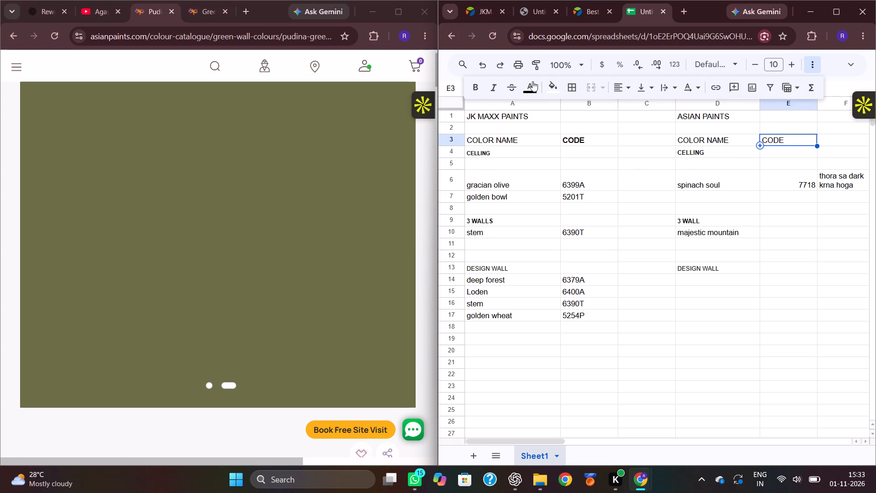
left_click(480, 91)
Make the DESIGN WALL labels in cells A13 and D13 bold.
left_click(500, 265)
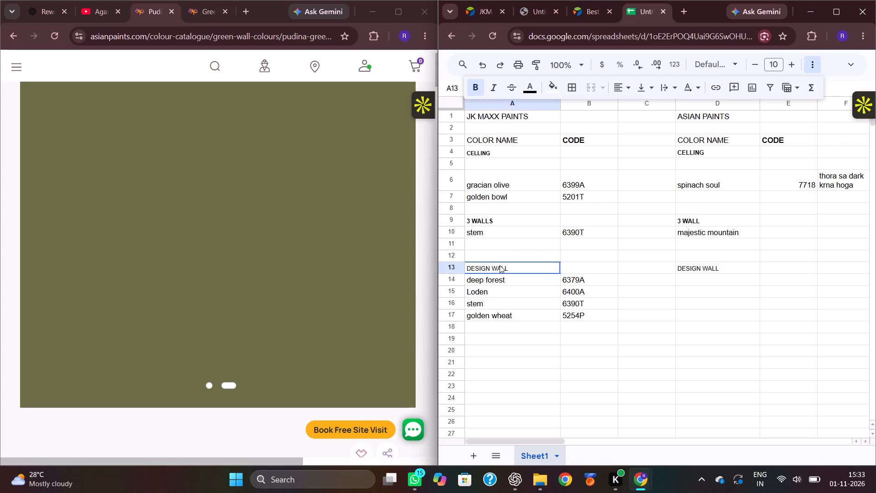
left_click(474, 93)
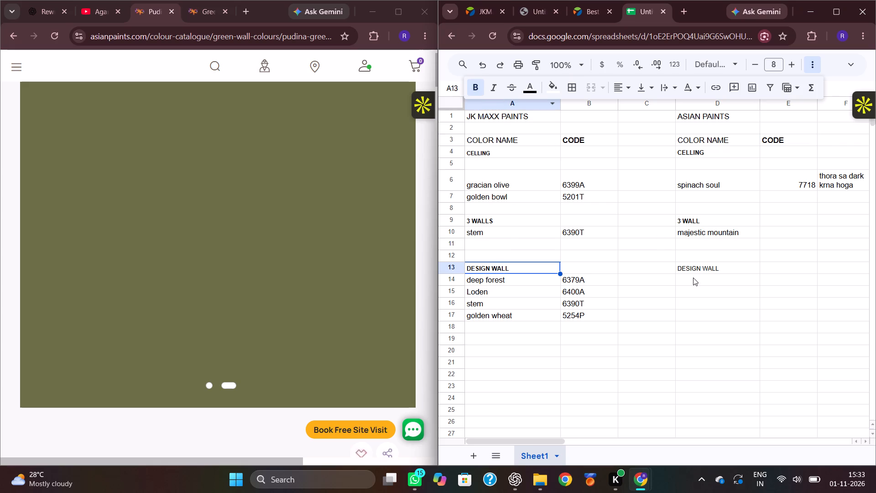
left_click(695, 267)
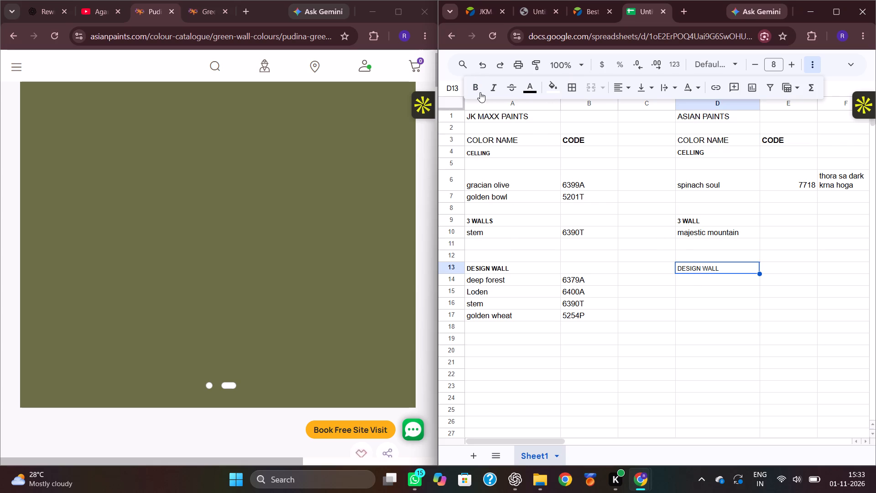
left_click(480, 92)
Delete the empty row 5 between the CELLING labels and their colours.
left_click(492, 162)
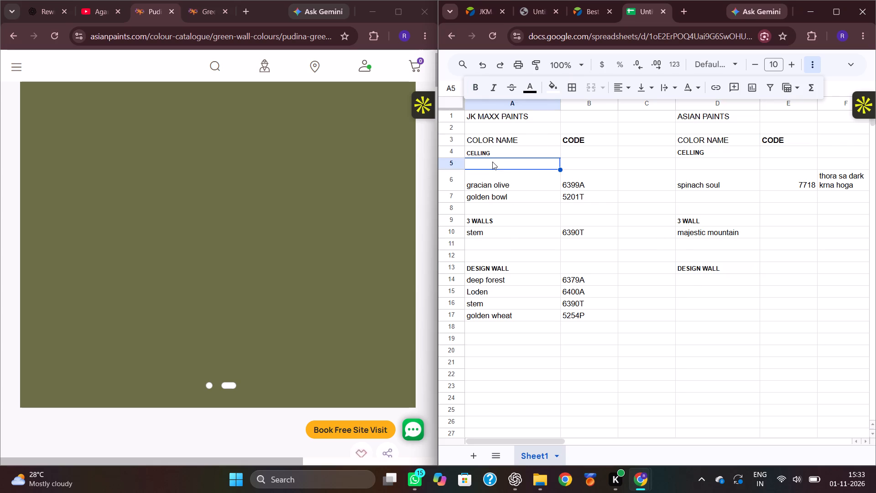
right_click(492, 162)
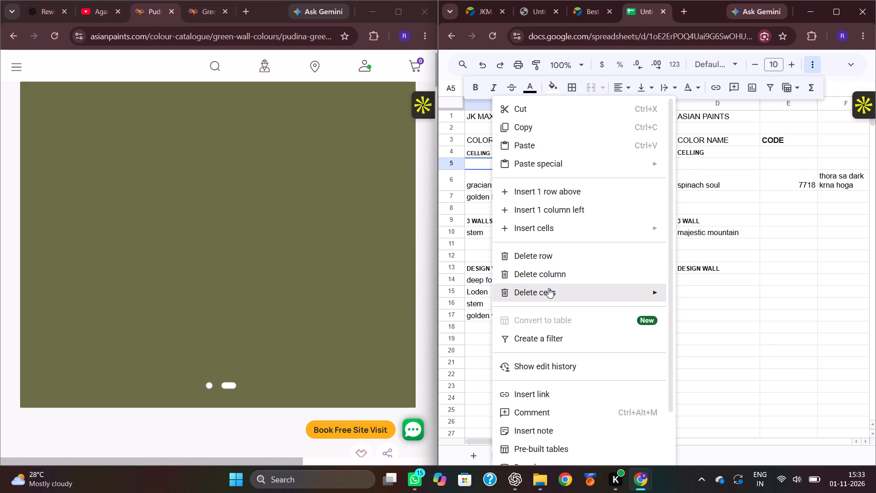
left_click(534, 255)
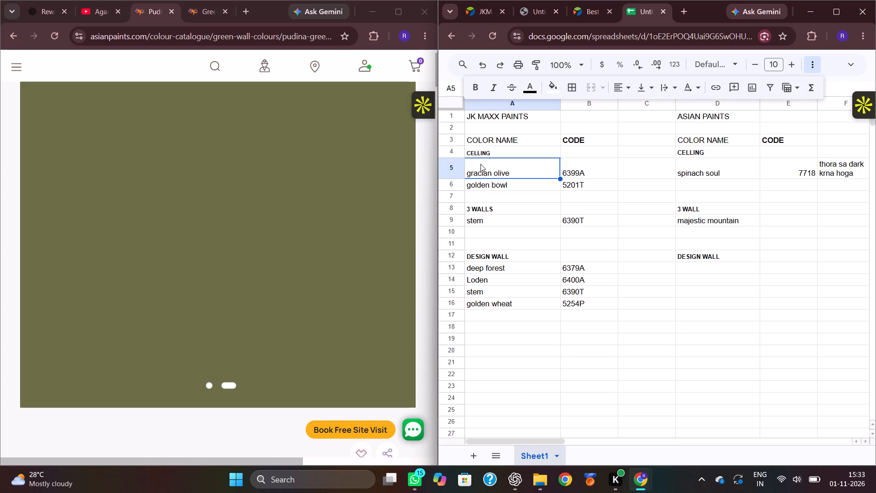
Insert one empty row above the CELLING labels, beneath the column headings.
left_click(478, 151)
right_click(478, 151)
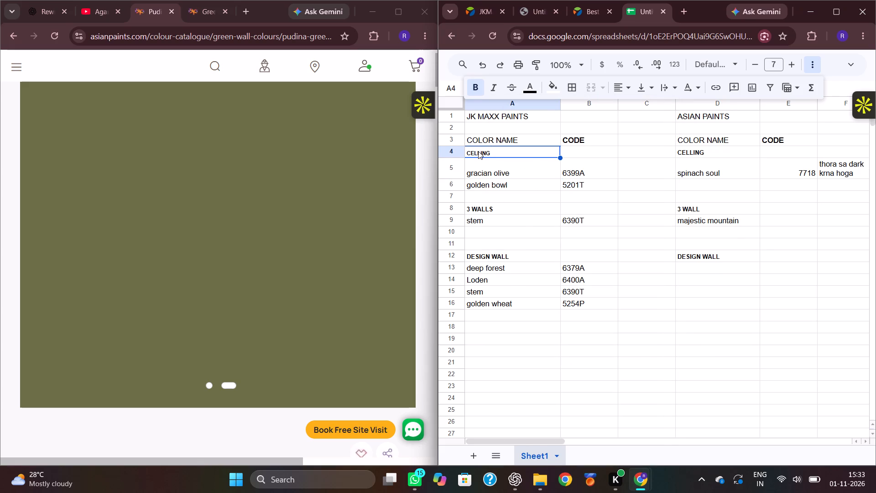
left_click(528, 218)
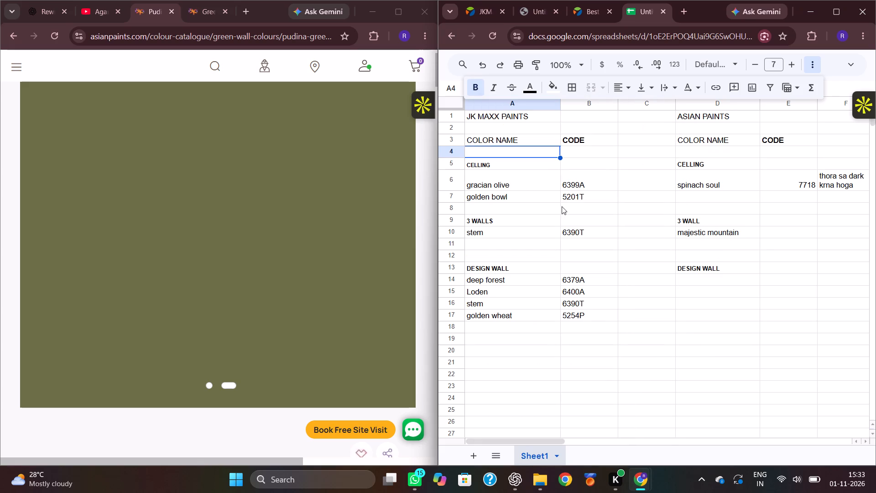
Enter the code 7688 for majestic mountain in cell E10.
left_click(719, 198)
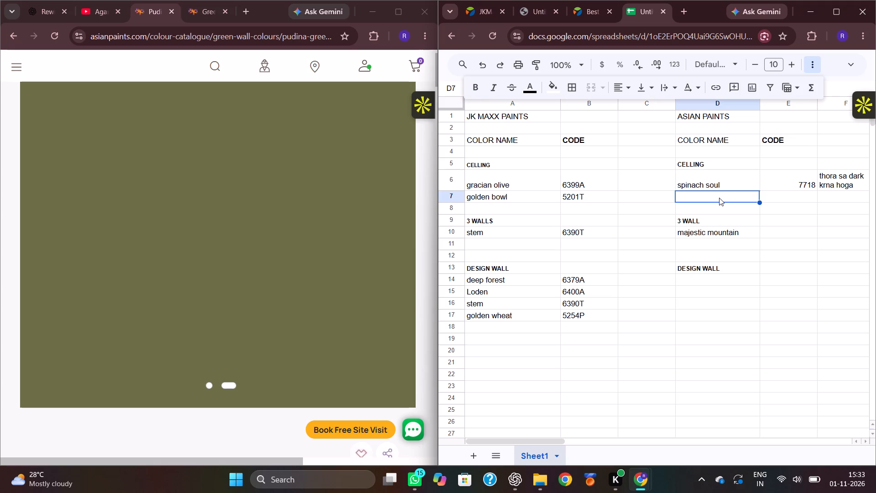
left_click(768, 229)
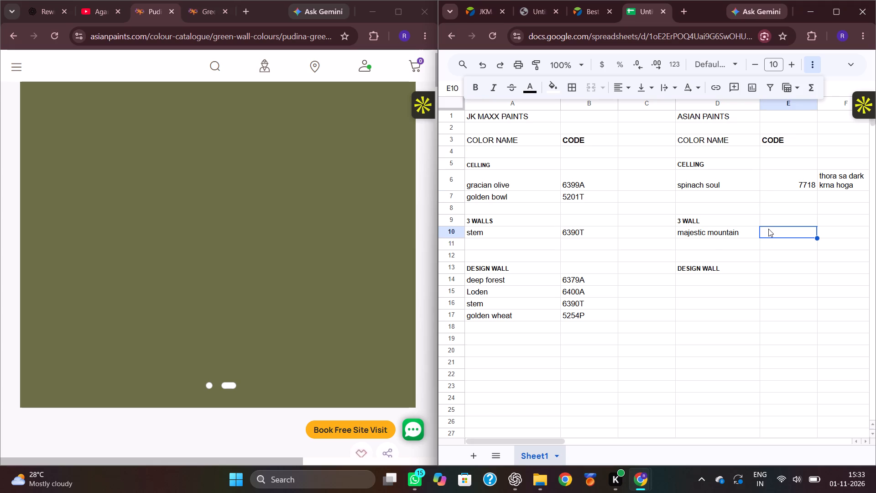
type("7688")
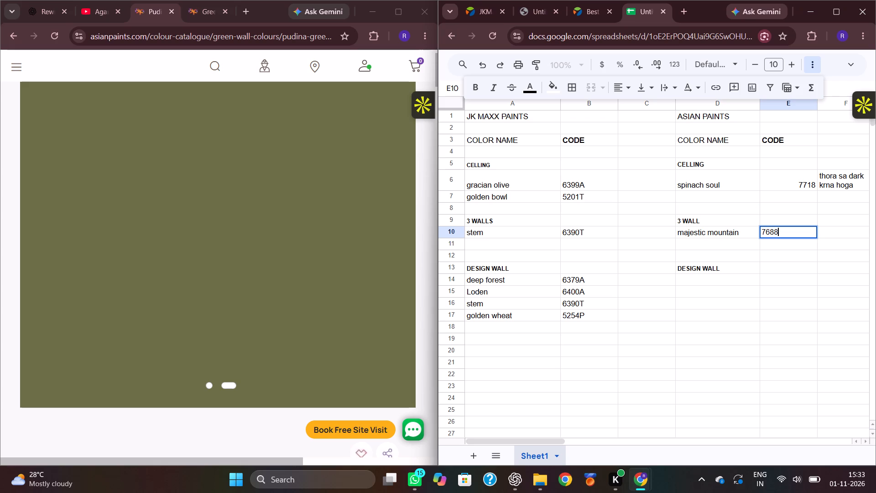
Record banyan grove in cell D15 with the code 8413 in cell E15, under the Asian Paints DESIGN WALL label.
left_click(706, 290)
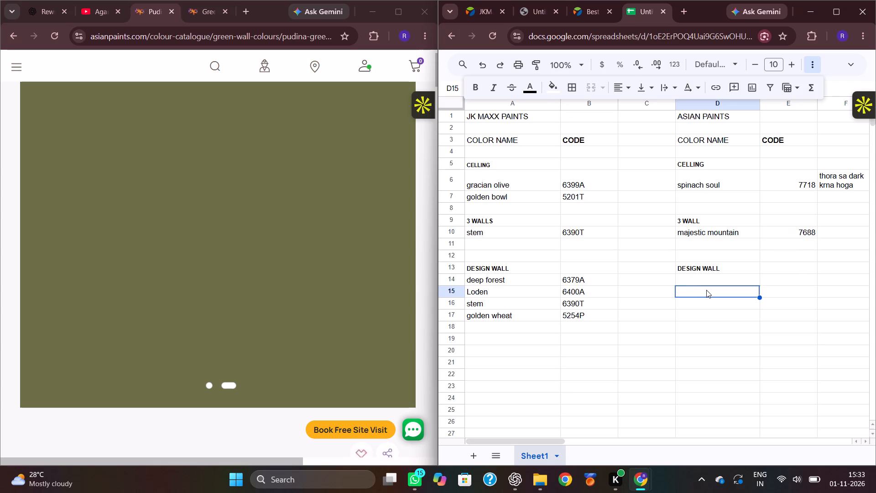
type("ba")
type("nyan")
key("space")
type("grove")
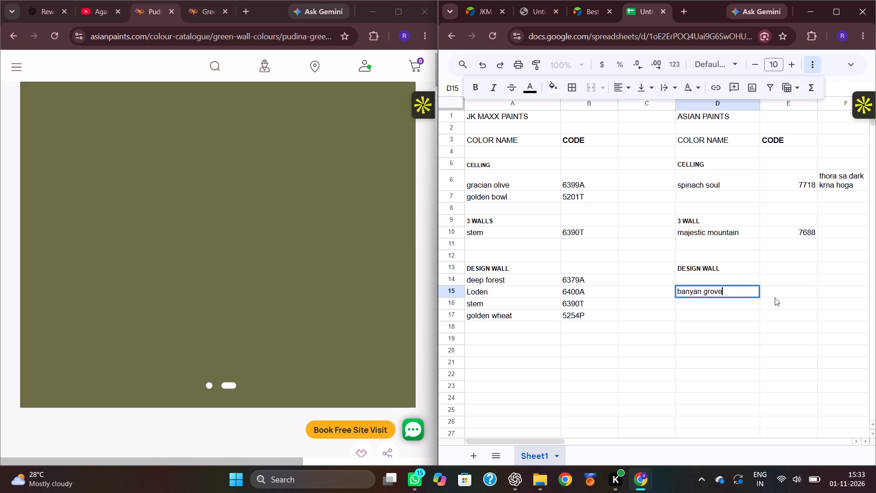
left_click(775, 298)
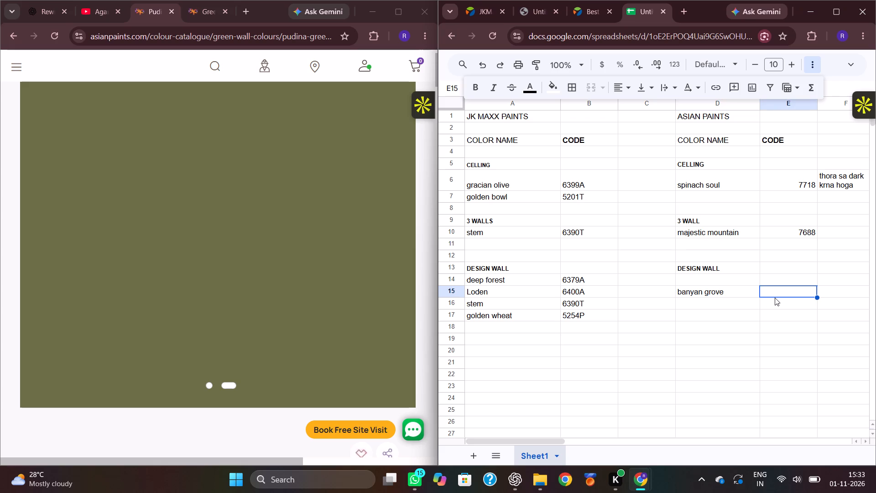
type("8413")
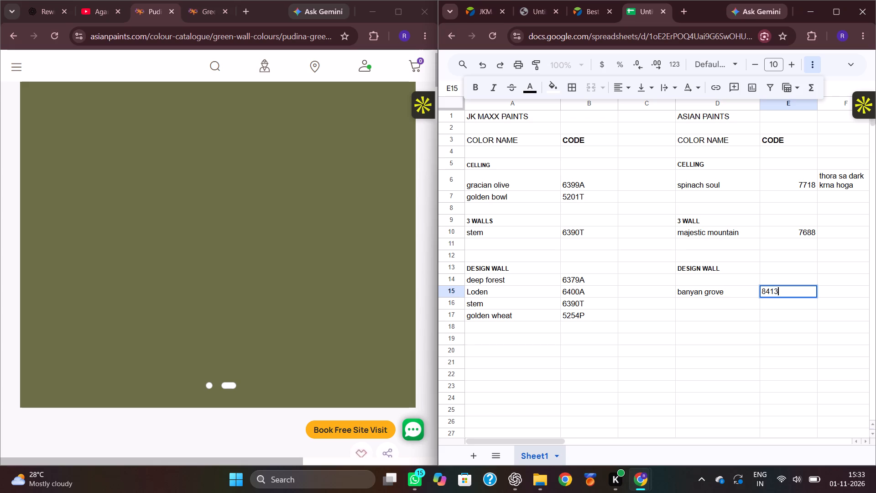
Delete the note "thora sa dark krna hoga" from cell F6.
double_click(857, 188)
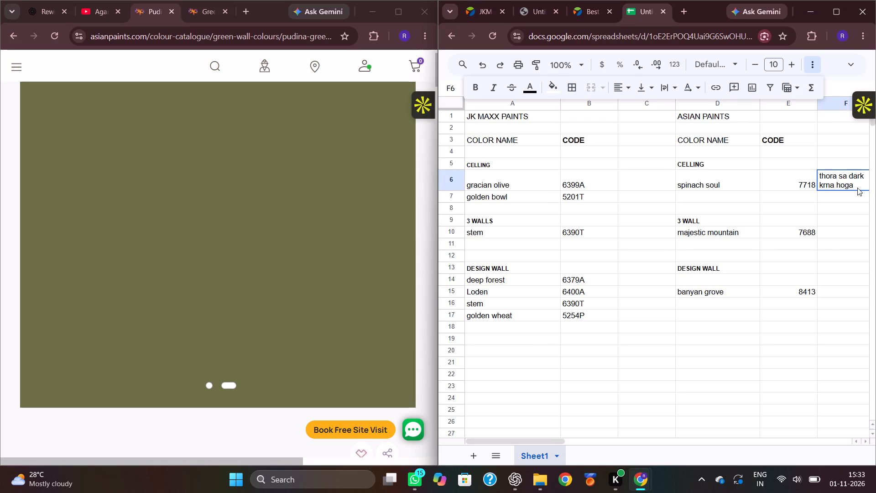
double_click(857, 188)
triple_click(857, 188)
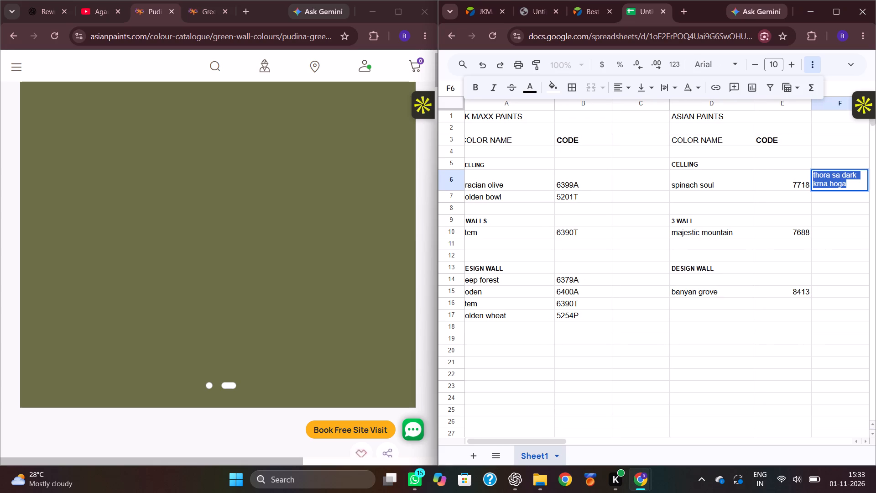
key("BackSpace")
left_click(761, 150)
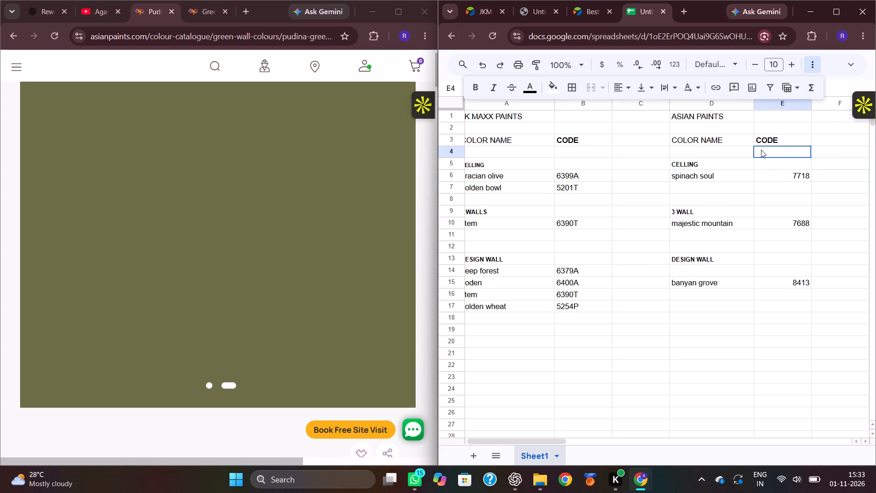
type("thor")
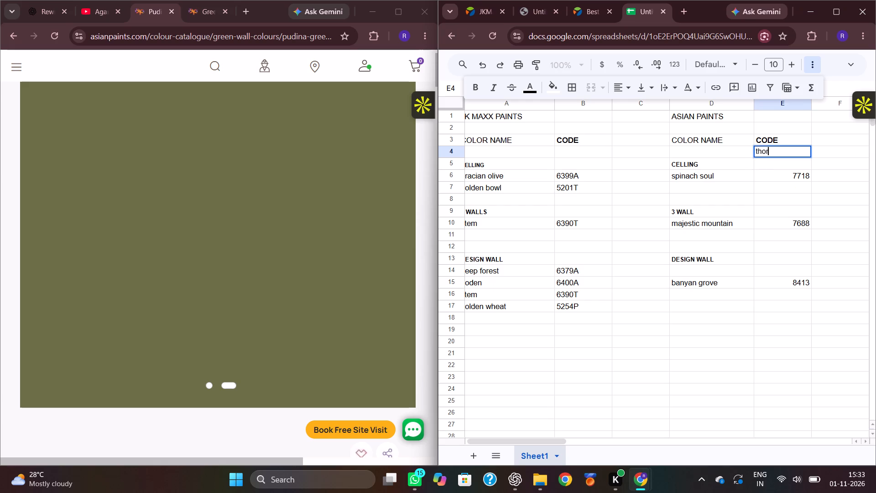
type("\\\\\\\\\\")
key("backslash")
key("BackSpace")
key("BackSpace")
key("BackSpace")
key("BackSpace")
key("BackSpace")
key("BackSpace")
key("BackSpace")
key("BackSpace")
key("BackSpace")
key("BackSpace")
Bold the ASIAN PAINTS heading in D1 and the JK MAXX PAINTS heading in A1.
left_click(709, 115)
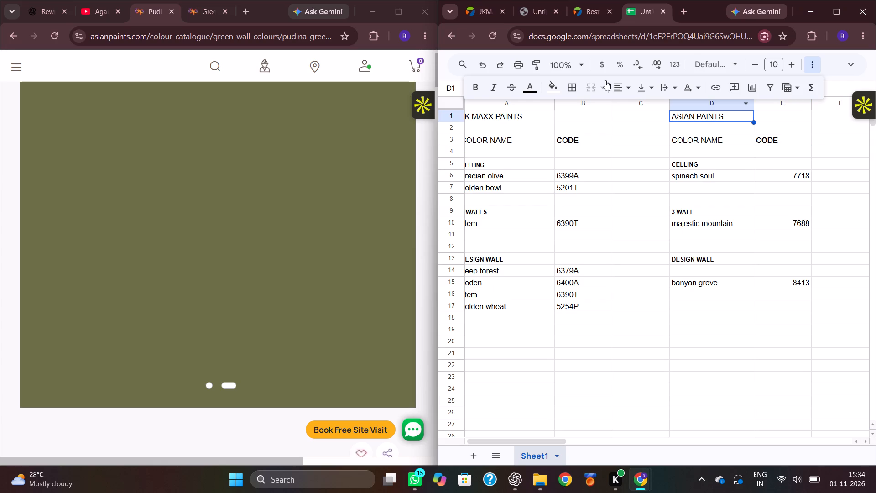
left_click(469, 84)
left_click(490, 113)
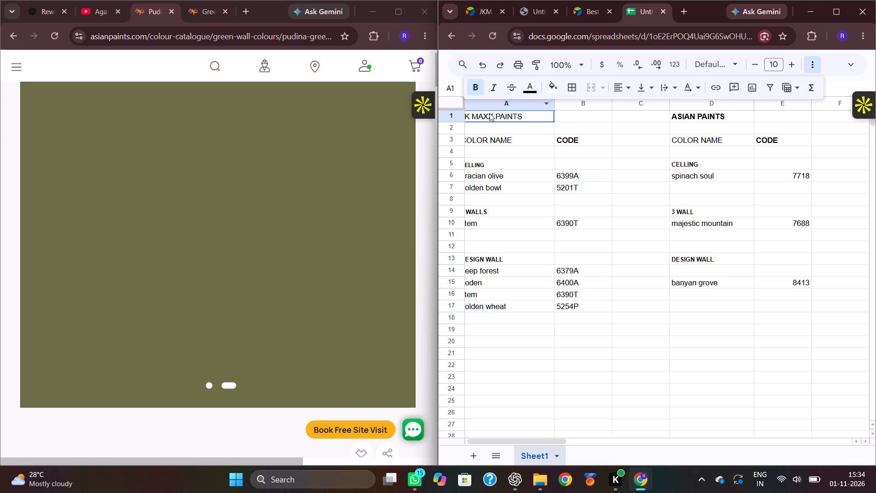
left_click(477, 84)
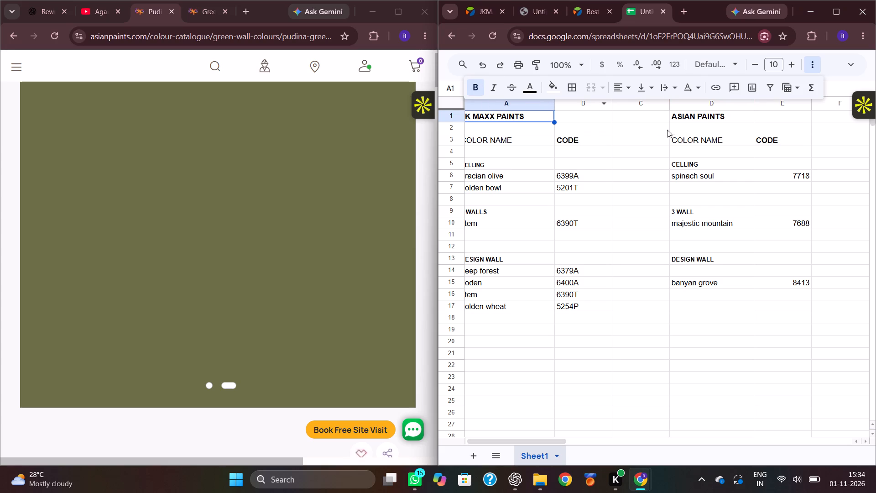
Enter the note "thora sa dark krna pdega" in cell D2, beneath the ASIAN PAINTS heading.
left_click(677, 129)
type("thora sa dark kn")
key("equal")
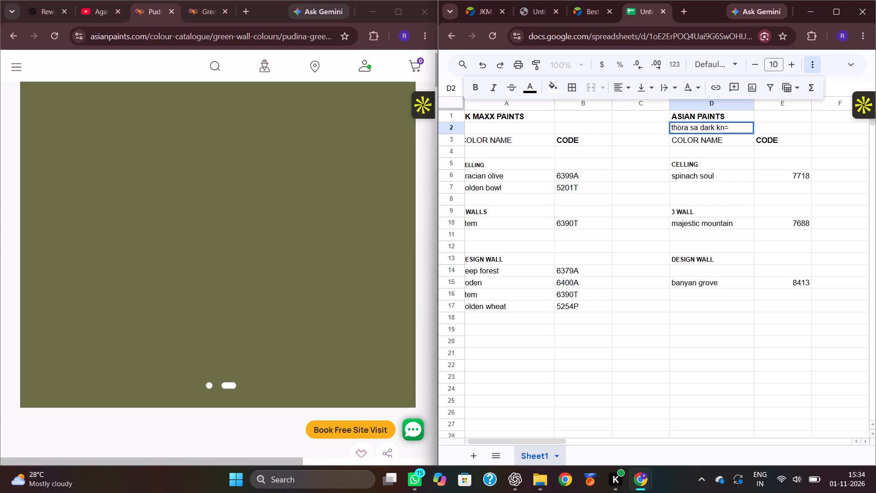
key("BackSpace")
key("BackSpace")
type("rna pd skta")
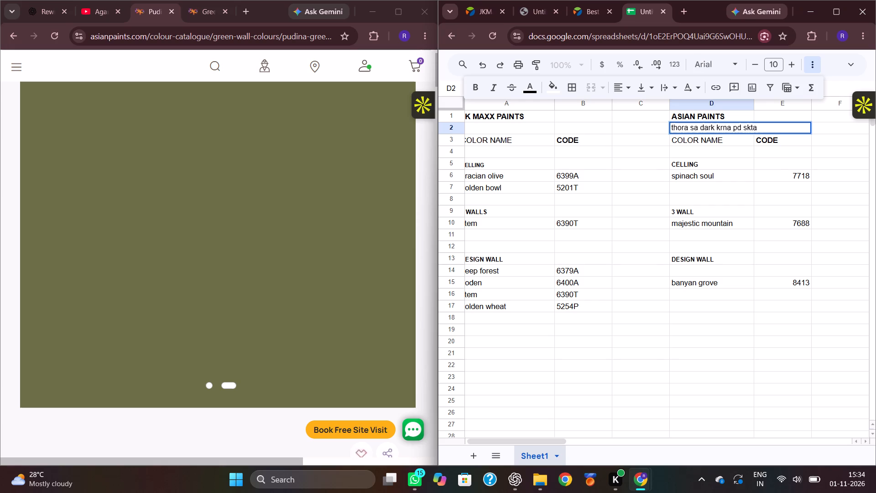
key("backslash")
key("BackSpace")
key("BackSpace")
key("BackSpace")
key("BackSpace")
key("BackSpace")
key("BackSpace")
key("BackSpace")
key("BackSpace")
key("BackSpace")
key("space")
type("pdega")
key("space")
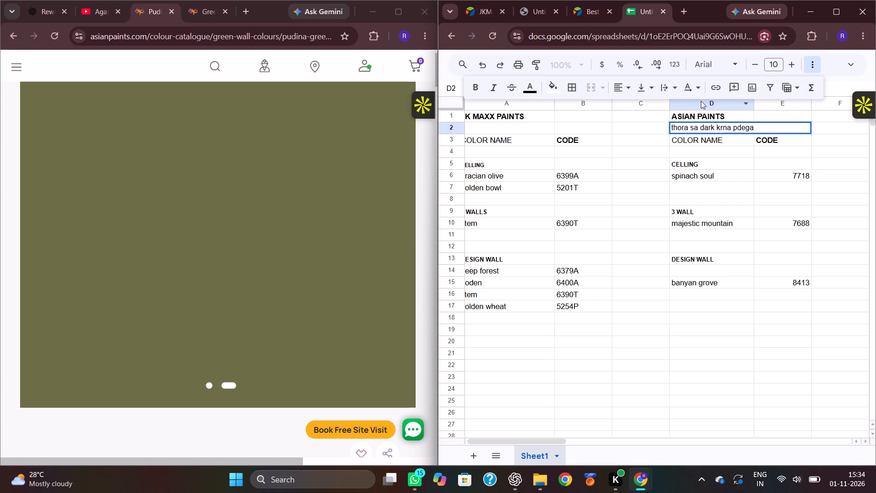
left_click(675, 88)
left_click(684, 104)
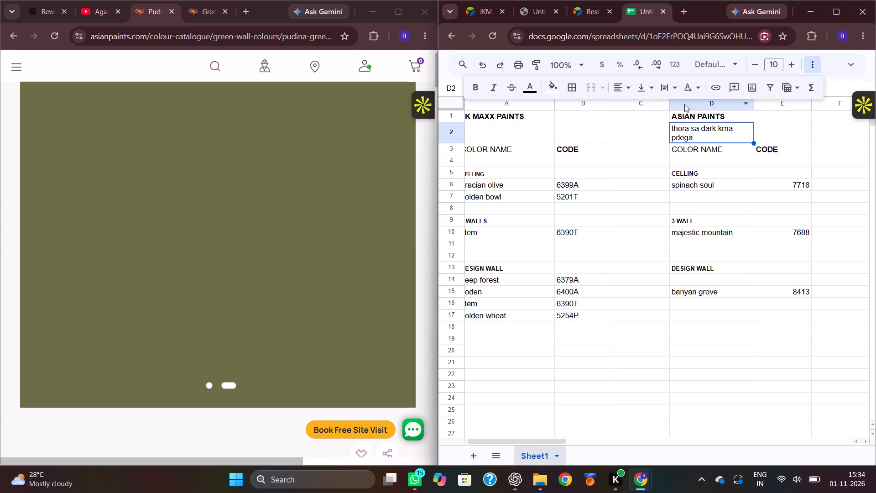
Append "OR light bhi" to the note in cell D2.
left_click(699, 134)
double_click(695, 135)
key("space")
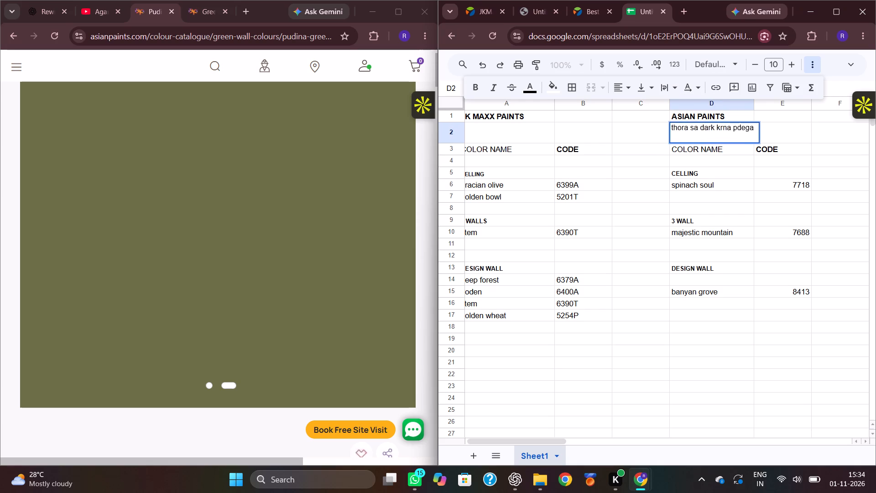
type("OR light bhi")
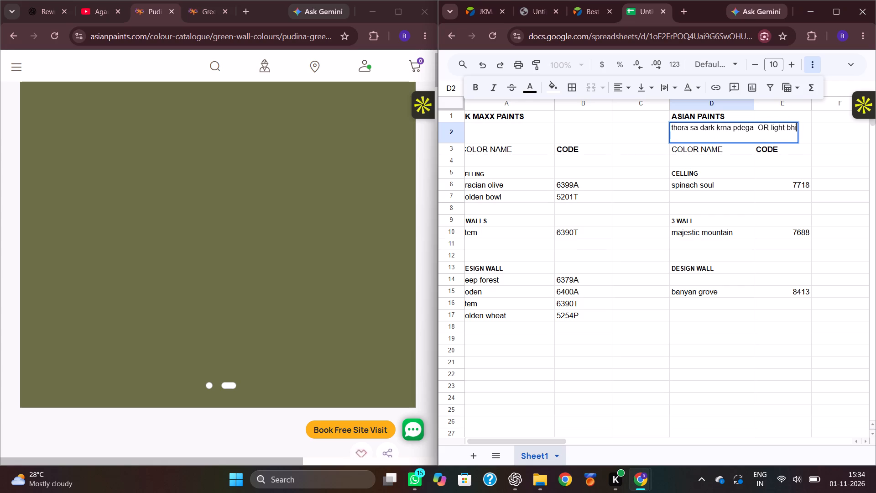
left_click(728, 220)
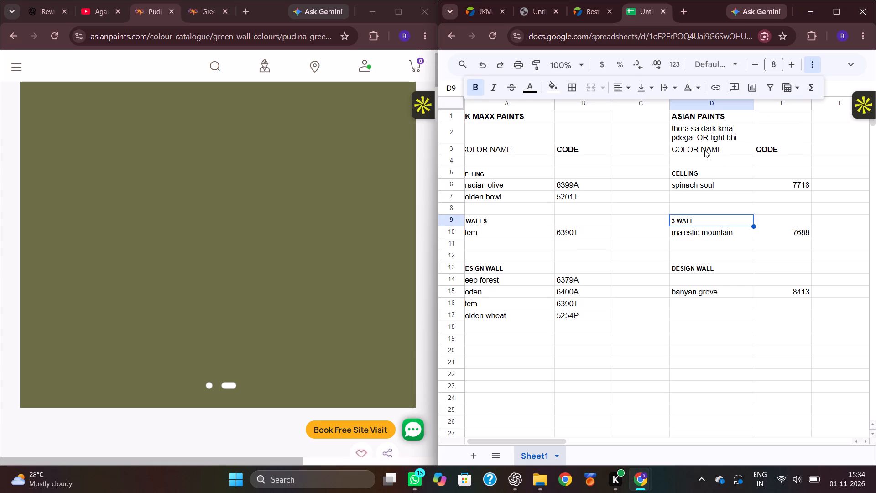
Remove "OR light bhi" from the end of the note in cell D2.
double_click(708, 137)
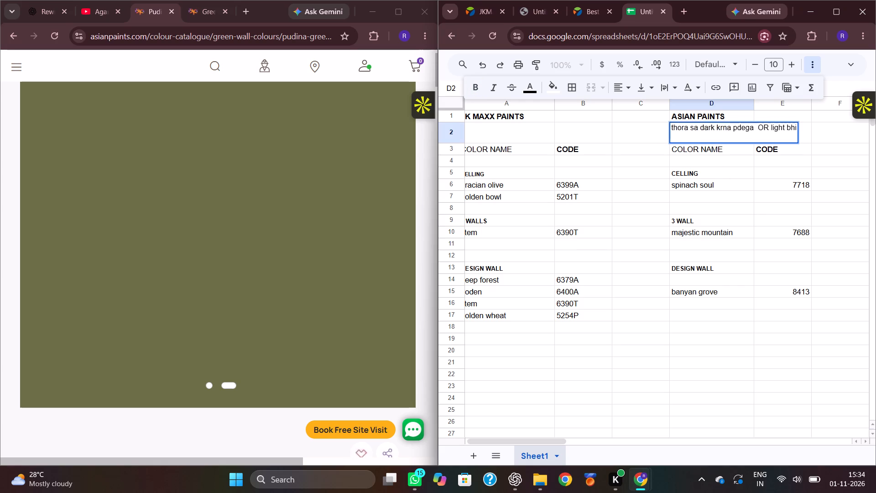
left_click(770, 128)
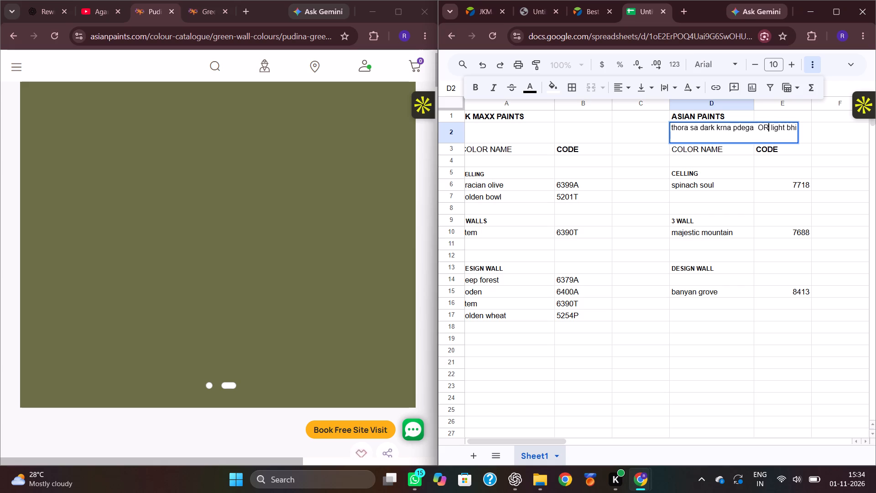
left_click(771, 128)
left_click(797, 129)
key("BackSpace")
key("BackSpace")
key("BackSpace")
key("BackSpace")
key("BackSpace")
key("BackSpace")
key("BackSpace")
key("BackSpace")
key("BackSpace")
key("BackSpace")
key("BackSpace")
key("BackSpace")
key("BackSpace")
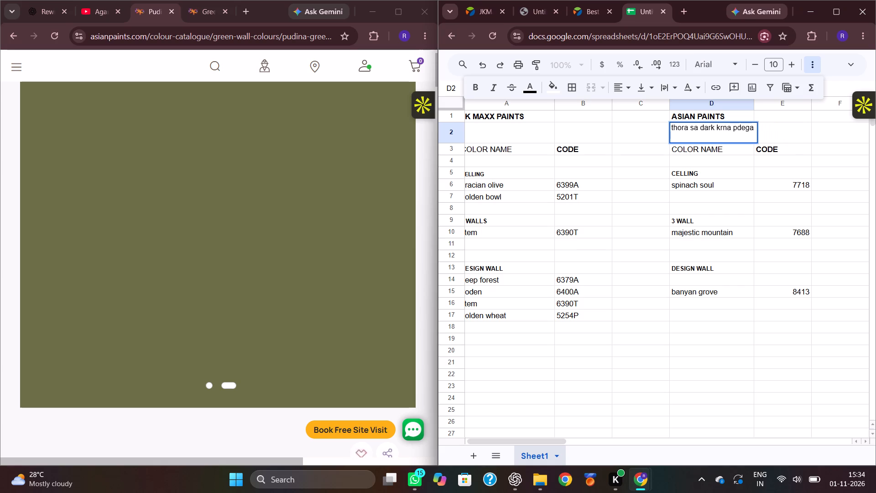
Record majestic mountain in cell D16 with the code 7688 in cell E16, under the Asian Paints DESIGN WALL label.
left_click(692, 302)
scroll(692, 302, "right", 1)
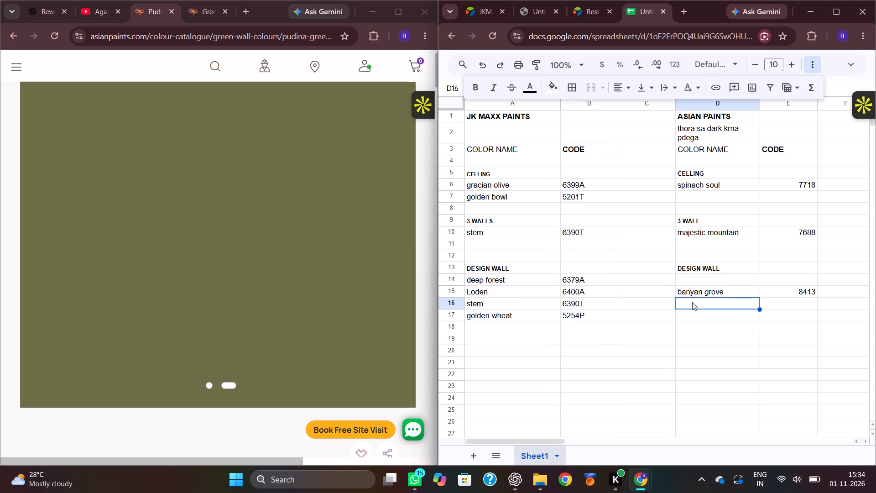
type("majestic")
key("space")
type("mou")
type("ntain")
scroll(239, 343, "down", 3)
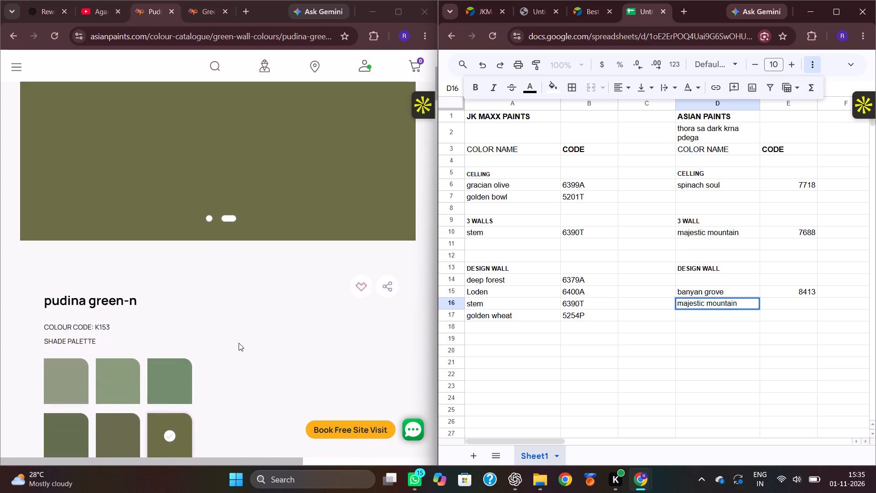
scroll(239, 343, "down", 1)
scroll(239, 343, "up", 3)
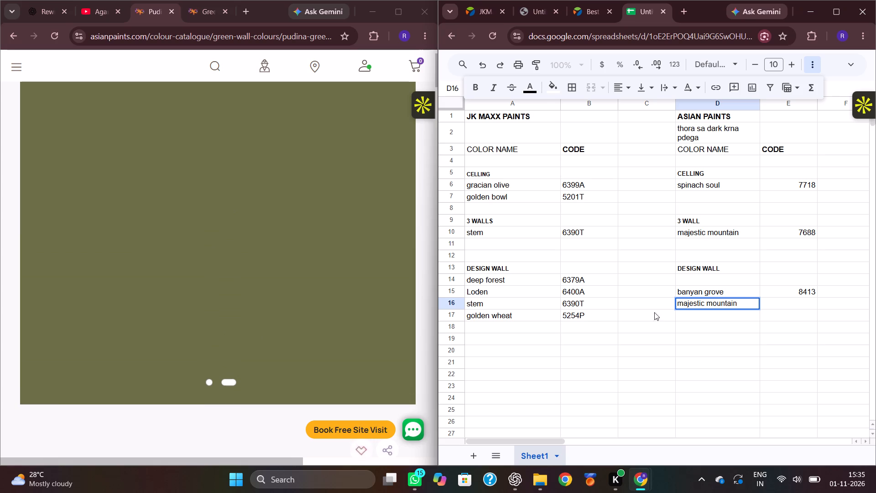
left_click(771, 309)
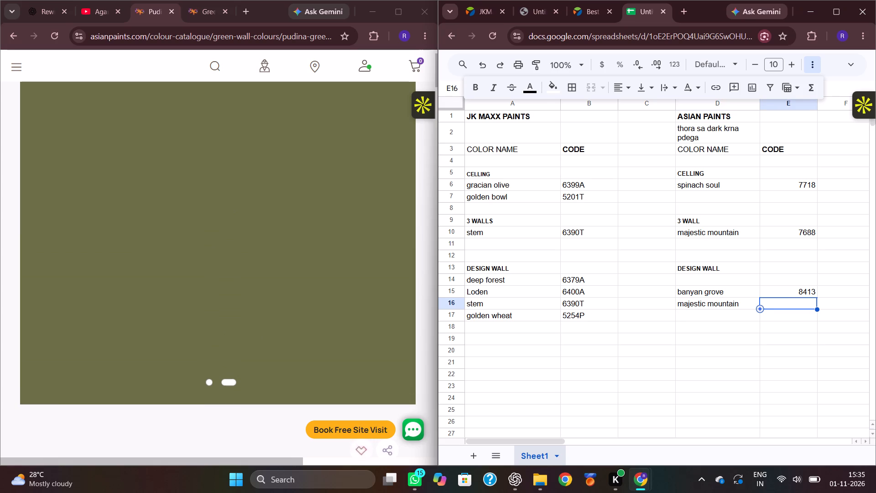
type("7688")
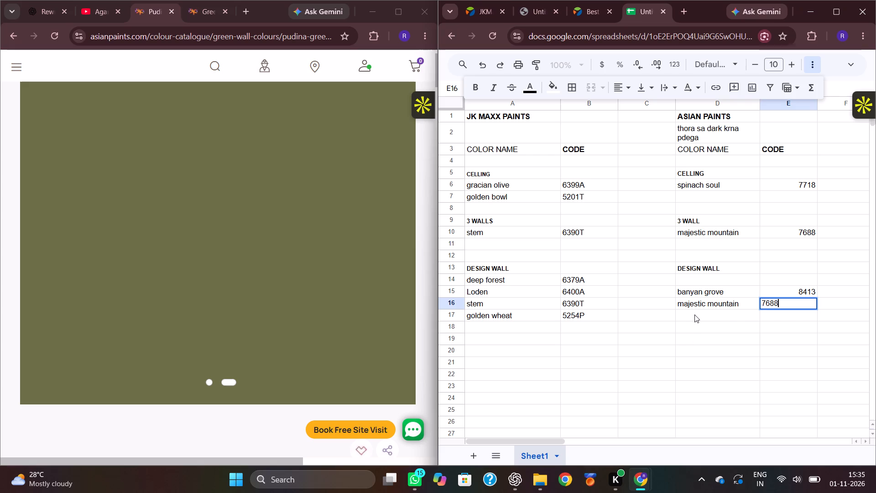
left_click(694, 315)
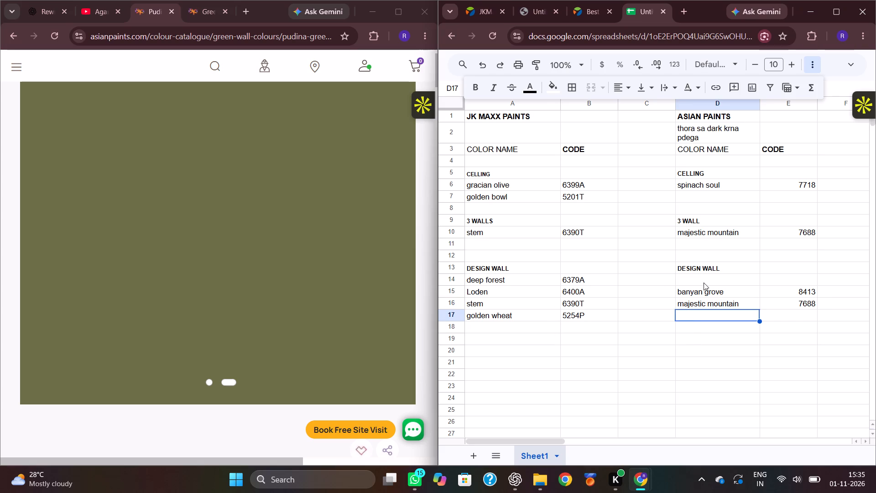
Record mahendi-N in cell D14 with the code 2361 in cell E14, directly below the Asian Paints DESIGN WALL label.
left_click(704, 280)
left_click(693, 199)
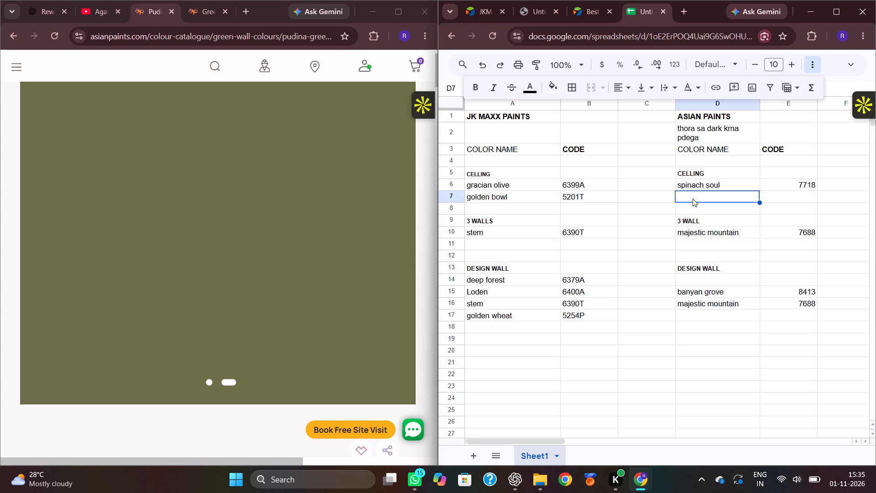
left_click(688, 277)
type("mahe")
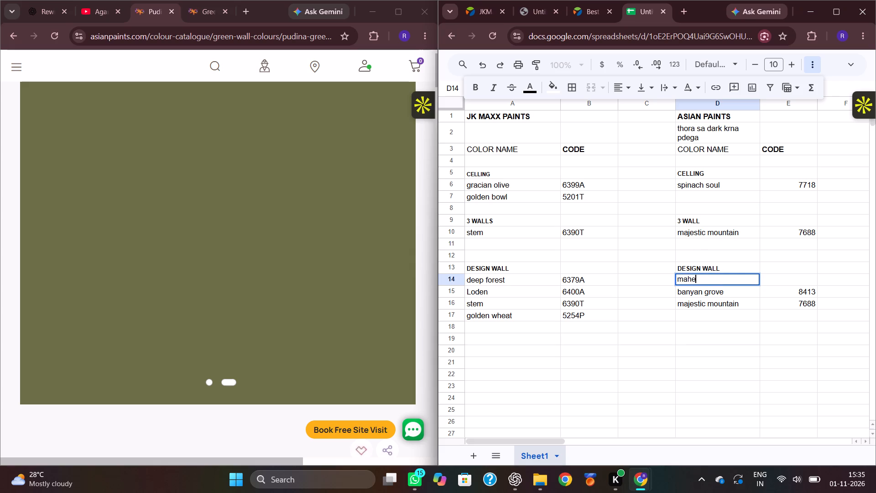
key("n")
type("di-")
key("shift+n")
key("space")
left_click(800, 278)
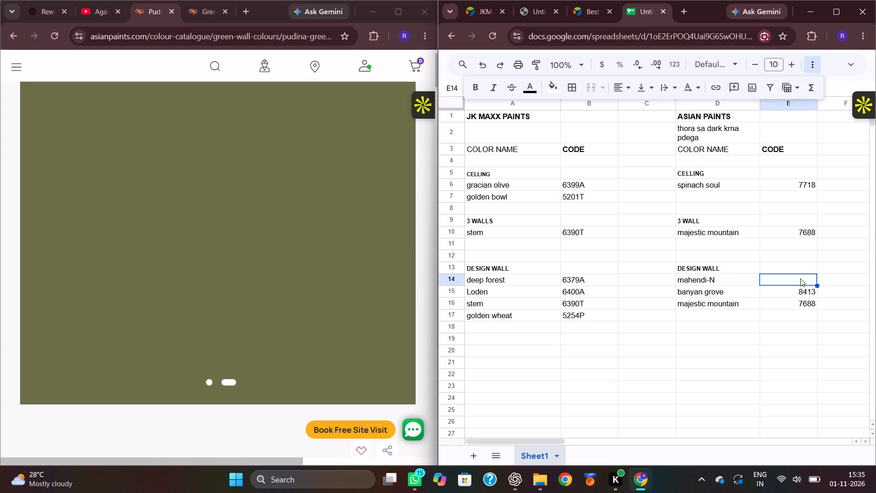
type("2361")
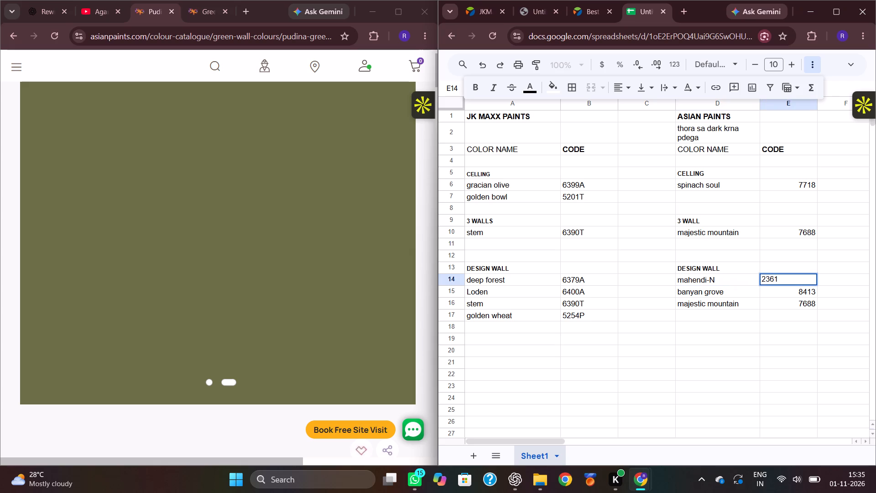
scroll(800, 278, "down", 1)
left_click(710, 318)
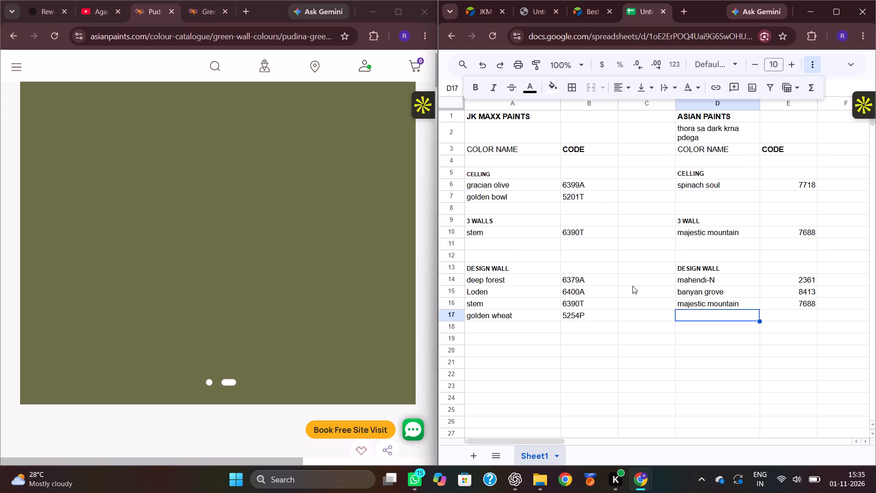
Search the JK Maxx digital fandeck for golden bowl and open the shade's colour details for comparison.
left_click(216, 68)
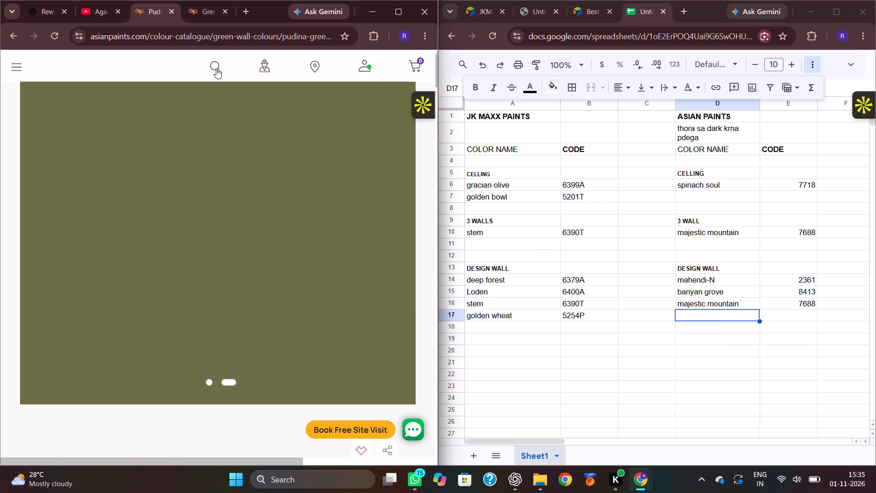
left_click(569, 15)
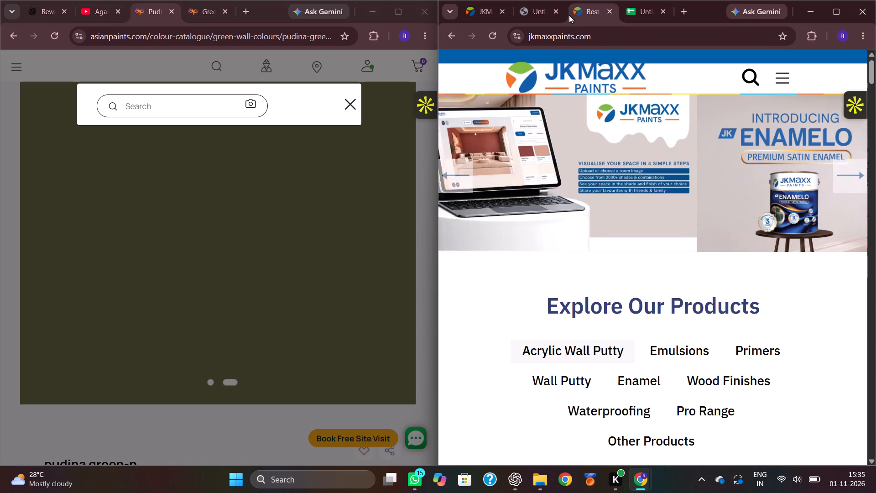
left_click(495, 13)
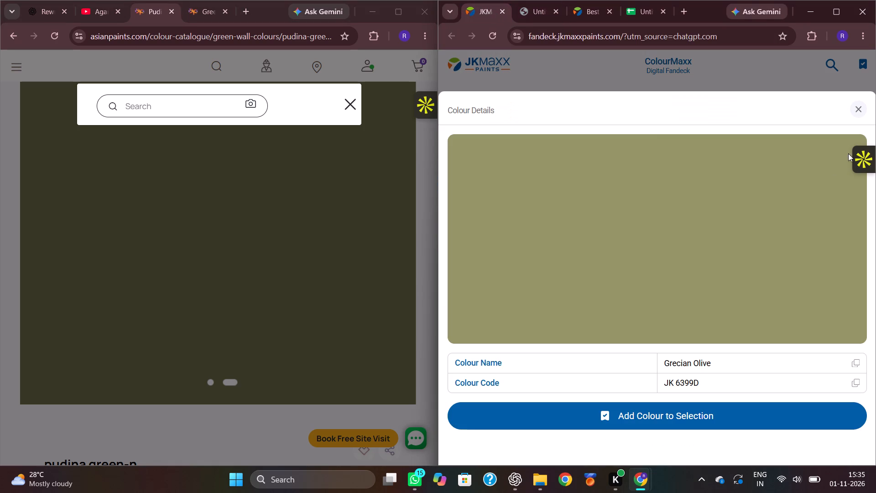
left_click(859, 112)
left_click(832, 58)
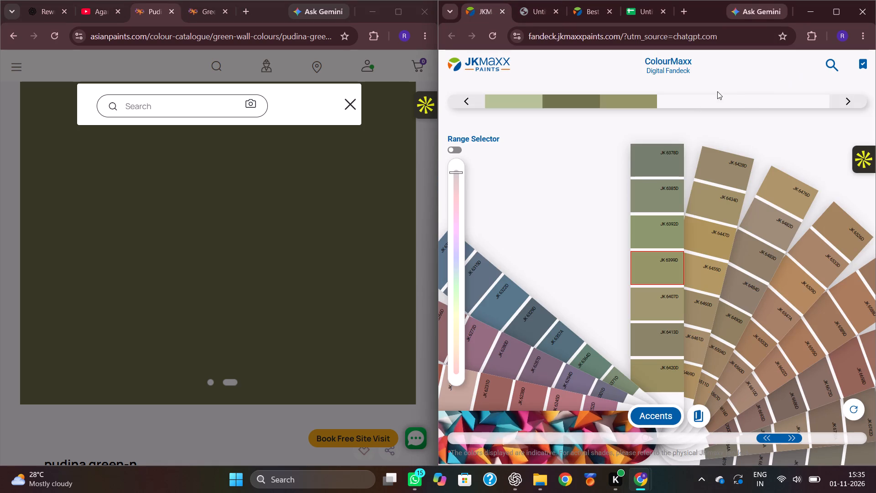
left_click(827, 63)
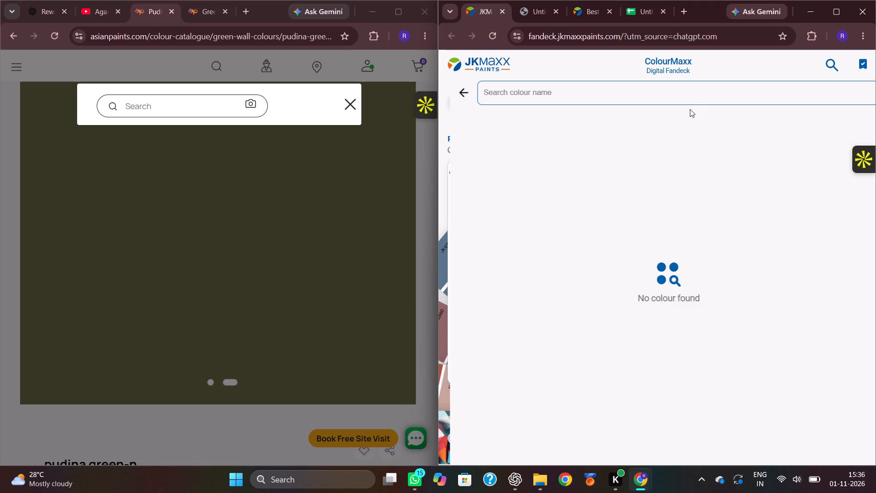
left_click(672, 98)
type("goldeb")
key("BackSpace")
type("n bowl")
left_click(566, 151)
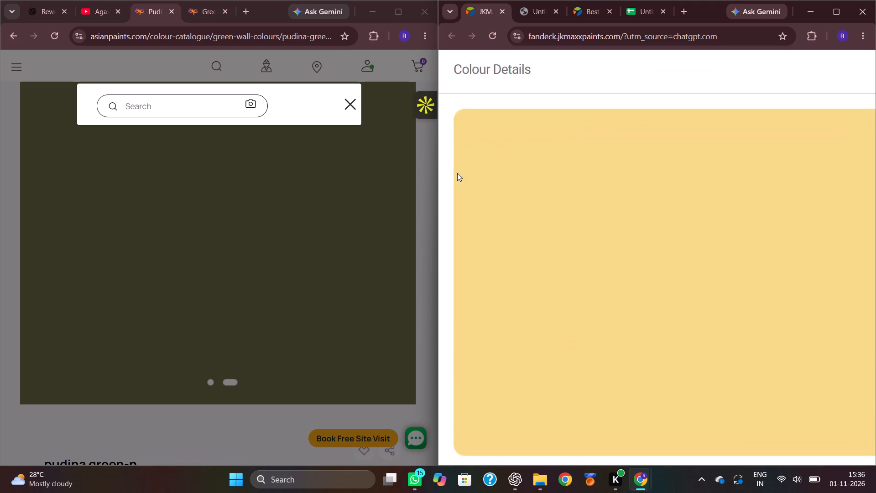
scroll(457, 173, "left", 1)
Search the Asian Paints catalogue for sunlit and open the Sunlit Sand shade with its shade palette.
left_click(168, 103)
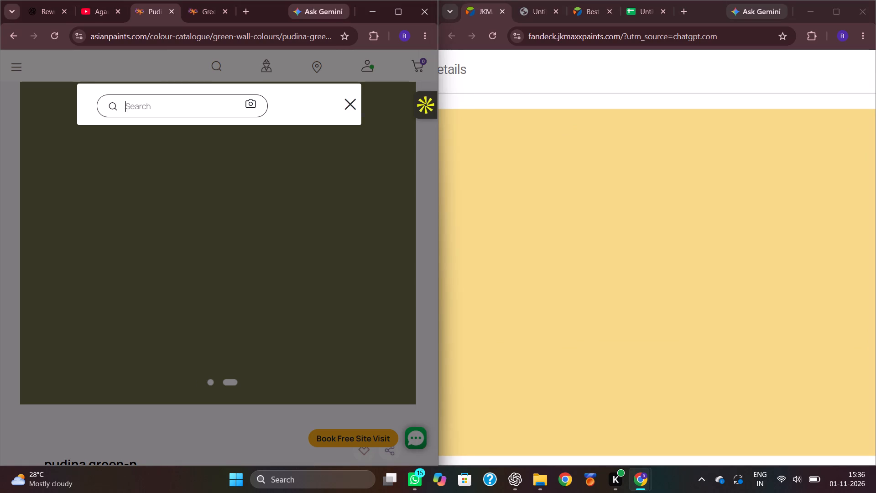
type("sunlit")
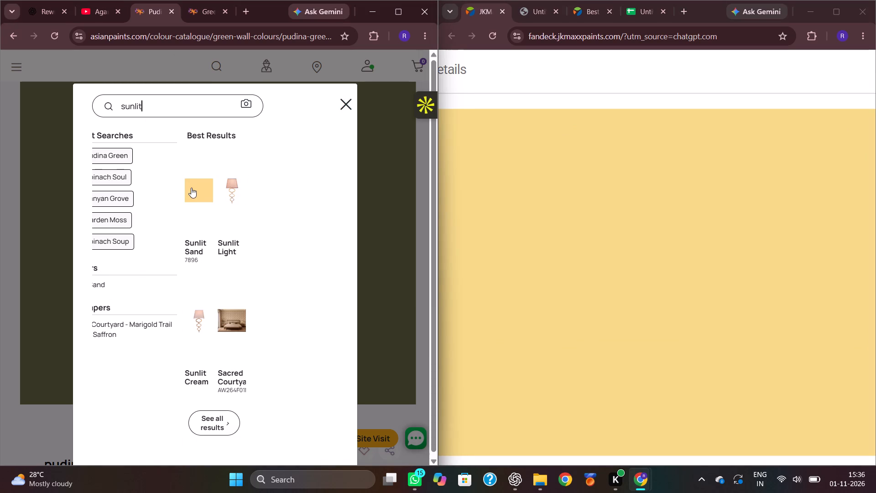
left_click(191, 188)
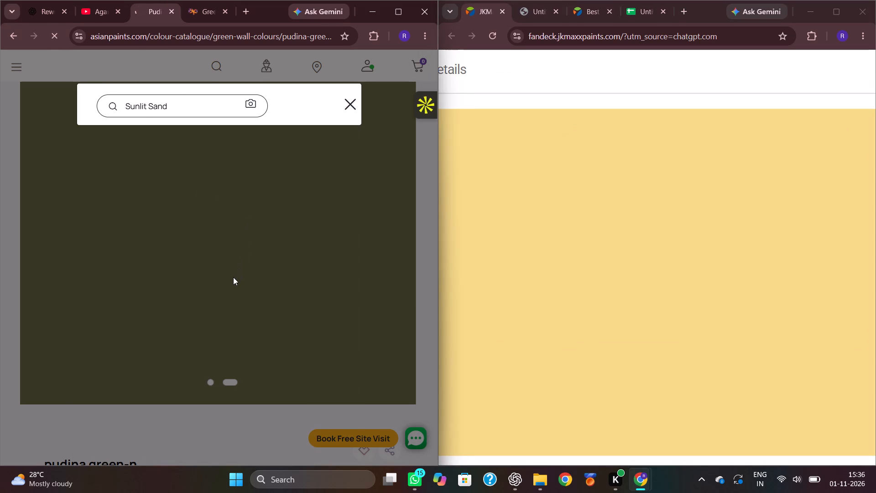
scroll(233, 277, "up", 1)
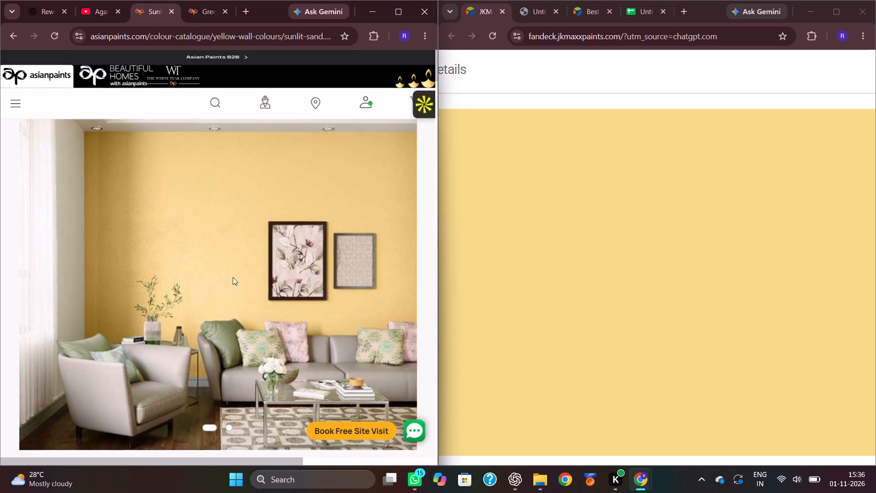
scroll(233, 277, "down", 4)
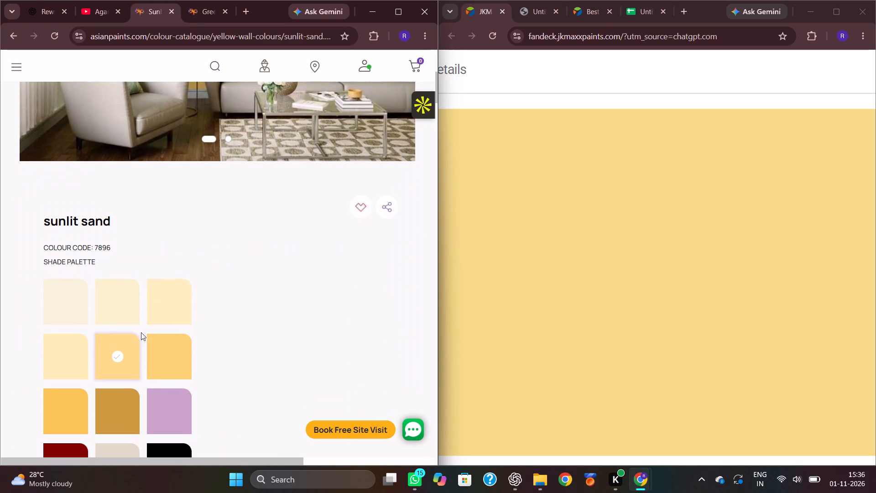
Open cream custard from sunlit sand's shade palette and show its plain colour swatch beside Golden Bowl.
left_click(63, 354)
scroll(138, 256, "up", 3)
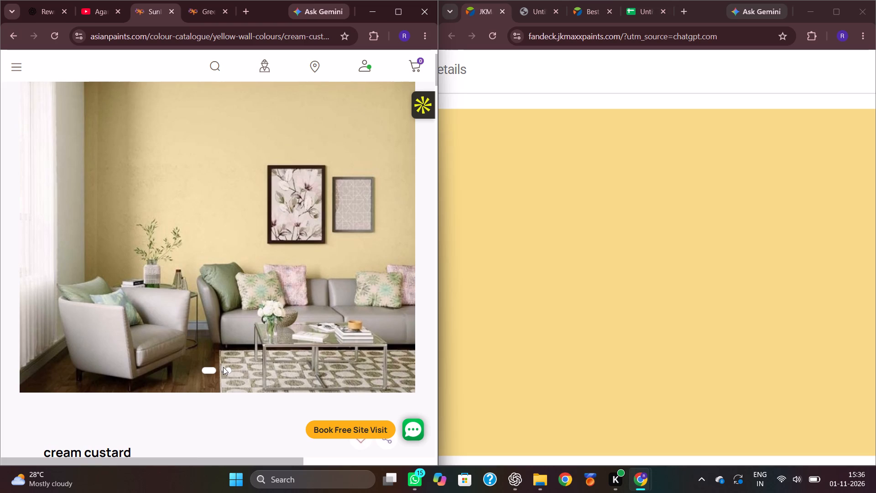
left_click_drag(229, 372, 0, 378)
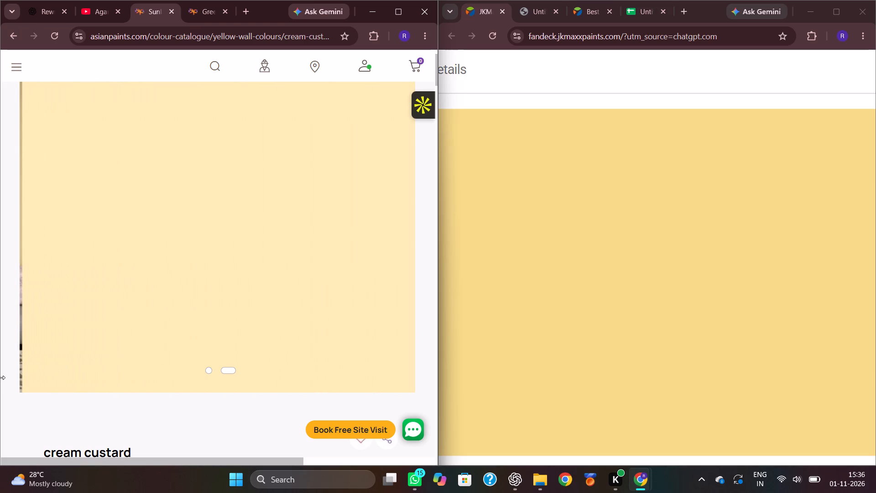
Reopen sunlit sand from the shade palette and show its plain colour swatch beside Golden Bowl.
scroll(0, 378, "down", 4)
scroll(148, 381, "down", 4)
left_click(120, 299)
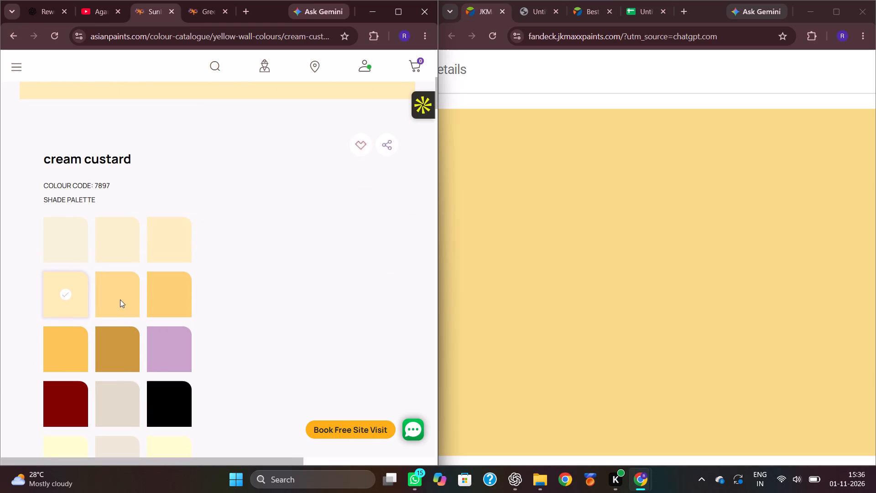
scroll(120, 299, "up", 6)
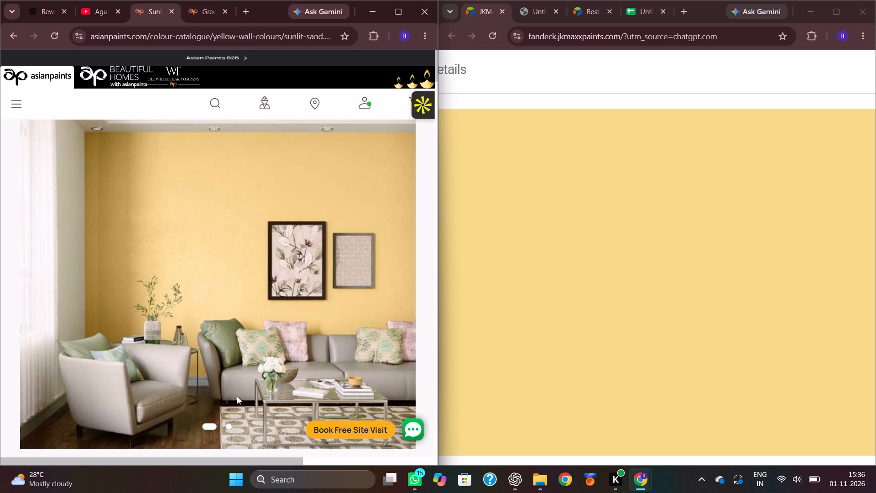
left_click_drag(228, 429, 0, 461)
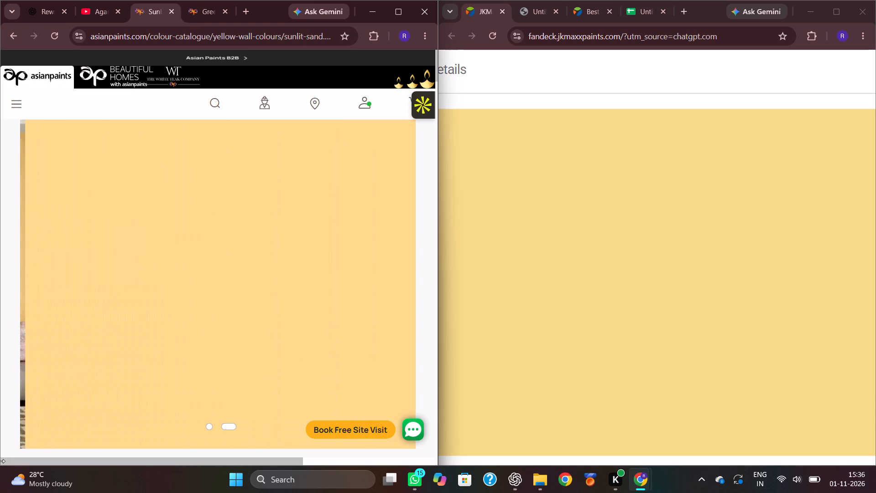
Examine sunlit sand's shade palette for a closer match to Golden Bowl and open the autumn valley shade.
scroll(0, 461, "up", 4, "ctrl")
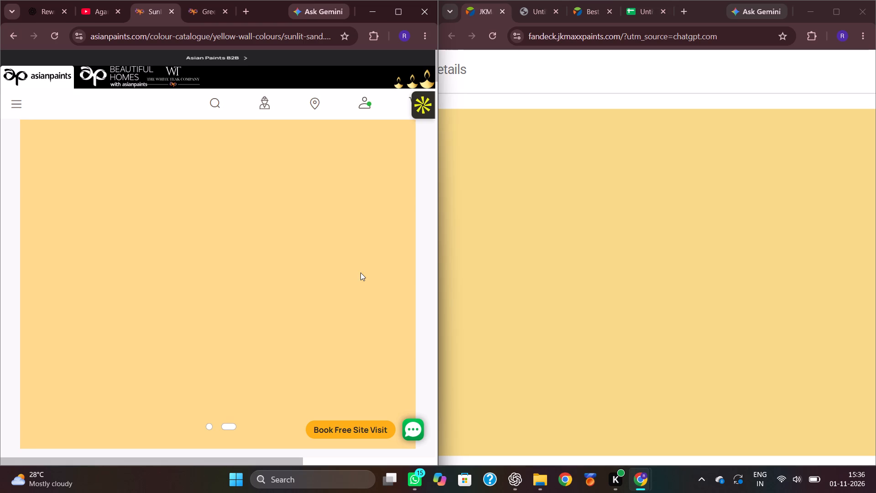
scroll(182, 233, "down", 7)
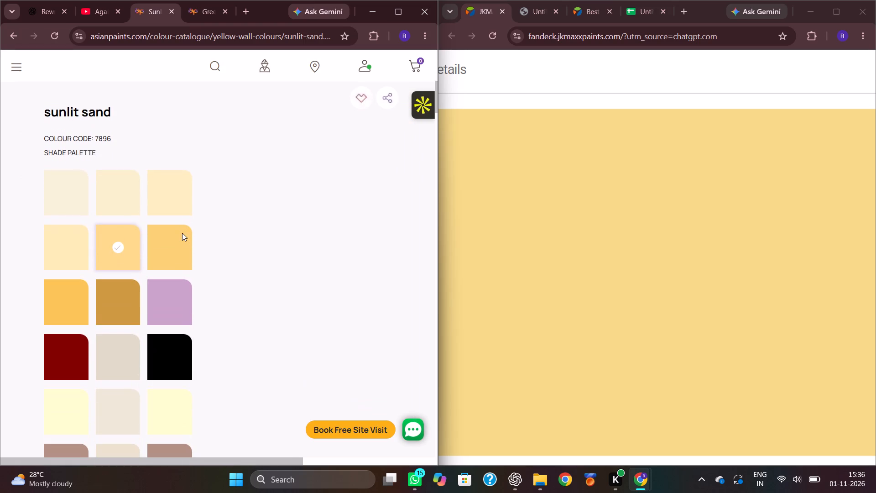
scroll(182, 233, "down", 2)
scroll(182, 233, "up", 1)
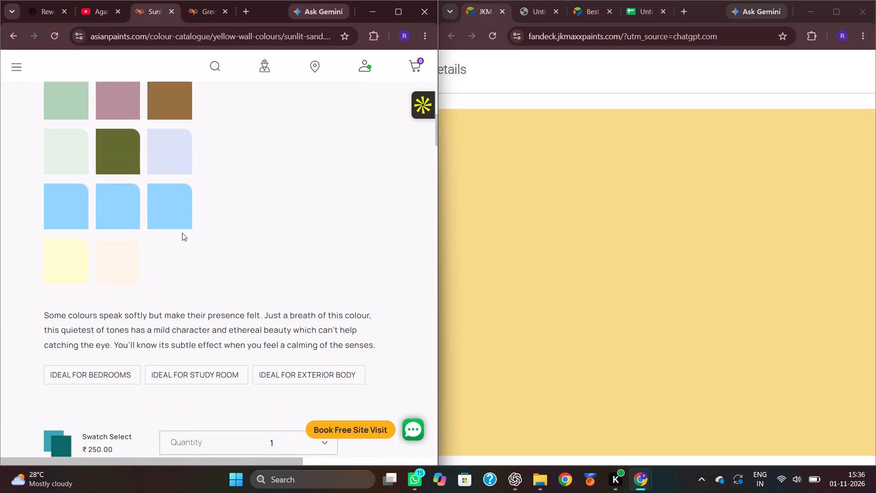
scroll(182, 233, "up", 1)
scroll(182, 233, "down", 1)
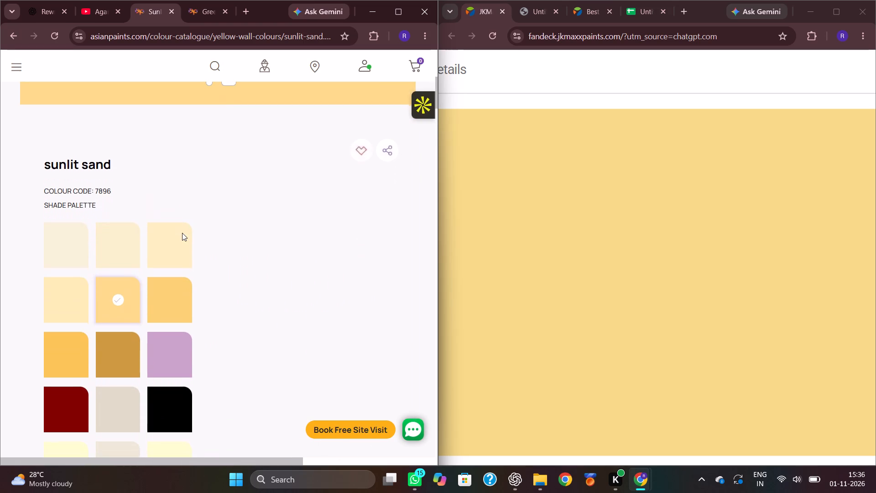
scroll(182, 233, "down", 1)
scroll(202, 258, "up", 3)
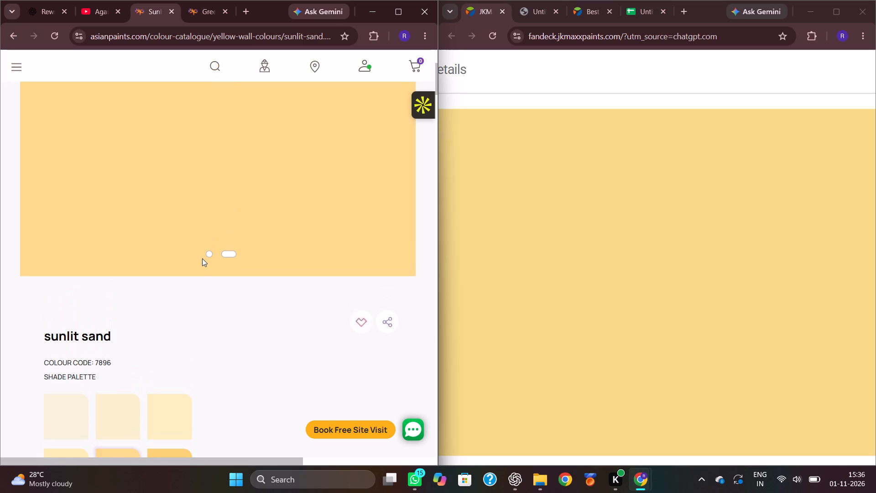
scroll(202, 258, "down", 3)
scroll(121, 331, "down", 1)
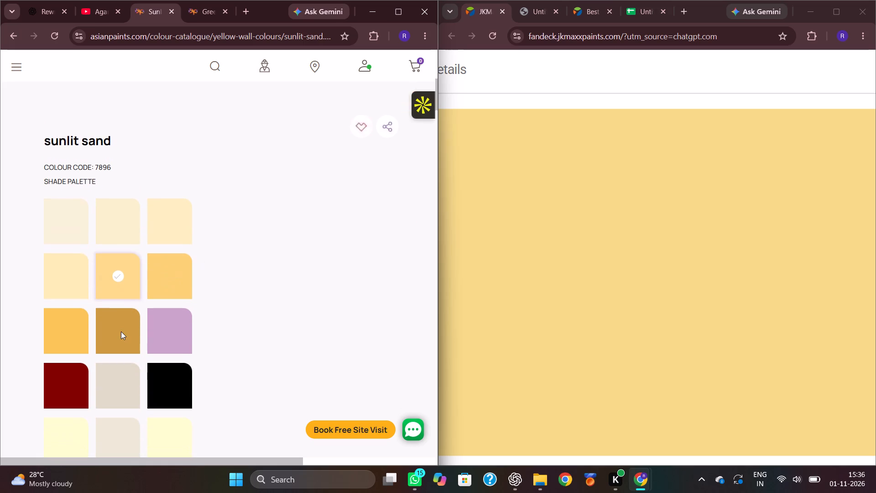
left_click(165, 232)
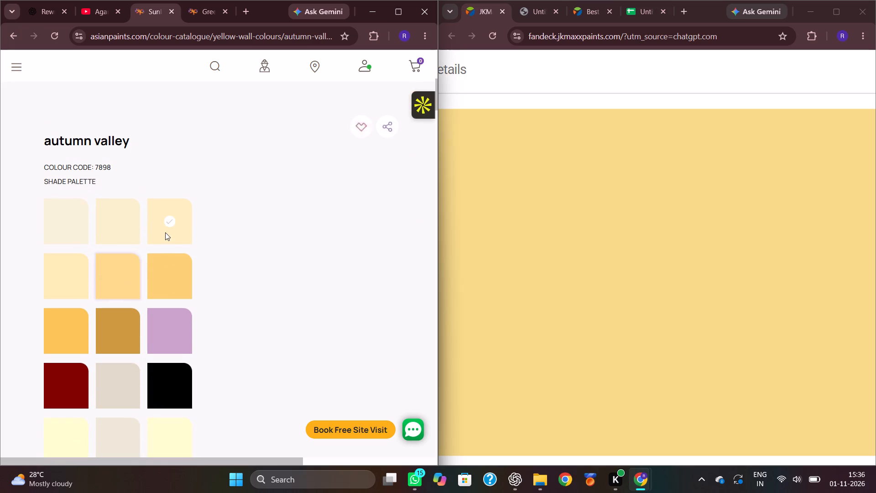
scroll(165, 232, "up", 6)
scroll(165, 232, "down", 1)
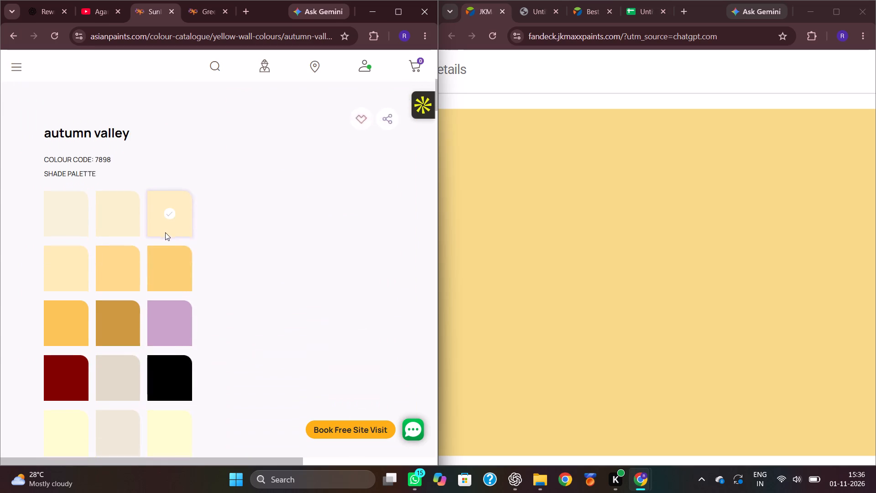
scroll(165, 232, "up", 2)
Search the Asian Paints catalogue for sundrenched.
left_click(209, 100)
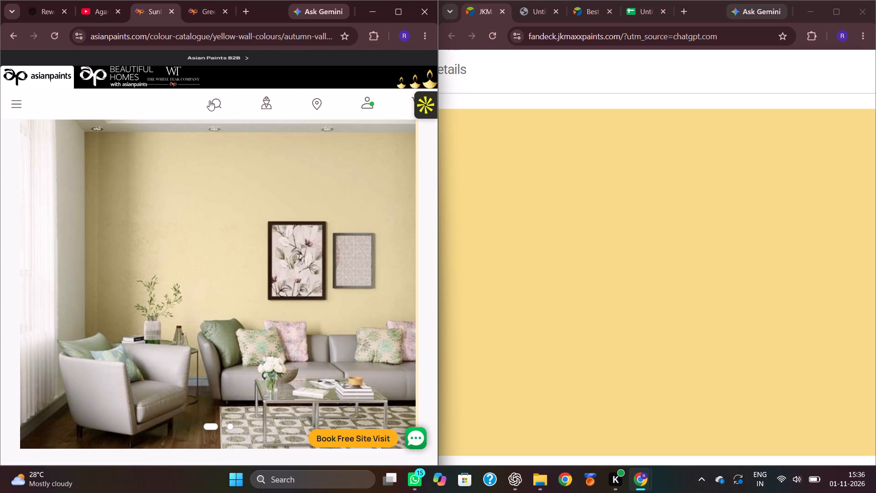
left_click(179, 109)
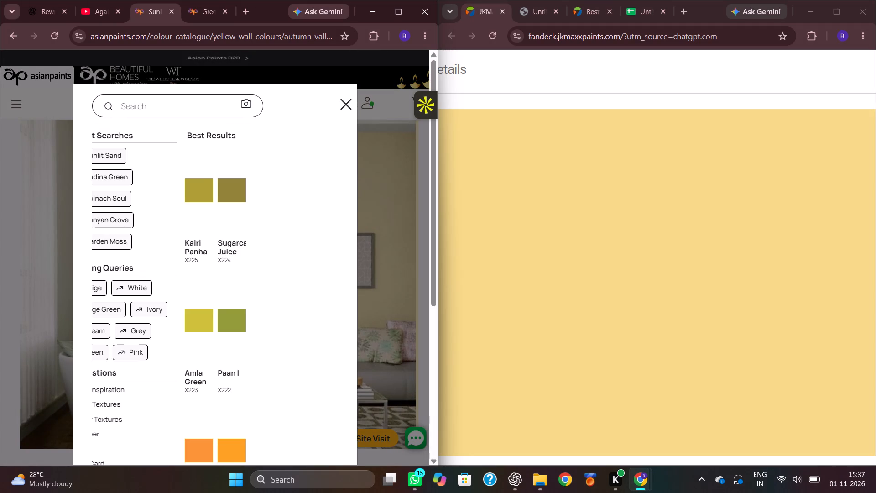
type("sun")
type("dre")
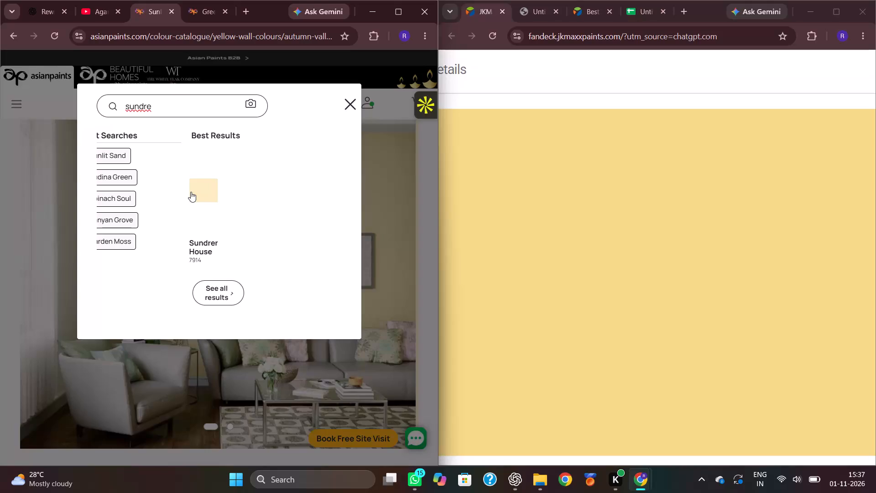
type("nched")
Replace the Asian Paints search with the code 7914 and open the matching sundrenched shade's page.
key("BackSpace")
key("BackSpace")
key("BackSpace")
key("BackSpace")
key("BackSpace")
key("BackSpace")
key("BackSpace")
key("BackSpace")
key("BackSpace")
key("BackSpace")
key("BackSpace")
key("BackSpace")
key("BackSpace")
key("BackSpace")
key("BackSpace")
key("BackSpace")
key("BackSpace")
key("BackSpace")
key("BackSpace")
key("BackSpace")
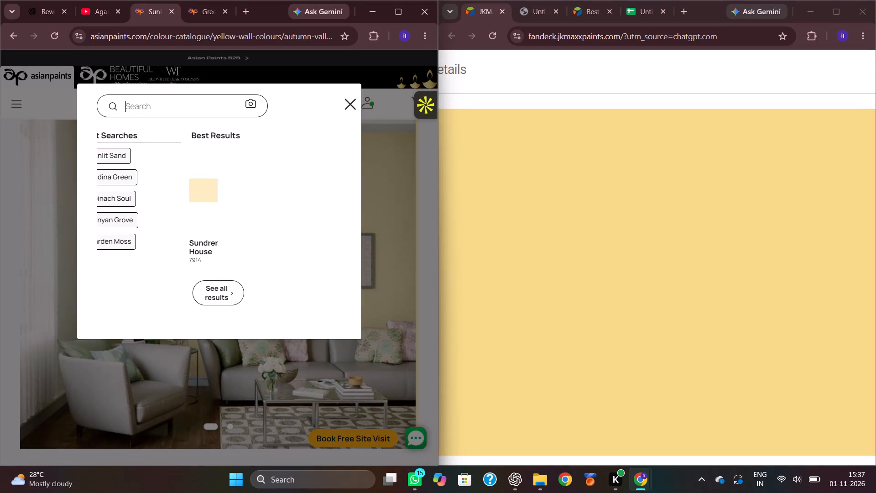
type("79")
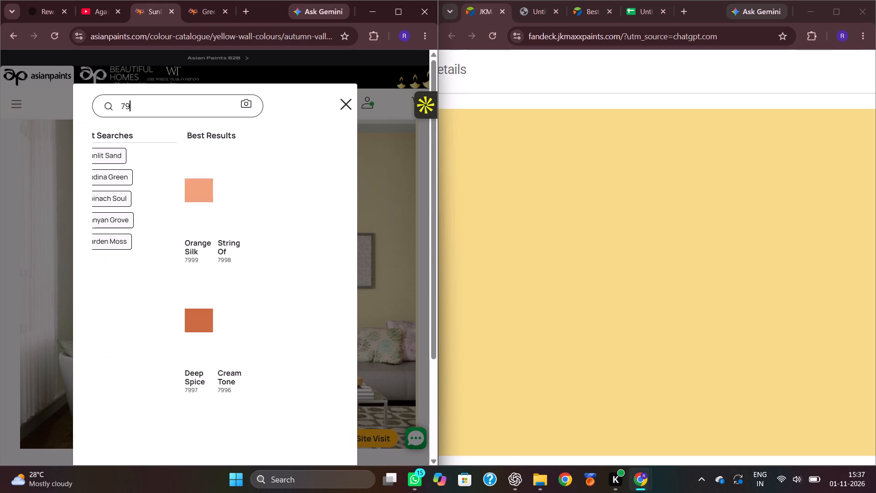
type("14")
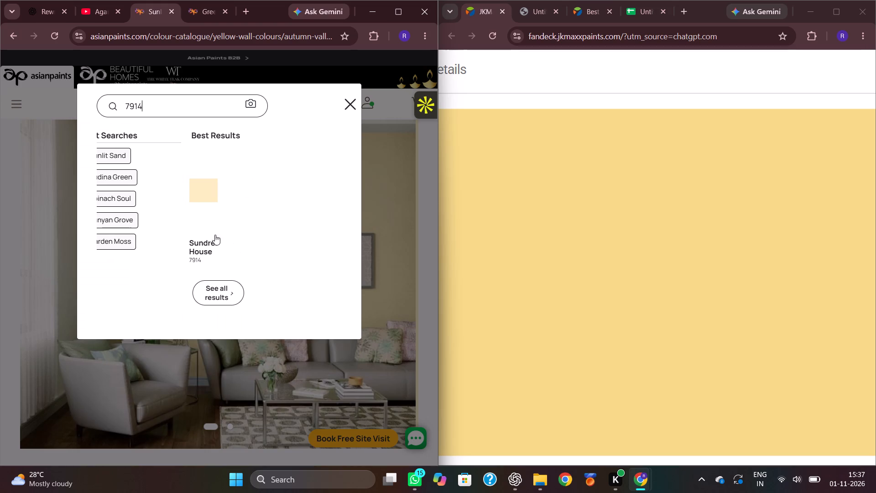
left_click(203, 199)
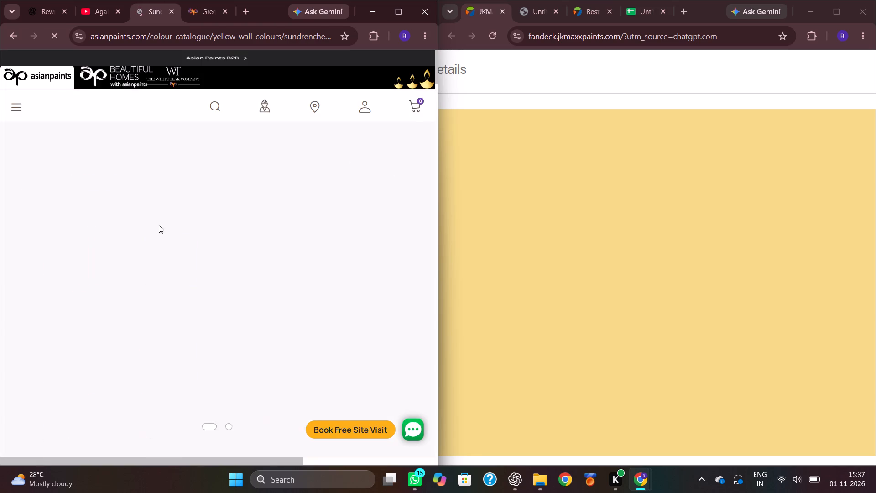
scroll(164, 224, "down", 1)
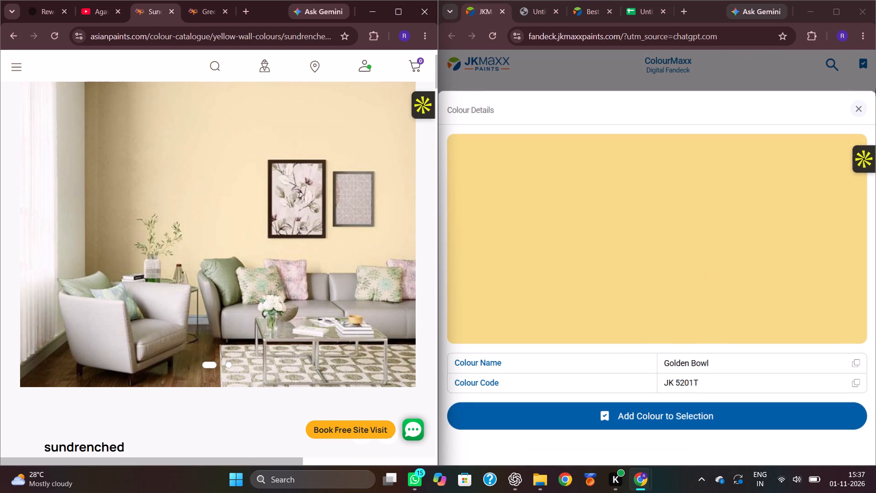
Search the JK Maxx fandeck for golden wheat and open the Golden Wheat shade's colour details.
left_click(856, 105)
left_click(834, 62)
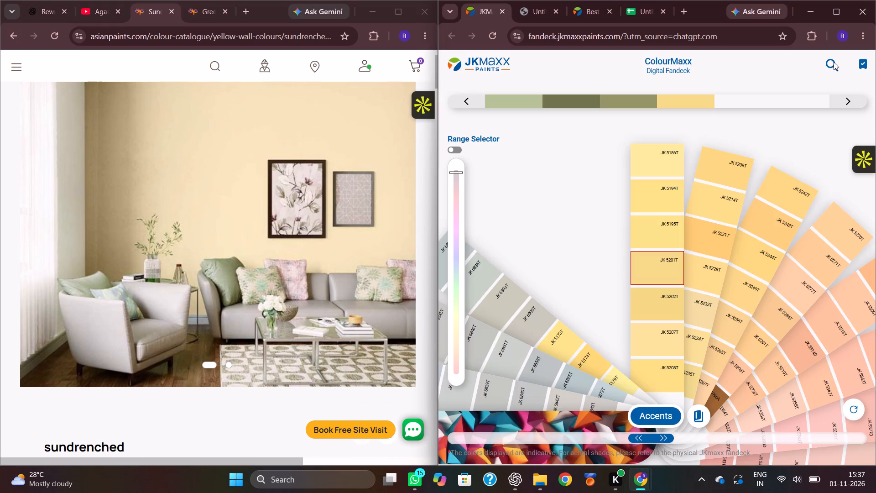
left_click(668, 99)
type("golden wheat")
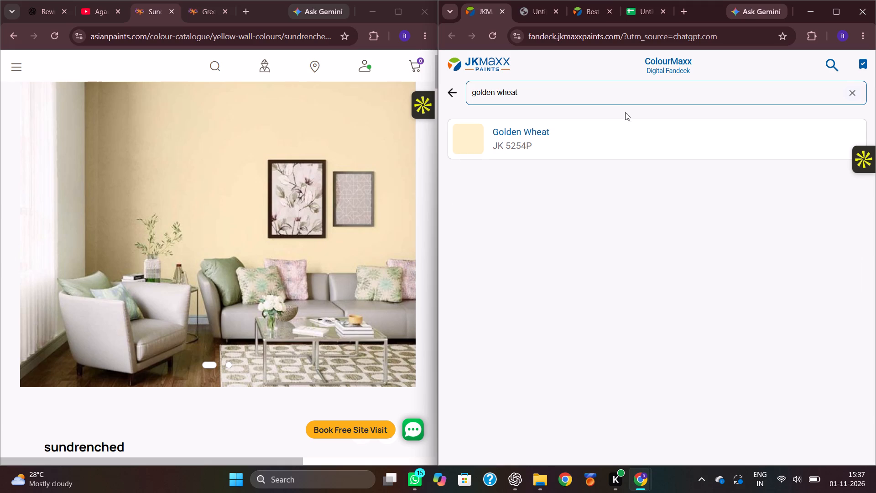
left_click(534, 134)
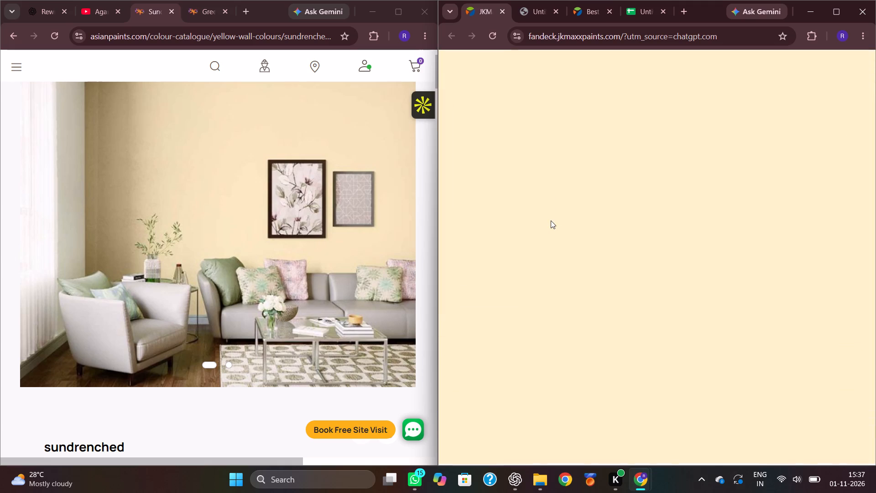
Show the plain colour swatch of sundrenched and compare it with the Golden Wheat swatch.
scroll(551, 220, "left", 7)
scroll(316, 245, "down", 2)
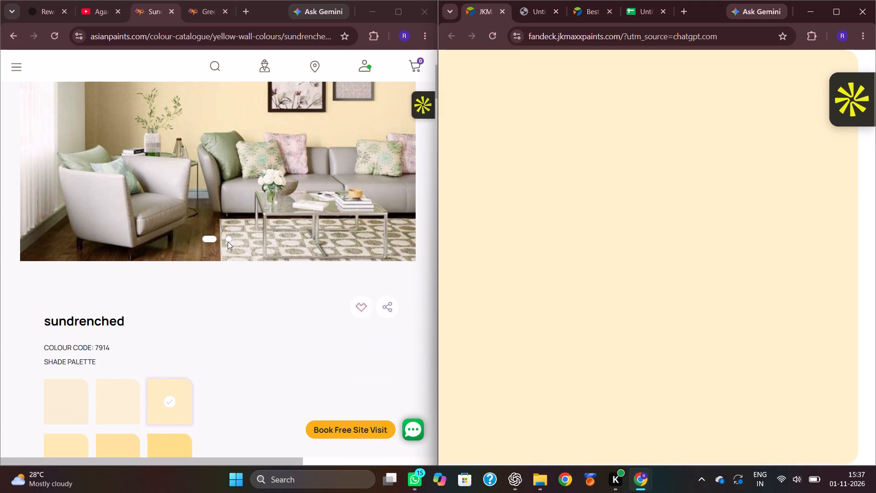
left_click_drag(228, 241, 0, 273)
scroll(0, 273, "up", 3)
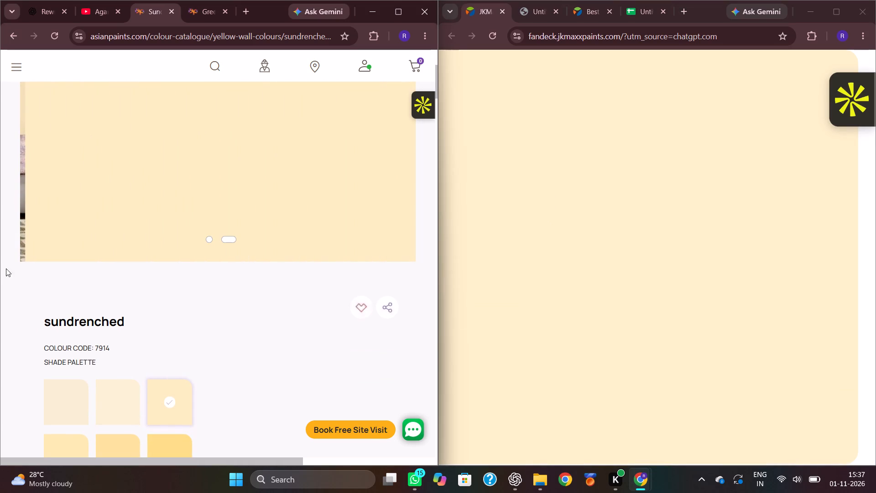
scroll(49, 239, "up", 3)
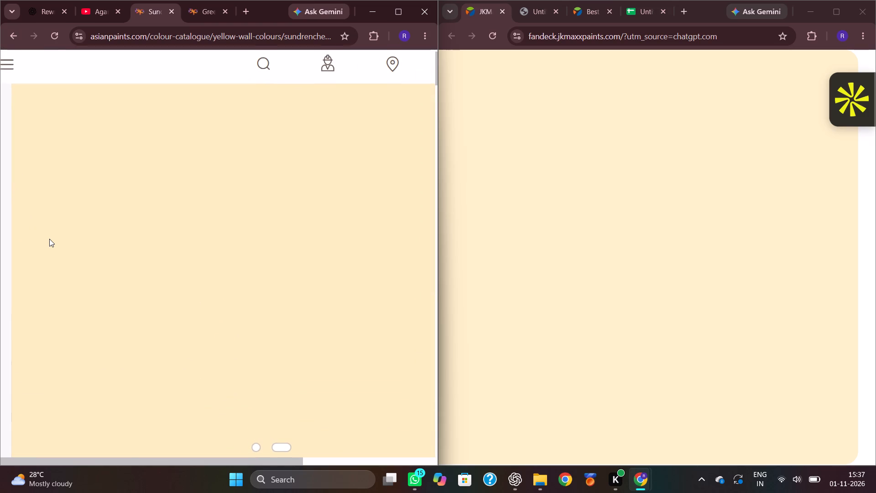
scroll(49, 239, "down", 1)
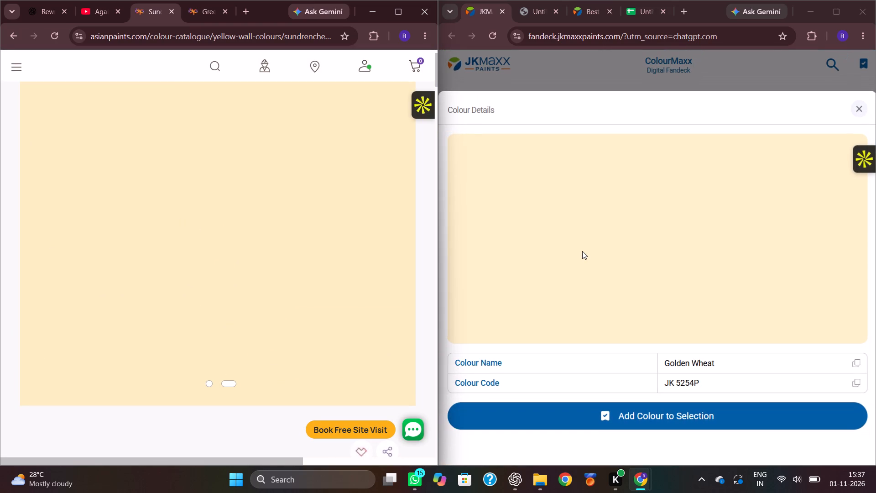
Copy the shade name sundrenched into the sheet's Asian Paints design wall list, in the golden wheat row.
left_click(306, 308)
scroll(306, 308, "down", 3)
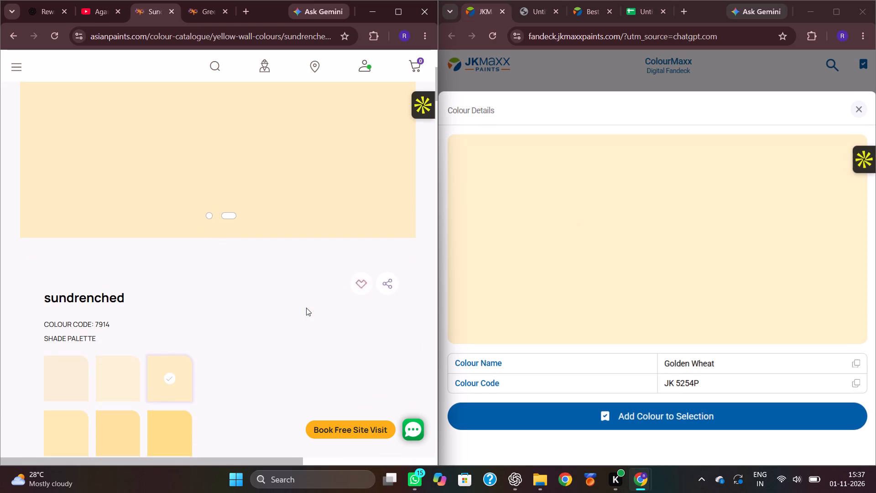
scroll(306, 308, "down", 1)
left_click_drag(125, 293, 31, 299)
key("ctrl+c")
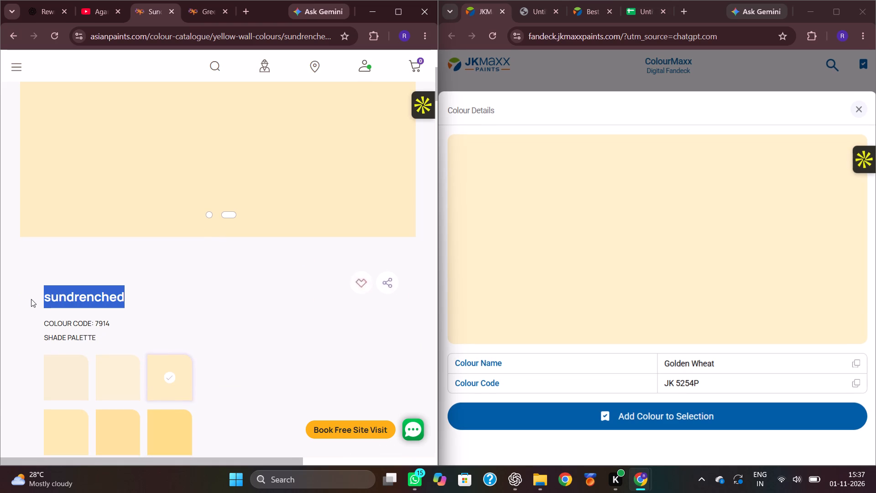
key("ctrl+c")
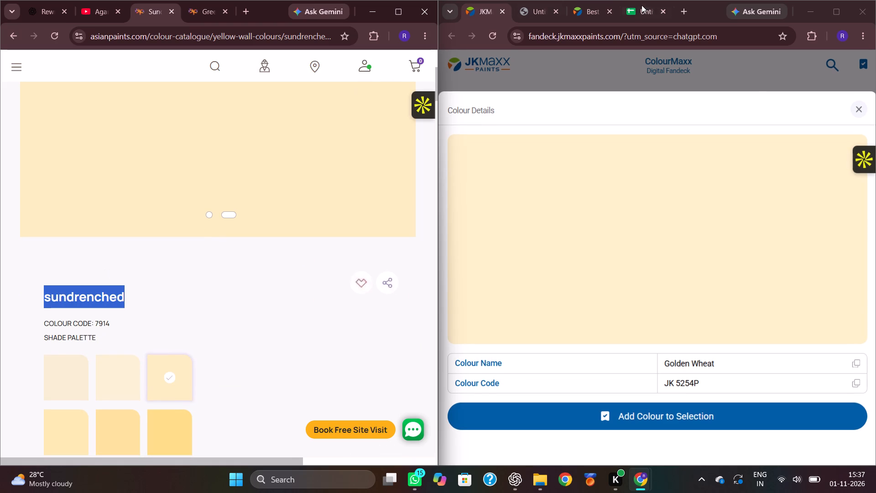
left_click(642, 7)
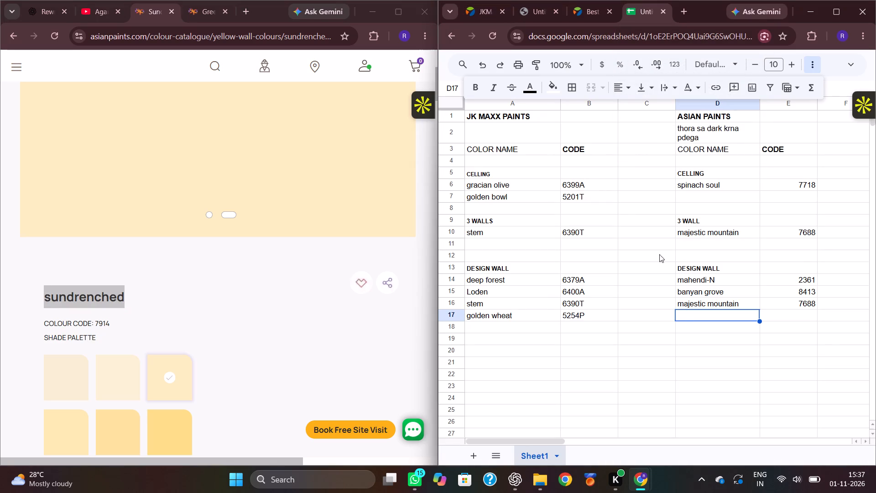
left_click(683, 312)
double_click(683, 312)
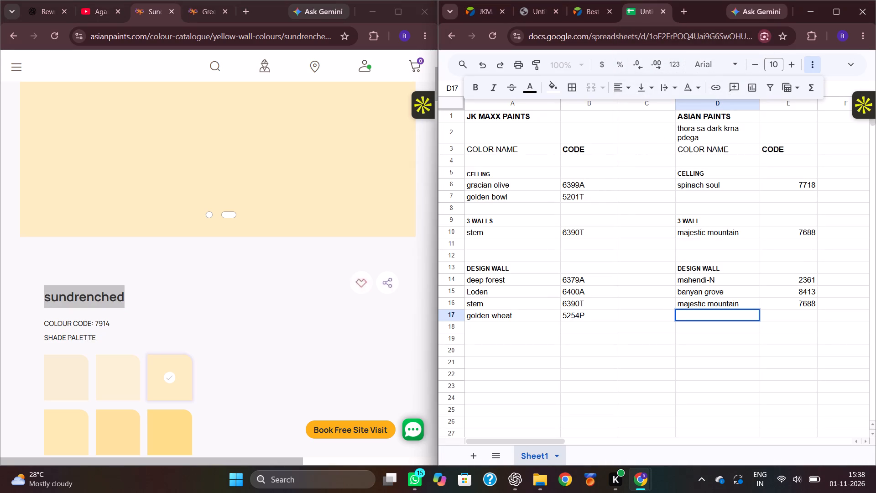
key("ctrl+v")
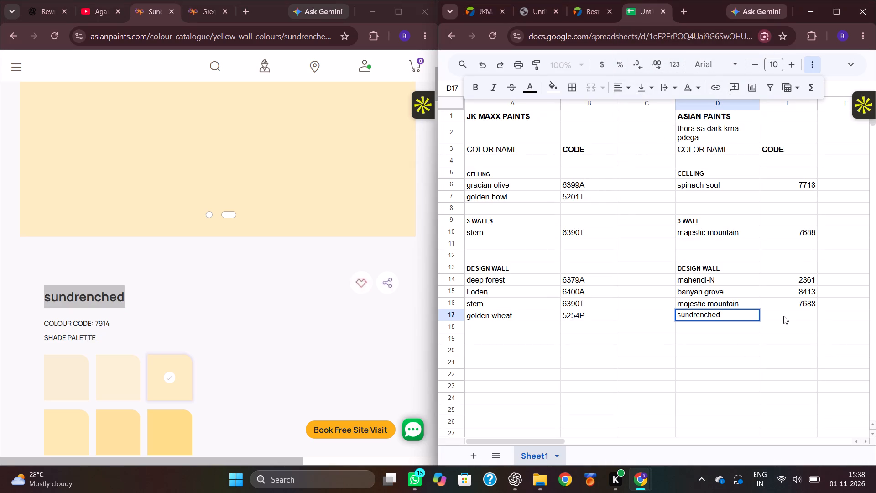
Enter the code 7914 beside sundrenched in the Asian Paints code column.
left_click(783, 316)
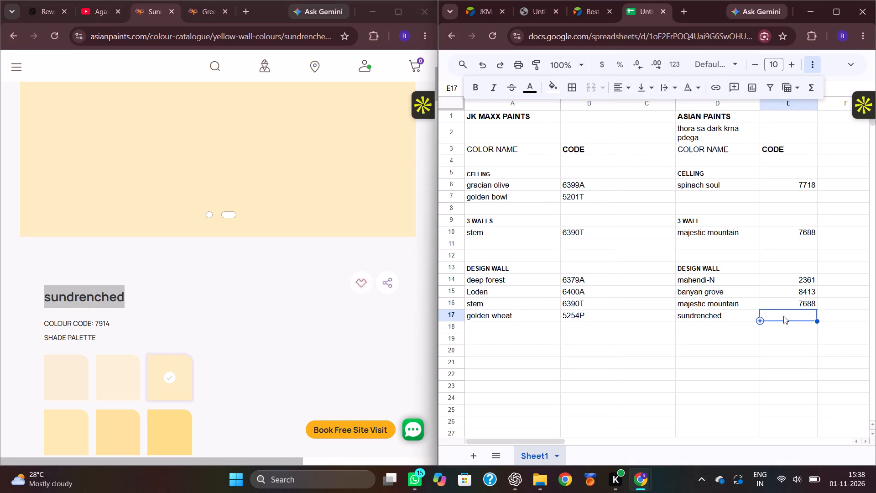
type("7914")
scroll(783, 316, "up", 1)
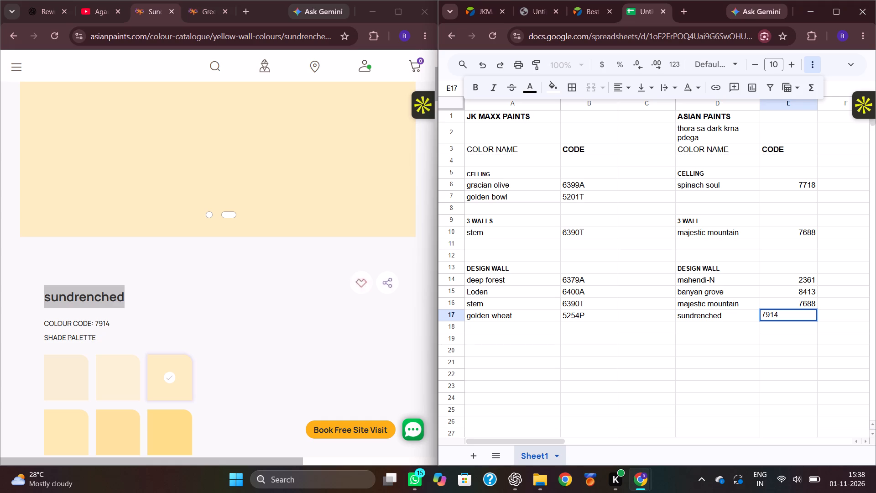
scroll(783, 316, "up", 1)
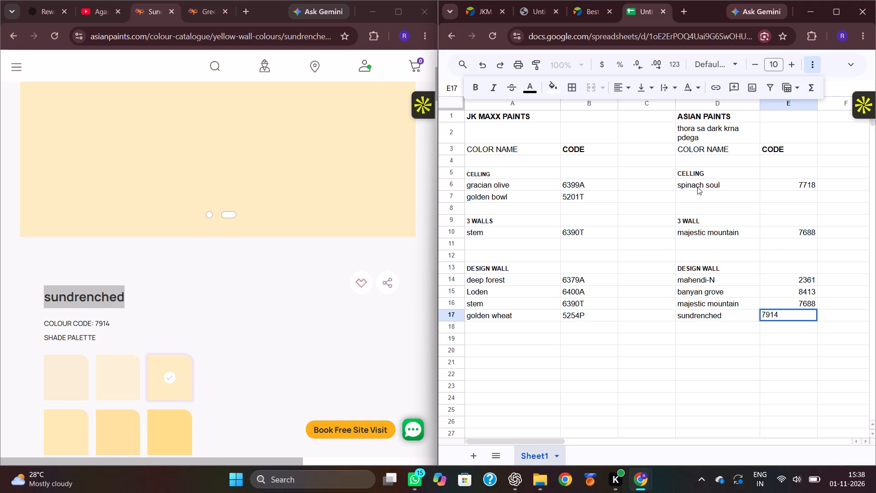
left_click(700, 197)
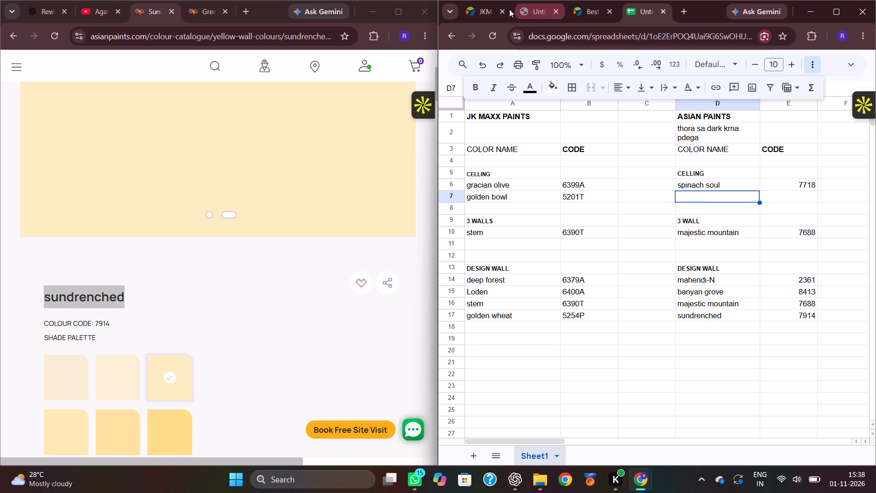
Search the JK Maxx fandeck for "golden bo" and open the Golden Bowl shade's colour details.
left_click(490, 12)
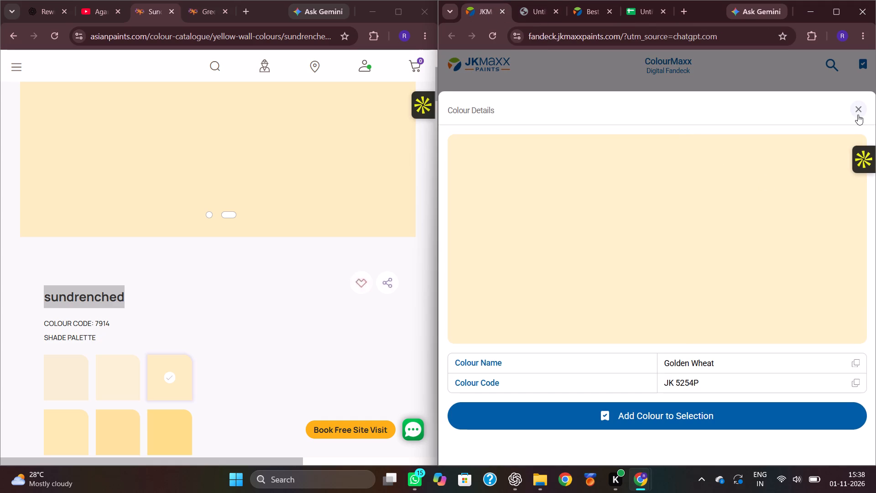
left_click(858, 109)
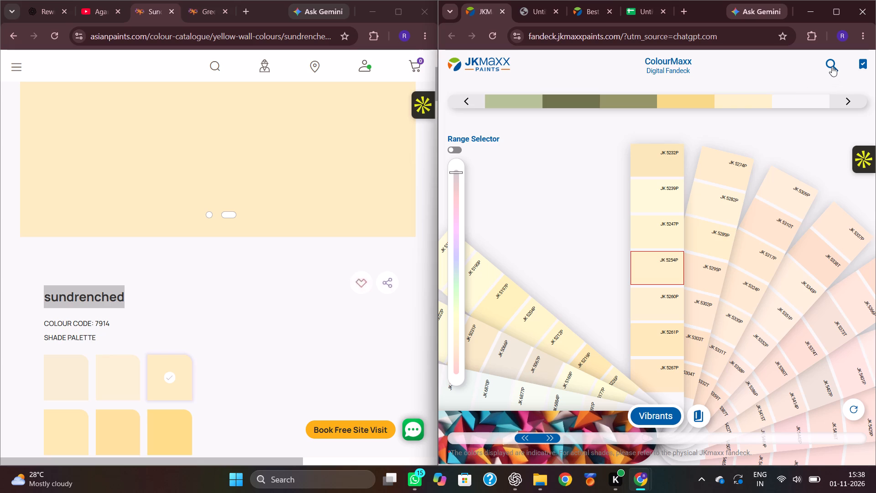
left_click(832, 66)
left_click(585, 102)
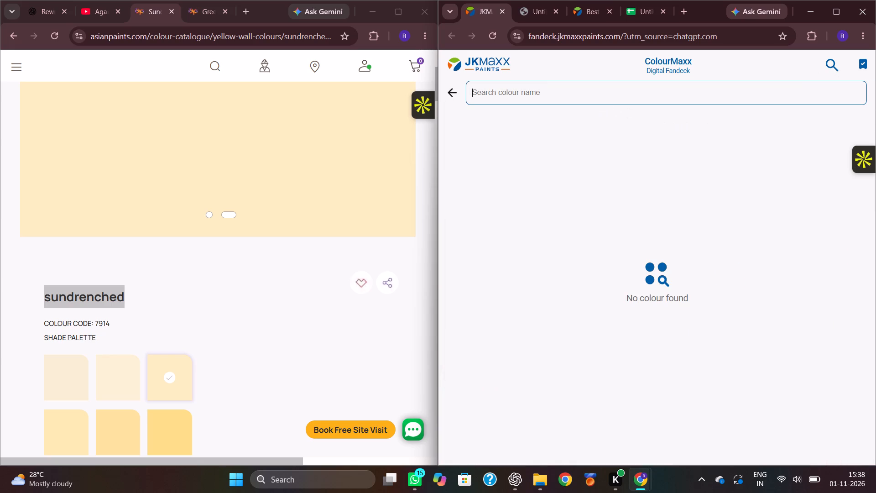
type("go")
key("l")
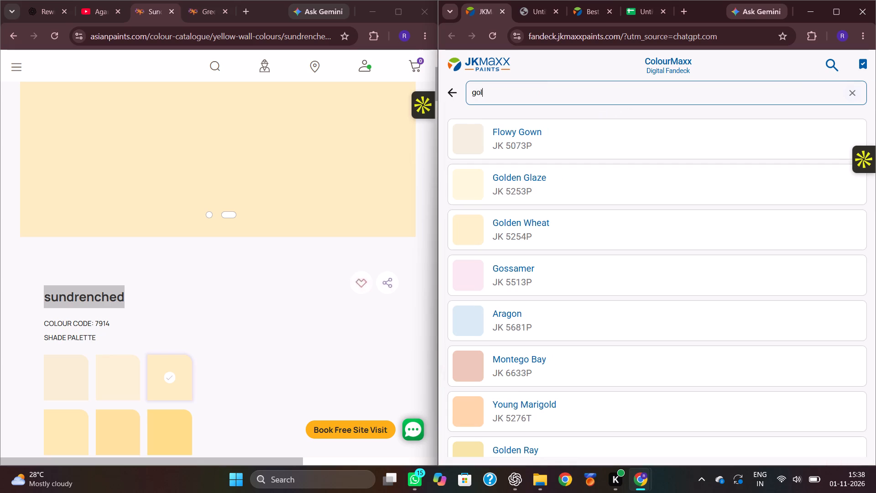
type("den")
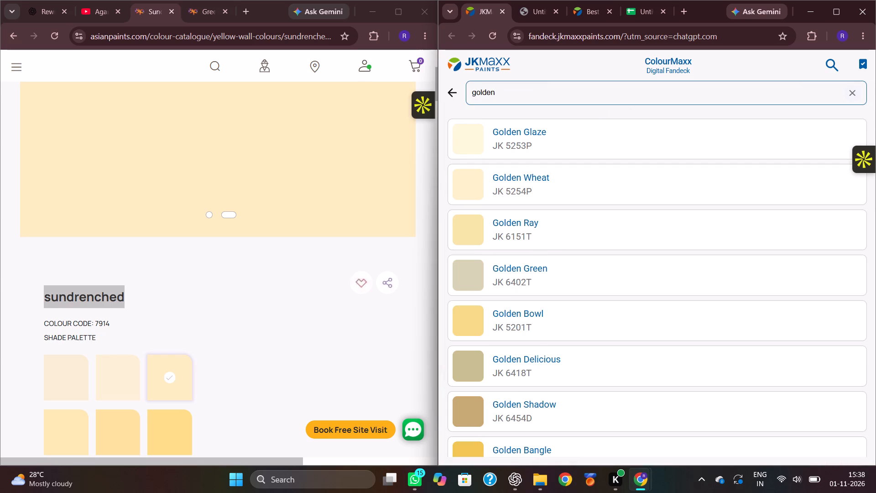
key("space")
type("bo")
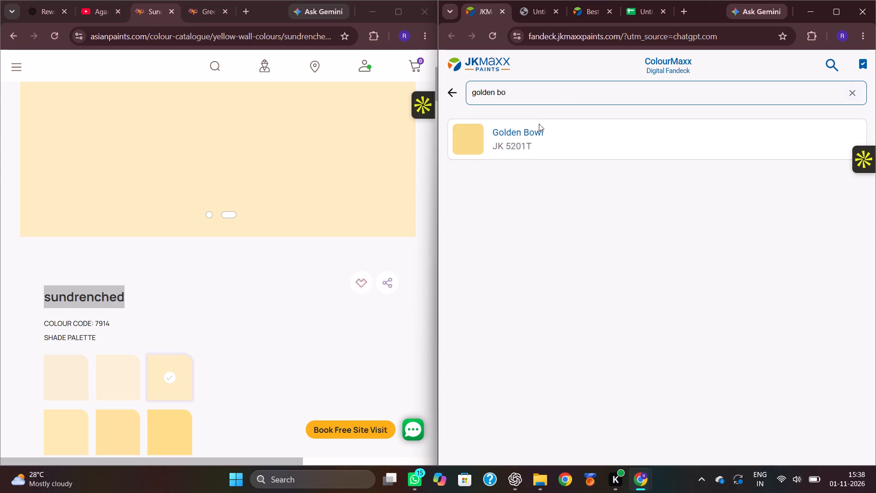
left_click(531, 134)
Open yellow tulip from sundrenched's shade palette and show its plain colour swatch beside Golden Bowl.
scroll(271, 232, "down", 2)
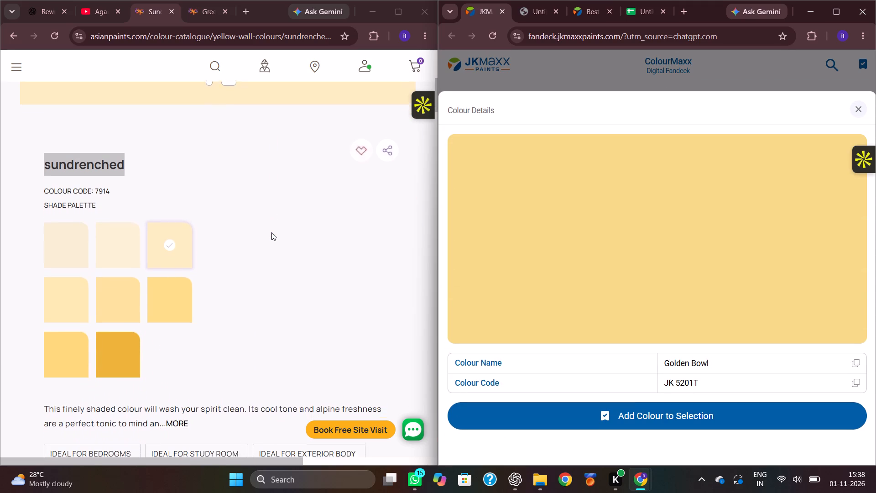
scroll(271, 232, "down", 1)
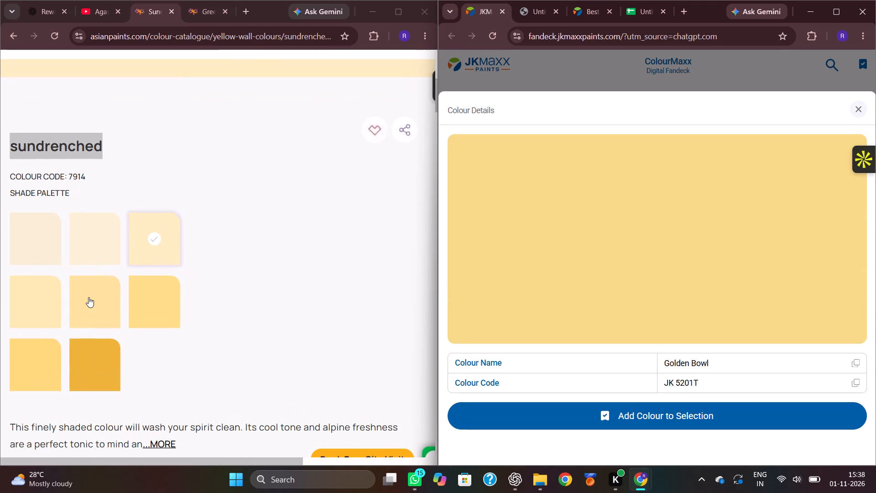
left_click(89, 297)
scroll(109, 224, "up", 2)
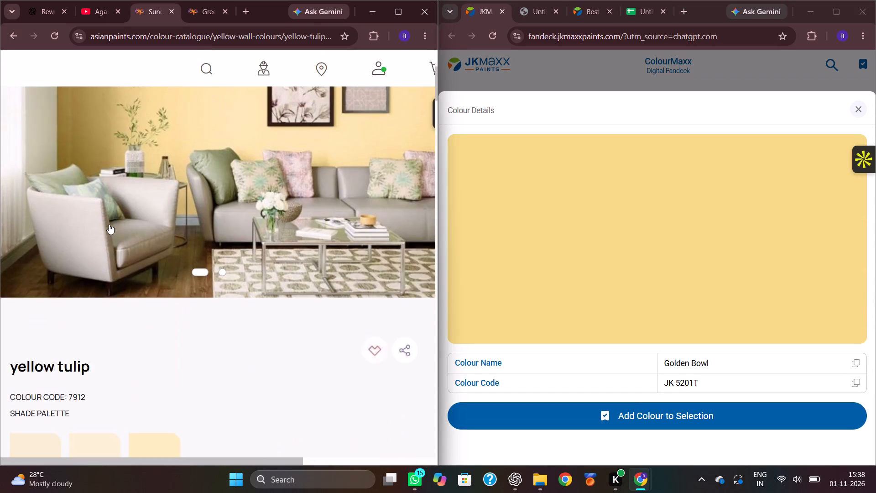
scroll(109, 224, "up", 5)
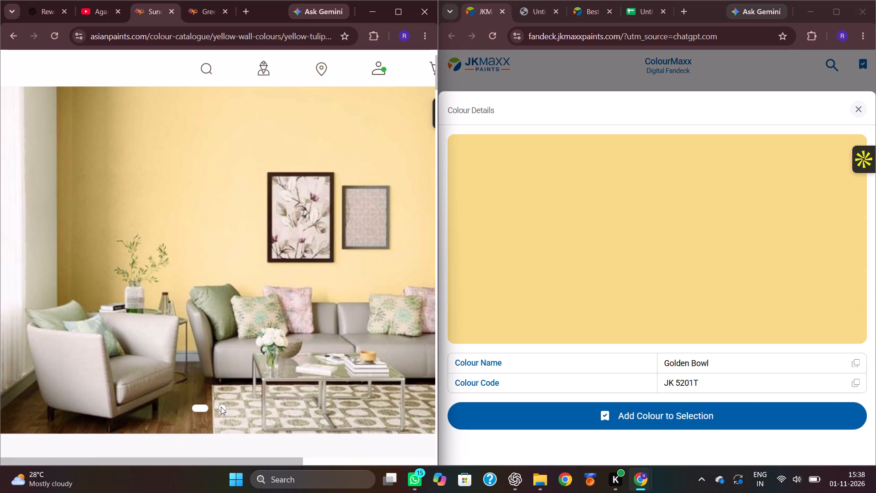
left_click_drag(221, 407, 0, 460)
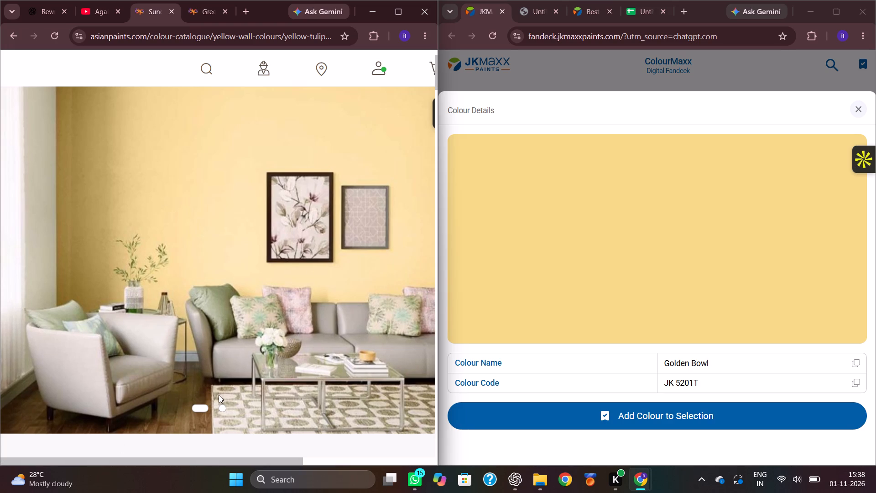
left_click_drag(219, 406, 0, 420)
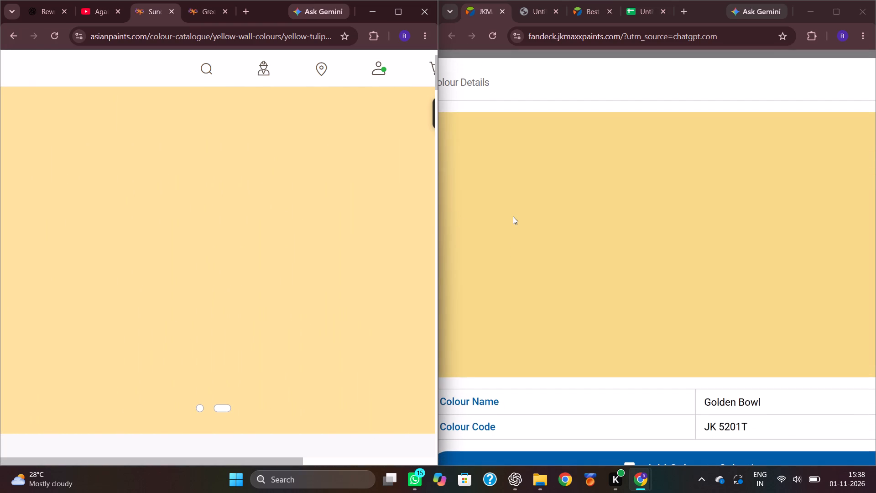
Open ski valley from yellow tulip's shade palette to compare it with Golden Bowl.
scroll(307, 264, "down", 5)
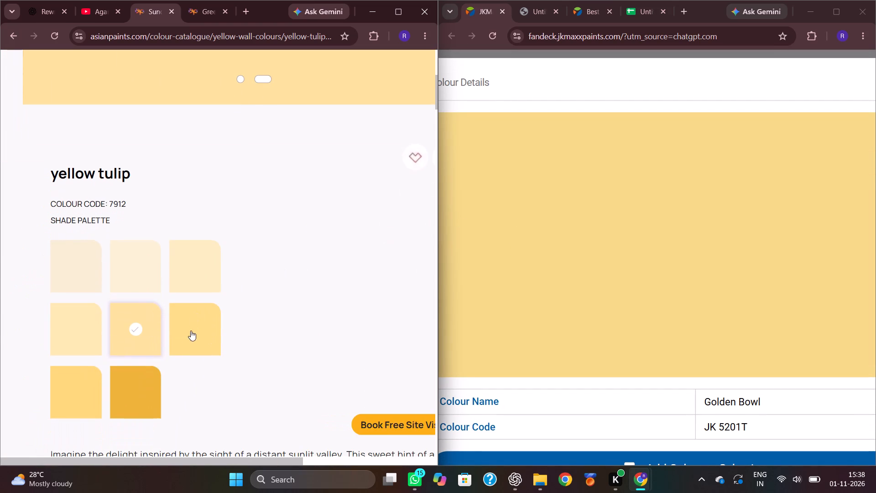
left_click(87, 393)
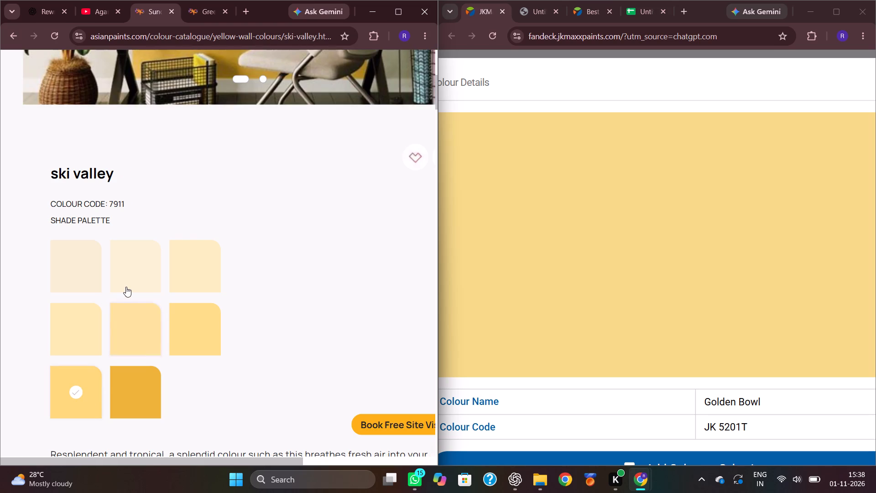
scroll(126, 287, "up", 4)
Open creme anglaise-n from ski valley's shade palette and compare its plain colour swatch with Golden Bowl.
scroll(126, 287, "down", 1)
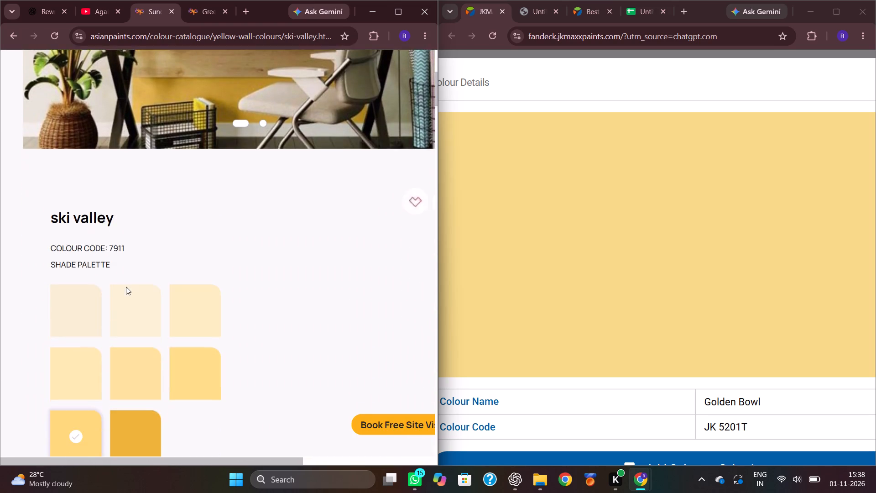
scroll(126, 287, "down", 1)
left_click(195, 239)
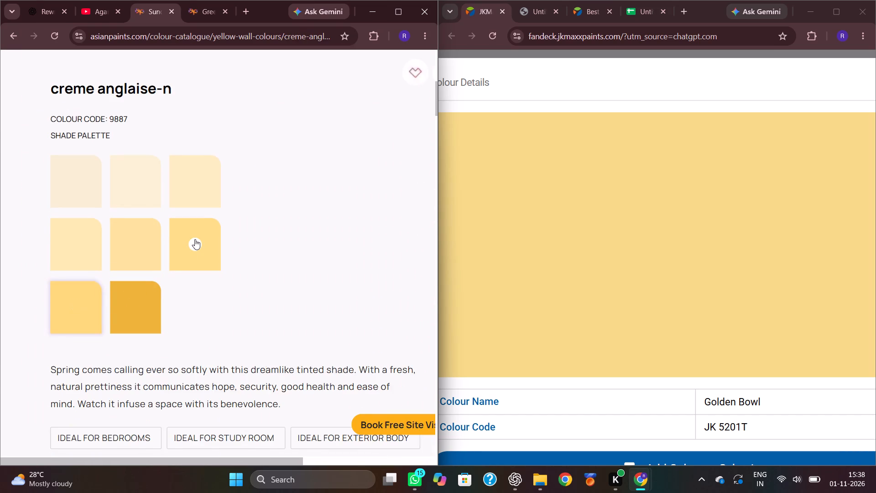
scroll(195, 239, "up", 6)
scroll(195, 239, "down", 1)
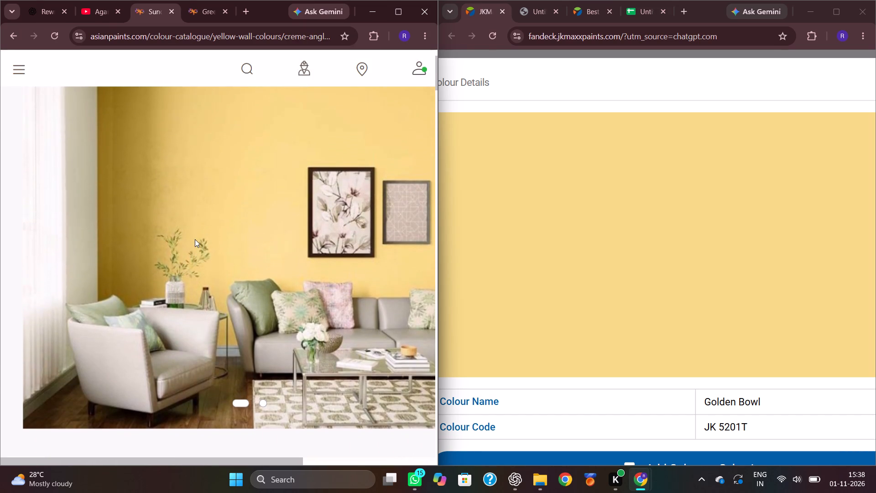
scroll(195, 239, "down", 1)
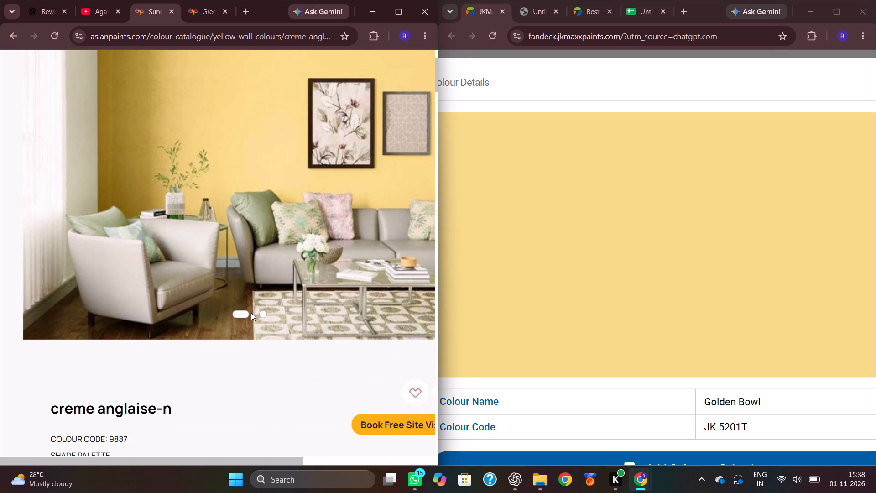
left_click_drag(259, 312, 7, 342)
scroll(7, 342, "up", 2)
left_click(356, 285)
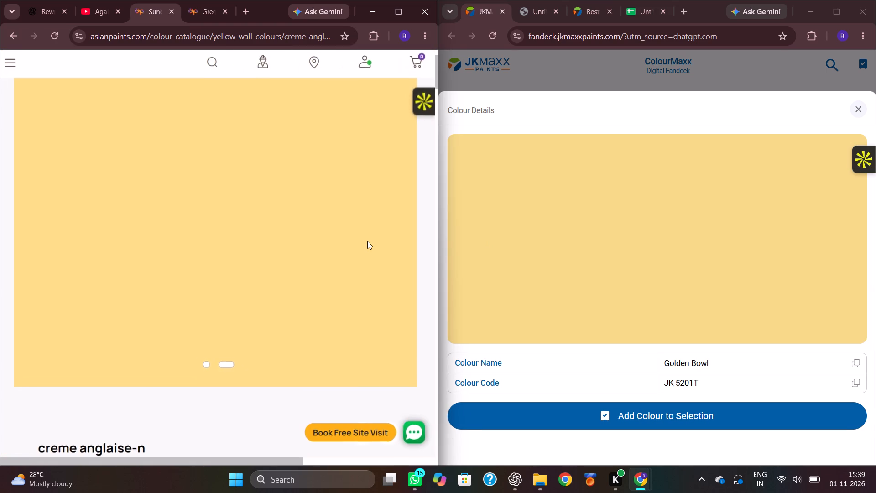
scroll(367, 241, "right", 1)
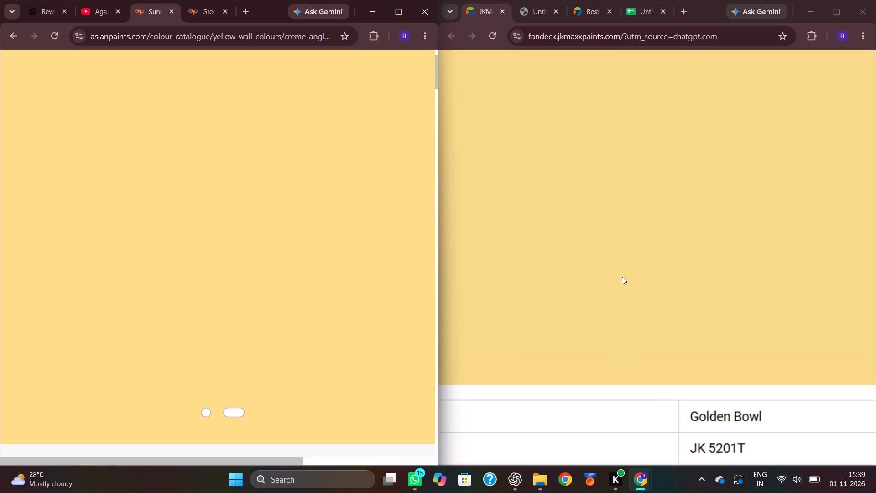
scroll(622, 277, "up", 2)
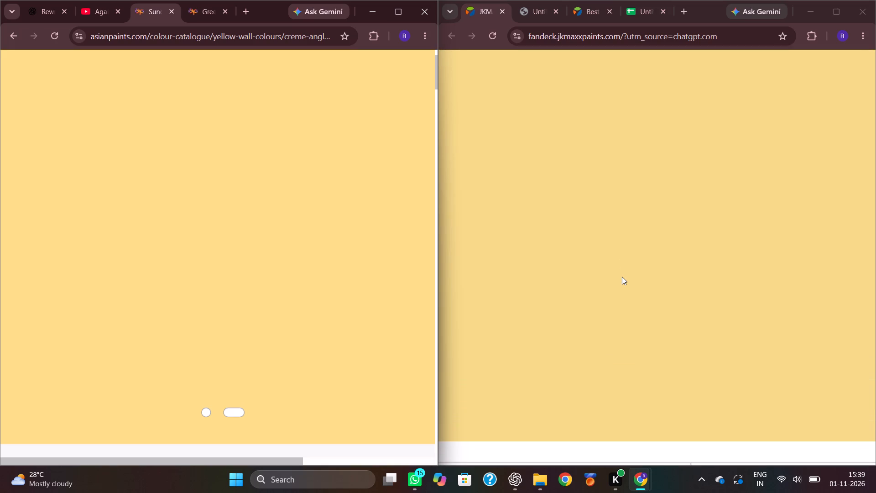
scroll(622, 277, "up", 1)
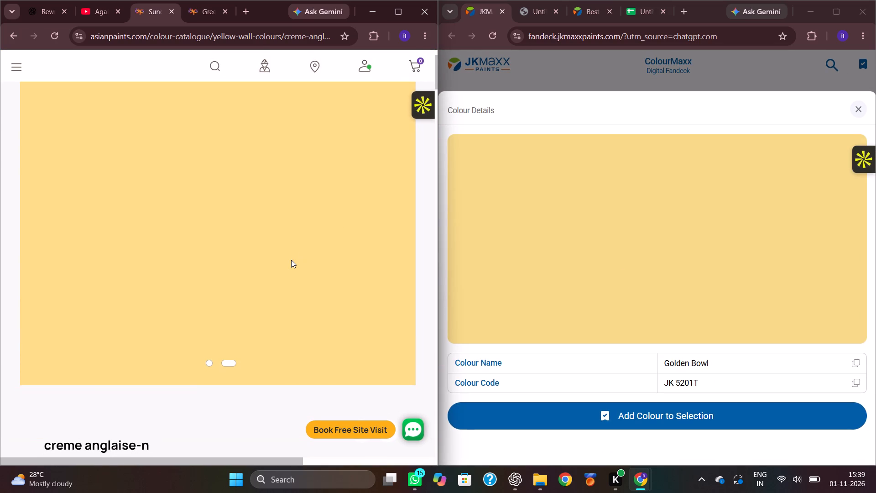
Copy the shade name creme anglaise-n into the Asian Paints ceiling list, on golden bowl's row.
scroll(219, 315, "down", 1)
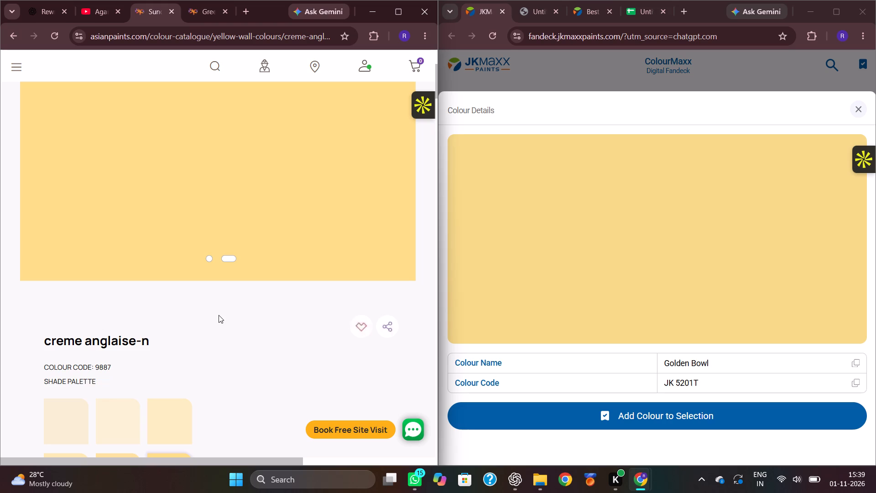
left_click_drag(150, 343, 33, 346)
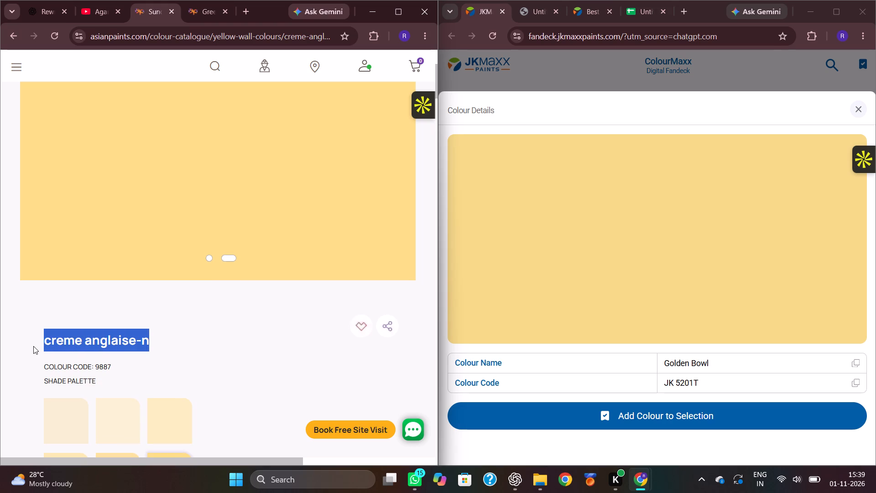
left_click_drag(33, 346, 31, 346)
key("ctrl+c")
left_click(631, 9)
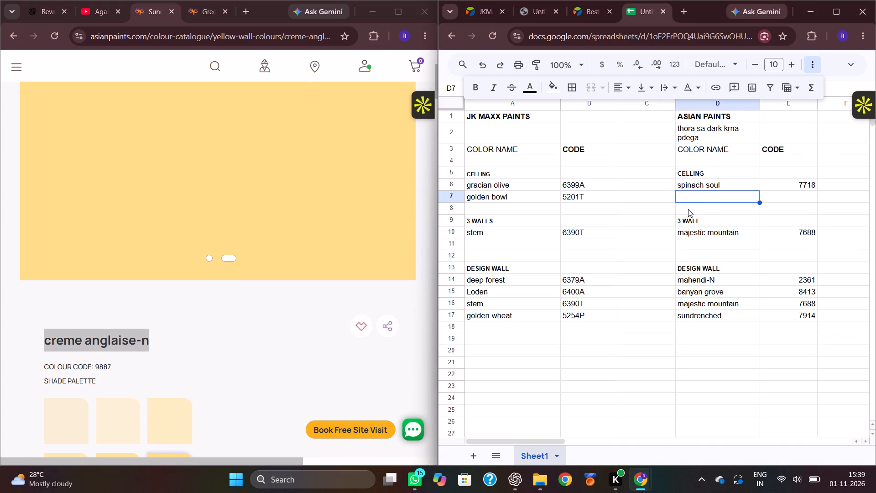
triple_click(690, 198)
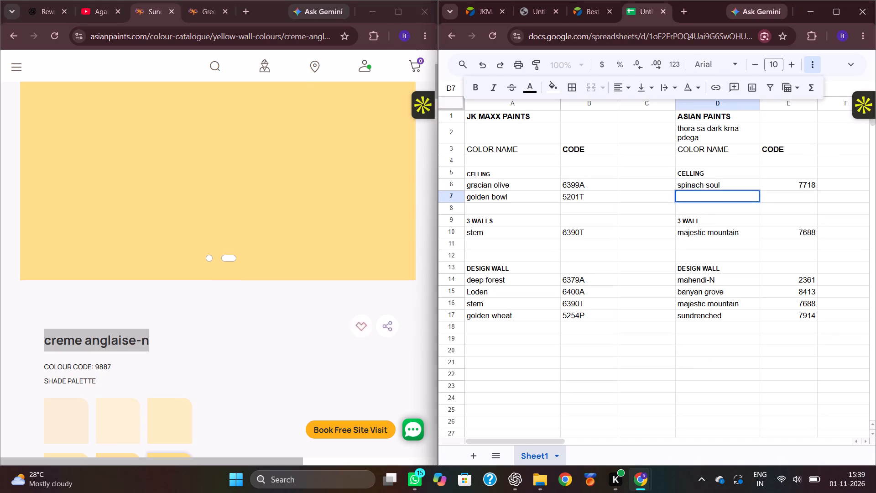
key("ctrl+v")
Enter the code 9887 beside creme anglaise-n in the Asian Paints code column.
left_click(795, 199)
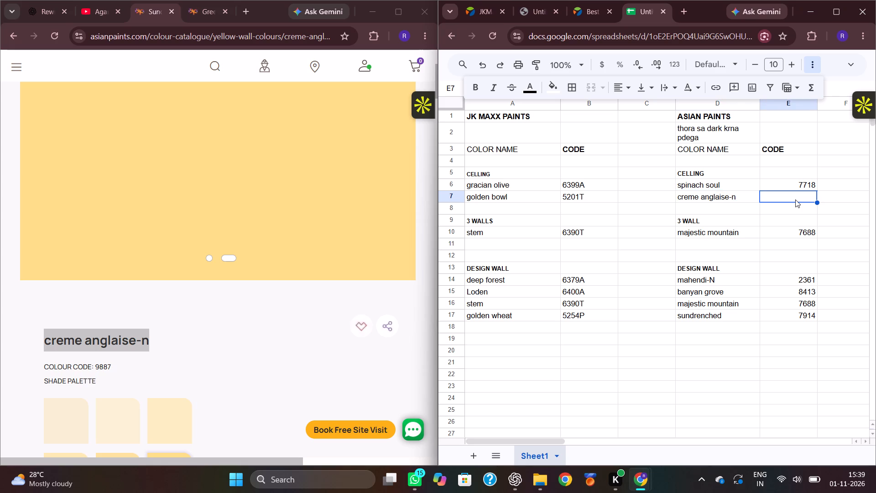
type("9887")
scroll(795, 199, "up", 1)
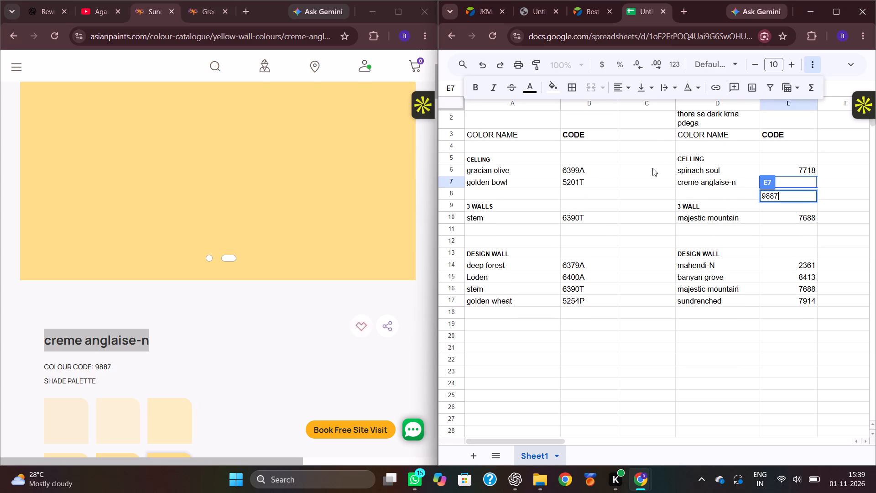
left_click(792, 199)
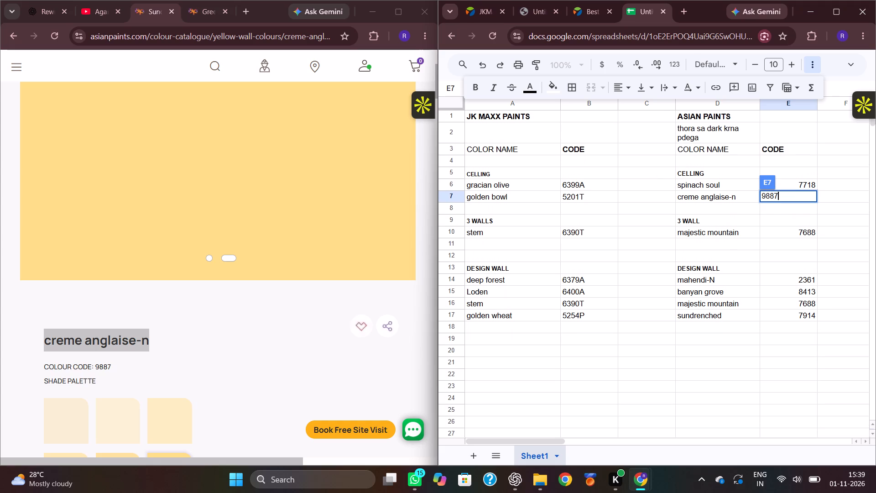
left_click(786, 215)
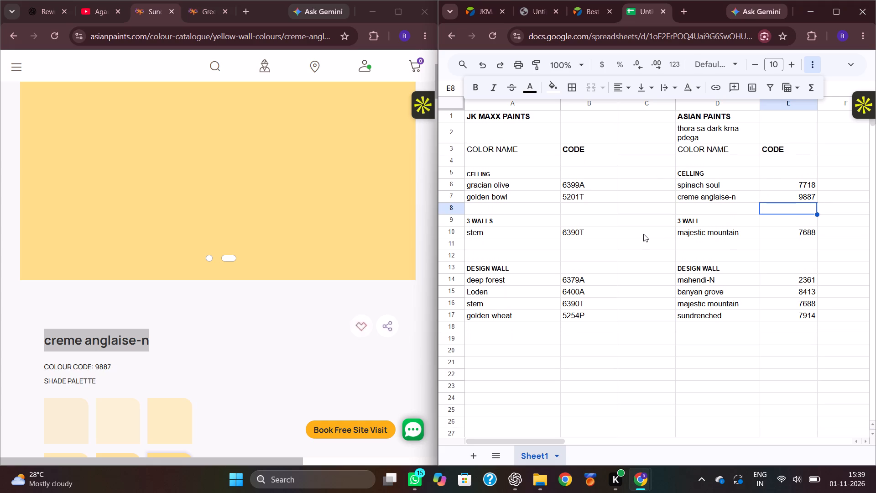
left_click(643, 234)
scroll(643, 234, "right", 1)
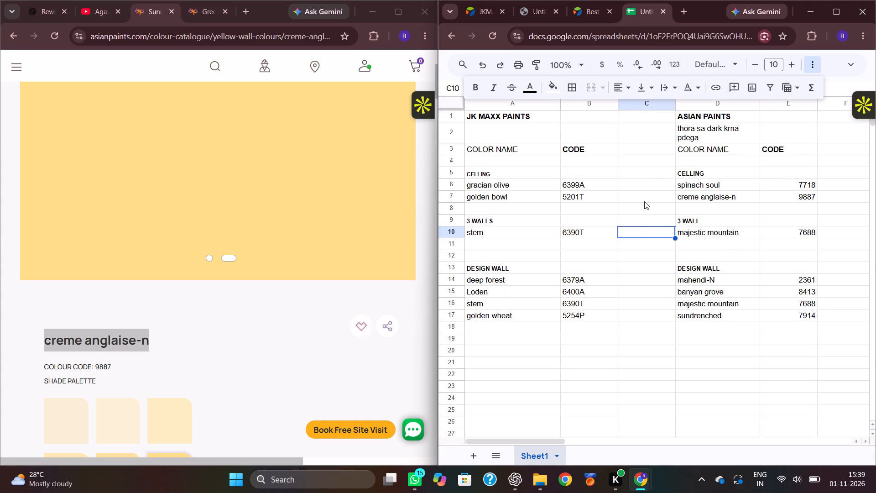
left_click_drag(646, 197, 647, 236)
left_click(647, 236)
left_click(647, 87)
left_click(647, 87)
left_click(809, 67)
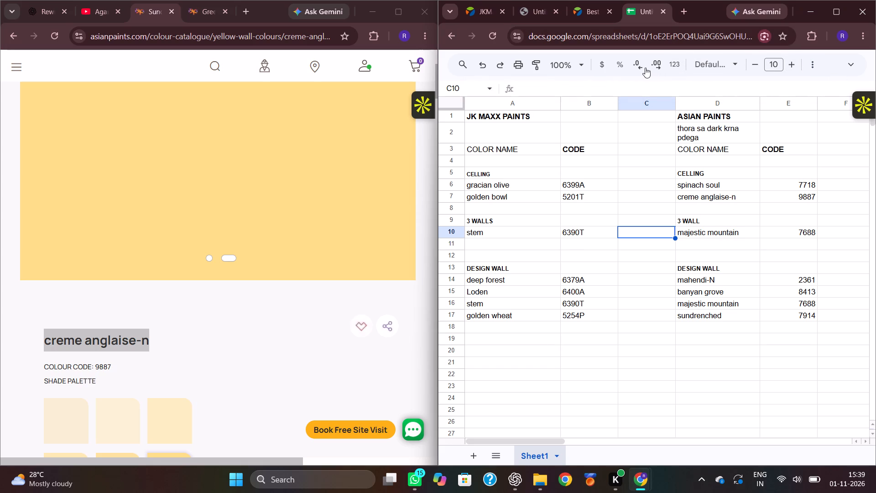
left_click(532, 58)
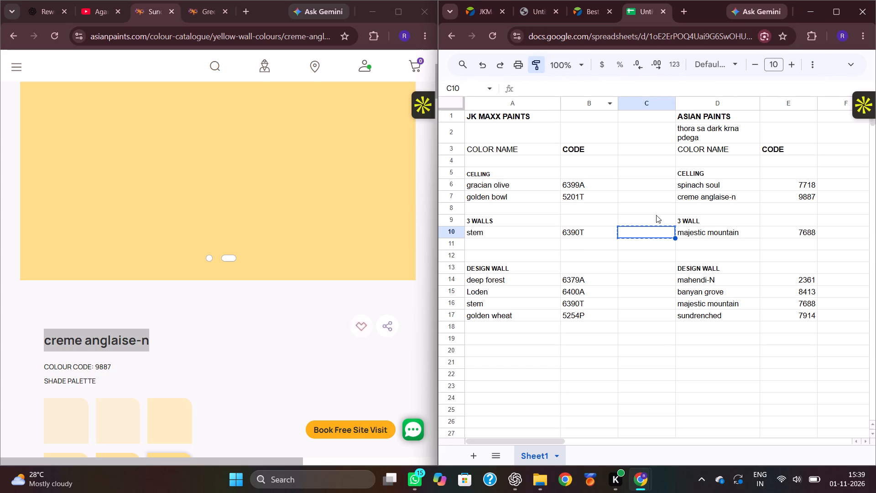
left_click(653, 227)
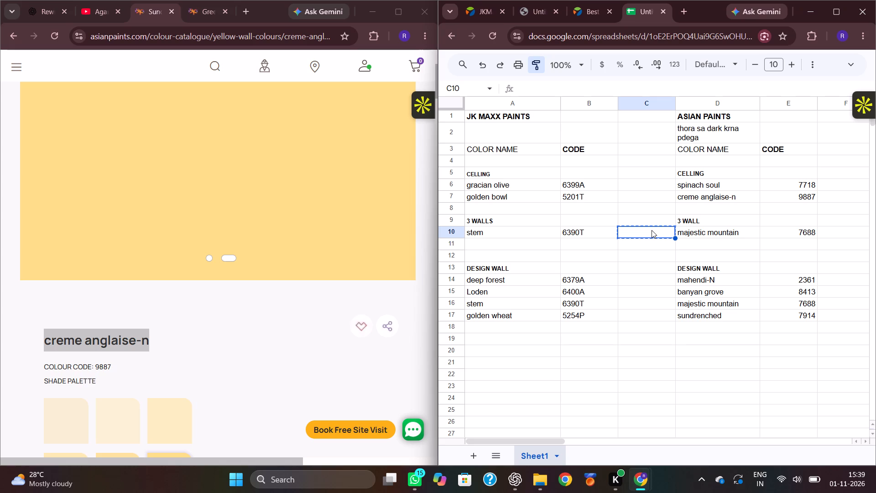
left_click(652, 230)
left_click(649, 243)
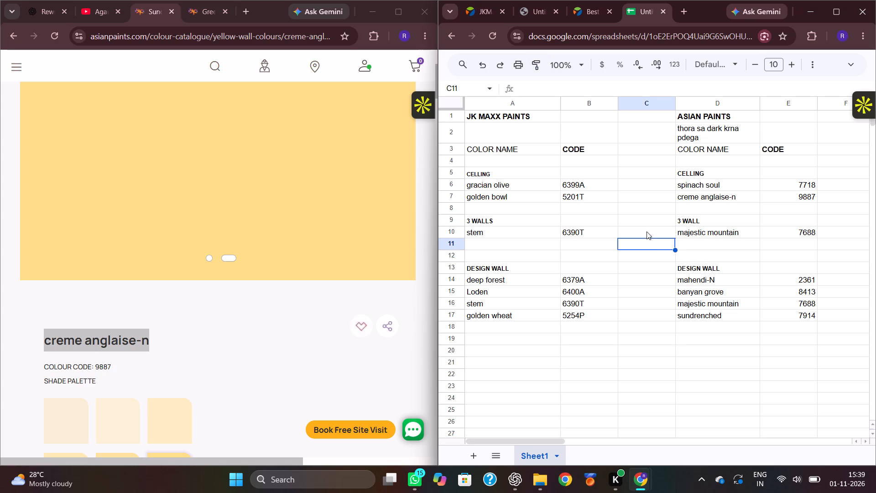
Enter a dashed arrow of 20 hyphens ending in > in cell C10, between stem's code and majestic mountain.
left_click(647, 231)
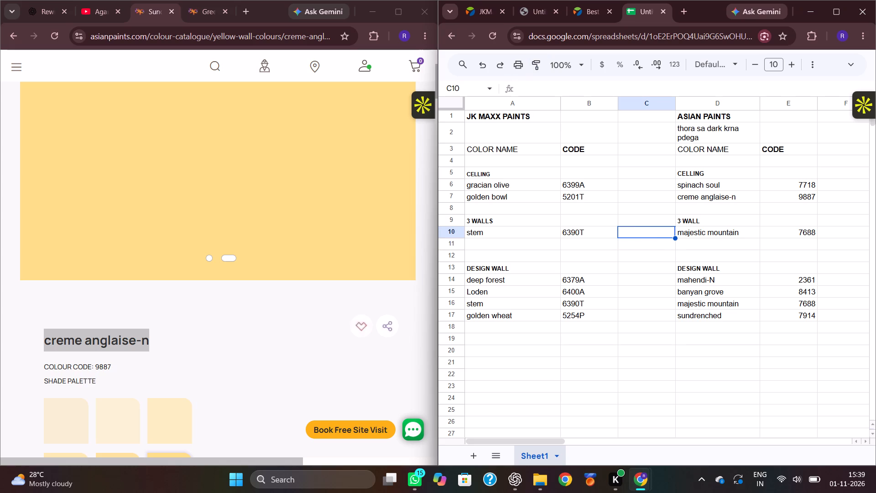
double_click(625, 232)
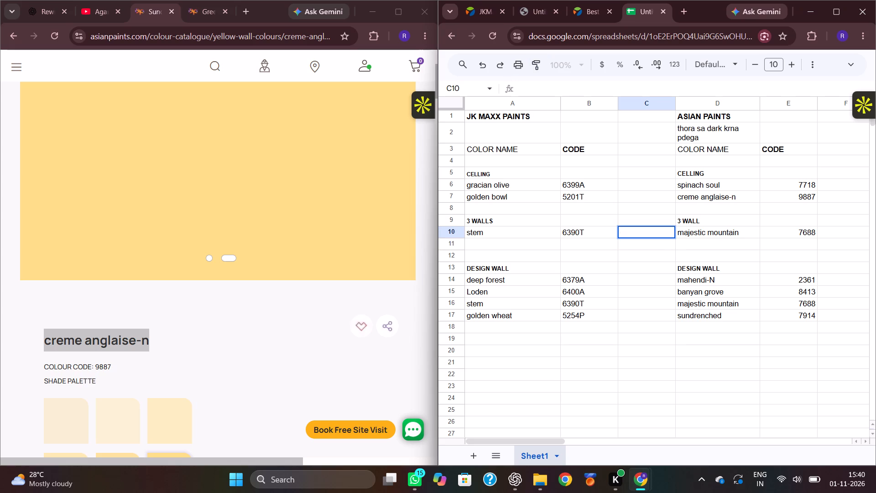
key("minus")
key("minus")
key("minus")
key("minus")
key("minus")
key("minus")
key("minus")
key("minus")
key("minus")
key("minus")
key("minus")
key("minus")
key("minus")
key("minus")
key("minus")
key("minus")
key("minus")
key("minus")
key("minus")
type("--")
key("BackSpace")
key("shift+greater")
Enter a dashed arrow of 20 hyphens ending in > in cell C6, between gracian olive's code and spinach soul.
left_click(632, 181)
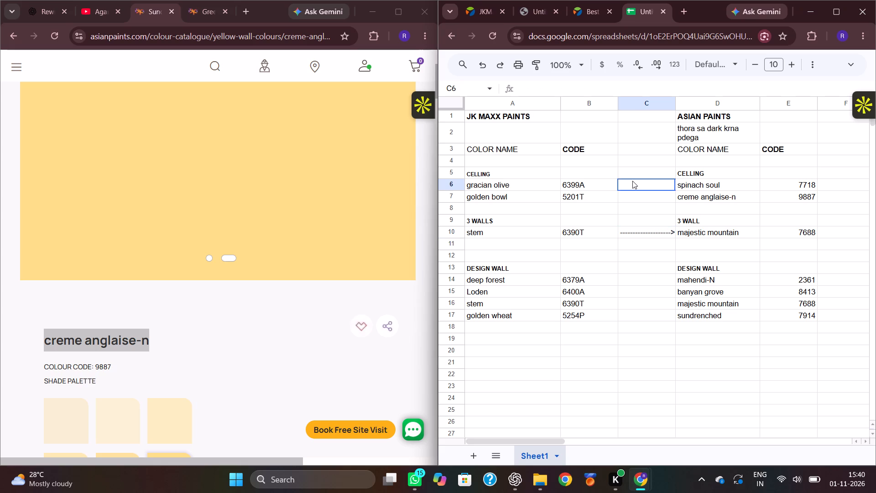
key("minus")
key("minus")
key("minus")
key("minus")
key("minus")
key("minus")
key("minus")
key("minus")
key("minus")
key("minus")
key("minus")
key("minus")
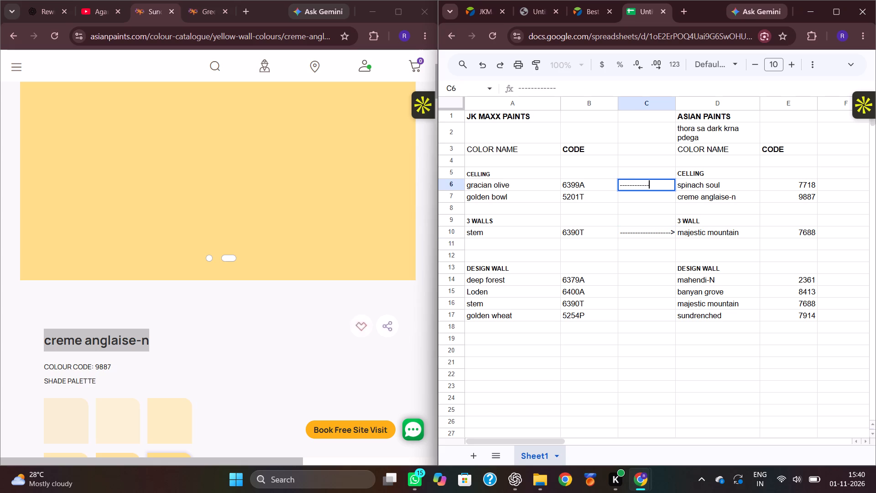
type("-------")
type("->")
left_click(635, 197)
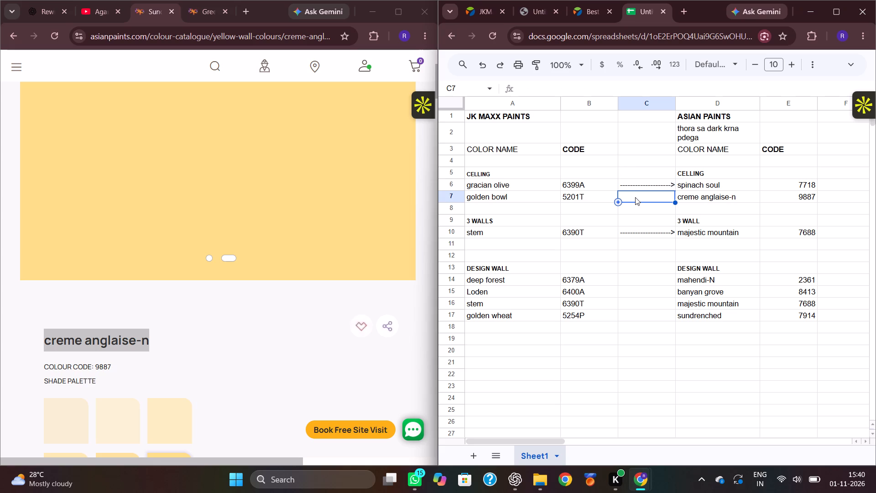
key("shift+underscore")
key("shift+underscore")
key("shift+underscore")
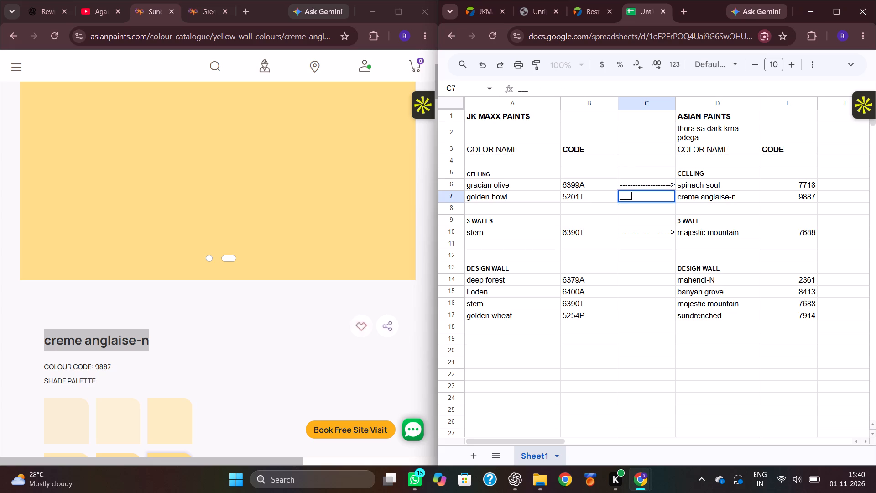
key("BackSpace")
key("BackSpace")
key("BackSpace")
Enter a dashed arrow of 20 hyphens ending in > in cell C7, between golden bowl's code and creme anglaise-n.
type("--")
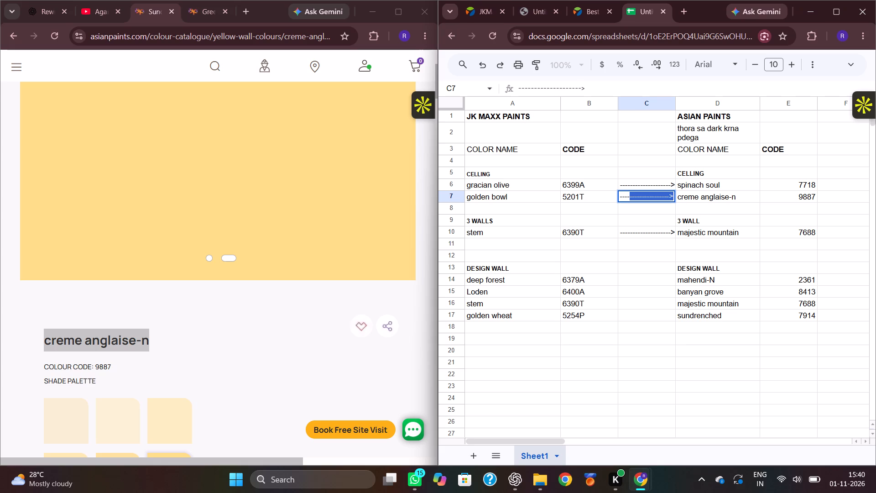
key("Return")
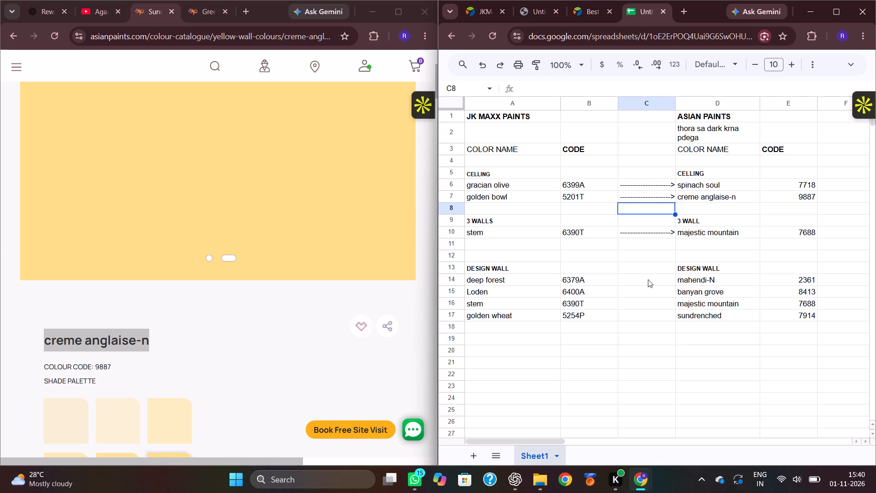
Enter a dashed arrow of 19 hyphens ending in > in cell C14, between deep forest's code and mahendi-N.
left_click(648, 279)
type("---")
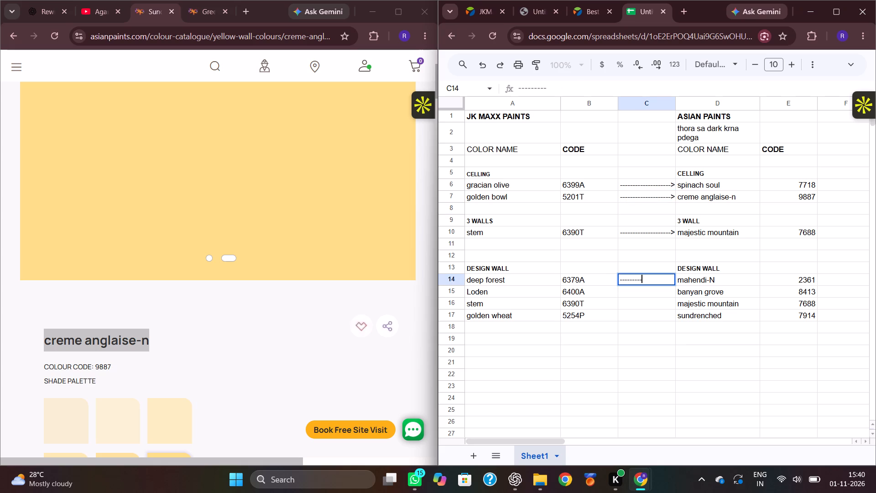
key("minus")
key("minus")
key("minus")
key("minus")
key("minus")
key("minus")
key("minus")
key("minus")
type("--")
key("shift+greater")
key("Return")
Enter the same 19-hyphen dashed arrow in cell C15, between Loden's code and banyan grove.
key("minus")
key("minus")
key("minus")
key("minus")
key("minus")
key("minus")
key("minus")
key("minus")
key("minus")
key("minus")
key("minus")
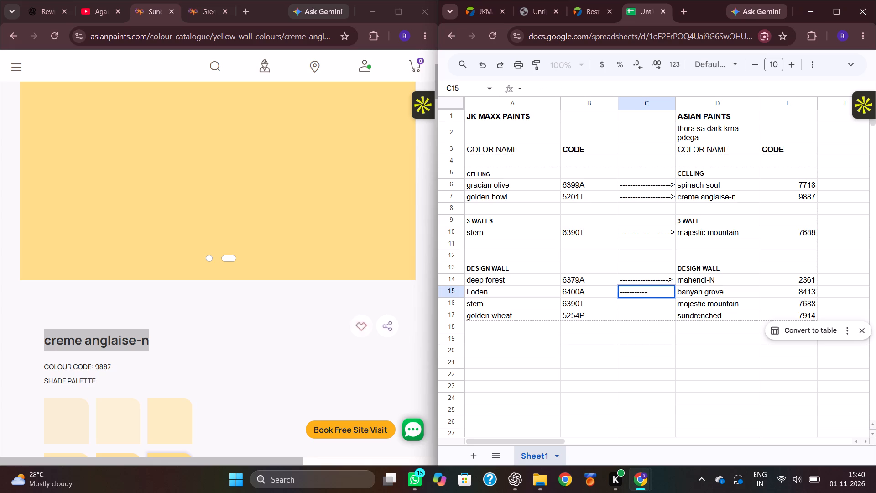
key("Return")
Enter the same 19-hyphen dashed arrow in cell C16, between stem's design wall code and majestic mountain.
key("minus")
key("minus")
key("minus")
key("minus")
key("minus")
key("minus")
key("minus")
key("minus")
key("minus")
key("minus")
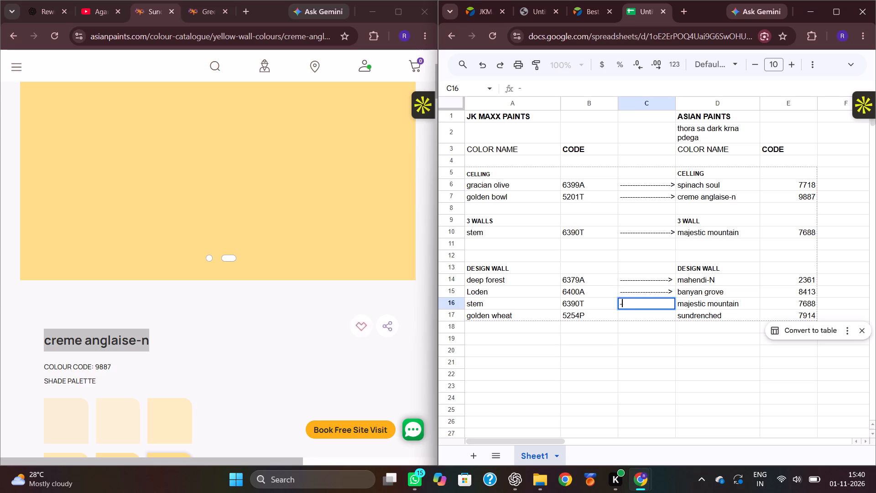
key("Return")
Enter the same 19-hyphen dashed arrow in cell C17, between golden wheat's code and sundrenched.
key("minus")
key("minus")
key("minus")
key("minus")
key("minus")
key("minus")
key("minus")
key("minus")
key("minus")
key("minus")
key("minus")
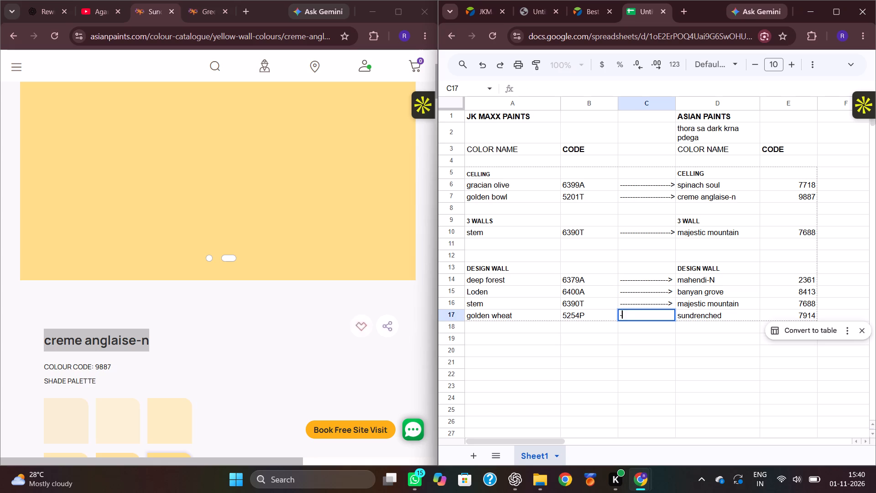
key("Return")
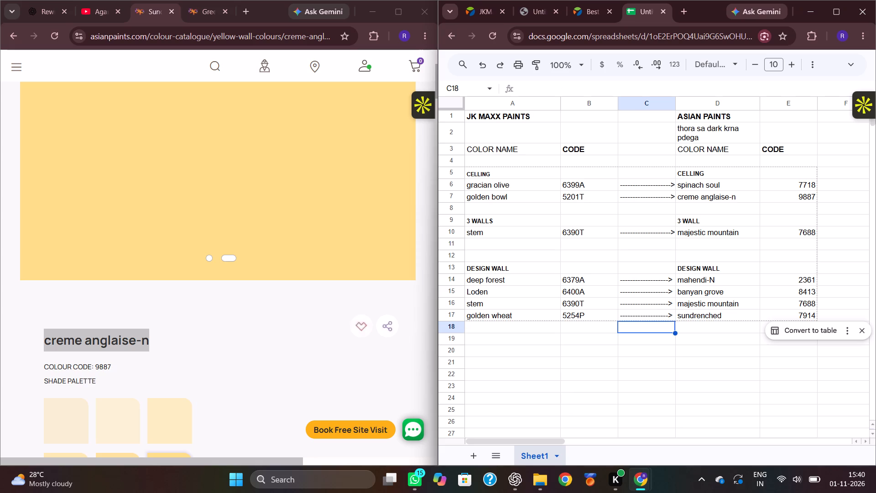
Enter INTERIOR in cell B1, beside the JK MAXX PAINTS heading, and try to make it bold.
scroll(648, 279, "up", 4)
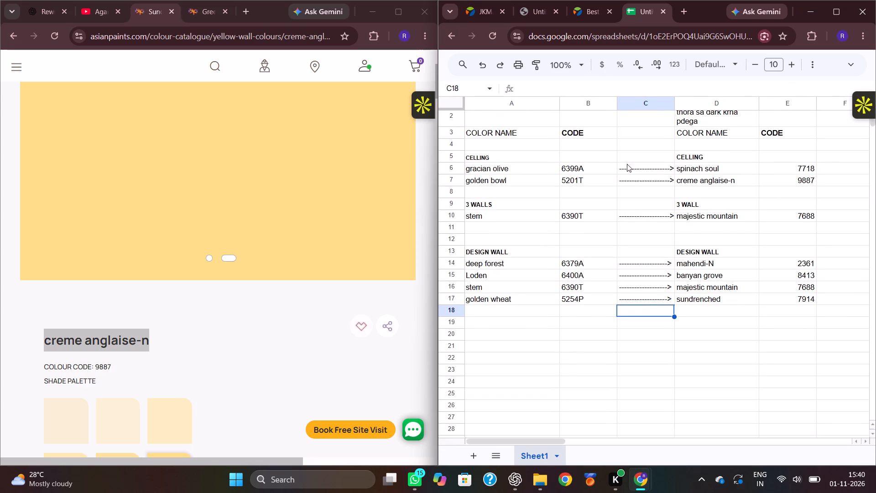
left_click(597, 117)
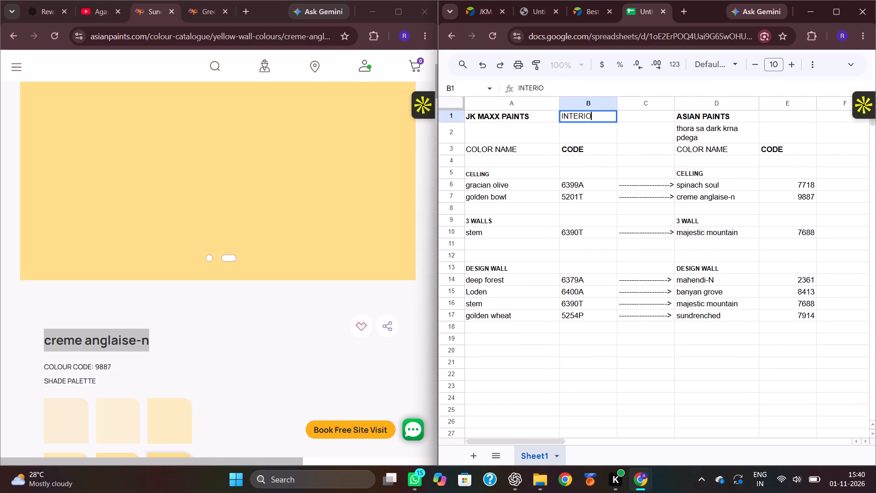
key("r")
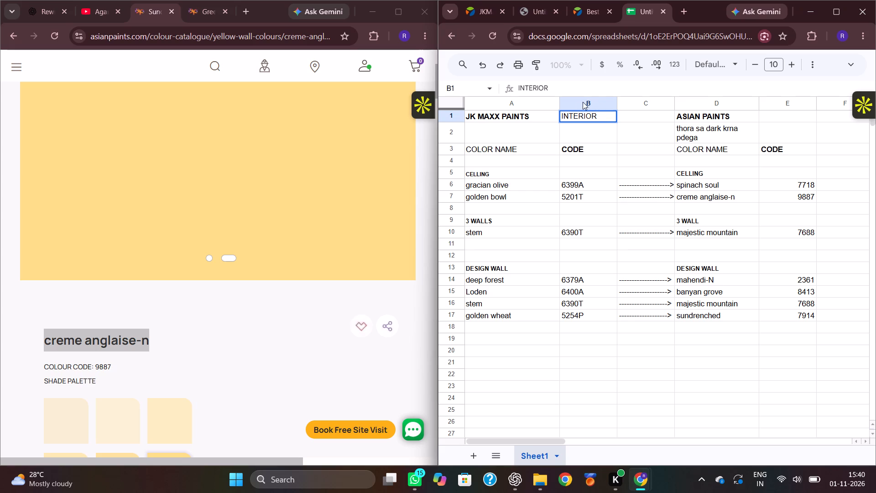
left_click(814, 64)
left_click(480, 89)
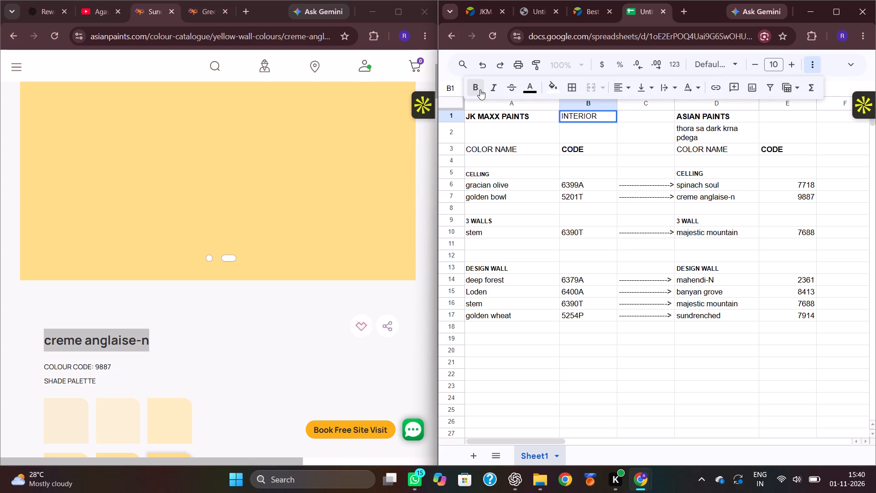
left_click(620, 372)
left_click(477, 172)
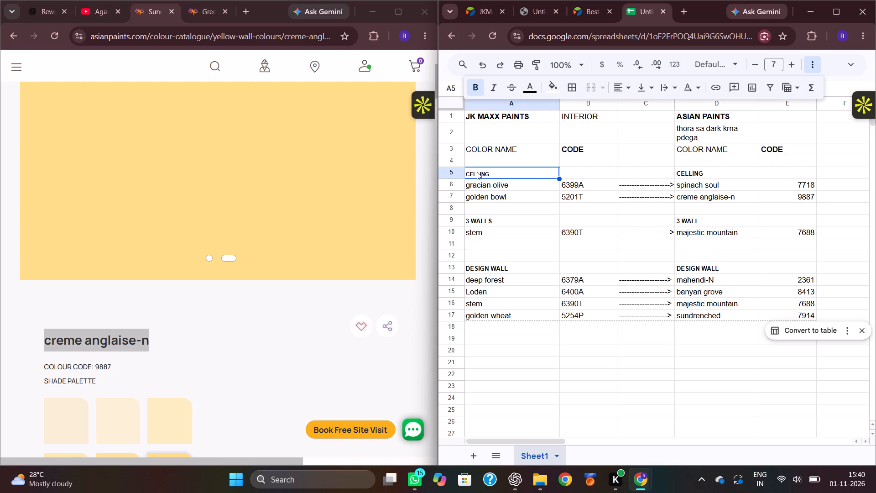
left_click(520, 334)
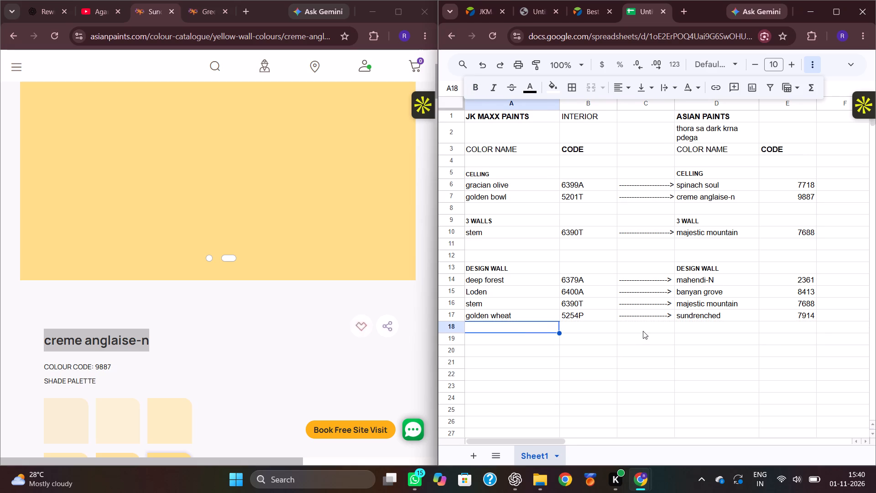
Maximize the spreadsheet's window to show the whole shade comparison.
scroll(638, 331, "right", 2)
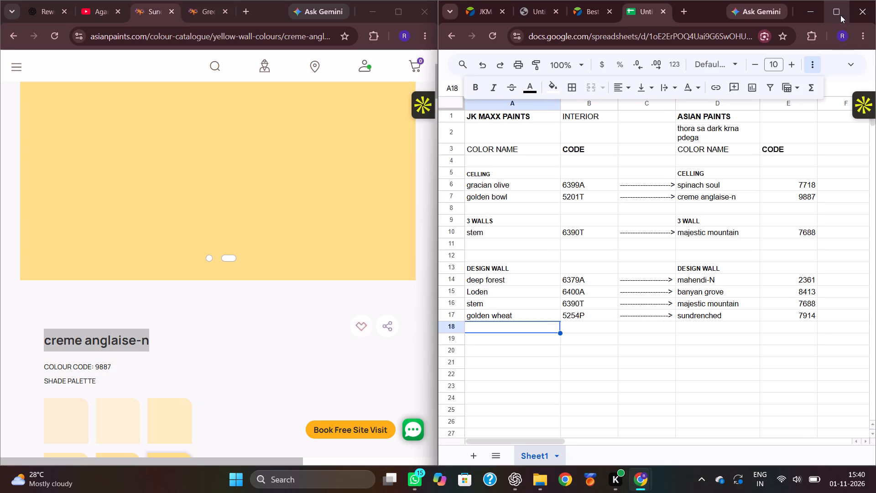
left_click(839, 14)
scroll(839, 14, "up", 1)
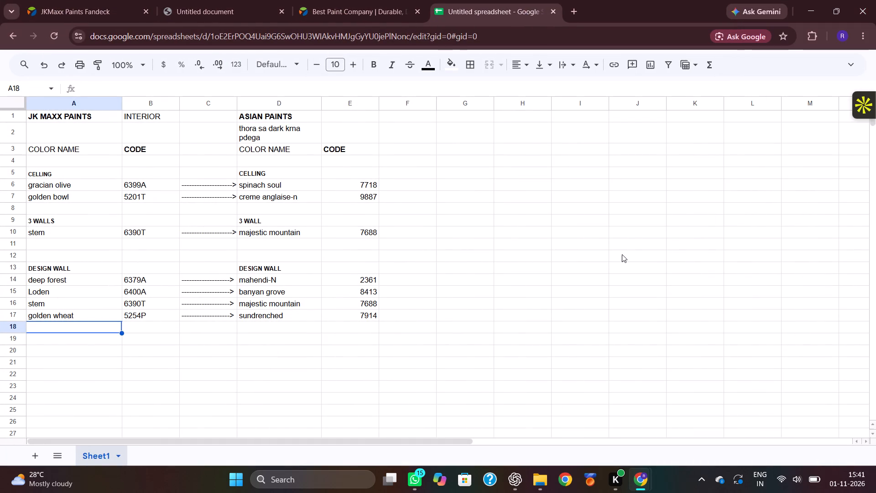
Capture a rectangular screenshot of the shade comparison table, covering columns A to E and rows 1 to 18.
key("Print")
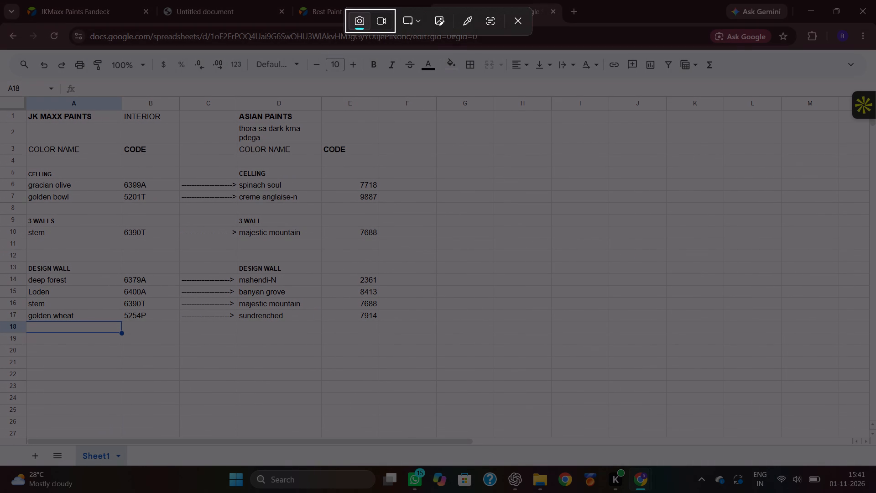
left_click_drag(2, 109, 4, 109)
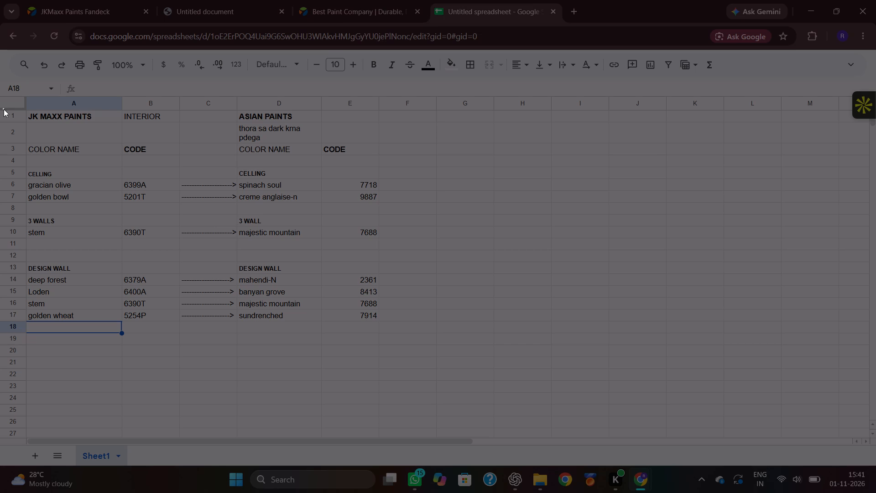
left_click_drag(4, 109, 397, 334)
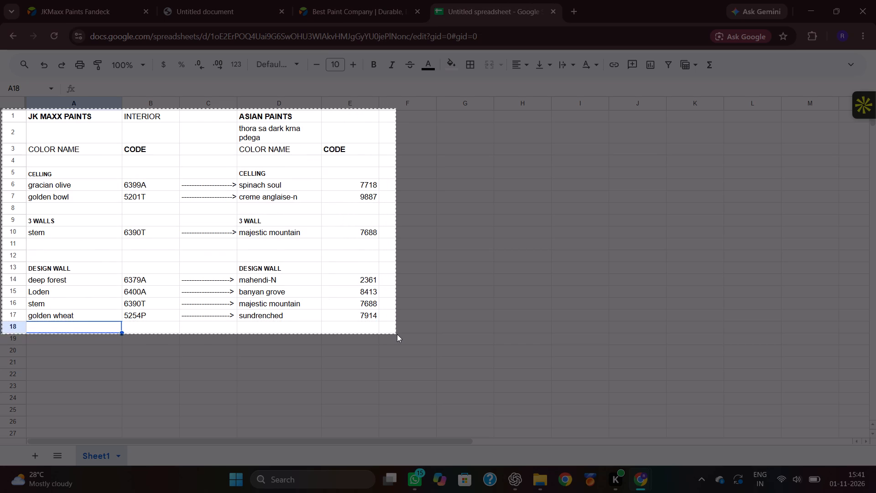
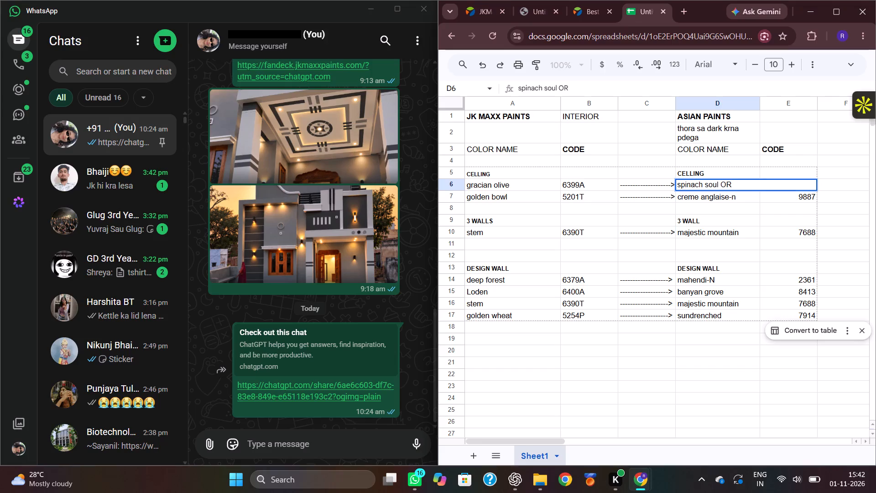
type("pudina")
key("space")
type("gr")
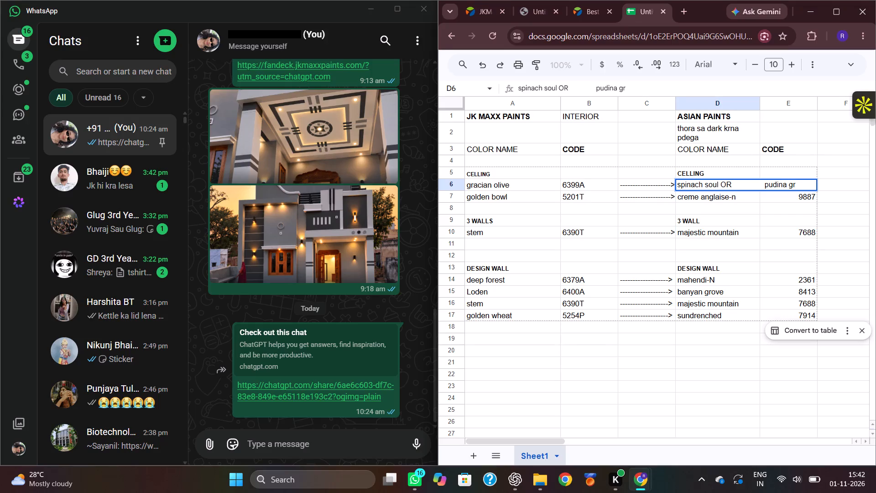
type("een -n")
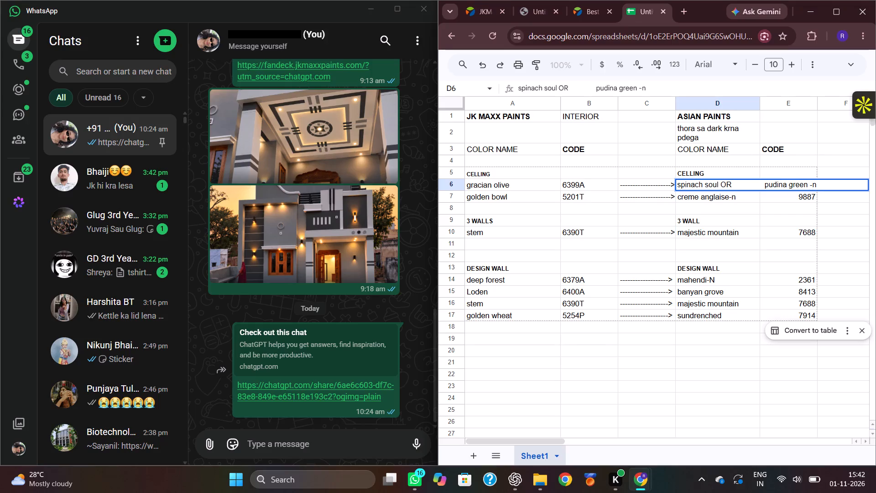
Append the code k153 after pudina green -n in cell D6.
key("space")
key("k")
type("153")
left_click(708, 216)
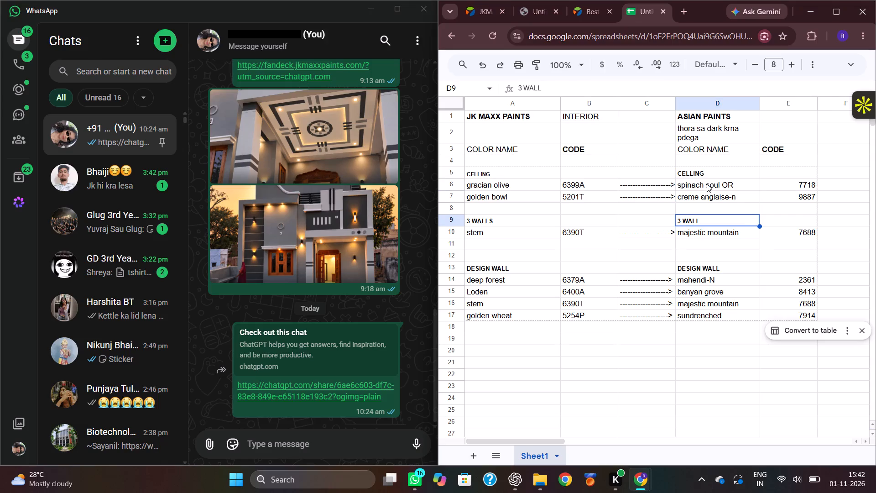
Set cell D6, holding spinach soul OR pudina green, to wrap its text.
left_click(707, 184)
left_click(811, 66)
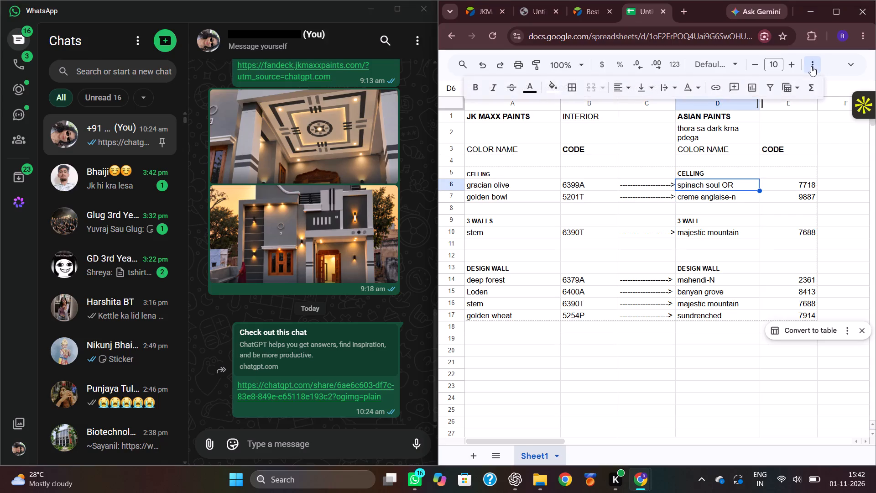
left_click(675, 83)
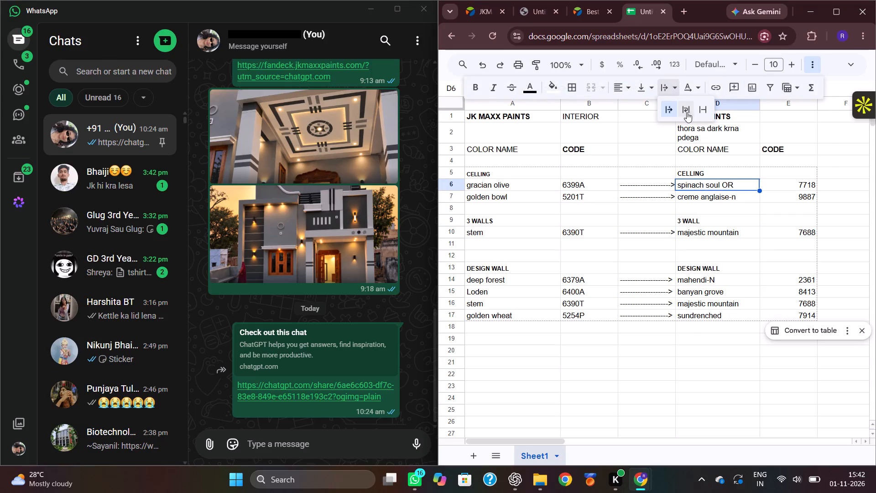
left_click(687, 112)
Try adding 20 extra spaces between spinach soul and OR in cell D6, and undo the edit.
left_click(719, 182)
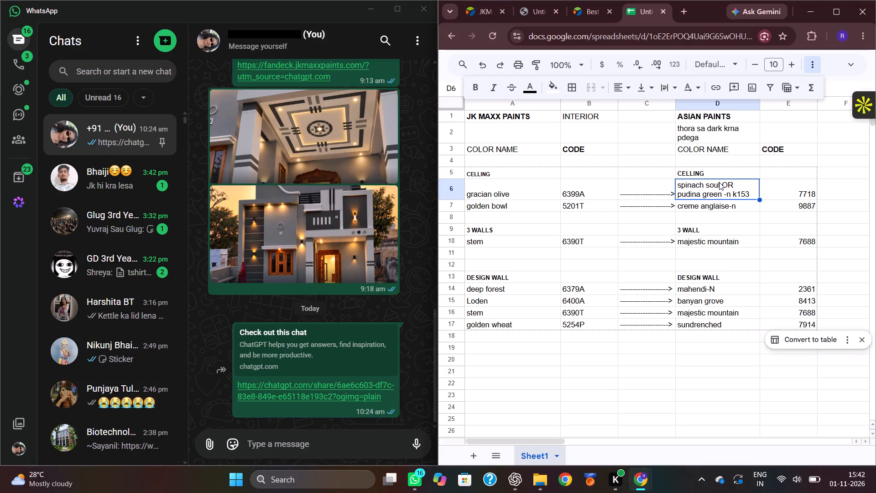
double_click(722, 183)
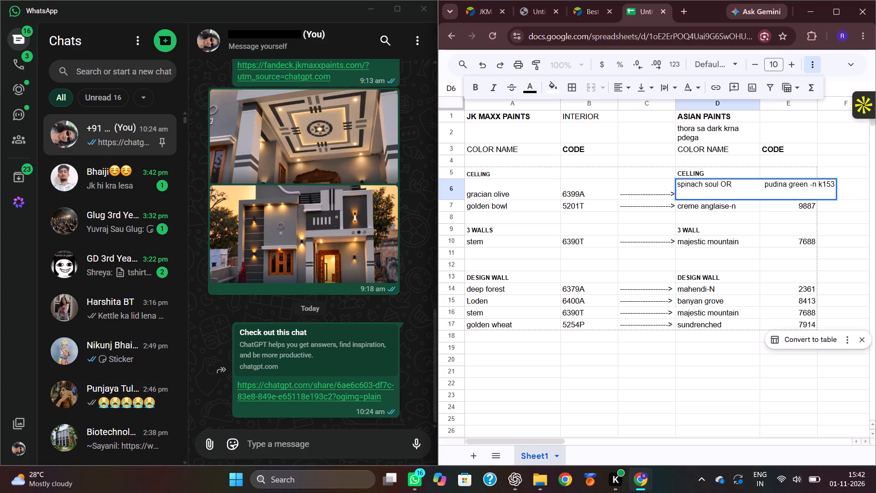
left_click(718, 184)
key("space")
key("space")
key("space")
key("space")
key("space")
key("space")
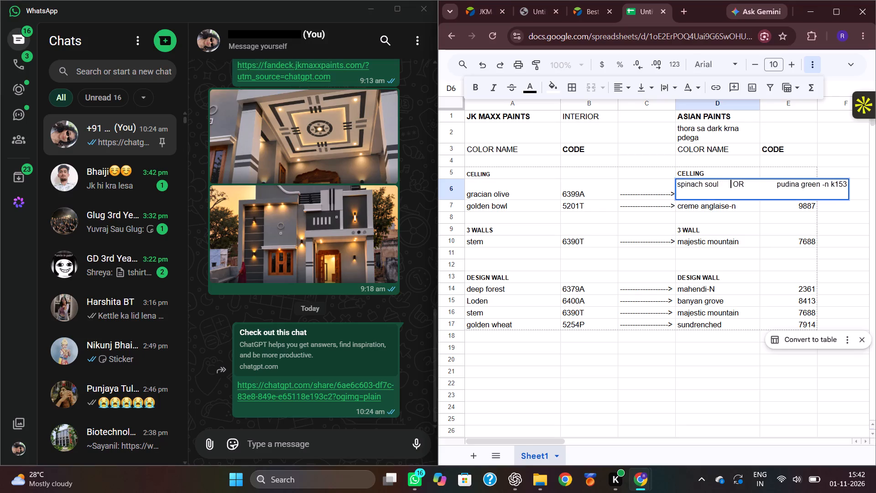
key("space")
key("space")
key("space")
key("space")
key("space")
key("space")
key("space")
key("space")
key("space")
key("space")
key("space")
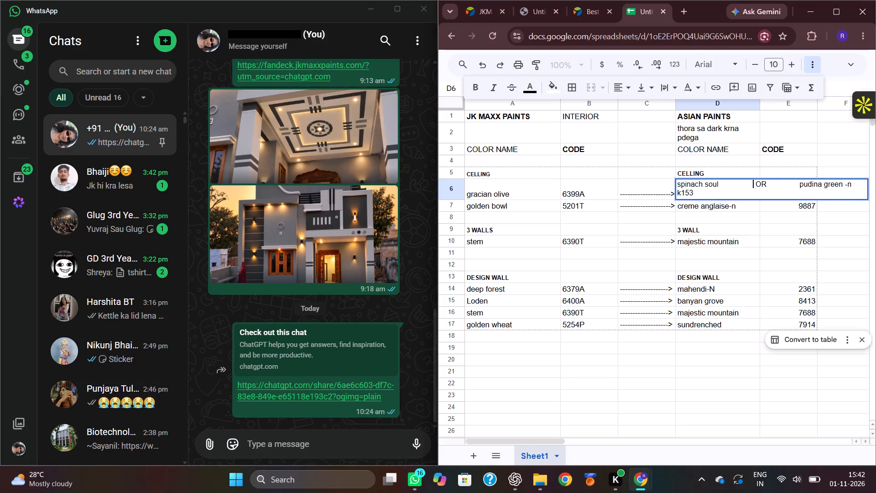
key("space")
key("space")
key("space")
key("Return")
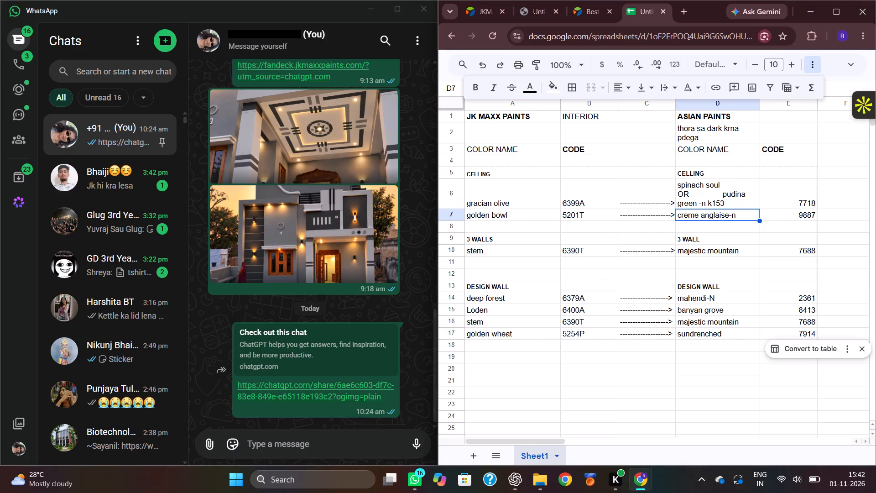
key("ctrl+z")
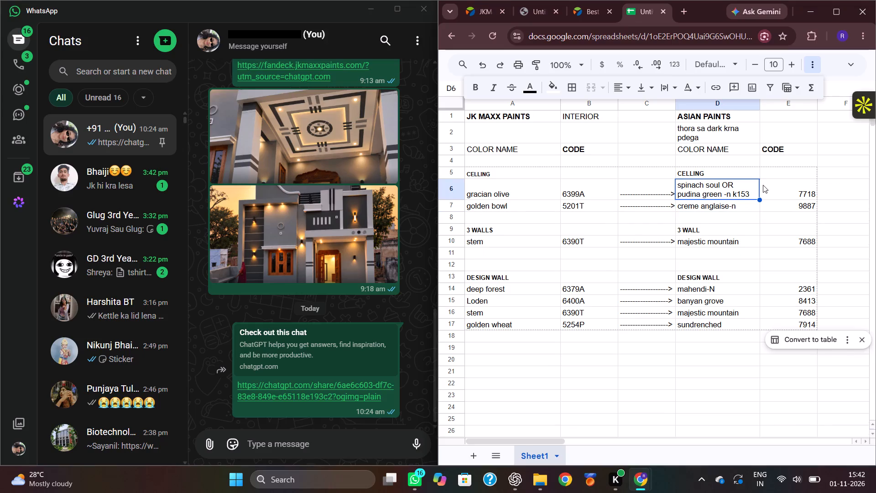
Insert four extra spaces between spinach soul and OR in cell D6.
double_click(721, 186)
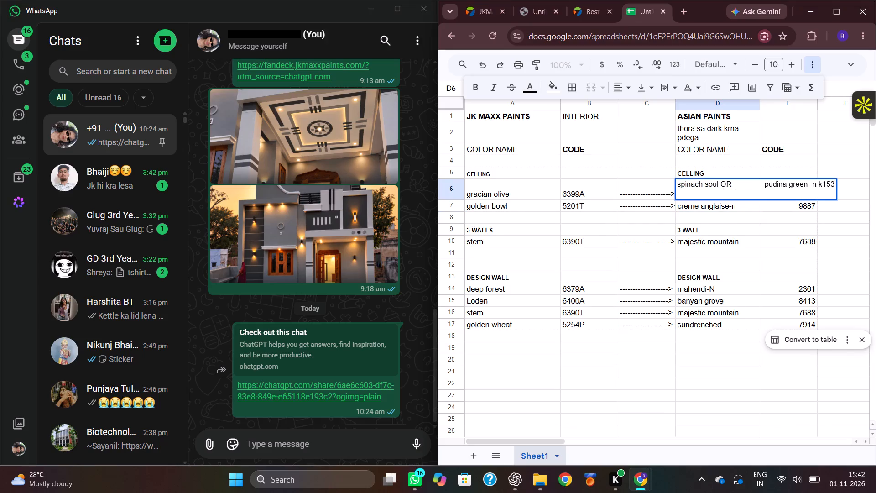
left_click(719, 182)
key("space")
key("space")
key("space")
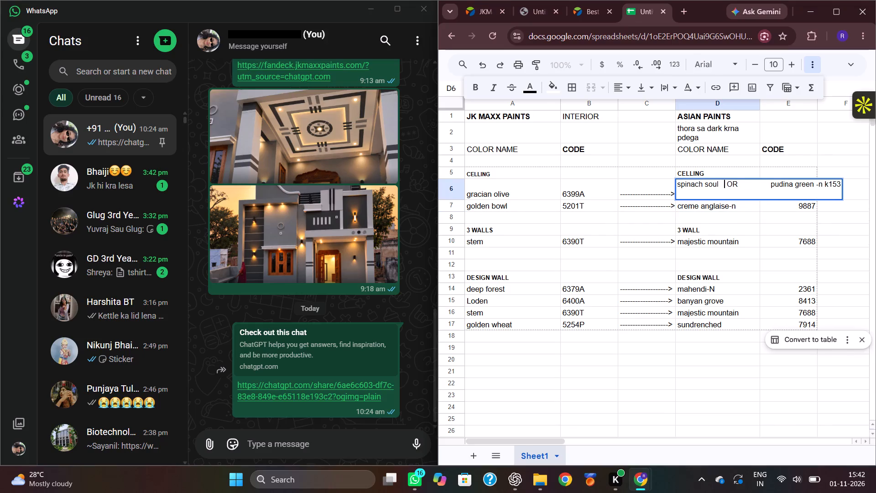
key("space")
left_click(719, 215)
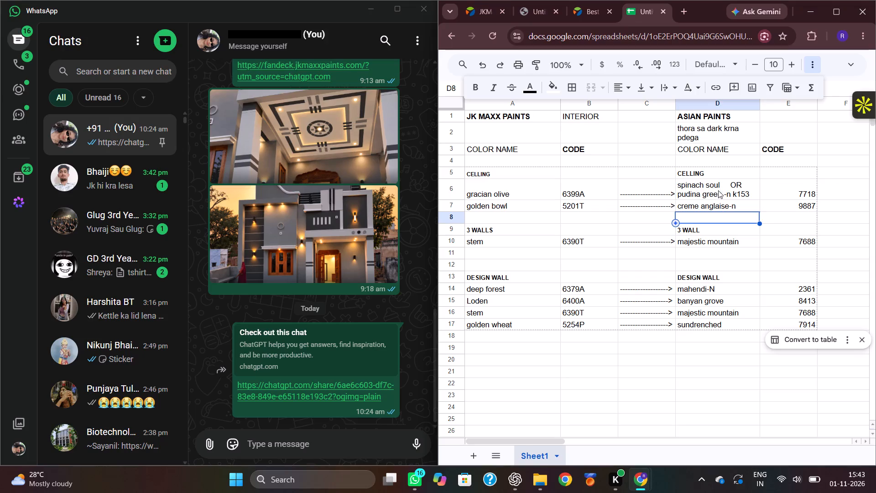
Enclose the code k153 in parentheses in cell D6, so it reads (k153).
double_click(722, 190)
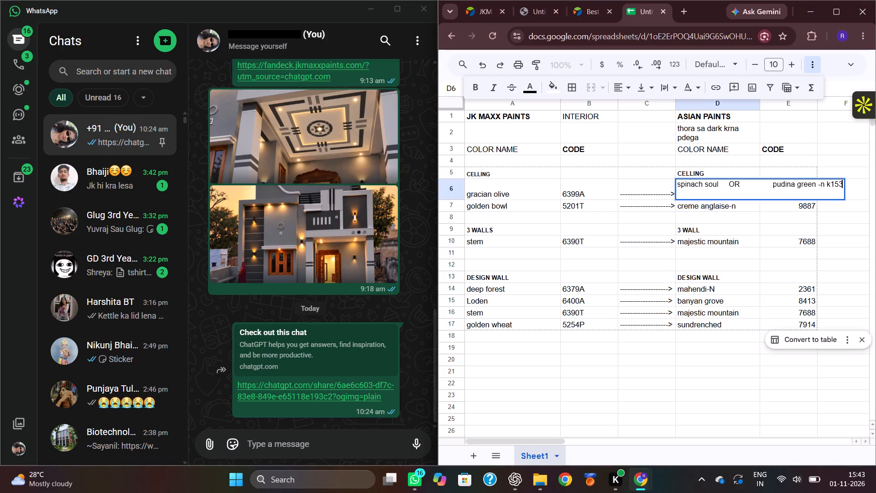
left_click(827, 184)
key("shift+parenleft")
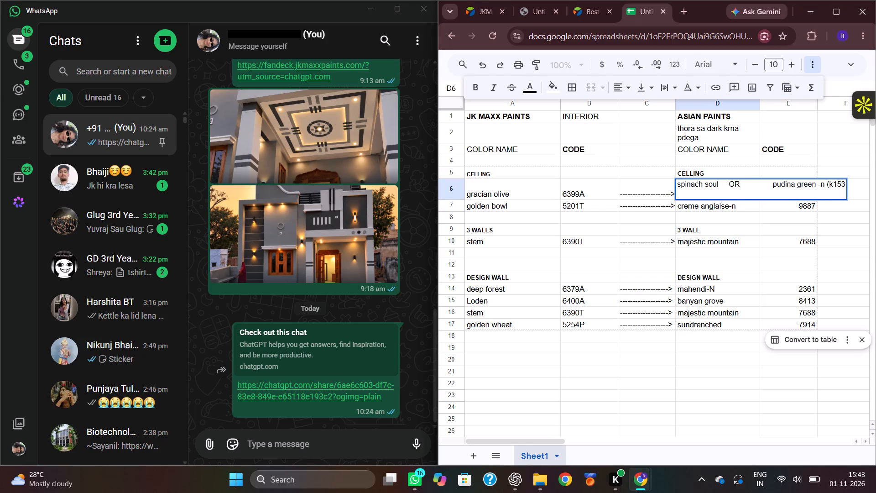
key("Right")
key("Right")
key("Right")
key("Right")
key("shift+parenright")
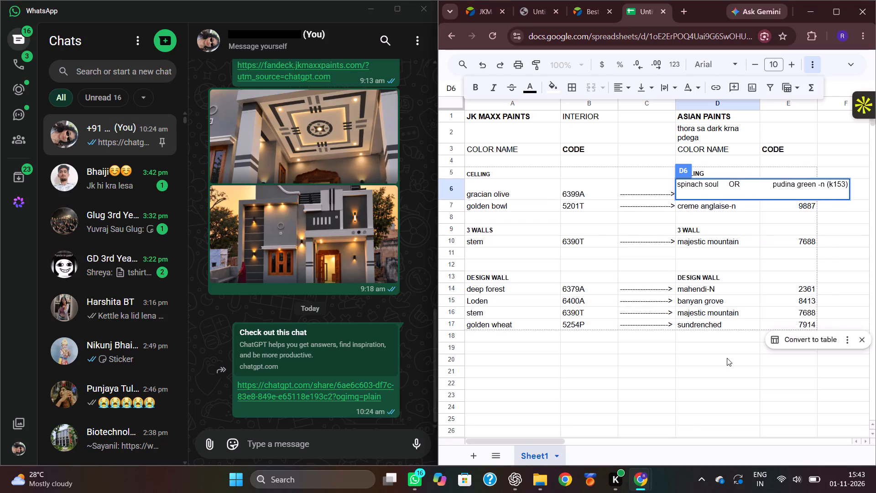
left_click(727, 358)
Maximize the spreadsheet's window to show the whole shade comparison.
scroll(695, 288, "up", 1)
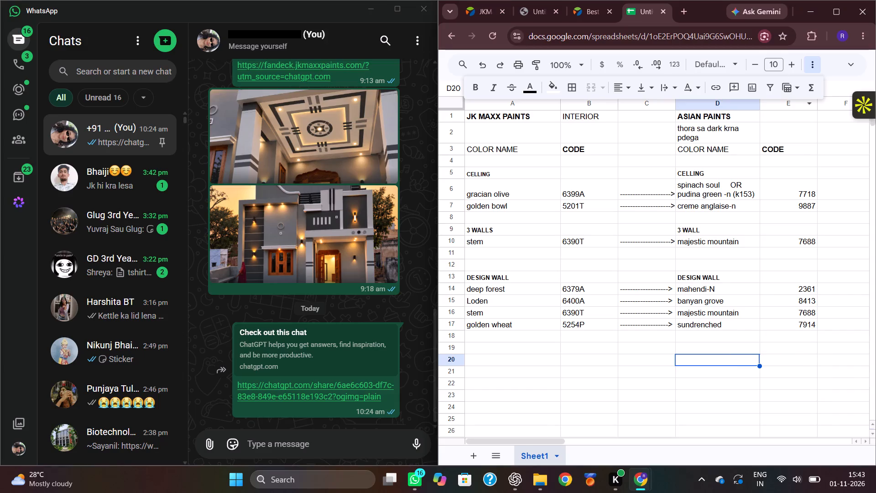
left_click(832, 10)
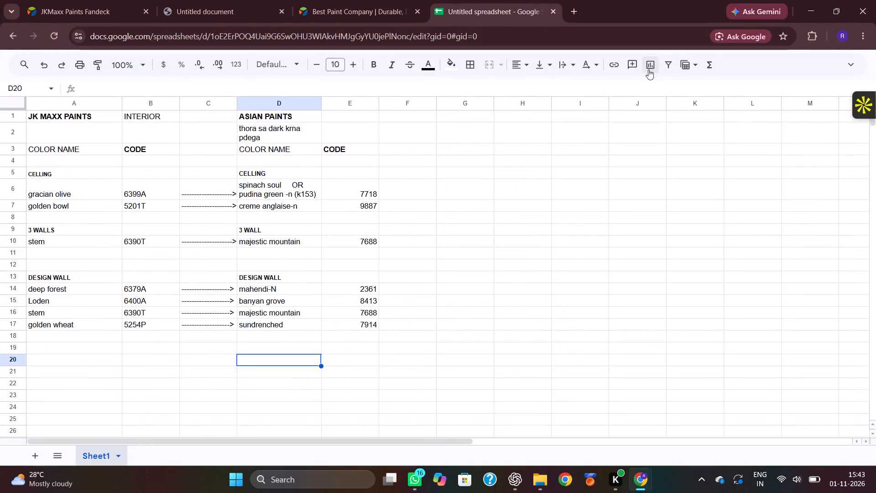
key("Print")
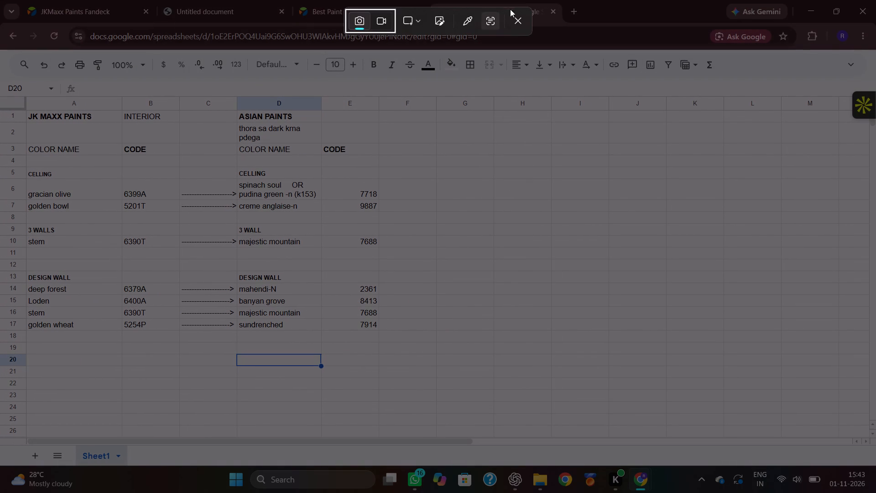
left_click(518, 18)
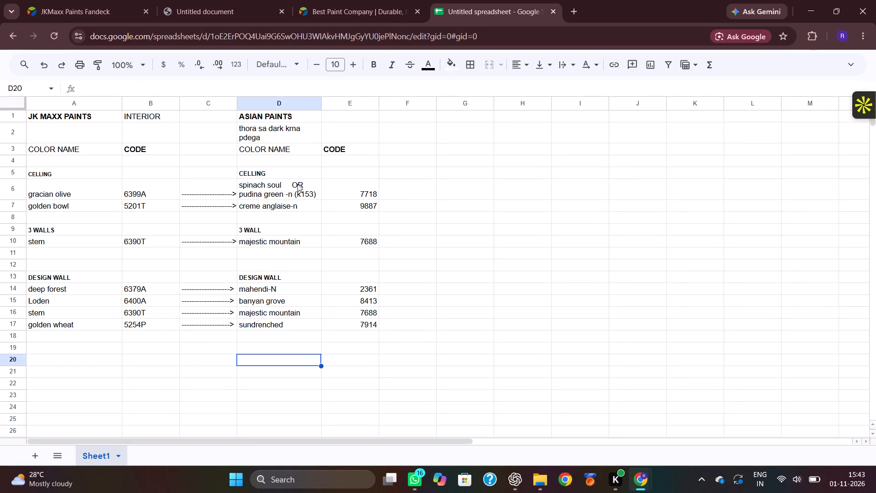
Try light yellow and cornflower blue fills on cell D6, and settle on a red fill.
left_click(297, 184)
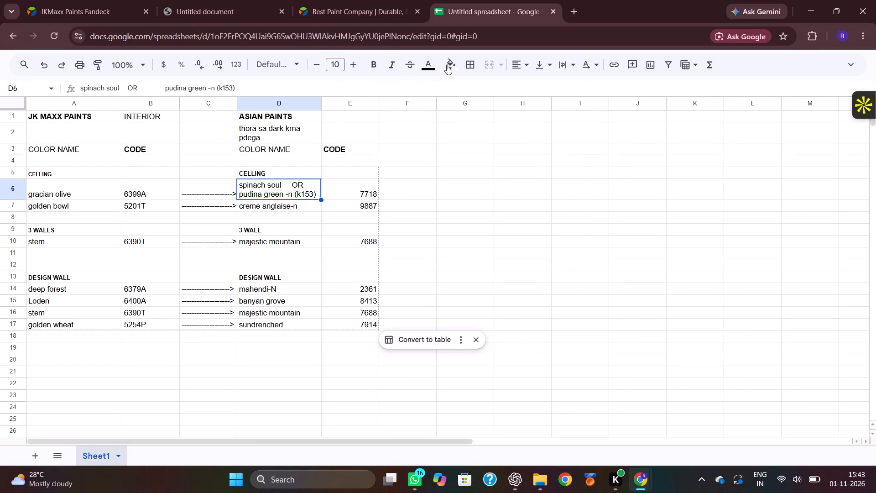
left_click(446, 64)
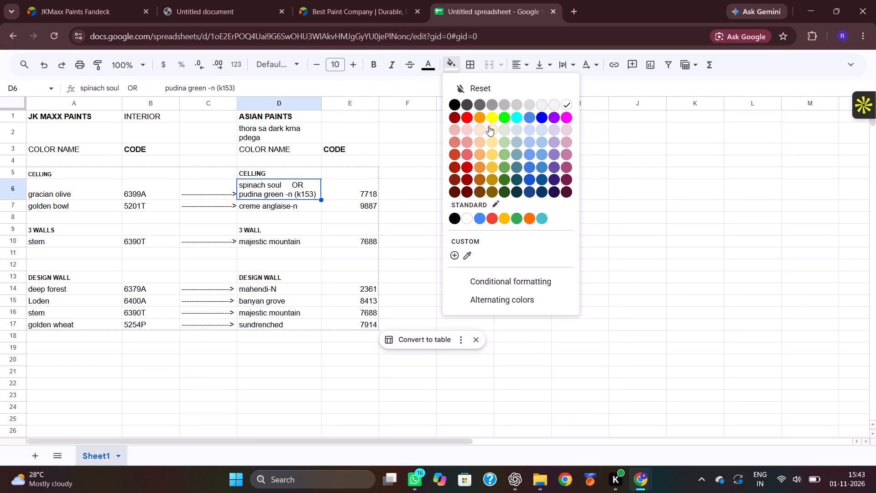
left_click(489, 127)
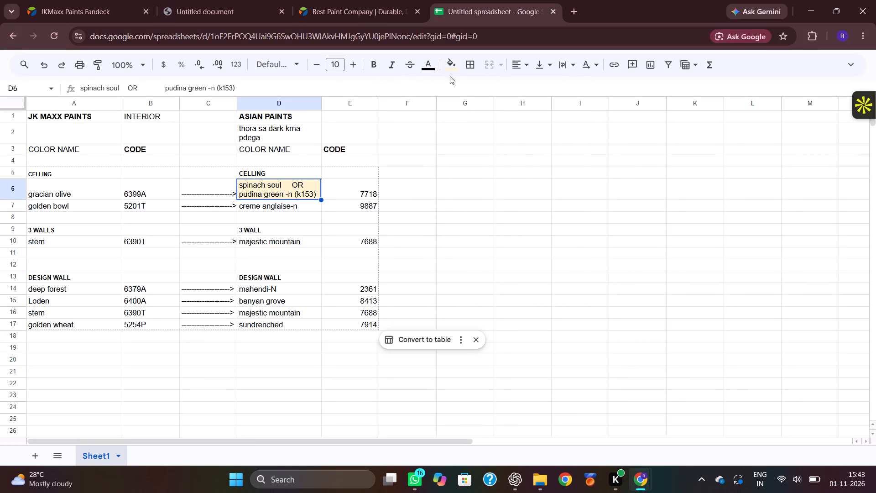
left_click(454, 67)
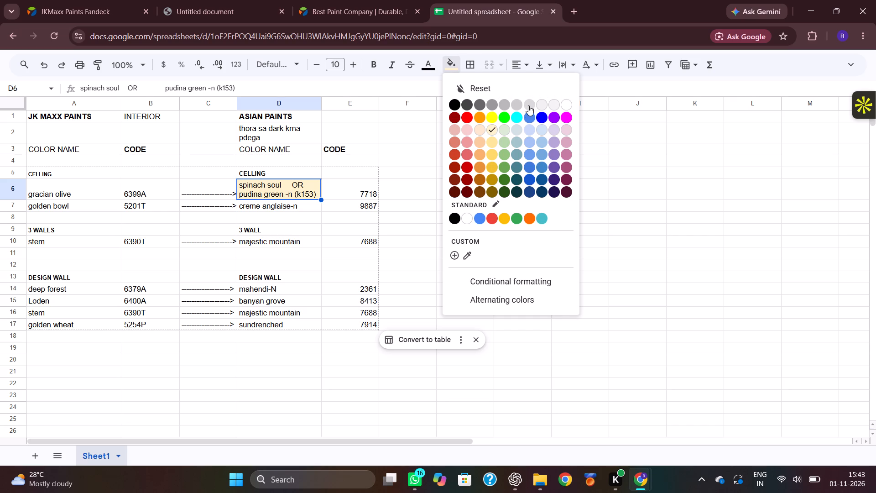
left_click(527, 117)
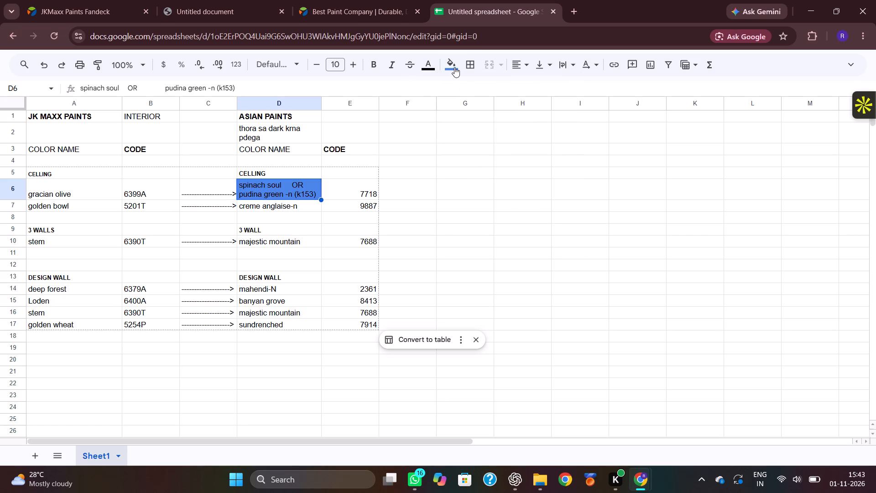
left_click(456, 65)
left_click(464, 114)
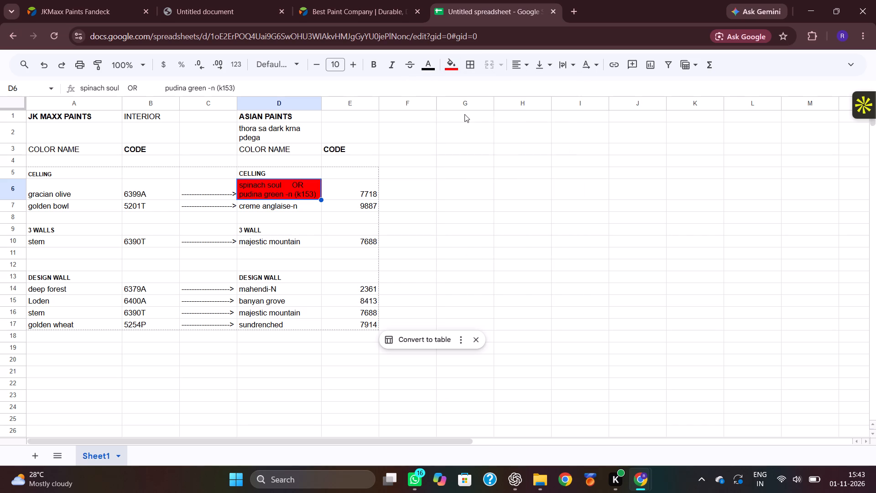
left_click(242, 410)
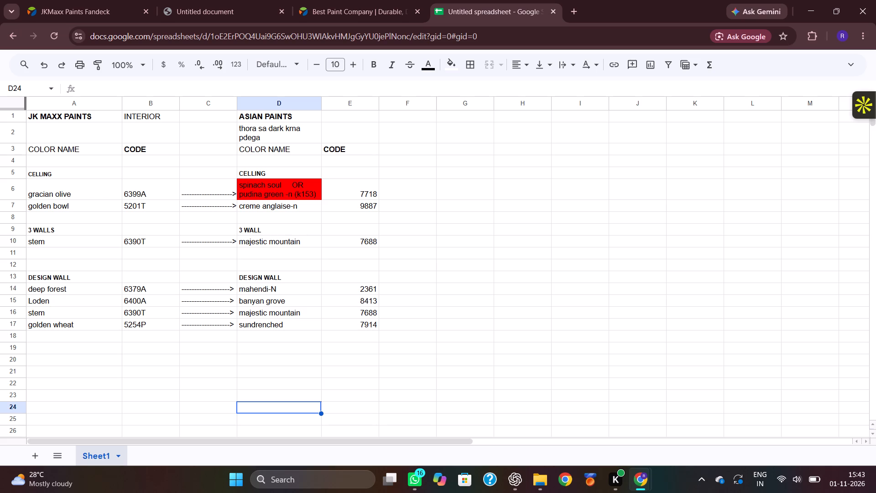
Capture a rectangular screenshot of the whole paint comparison table, from the JK MAXX PAINTS heading down past the golden wheat row.
key("Print")
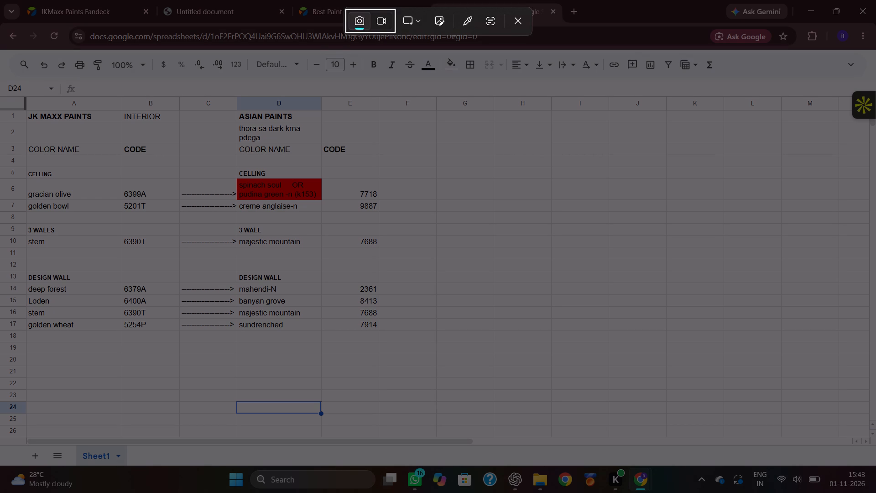
left_click_drag(26, 111, 396, 343)
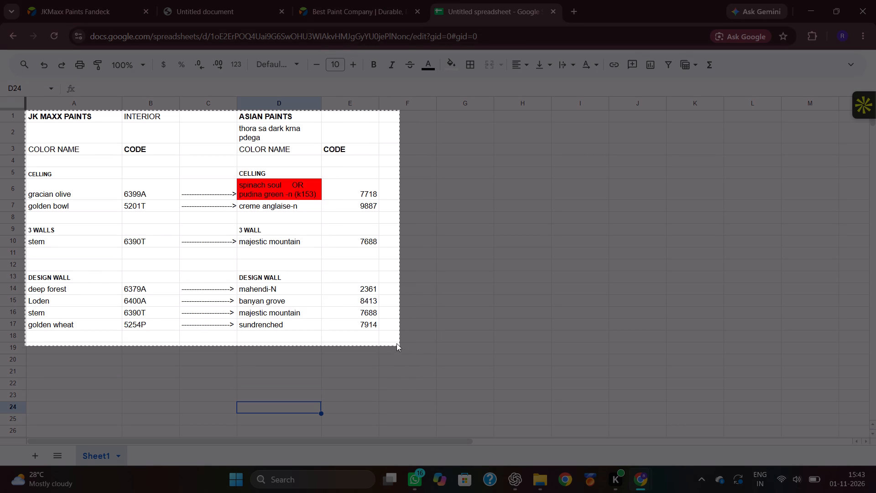
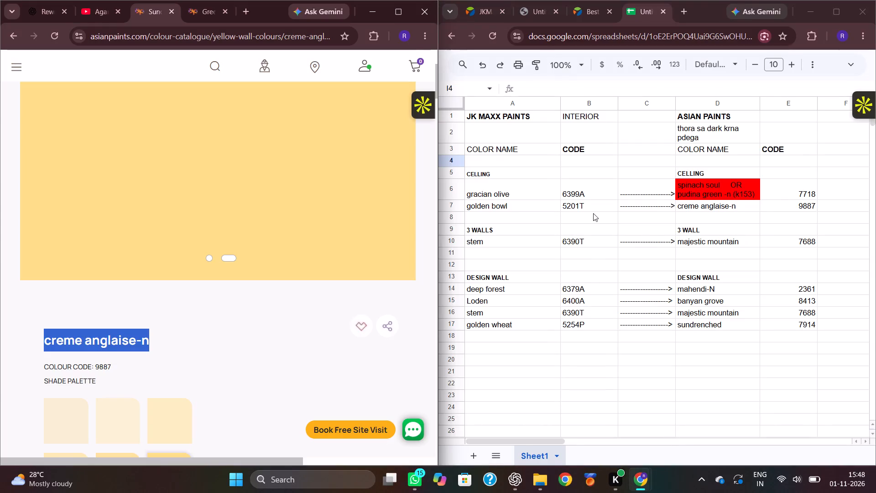
left_click(487, 13)
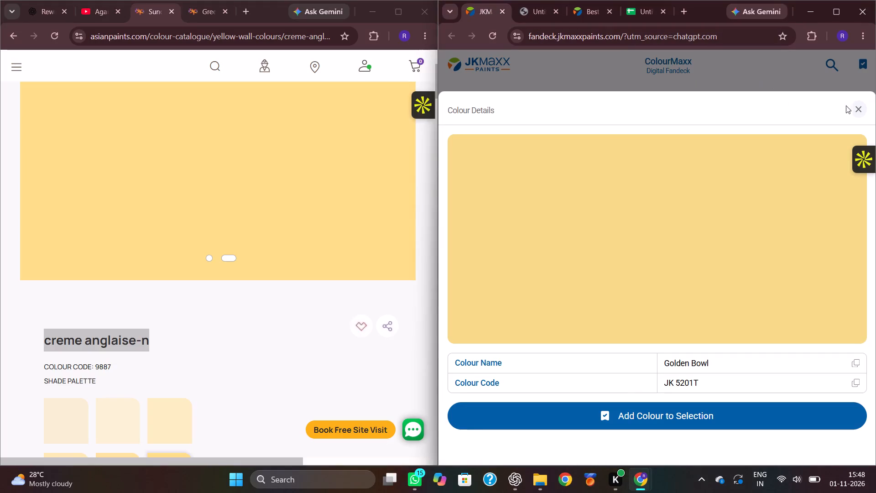
left_click(854, 110)
left_click(835, 63)
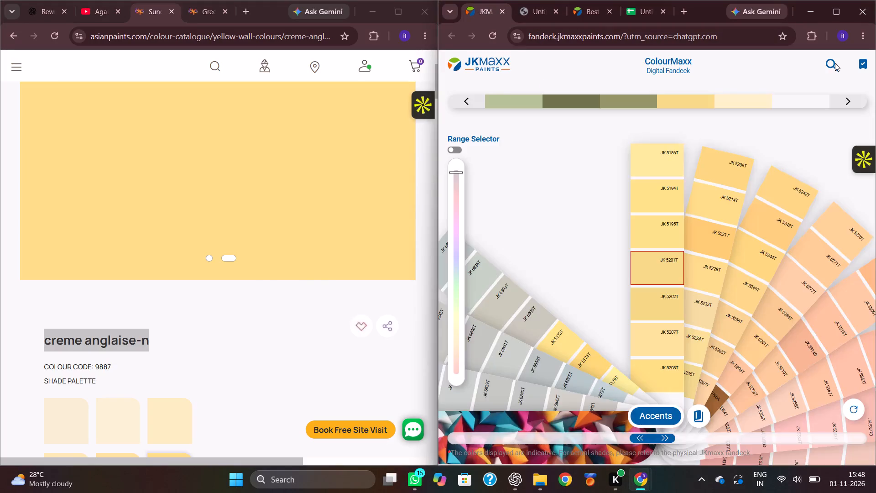
left_click(673, 101)
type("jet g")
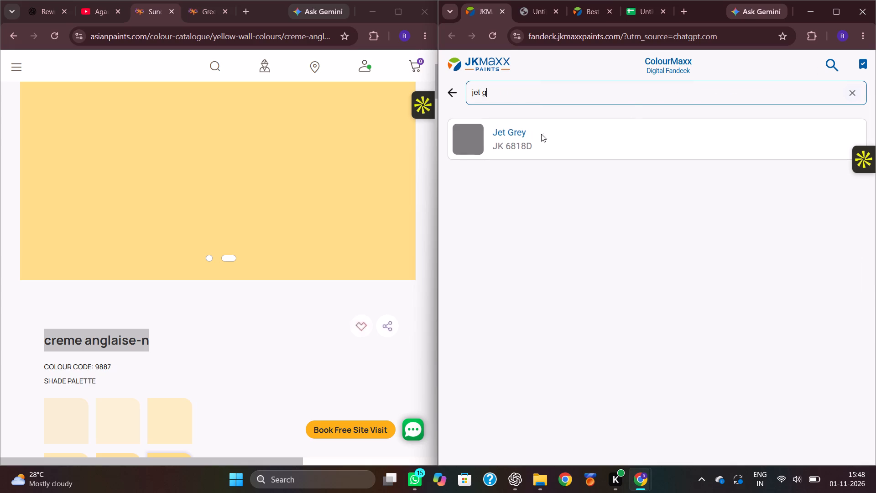
left_click(474, 136)
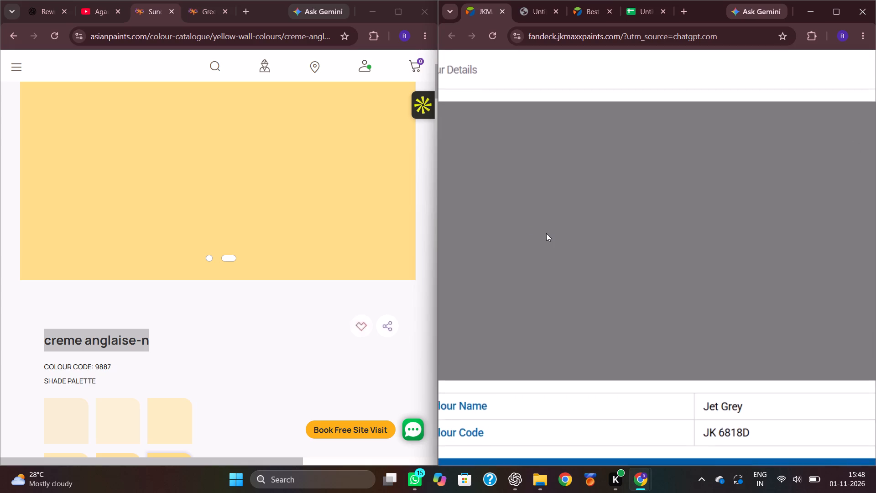
Open the site search on the Asian Paints page.
scroll(285, 190, "up", 7)
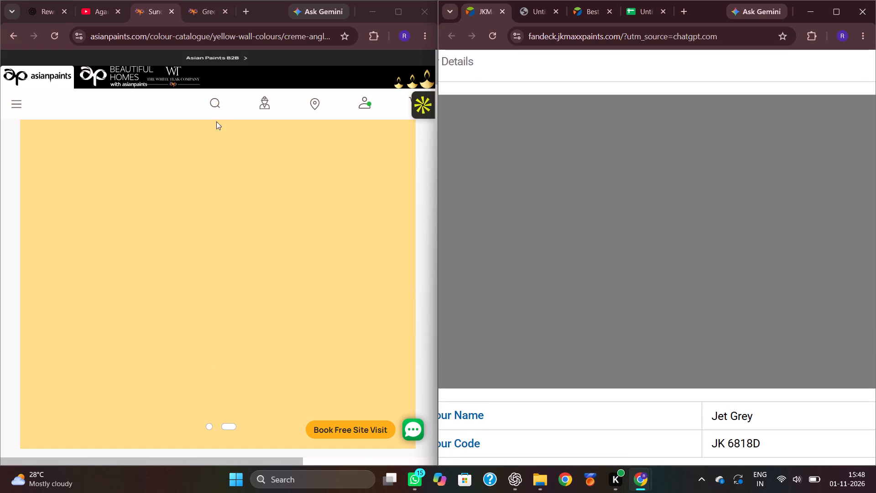
left_click(212, 103)
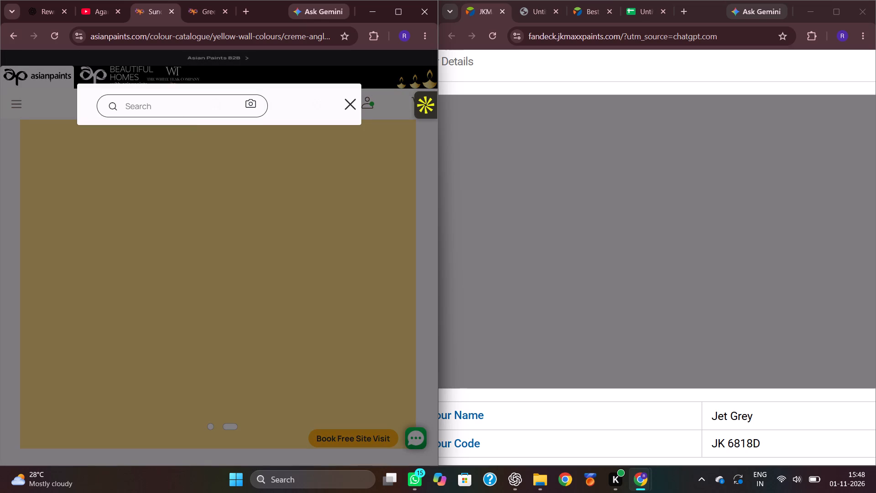
Start a new colour search on the Asian Paints website.
left_click(173, 109)
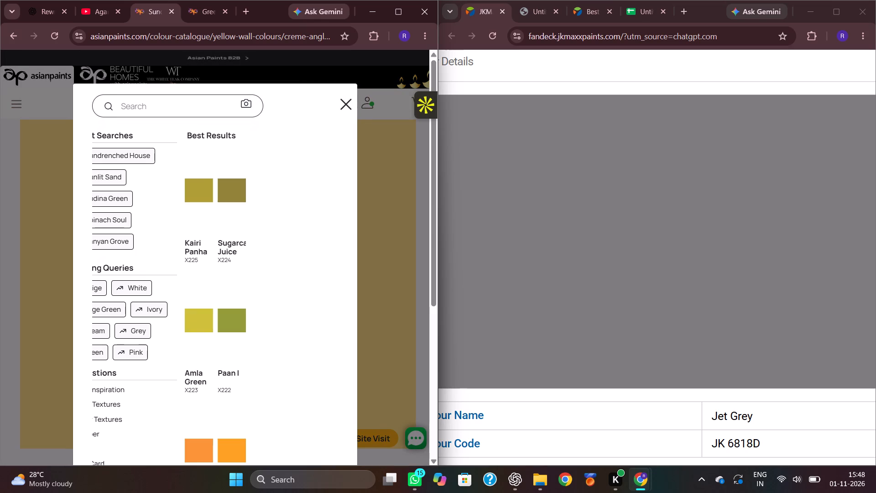
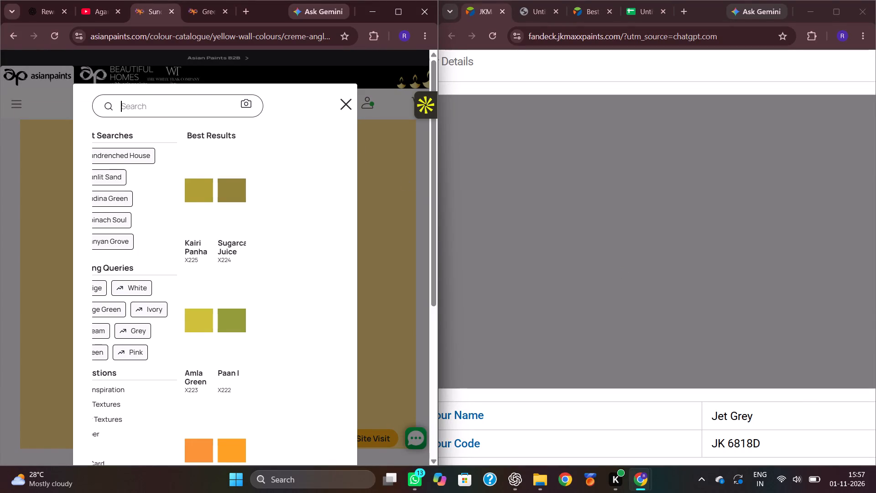
Search the Asian Paints catalogue for muted grey, open that shade's page and view its full colour swatch.
type("muted grey")
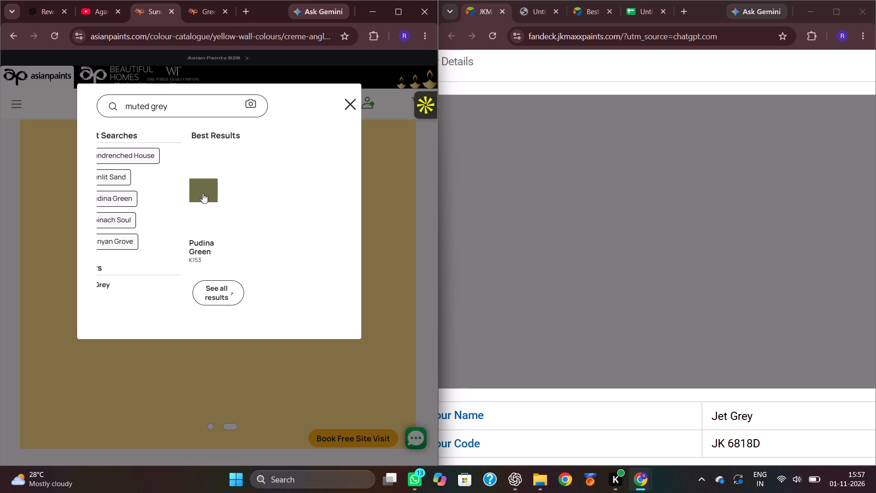
key("BackSpace")
key("BackSpace")
key("BackSpace")
left_click(200, 184)
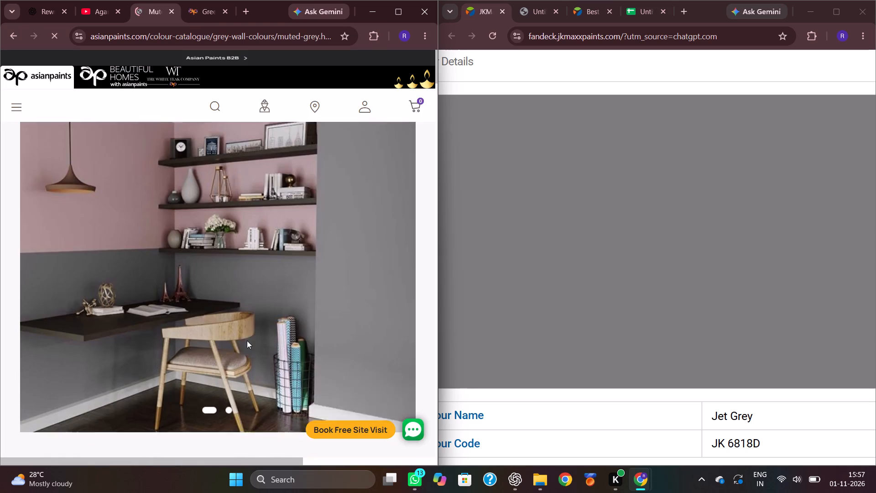
scroll(247, 341, "down", 2)
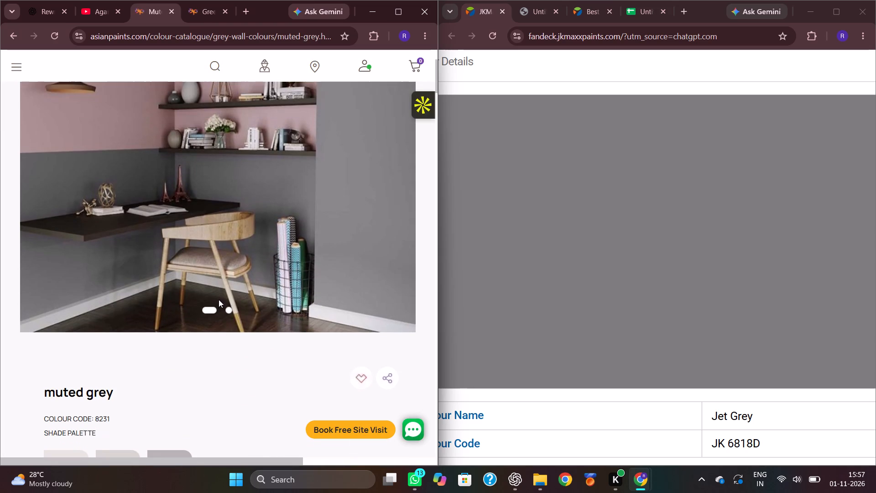
left_click_drag(230, 312, 75, 314)
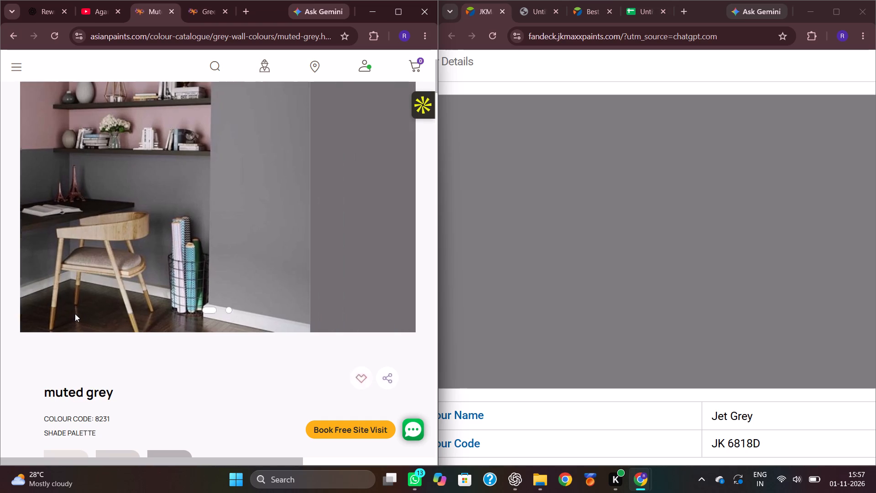
left_click_drag(75, 314, 0, 344)
scroll(0, 344, "up", 3)
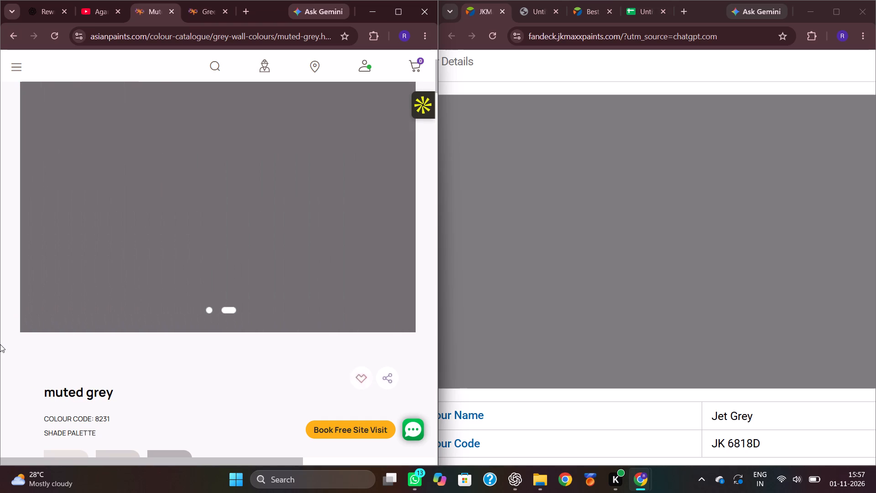
scroll(0, 344, "up", 1)
scroll(146, 224, "up", 2)
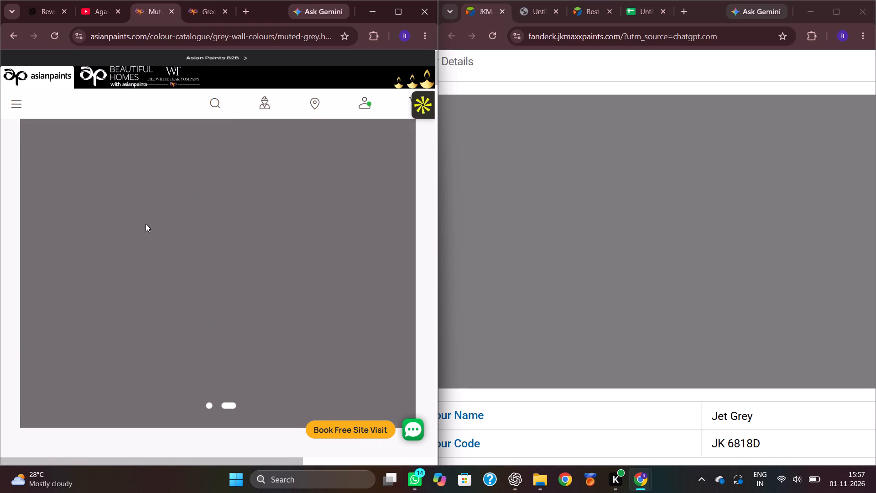
Add the heading EXTERIOR in cell B20 of the colour-matching spreadsheet, below the interior table.
left_click(651, 11)
scroll(615, 284, "down", 1)
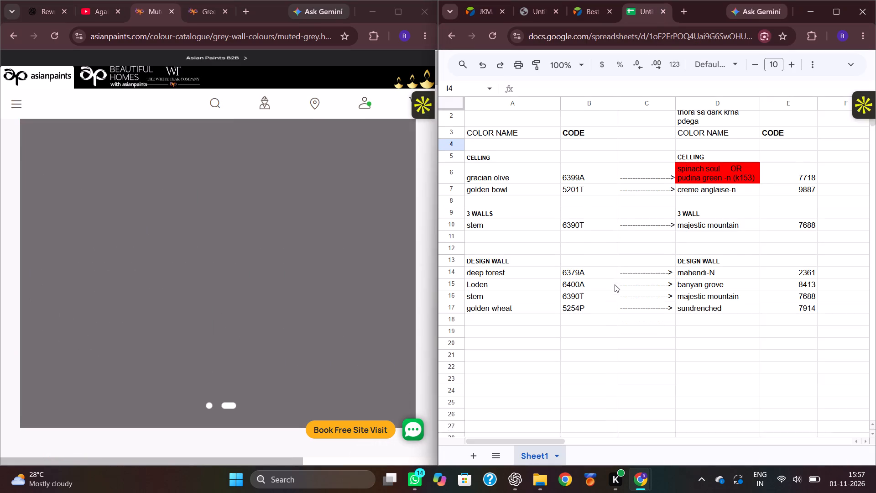
scroll(615, 284, "down", 2)
left_click(632, 257)
scroll(632, 257, "up", 1)
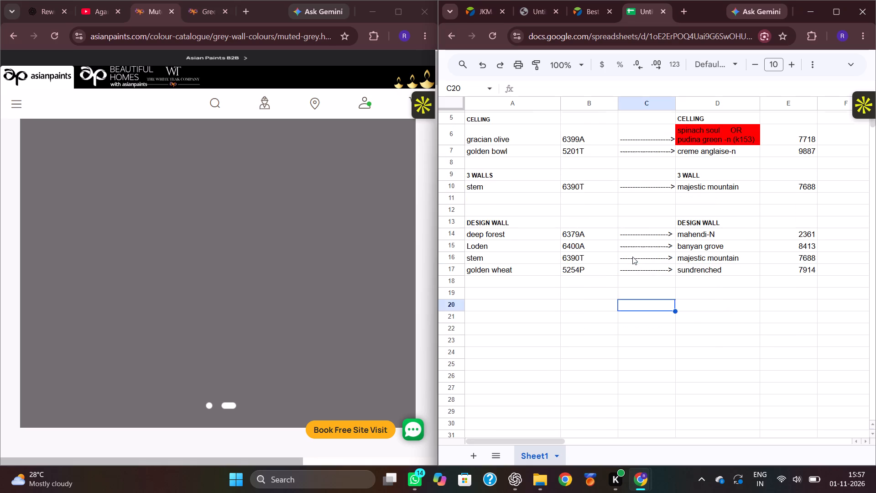
scroll(632, 257, "up", 1)
left_click(603, 357)
type("exterio")
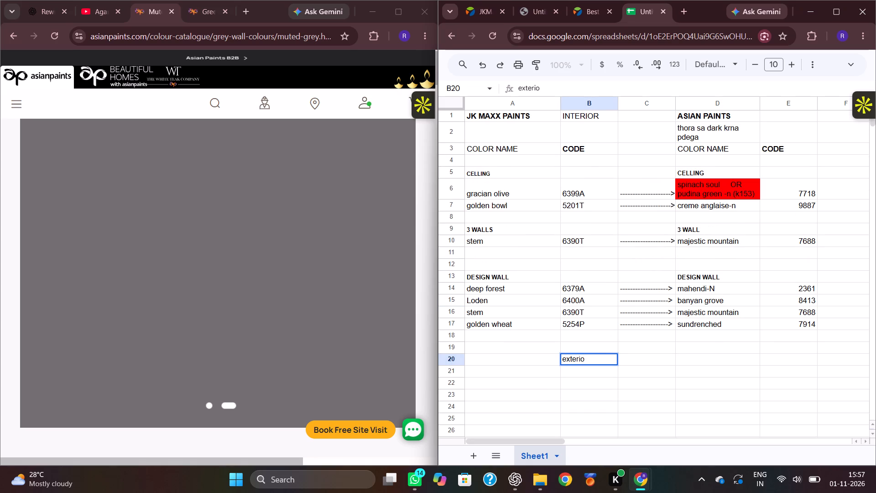
key("BackSpace")
key("BackSpace")
key("BackSpace")
key("BackSpace")
key("BackSpace")
key("BackSpace")
key("BackSpace")
key("BackSpace")
key("BackSpace")
type("EXTERIOR")
Label the exterior section's two brand columns in row 22: JK MAXX in A22 and ASIAN PAINTS in D22.
left_click(525, 379)
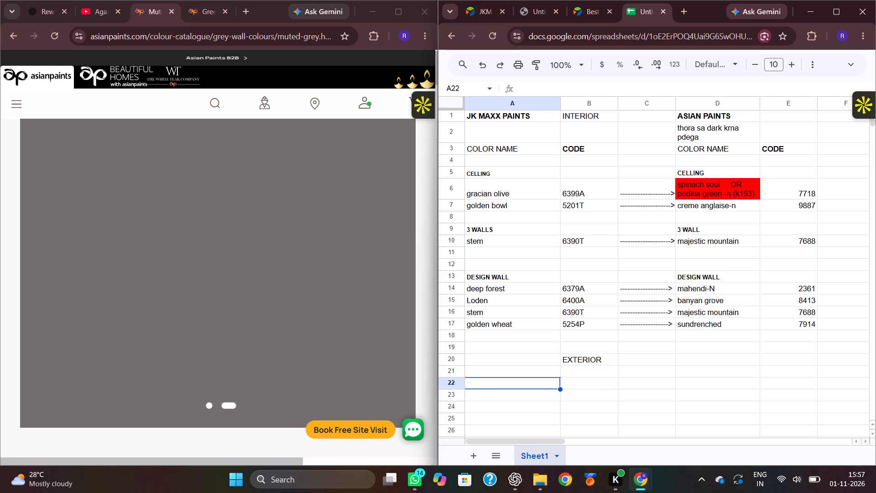
type("JK MAXX")
left_click(709, 383)
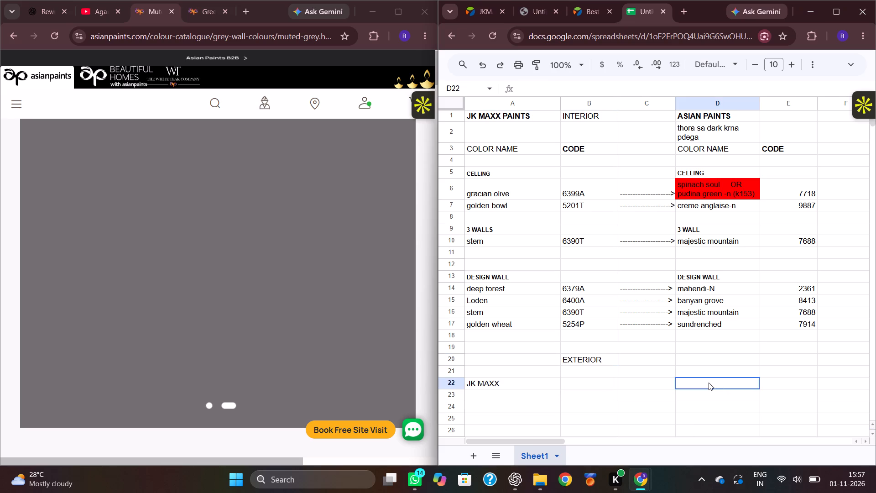
type("ASIAN PAINTS")
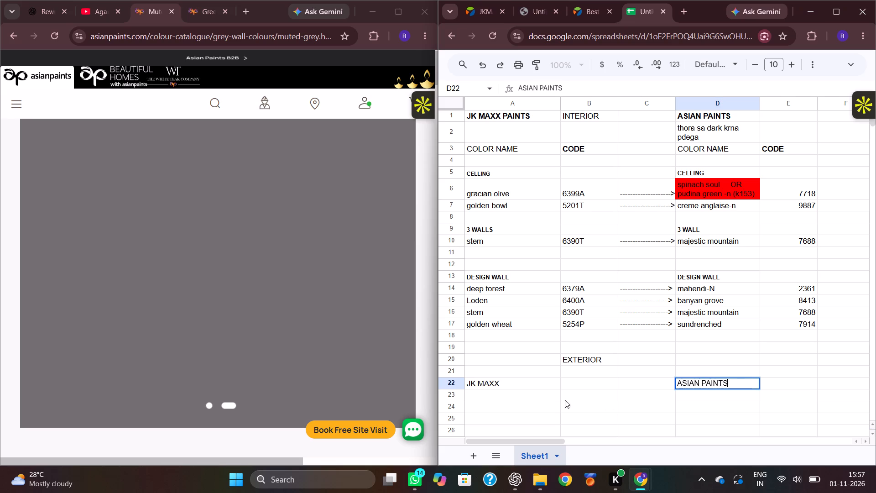
left_click(537, 401)
Enter the headings COLOR NAME and CODE in row 24 for both brands, in columns A, B, D and E.
scroll(537, 401, "down", 1)
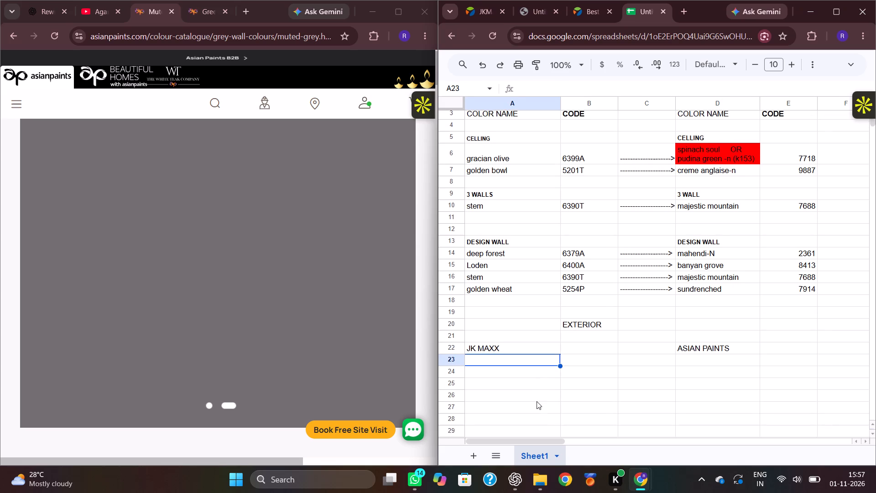
left_click(494, 370)
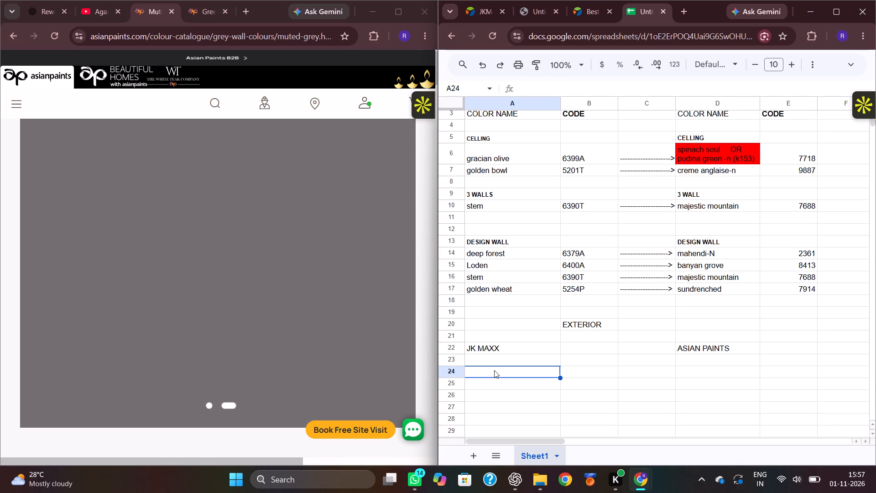
type("COLOR NAME")
key("space")
left_click(569, 373)
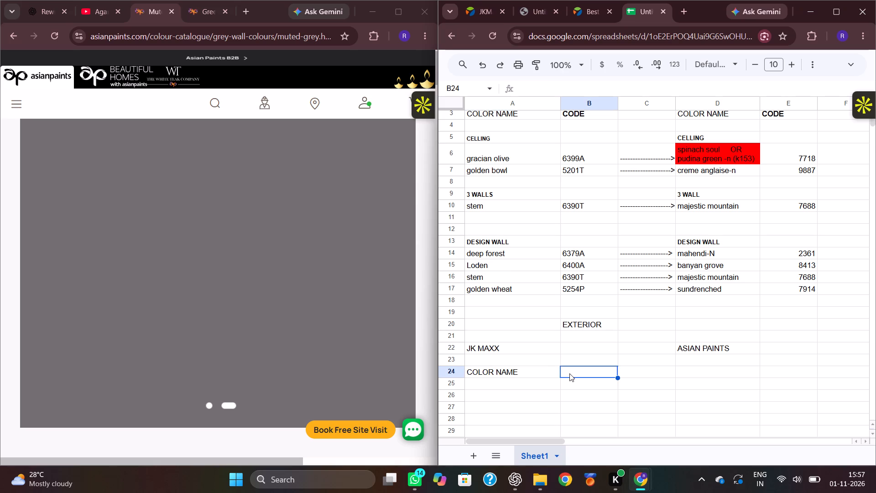
type("CODE")
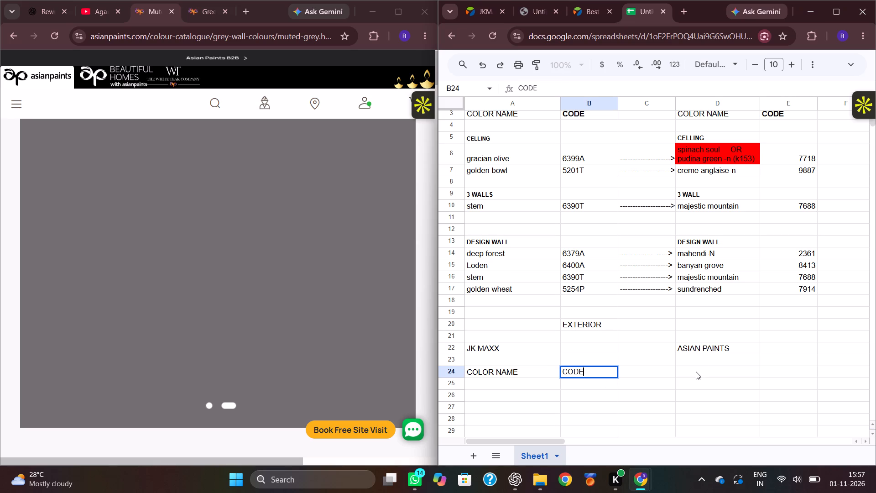
left_click(696, 372)
type("COLOR NAME")
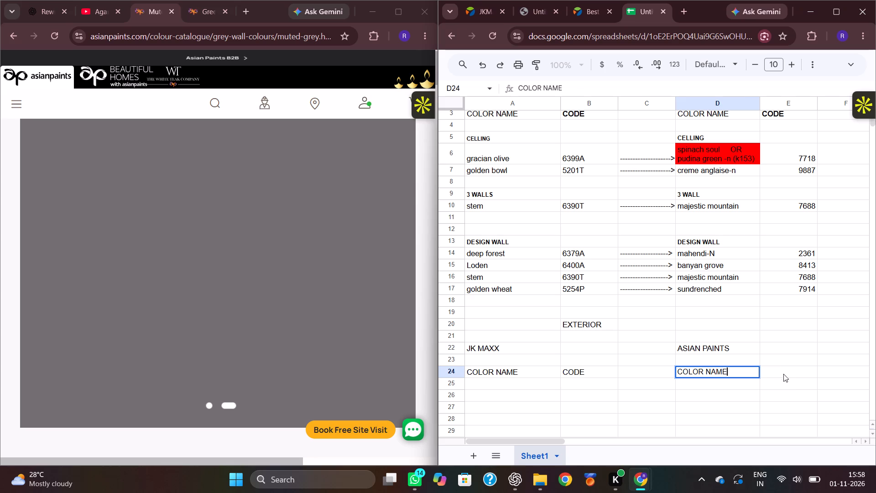
left_click(782, 372)
type("CODE")
List the JK Maxx exterior shades jet grey, coal mine and sussex in cells A25 to A27.
scroll(782, 372, "down", 1)
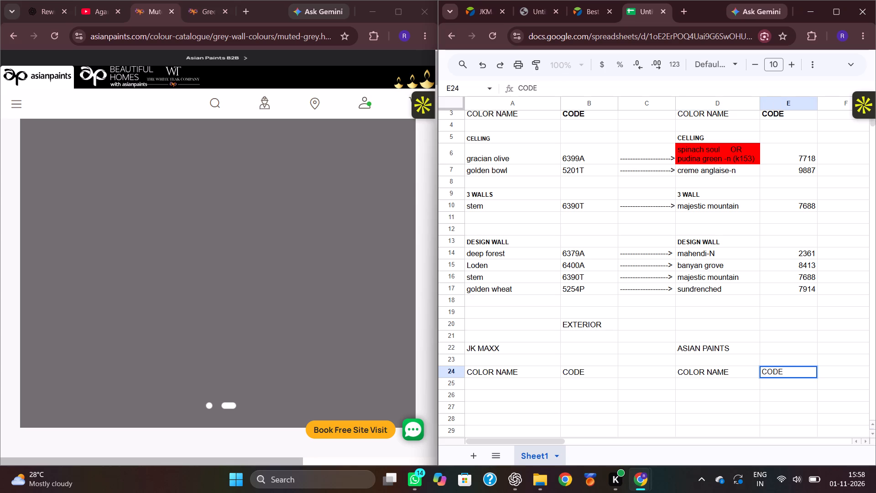
scroll(782, 372, "down", 1)
left_click(537, 382)
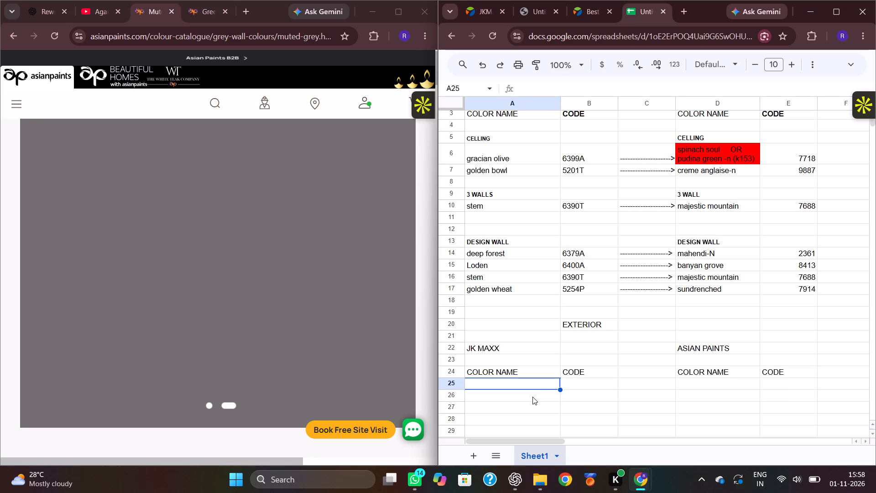
left_click(532, 397)
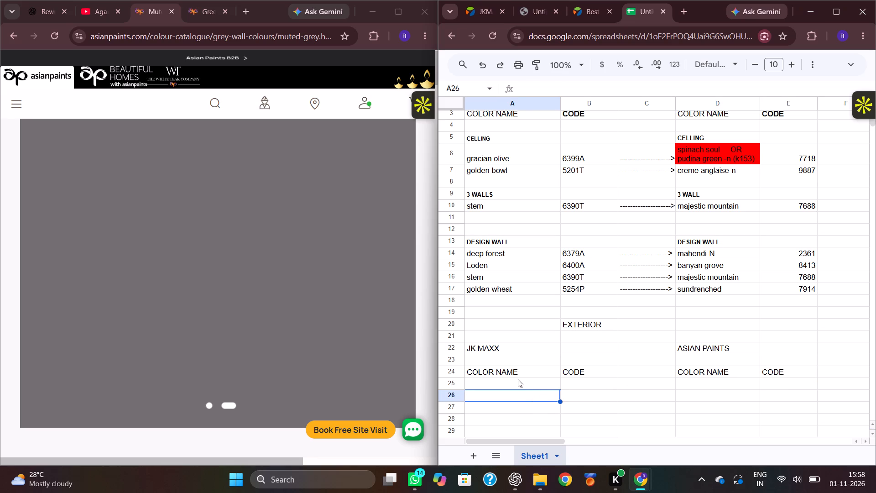
left_click(516, 383)
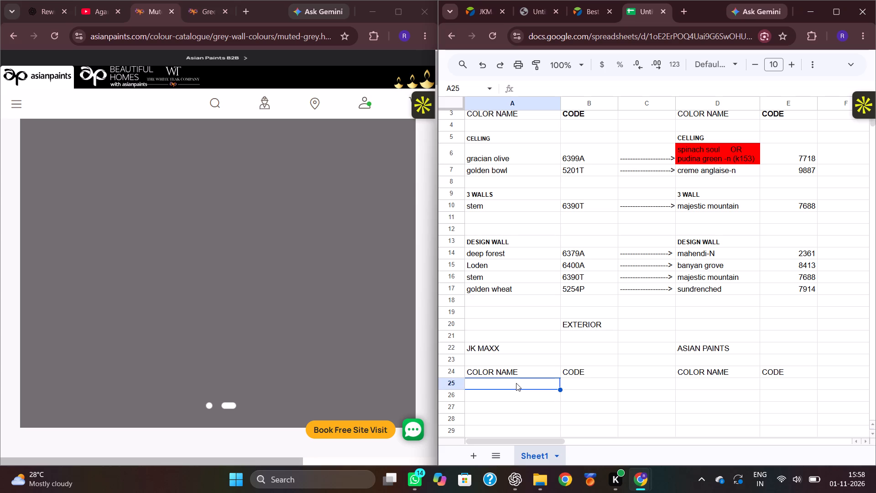
type("jet grey")
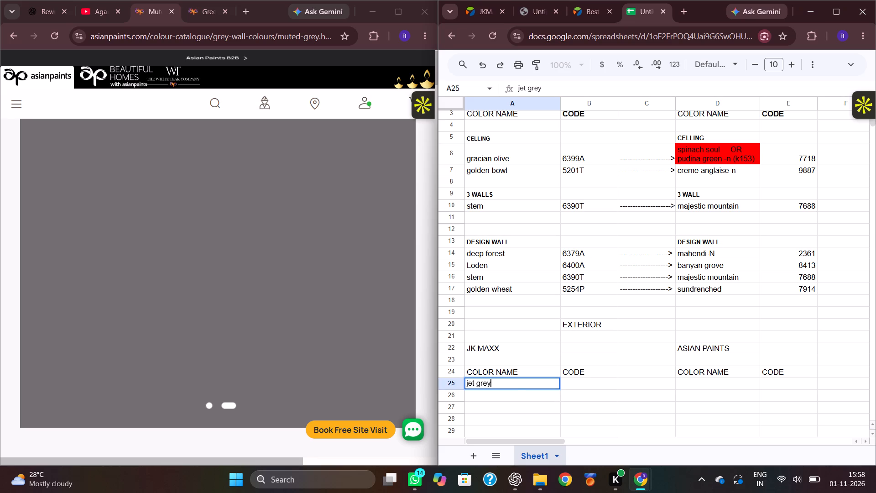
left_click(507, 398)
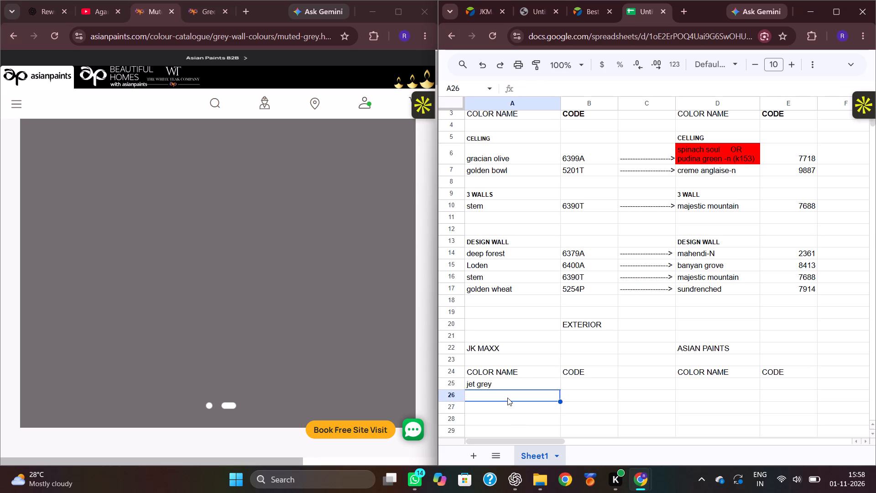
type("coal mine")
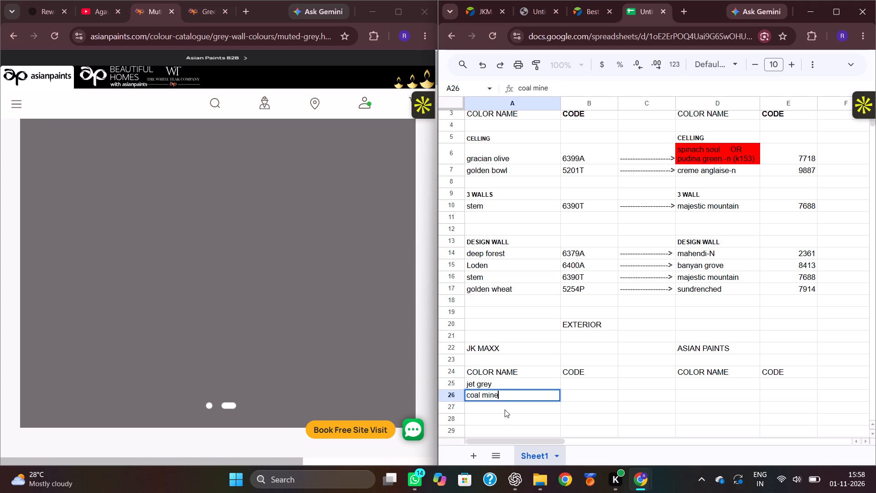
left_click(505, 409)
type("sussex")
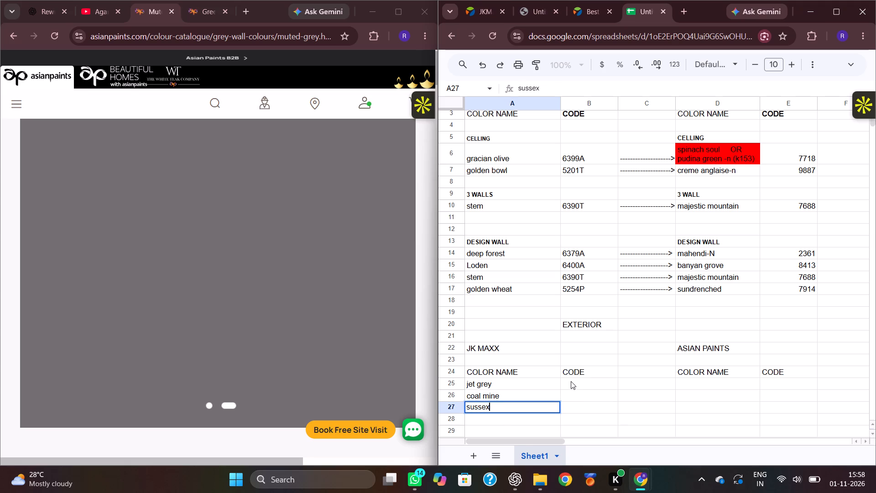
Enter the JK Maxx codes in column B: 6818D for jet grey, 6834A for coal mine and 6830T for sussex.
left_click(571, 381)
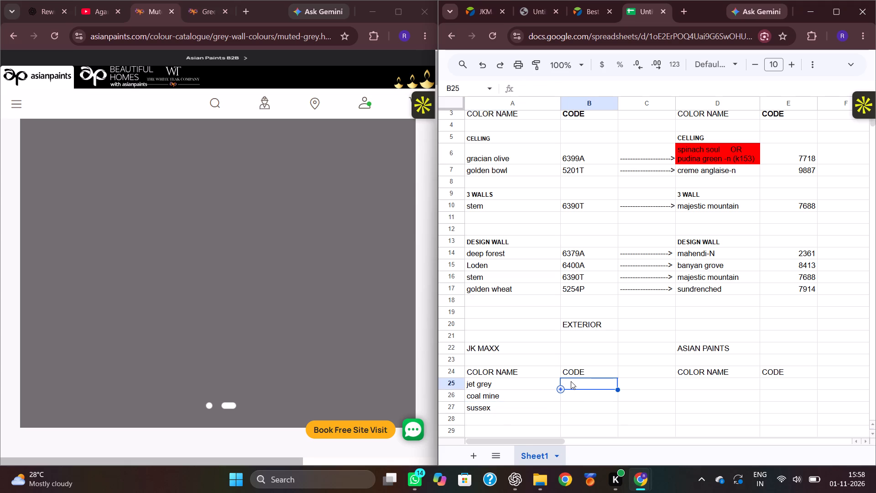
type("6818")
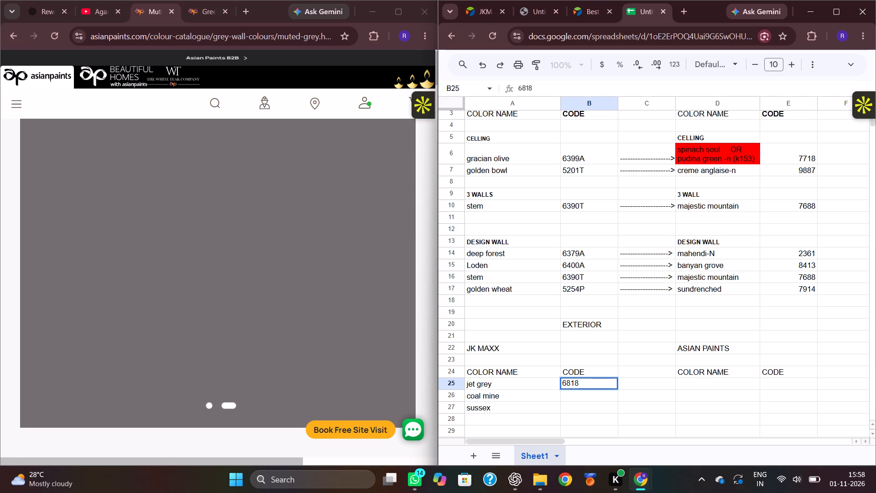
key("shift+d")
left_click(582, 394)
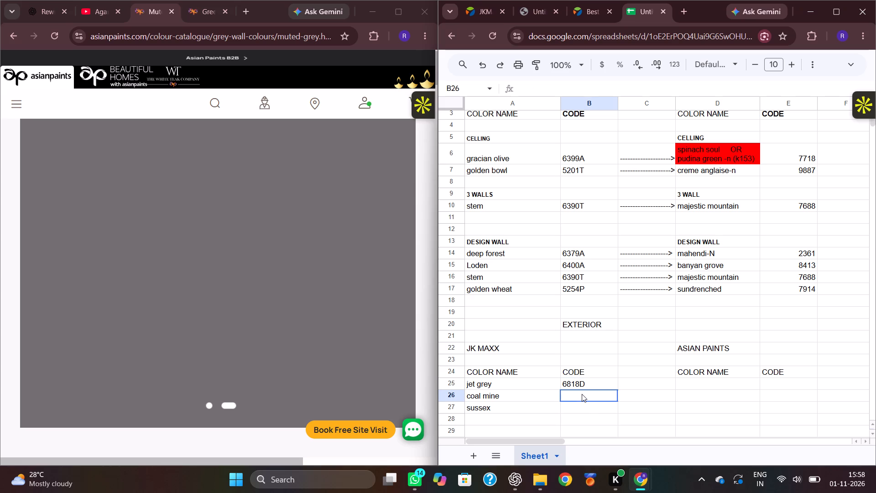
type("6834")
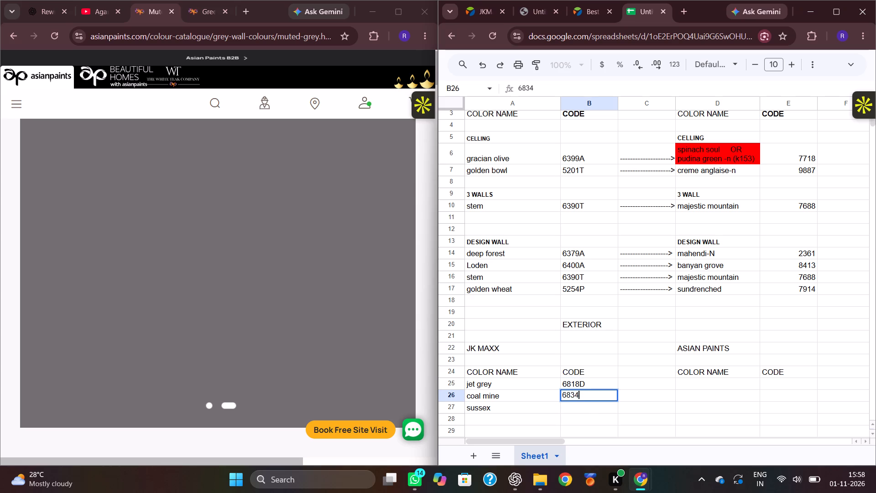
key("shift+a")
left_click(587, 405)
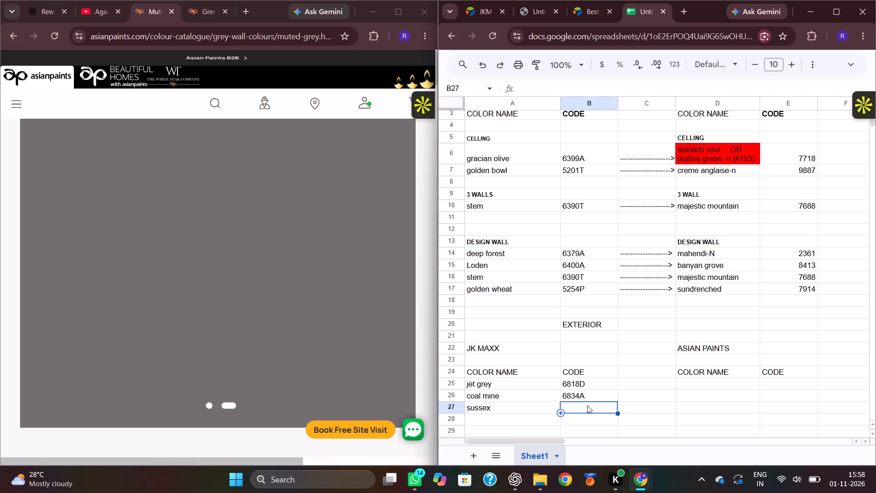
key("6")
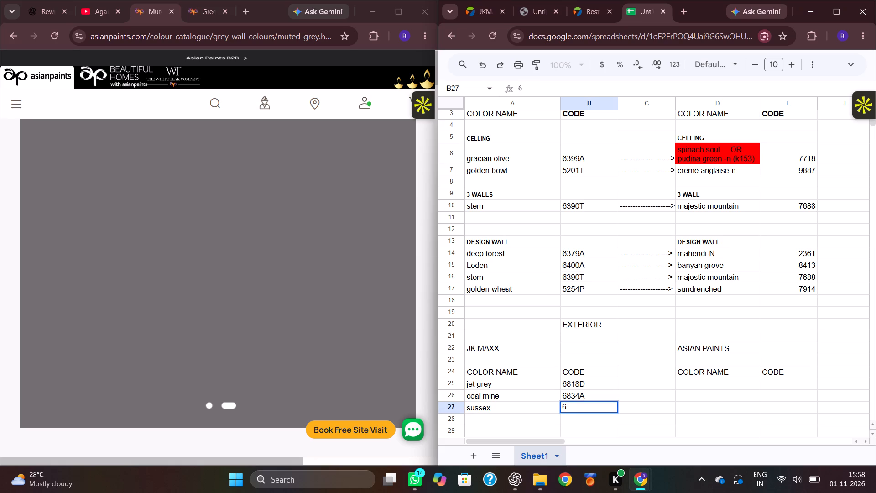
type("830")
key("shift+t")
left_click(689, 386)
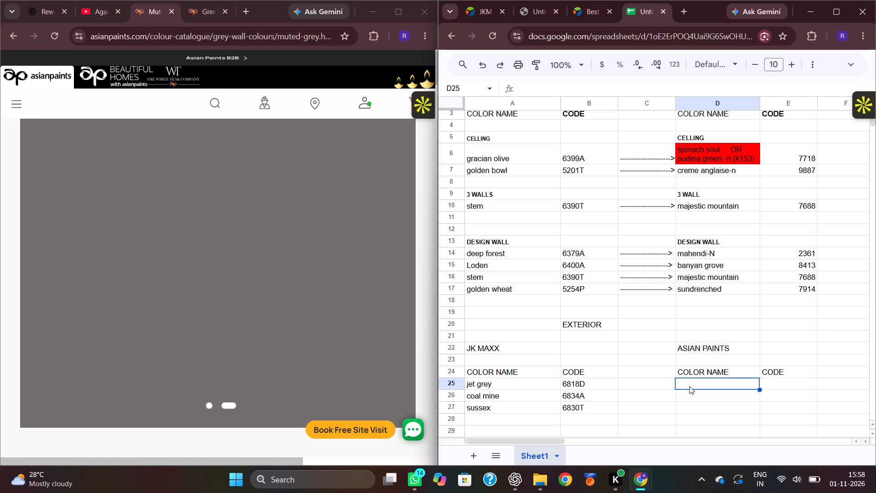
Enter muted grey in D25 and its code 8231 in E25 as the Asian Paints match for jet grey.
type("muted grey")
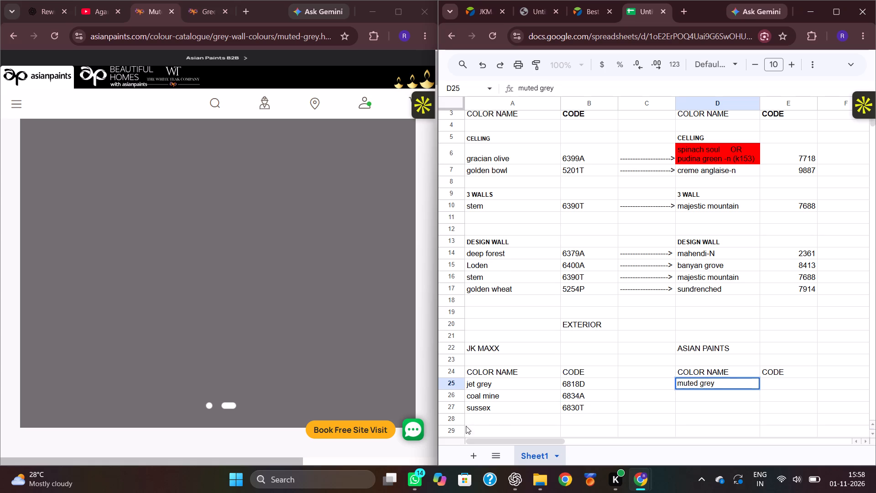
scroll(360, 353, "down", 3)
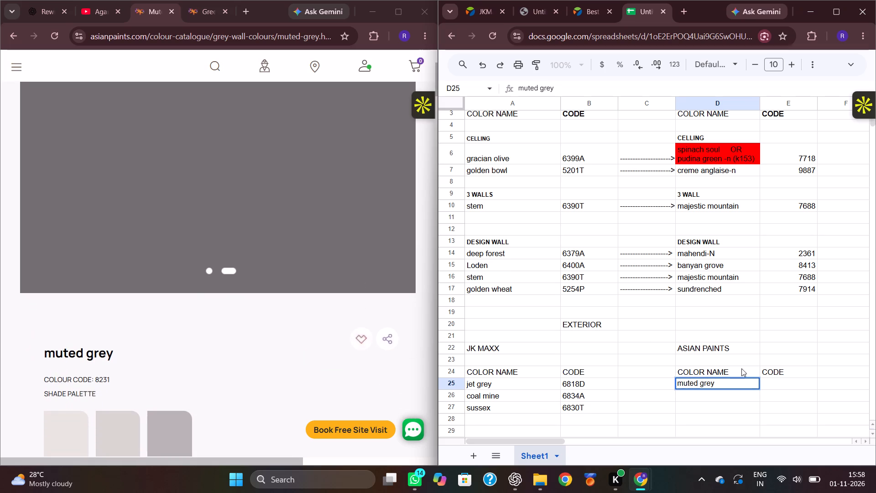
left_click(781, 388)
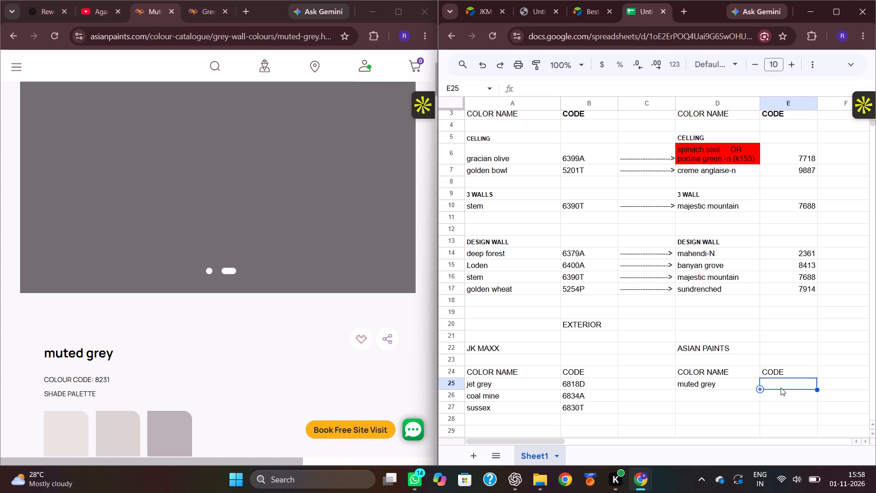
key("8")
type("231")
left_click(721, 393)
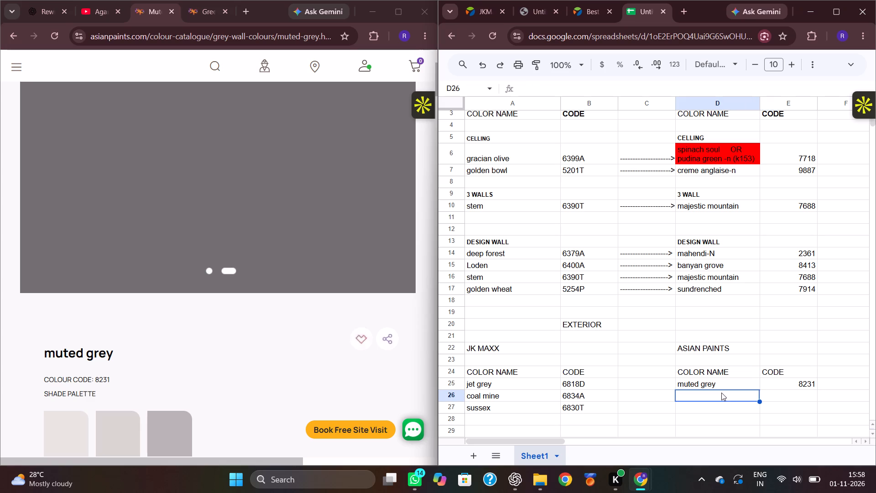
Search the JK Maxx digital fandeck for "coal" and open the colour details of Coal Mine.
left_click(485, 13)
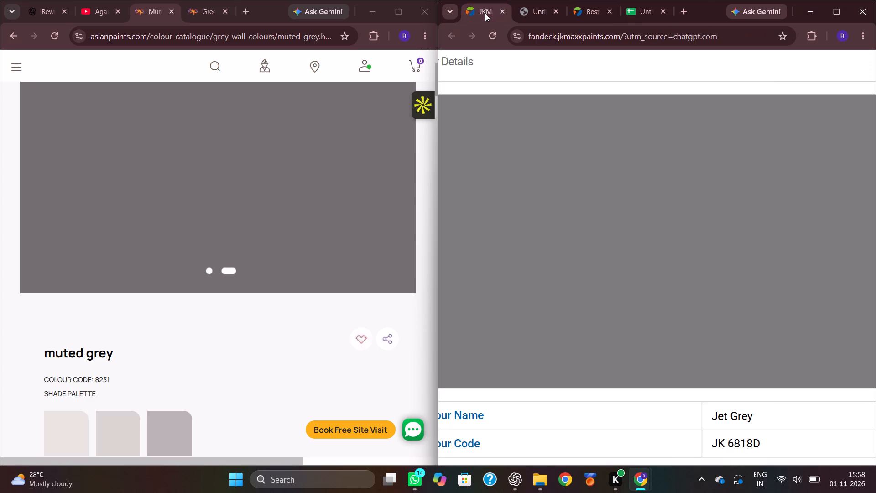
scroll(777, 184, "up", 7)
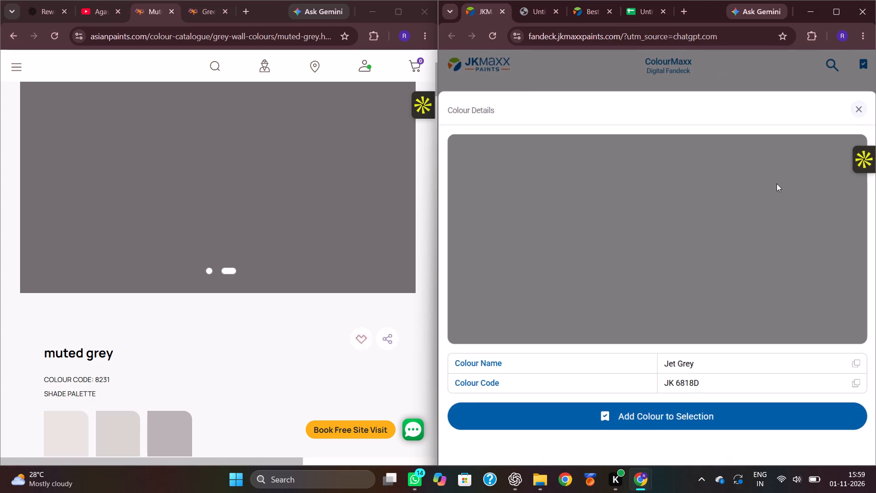
left_click(859, 109)
left_click(832, 57)
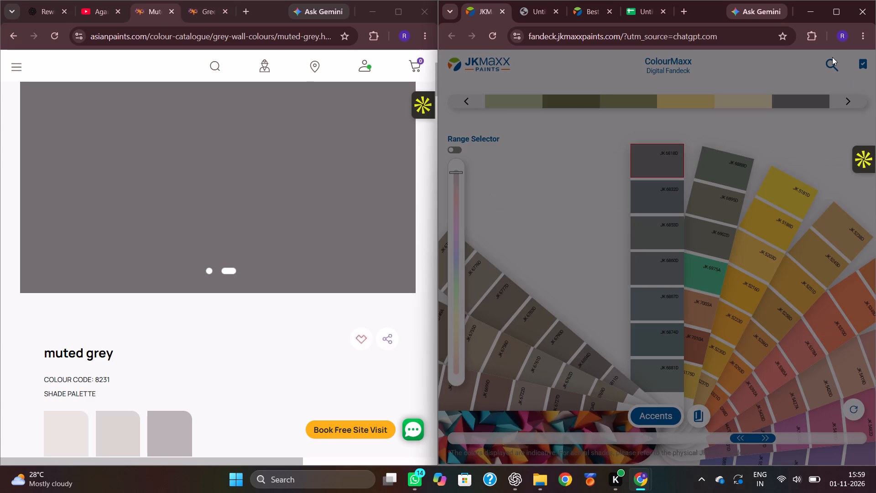
left_click(830, 65)
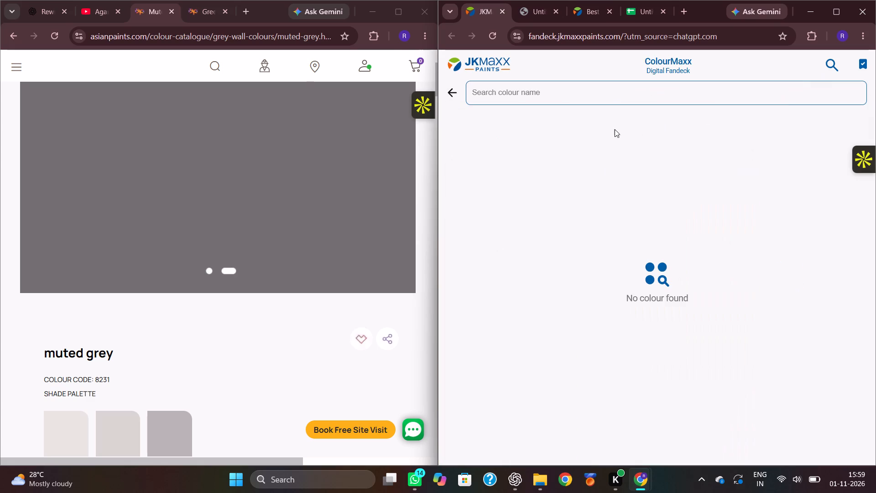
left_click(573, 97)
type("coal")
key("space")
left_click(510, 140)
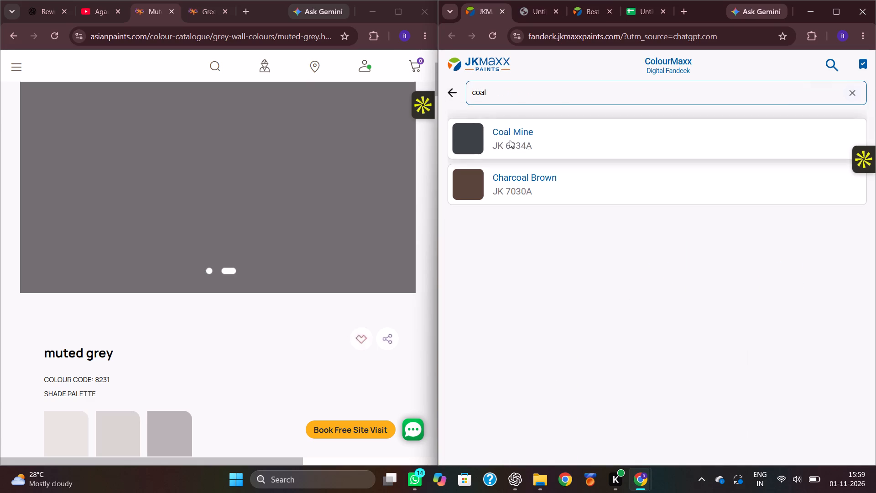
Find coal mine on the Asian Paints site and compare its plain swatch and shade palette with JK Maxx Coal Mine.
left_click(218, 63)
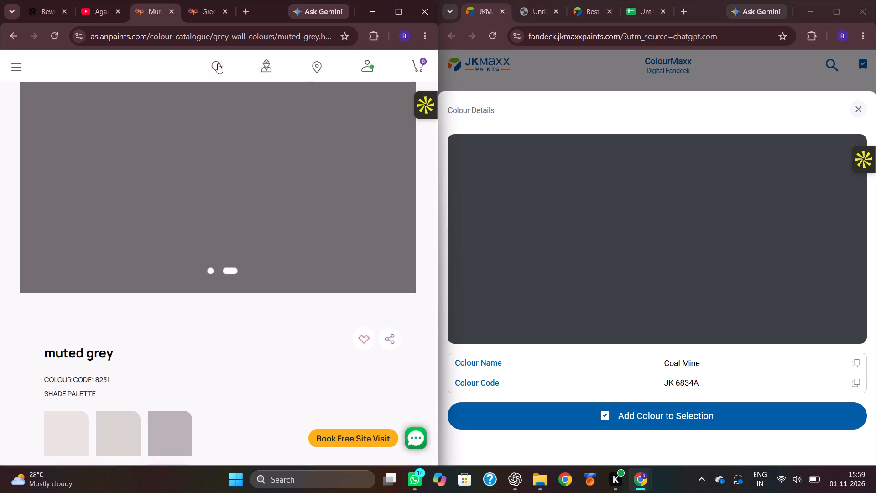
left_click(200, 105)
type("coal mi")
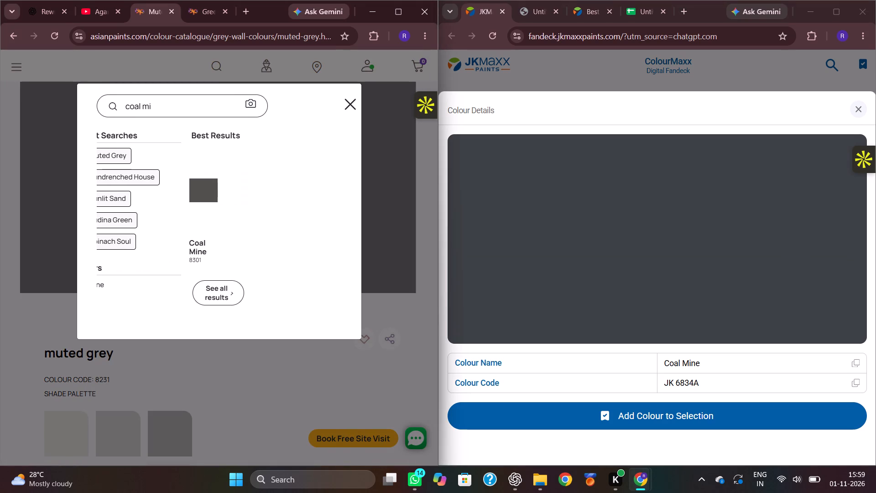
left_click(202, 201)
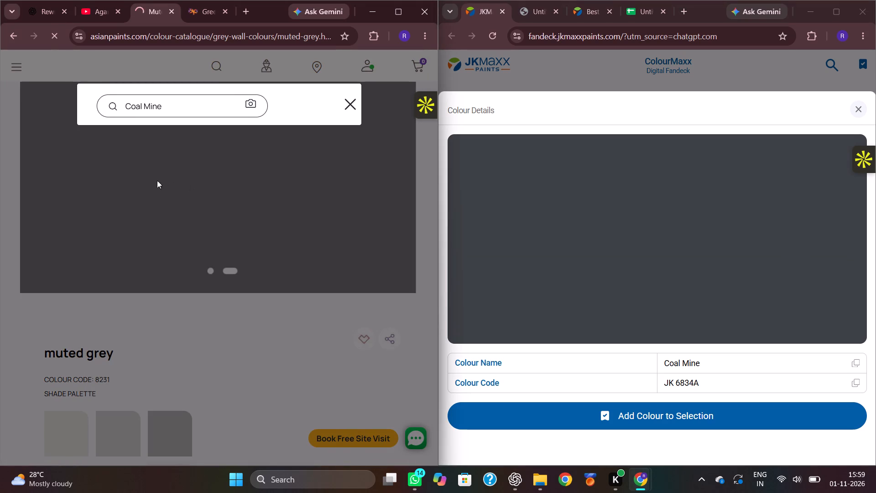
scroll(171, 186, "up", 1)
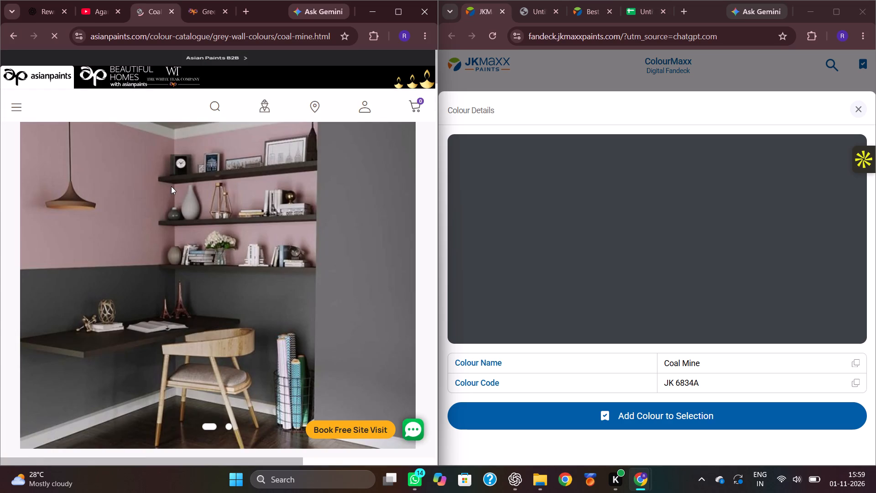
scroll(171, 186, "up", 1)
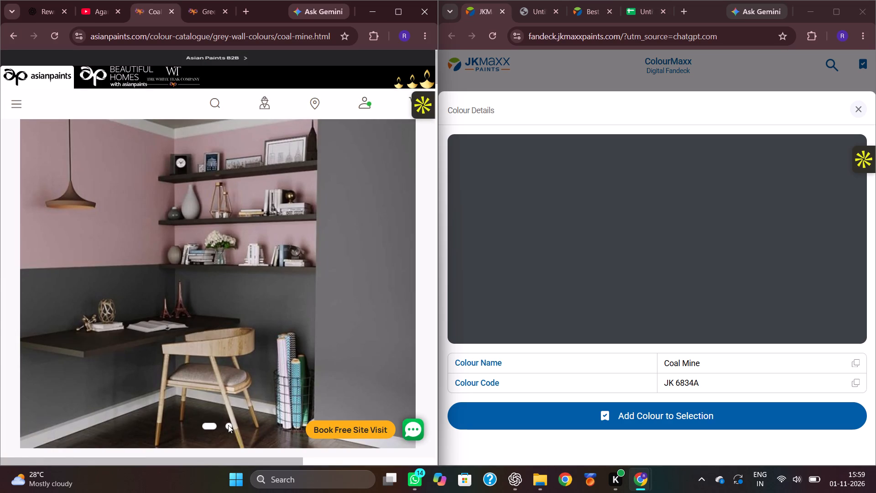
left_click_drag(228, 424, 0, 492)
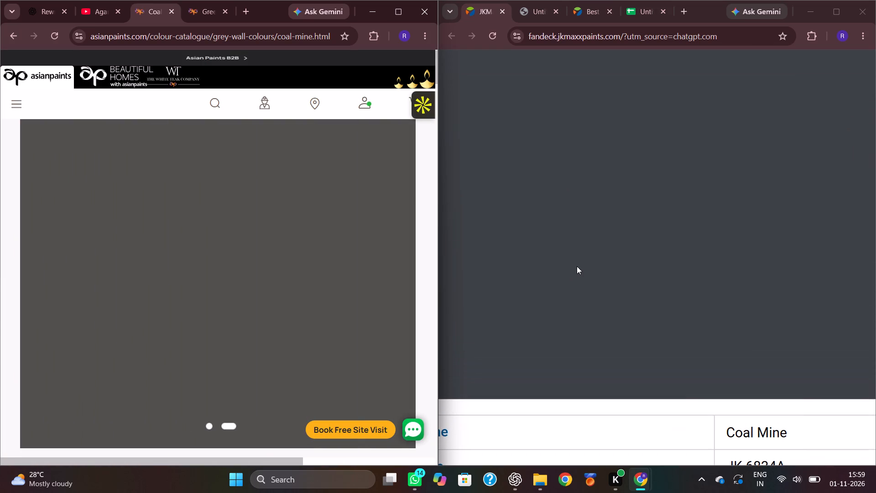
scroll(298, 305, "down", 5)
scroll(298, 305, "right", 1)
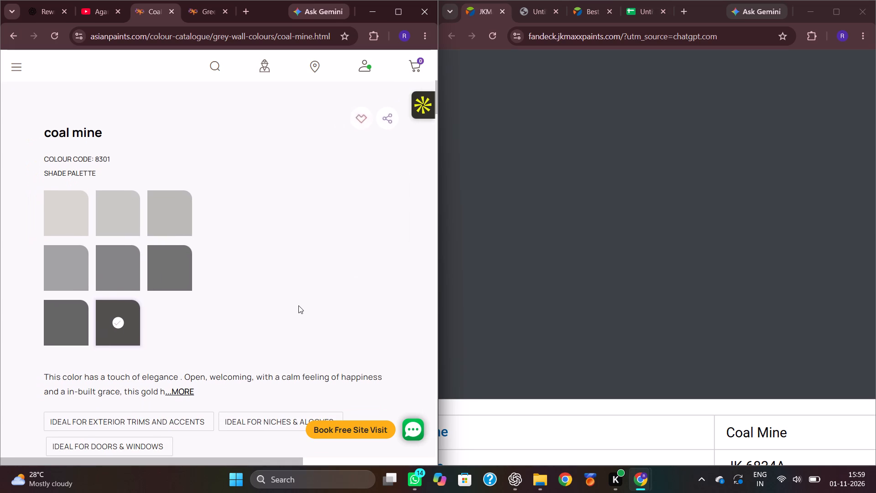
scroll(298, 305, "up", 2)
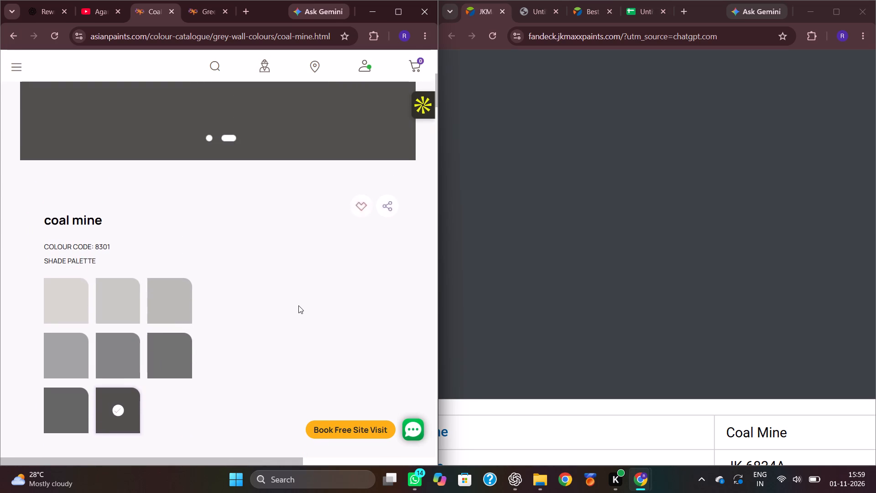
scroll(298, 305, "up", 2)
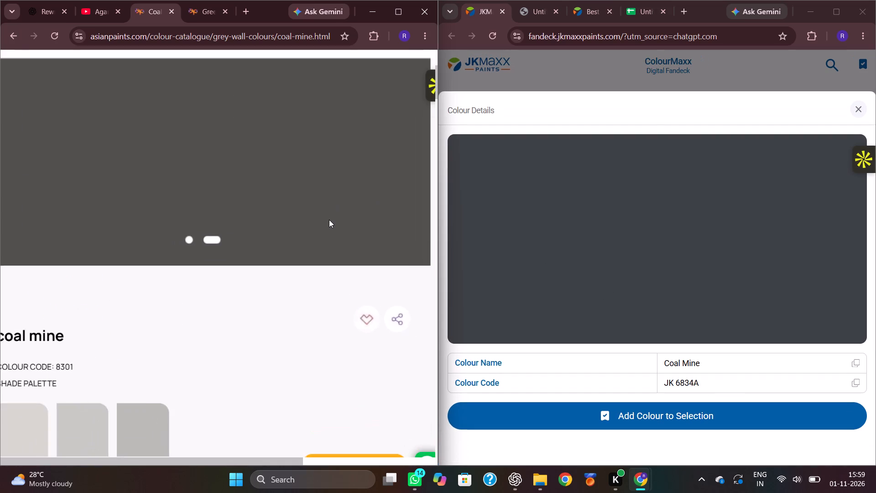
scroll(329, 220, "up", 5)
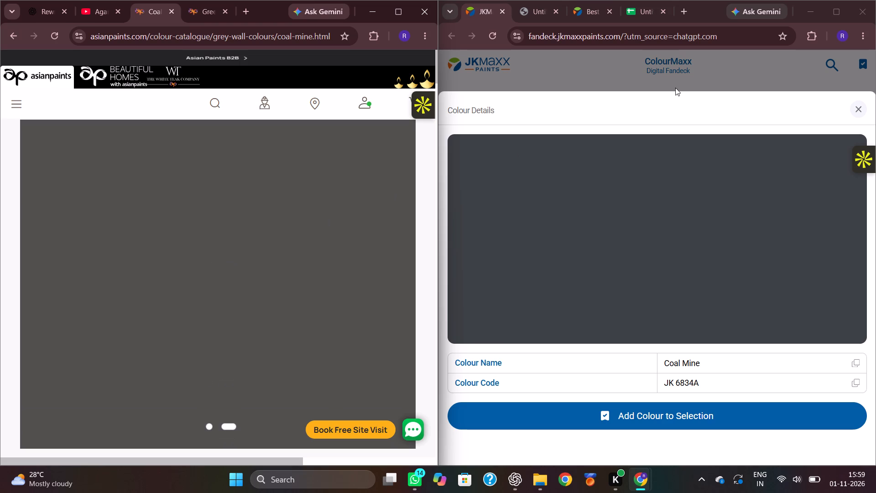
Search the Asian Paints site for "water edg" and open the water's edge shade page.
left_click(219, 101)
left_click(197, 105)
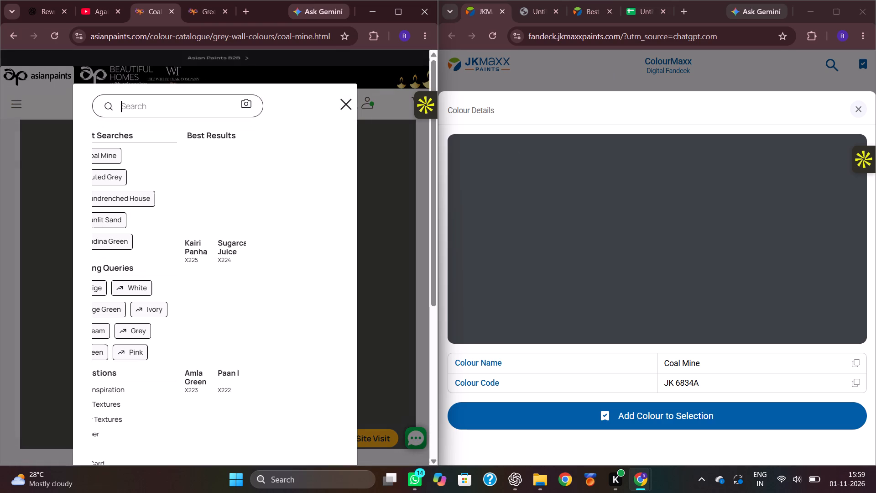
type("water")
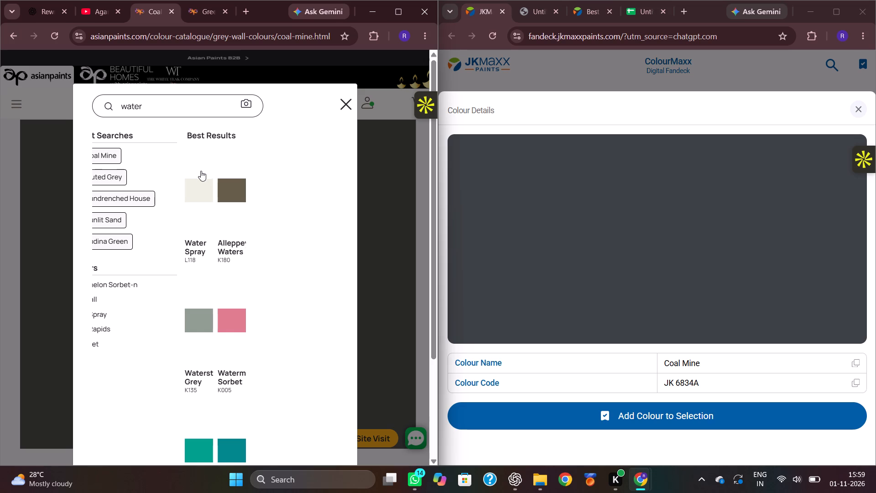
key("space")
type("edg")
left_click(199, 190)
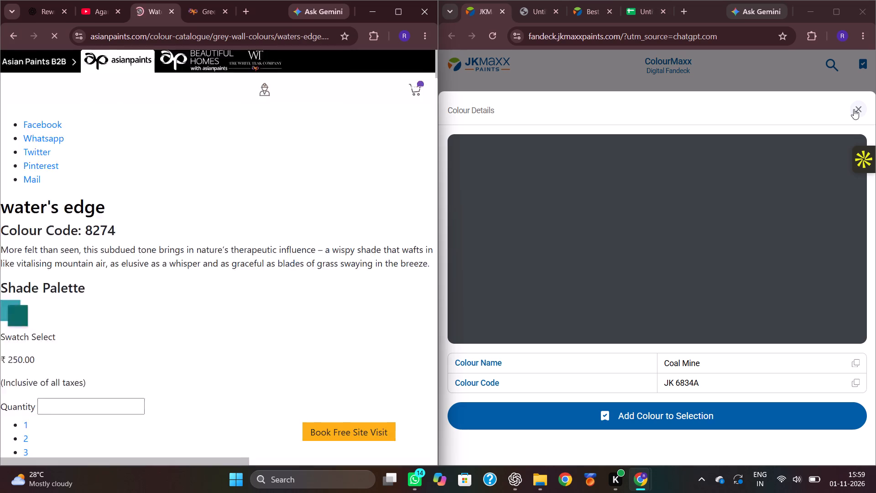
Search the JK Maxx fandeck for sussex and open its colour details.
left_click(857, 109)
left_click(828, 68)
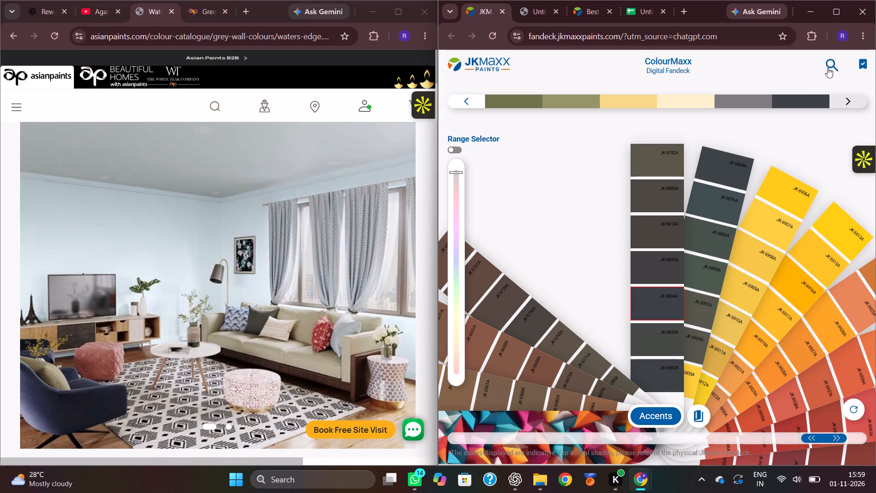
left_click(714, 98)
type("sussex")
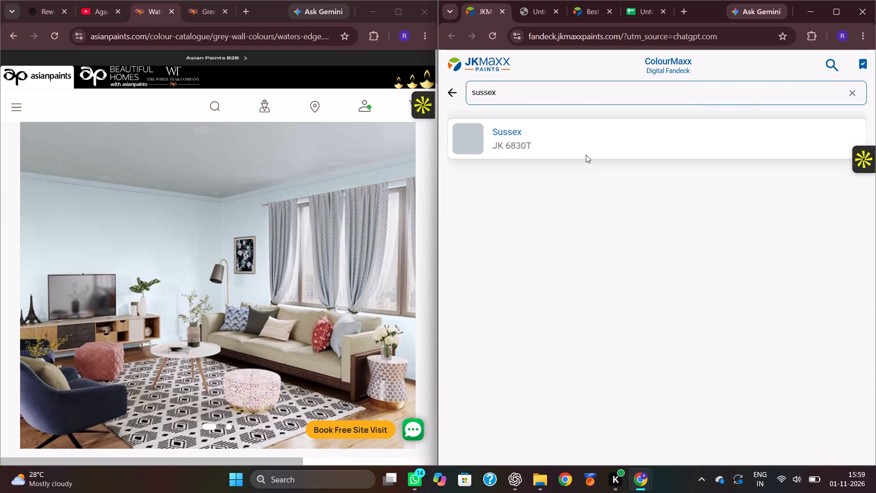
left_click(586, 155)
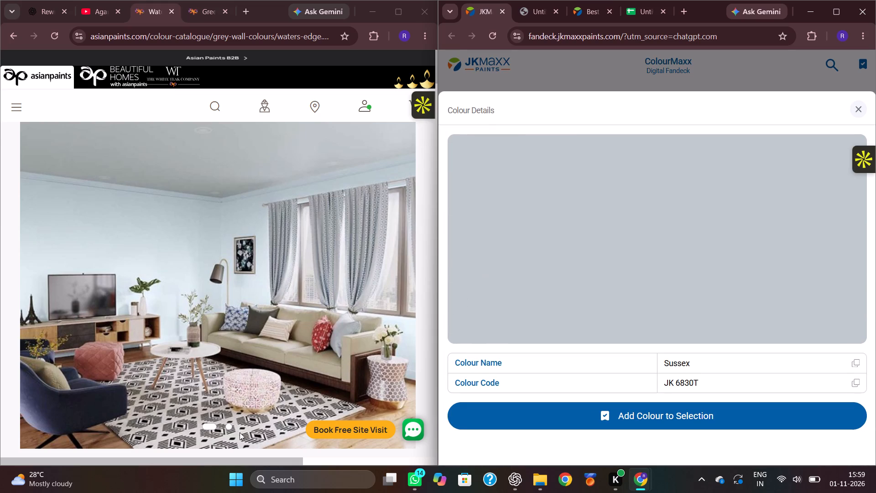
Compare the plain water's edge swatch with JK Maxx Sussex and examine the water's edge shade palette.
left_click_drag(229, 426, 0, 462)
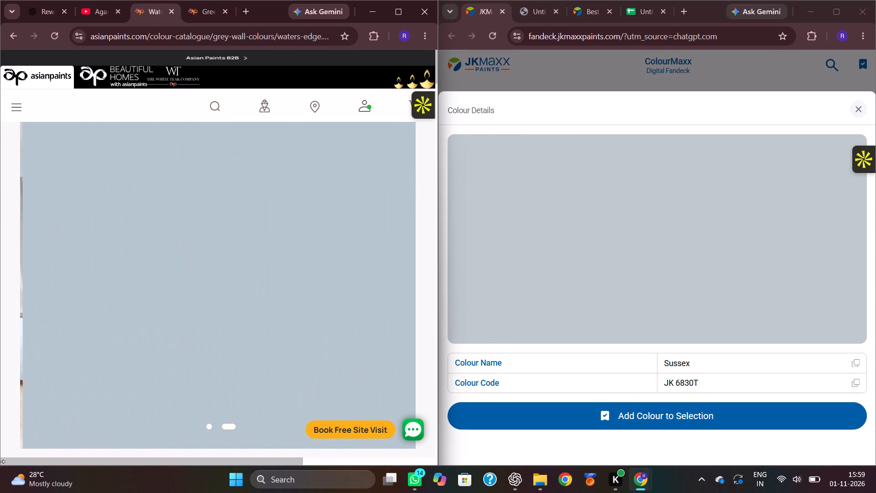
scroll(505, 249, "left", 1)
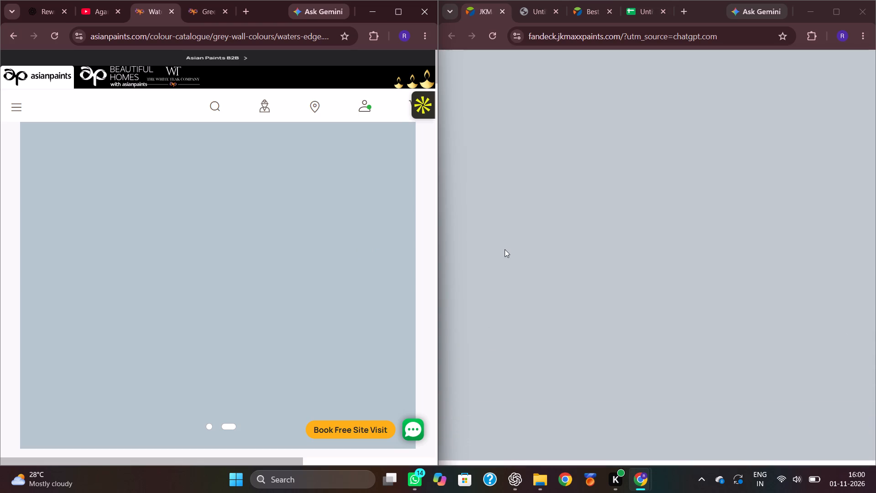
scroll(505, 249, "left", 1)
scroll(505, 249, "up", 1)
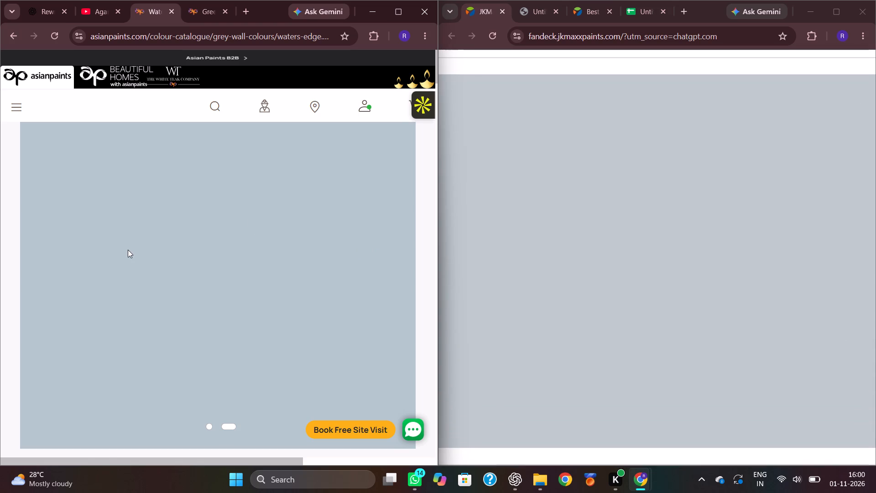
scroll(128, 250, "down", 4)
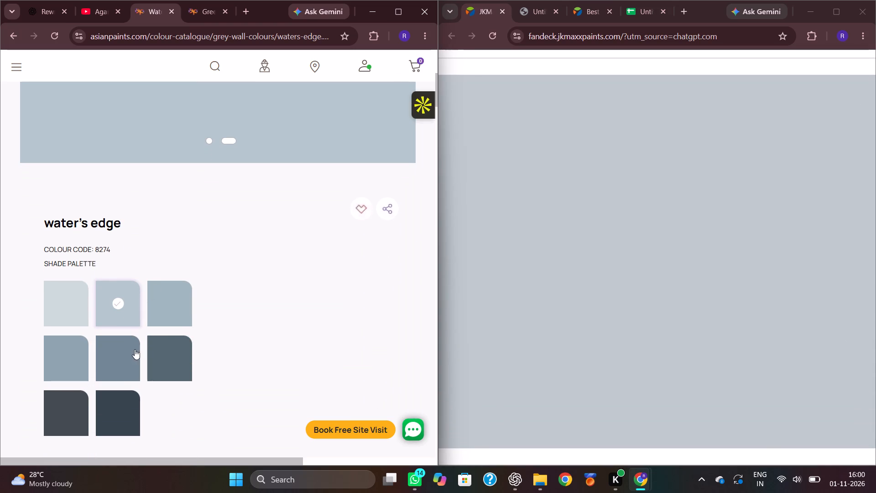
Open grand bay from the water's edge shade palette and compare its plain swatch with JK Maxx Sussex.
left_click(174, 290)
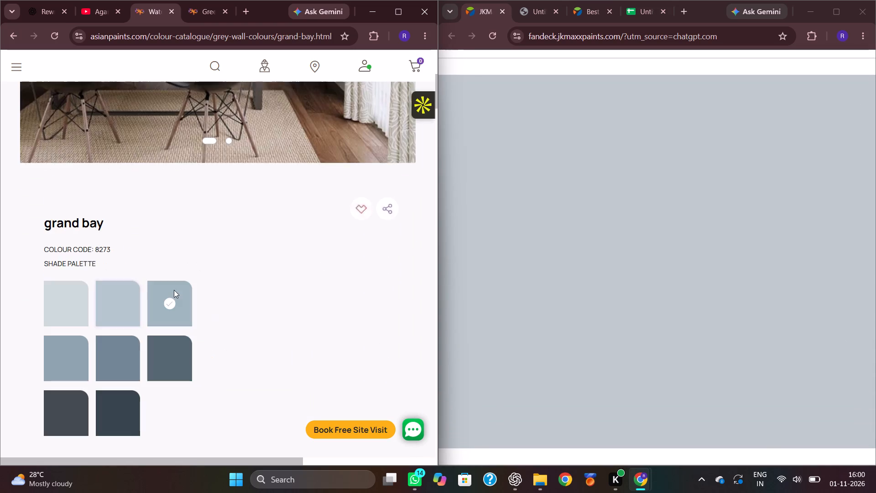
scroll(174, 290, "up", 5)
left_click_drag(254, 320, 0, 351)
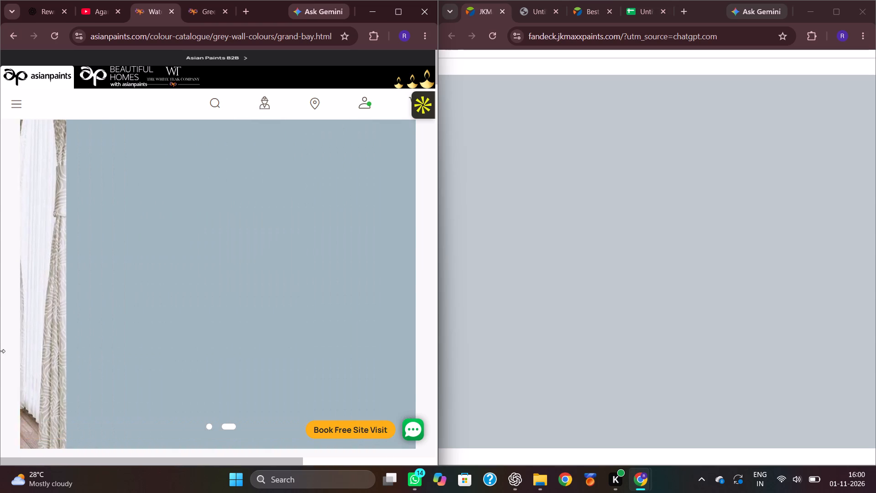
scroll(0, 351, "down", 6)
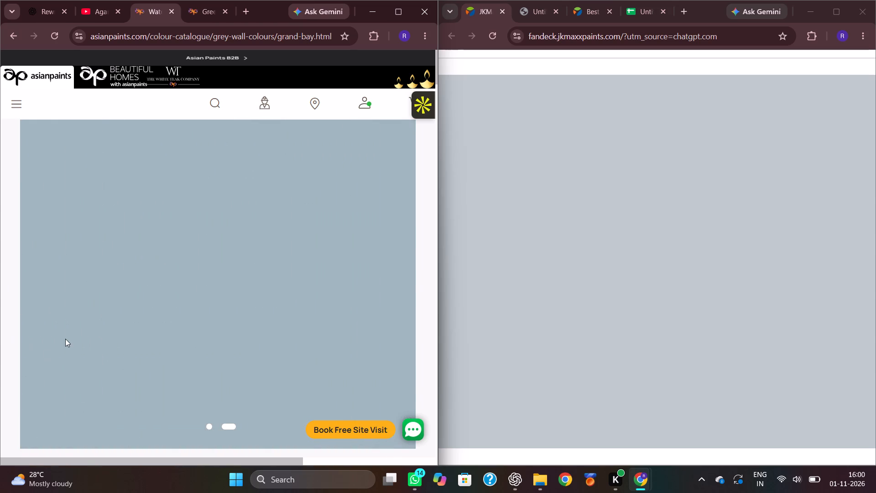
Reopen the water's edge shade page from grand bay's shade palette.
scroll(65, 339, "down", 2)
left_click(123, 411)
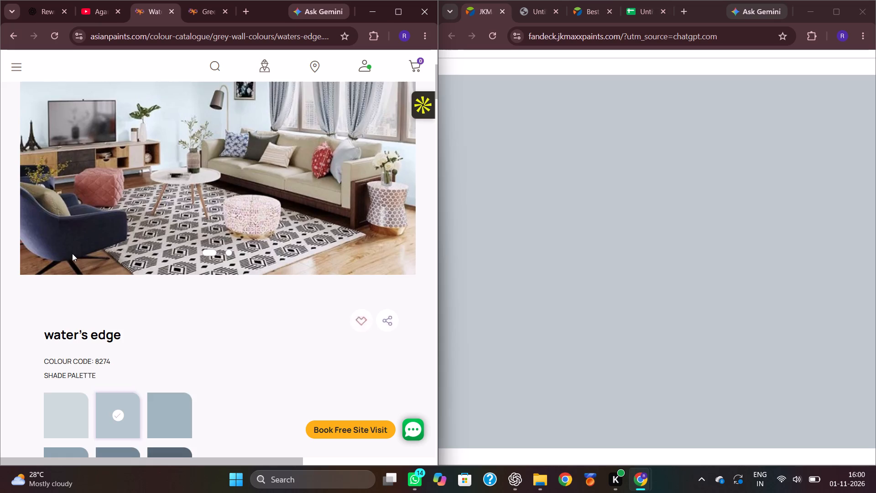
Open starless night from the water's edge shade palette and compare its plain swatch with JK Maxx Sussex.
scroll(72, 253, "down", 4)
left_click(122, 203)
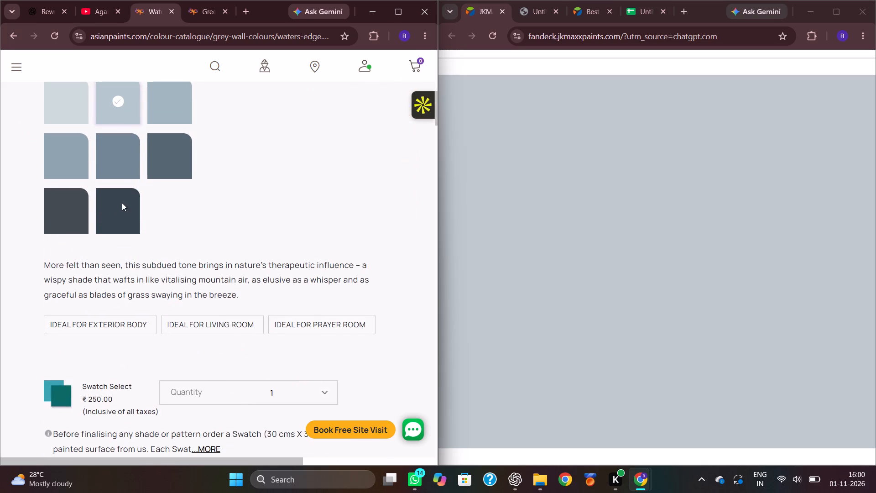
scroll(166, 183, "up", 7)
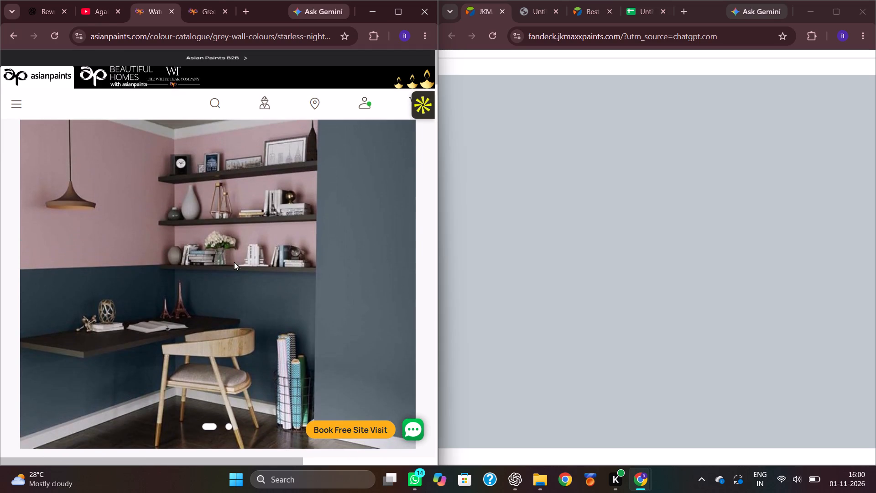
left_click_drag(229, 425, 148, 423)
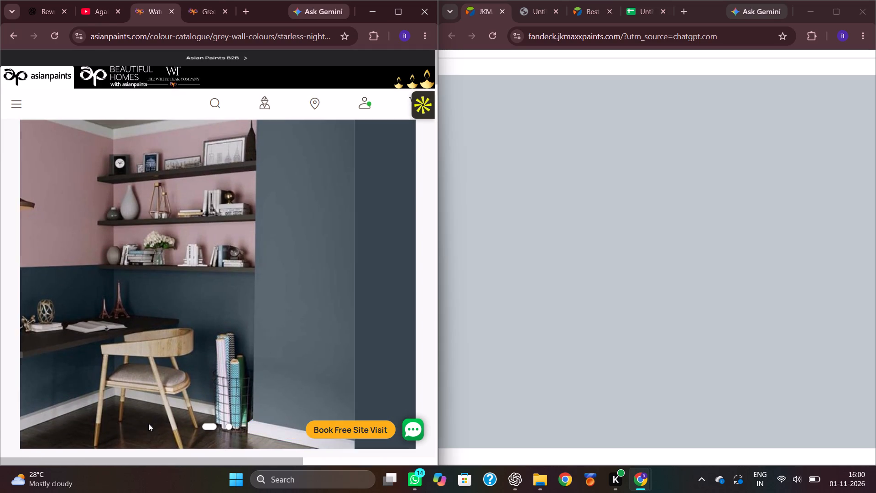
left_click_drag(148, 423, 0, 424)
scroll(0, 424, "down", 1)
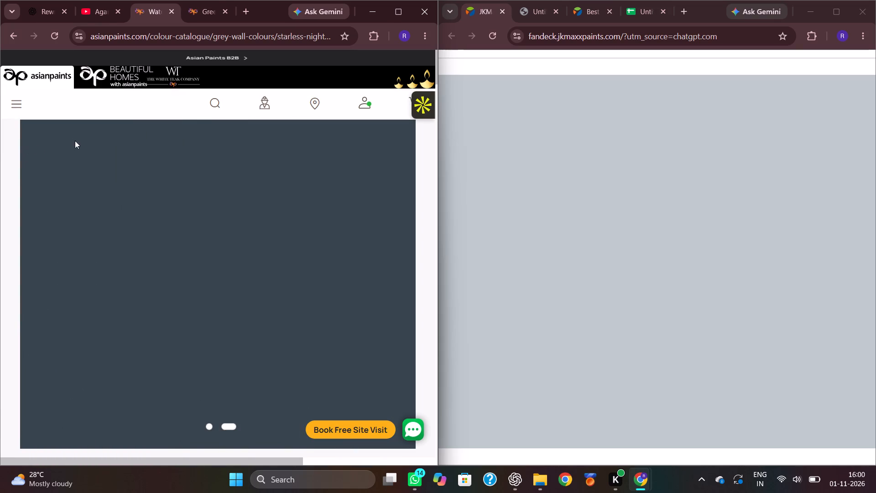
Search the Asian Paints site for "dark grey" and look through the suggested shades.
left_click(214, 98)
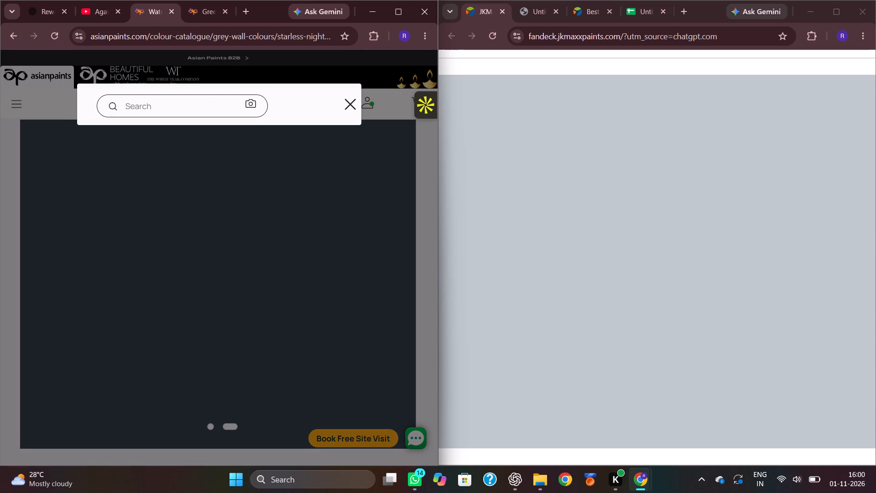
left_click(183, 109)
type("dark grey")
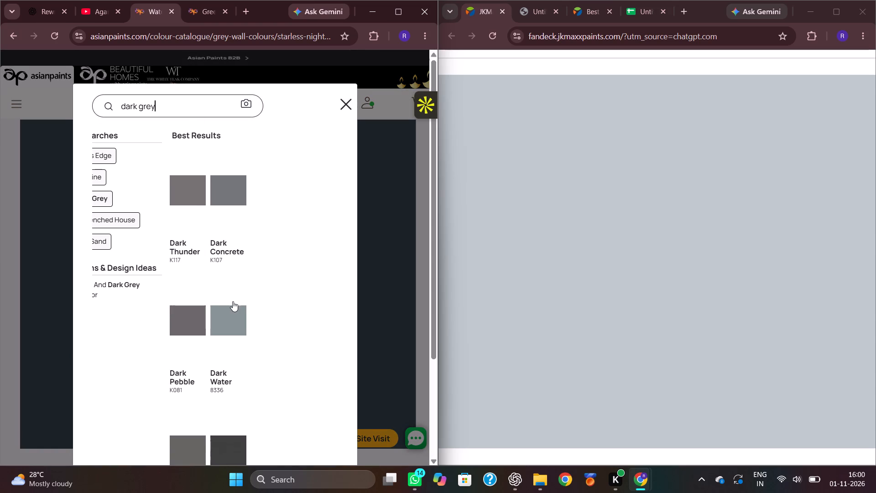
scroll(233, 301, "down", 3)
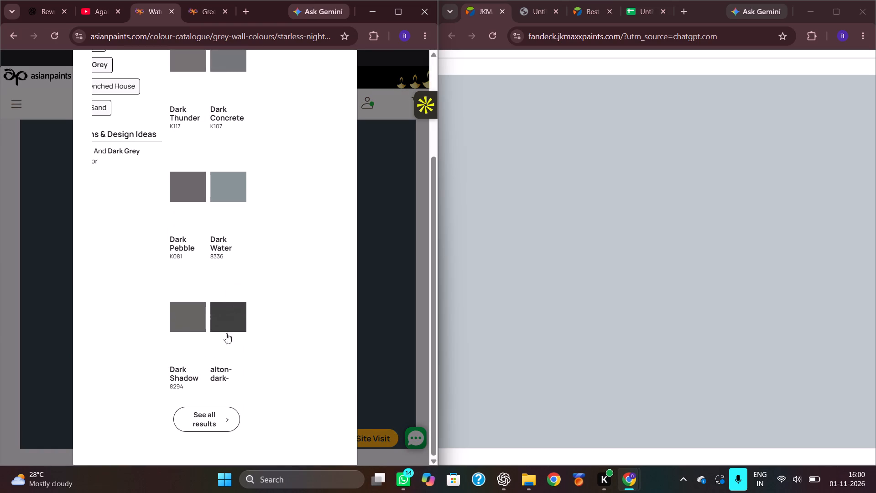
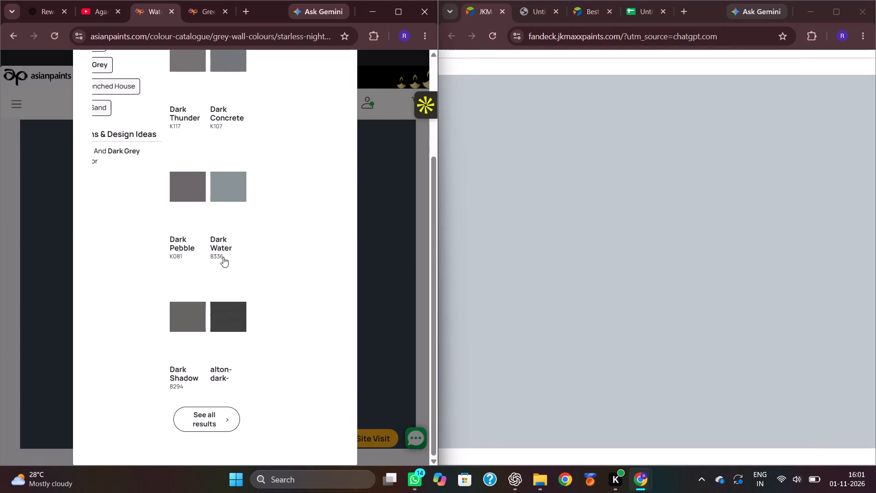
Open the alton-dark-grey search result on the Asian Paints site and examine its product images beside the JK Maxx Sussex colour details.
scroll(221, 289, "down", 1)
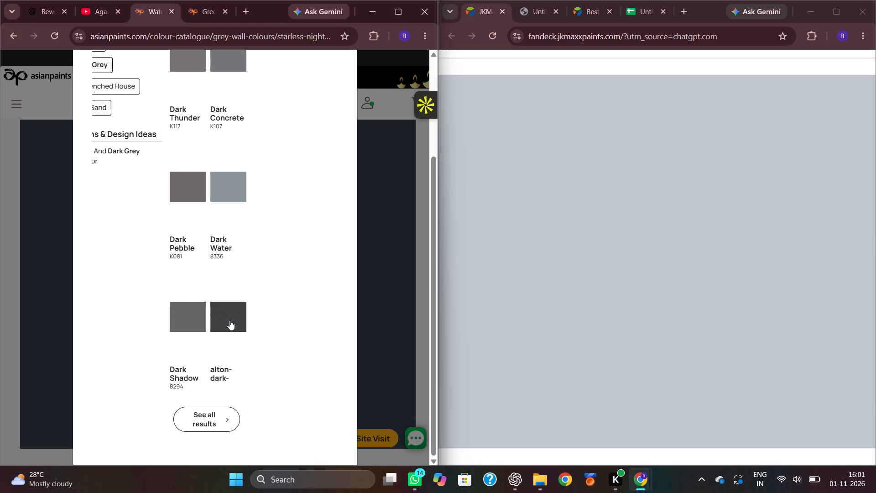
left_click(231, 321)
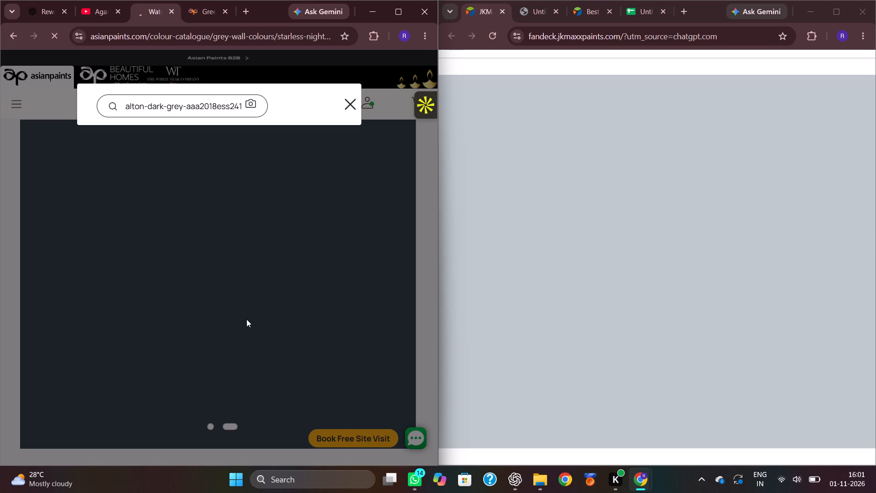
left_click(595, 10)
left_click(489, 14)
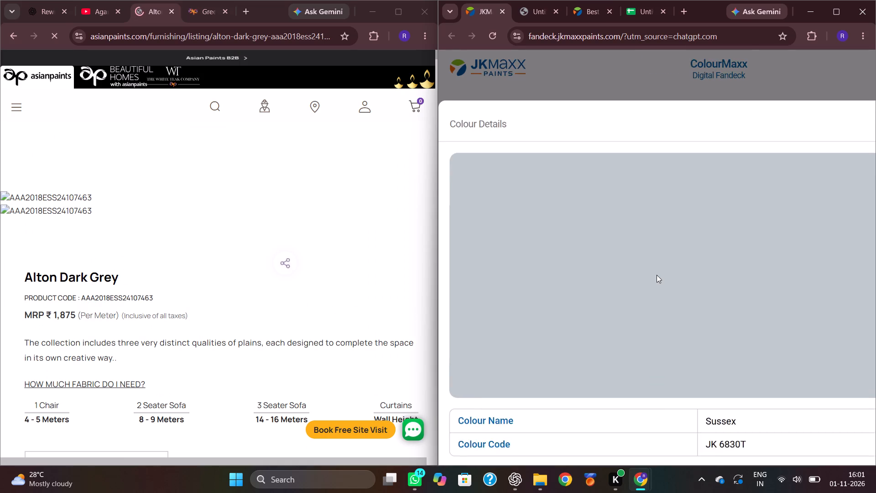
scroll(276, 211, "up", 6)
scroll(276, 211, "down", 1)
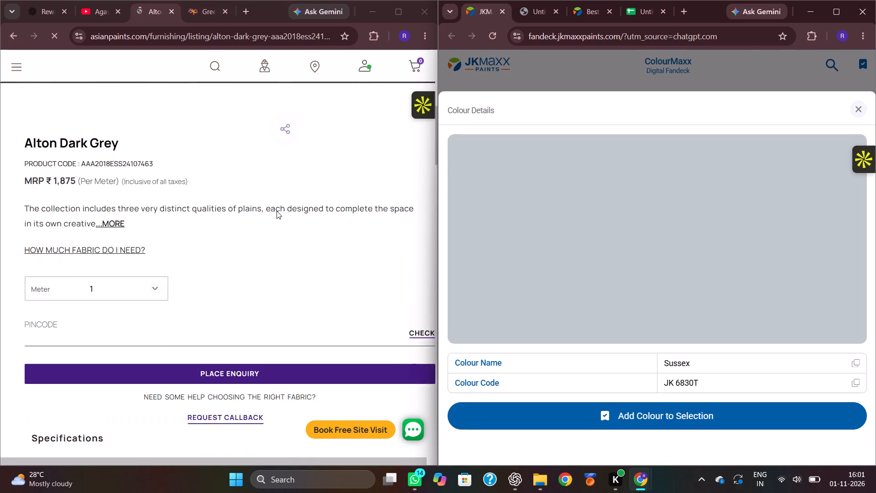
scroll(276, 211, "down", 1)
scroll(276, 211, "up", 4)
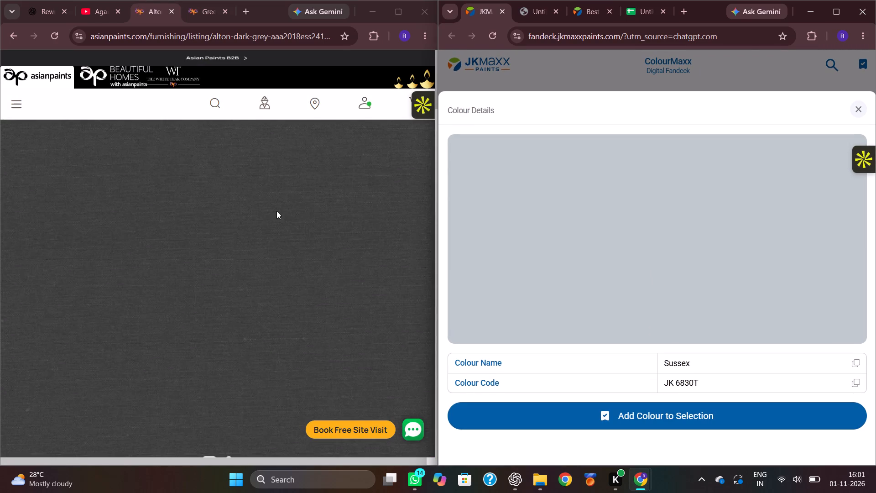
scroll(266, 367, "down", 3)
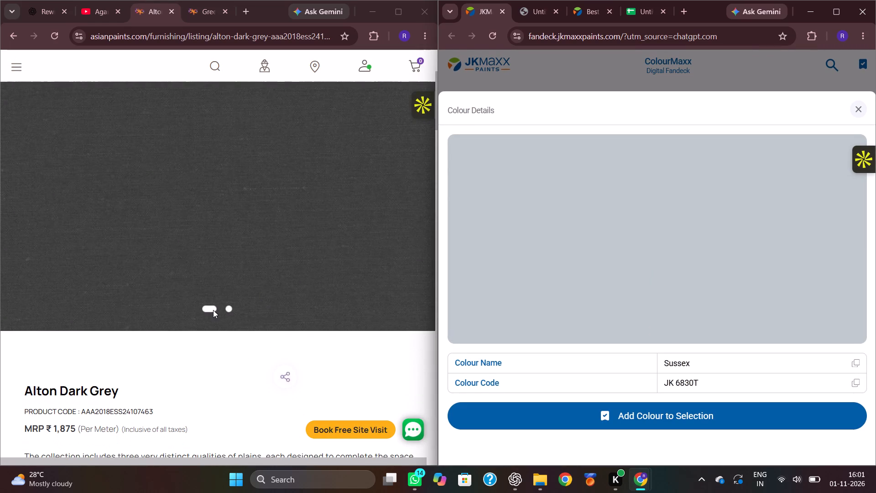
left_click_drag(229, 309, 0, 295)
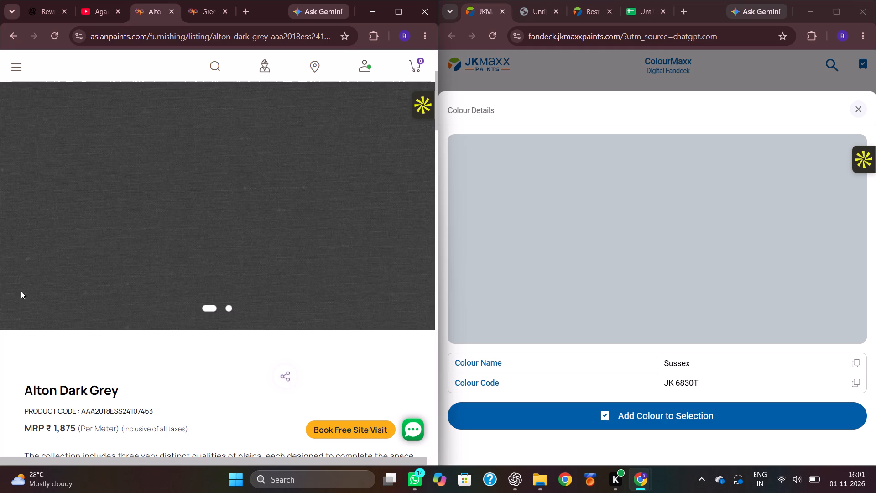
View the second product image and the details of the Alton Dark Grey fabric.
left_click_drag(228, 309, 608, 347)
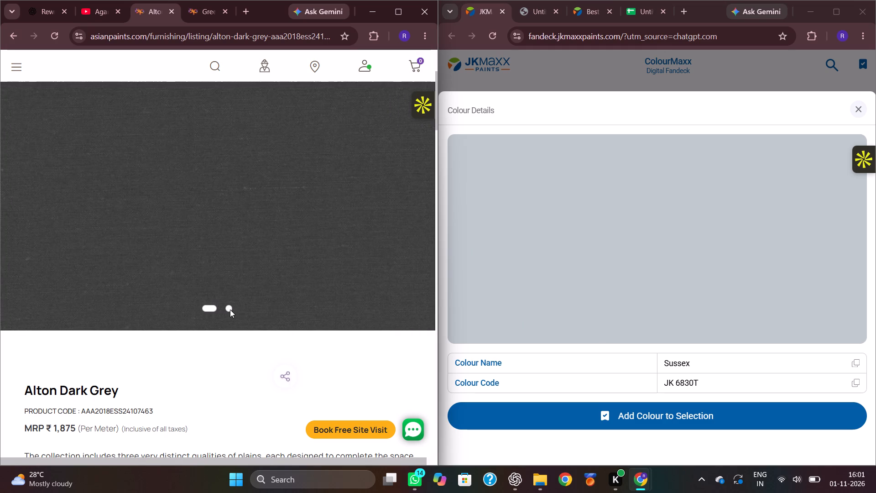
left_click_drag(230, 309, 0, 314)
scroll(141, 273, "up", 3)
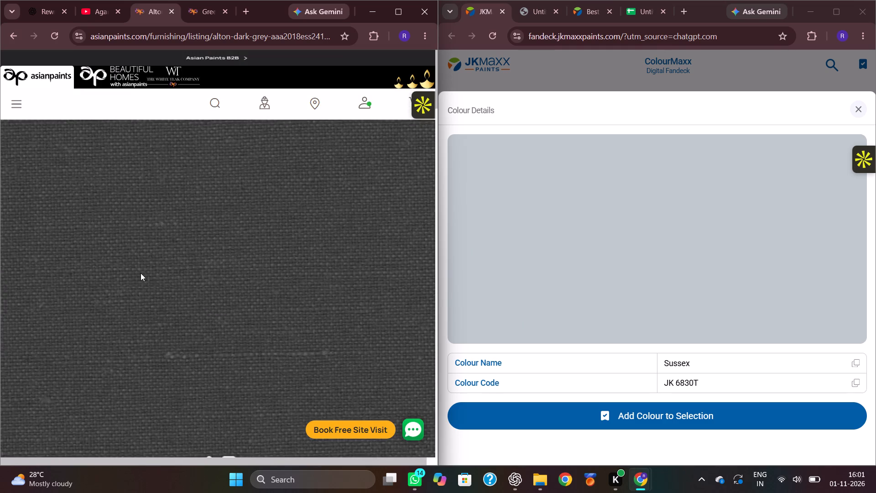
scroll(141, 273, "up", 2)
scroll(141, 273, "down", 6)
scroll(141, 273, "up", 1)
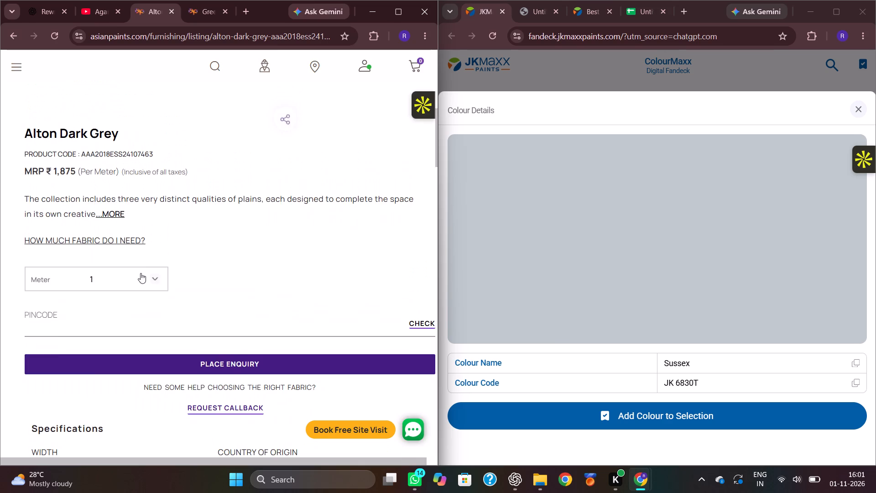
scroll(141, 273, "up", 7)
Return to the starless night-n colour page and examine its plain colour swatch and shade palette.
left_click(15, 32)
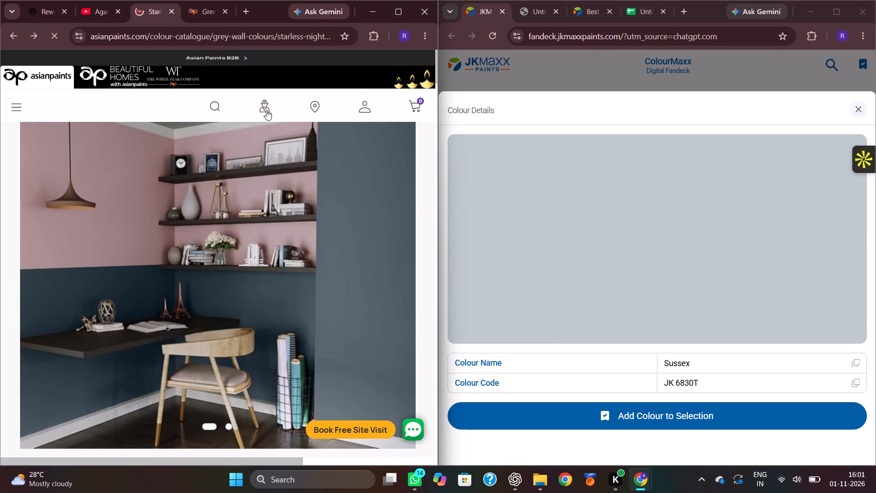
scroll(235, 268, "down", 2)
left_click_drag(229, 287, 0, 288)
scroll(0, 288, "down", 2)
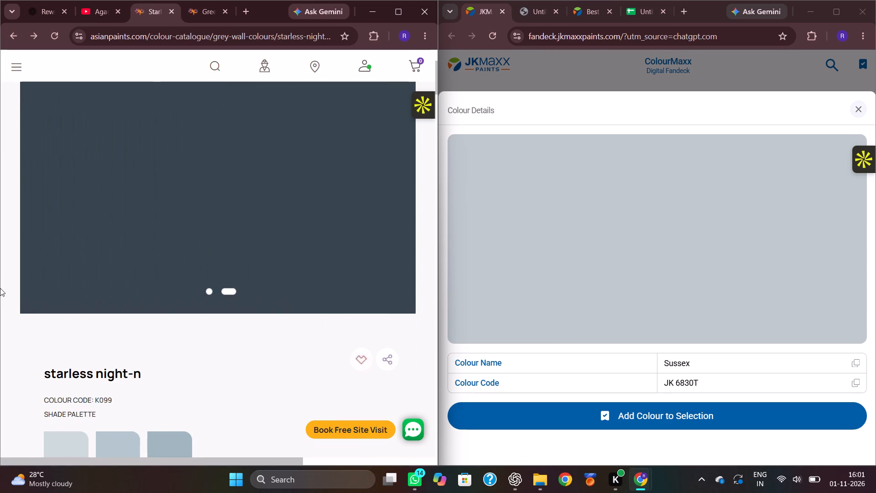
scroll(0, 288, "down", 2)
scroll(141, 365, "down", 4)
scroll(141, 365, "up", 2)
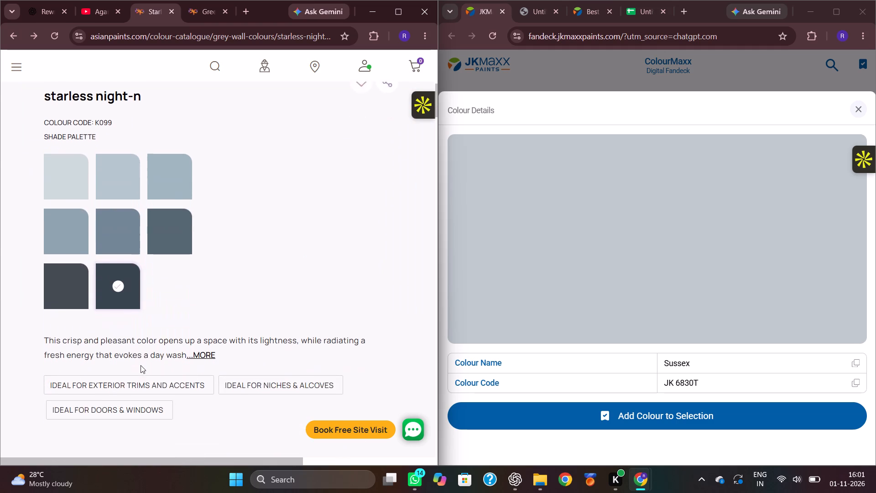
scroll(141, 365, "up", 2)
Search the Asian Paints site for "grey" and look over the matching colours.
left_click(218, 106)
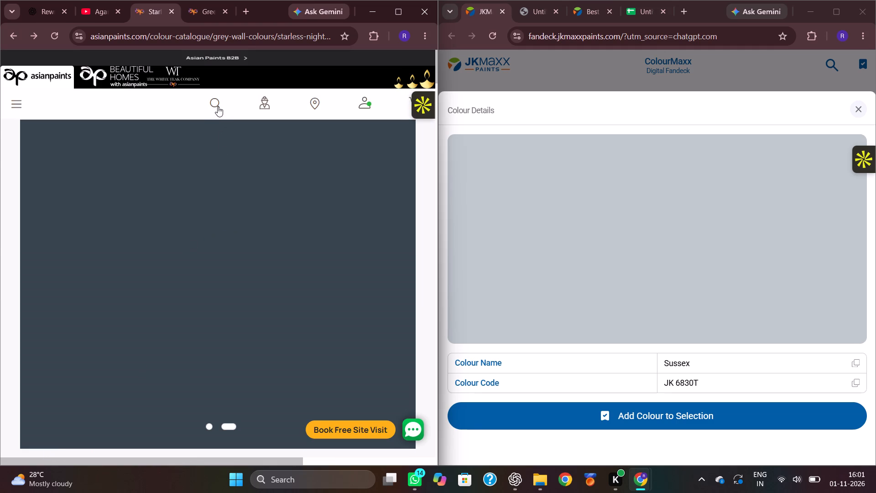
left_click(198, 105)
type("grey")
key("Return")
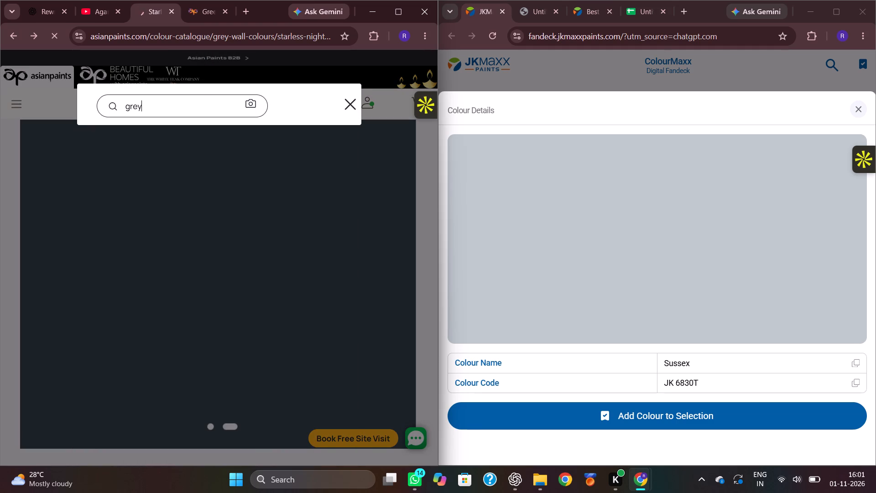
scroll(213, 219, "down", 3)
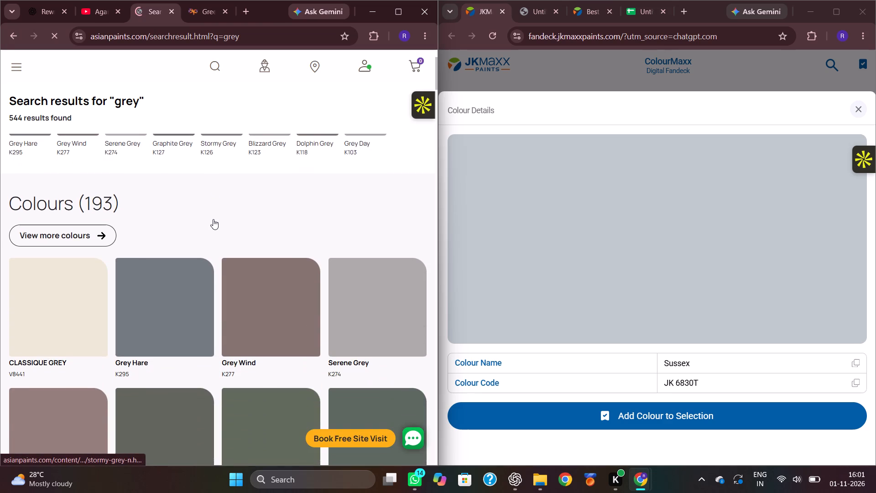
scroll(213, 219, "down", 4)
scroll(213, 219, "up", 1)
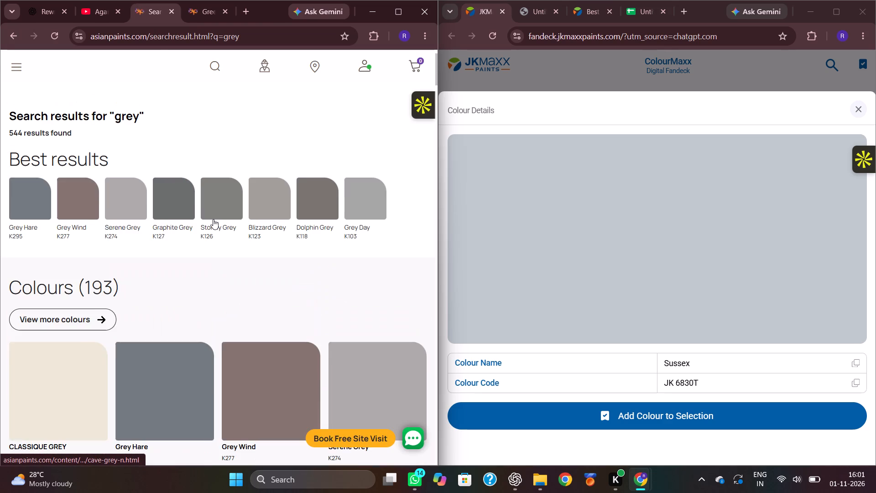
scroll(213, 219, "up", 1)
Open the Grey family page of the Asian Paints colour catalogue.
left_click(14, 99)
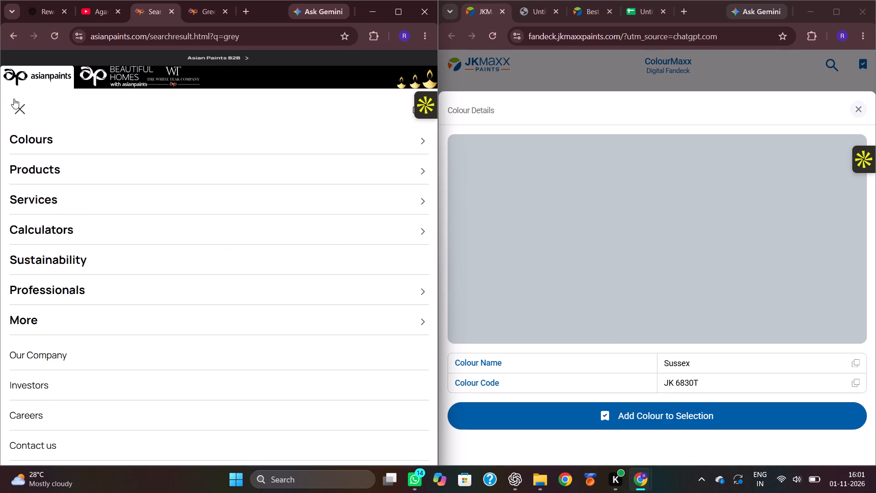
left_click(46, 132)
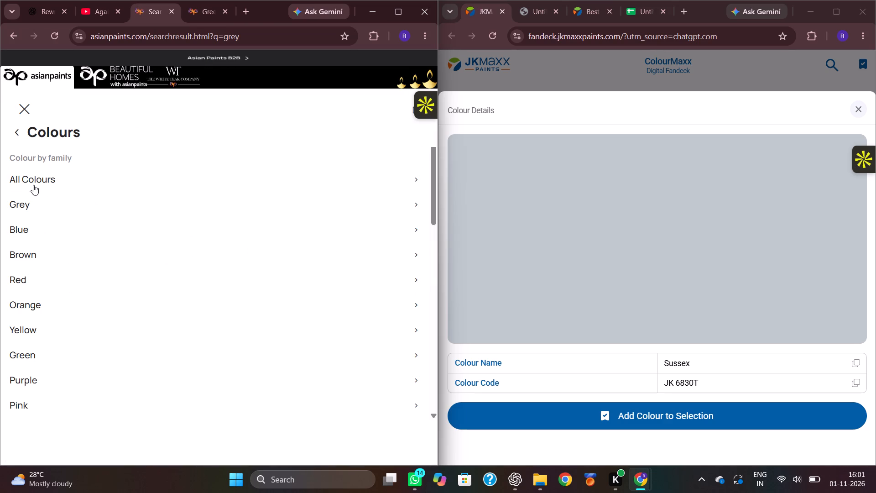
left_click(35, 210)
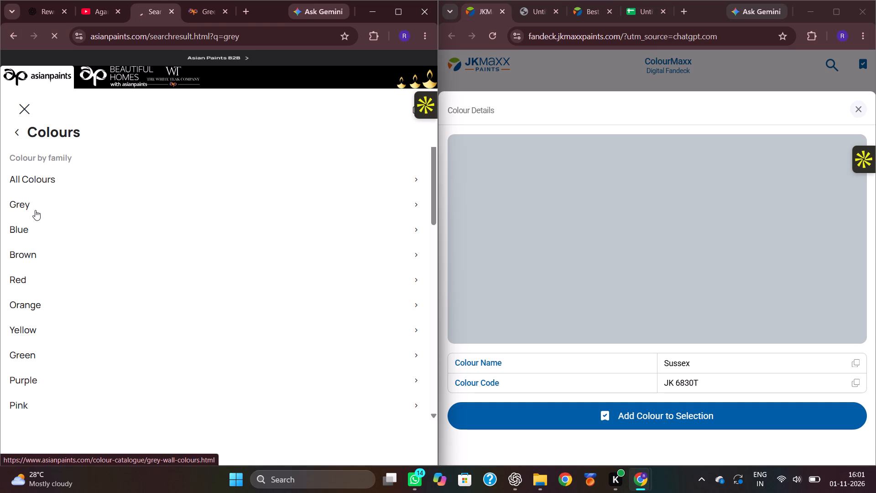
left_click(411, 202)
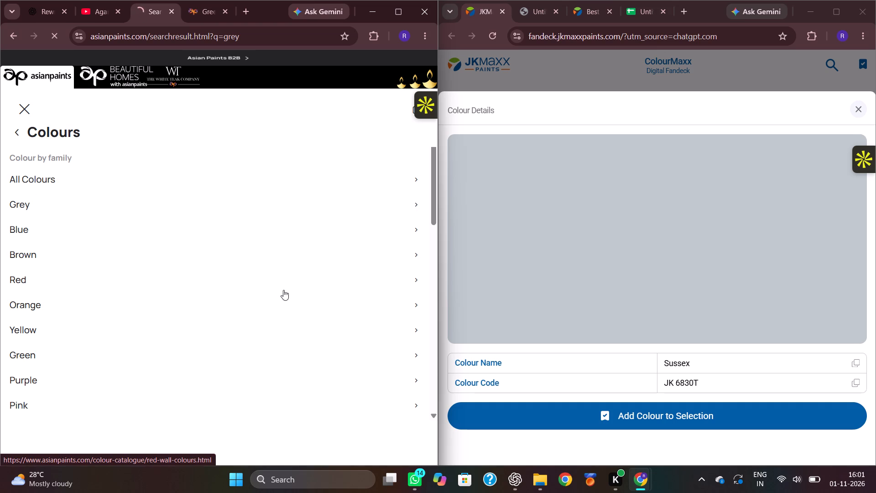
Look through the grey wall colour shades listed in the catalogue.
scroll(235, 214, "down", 4)
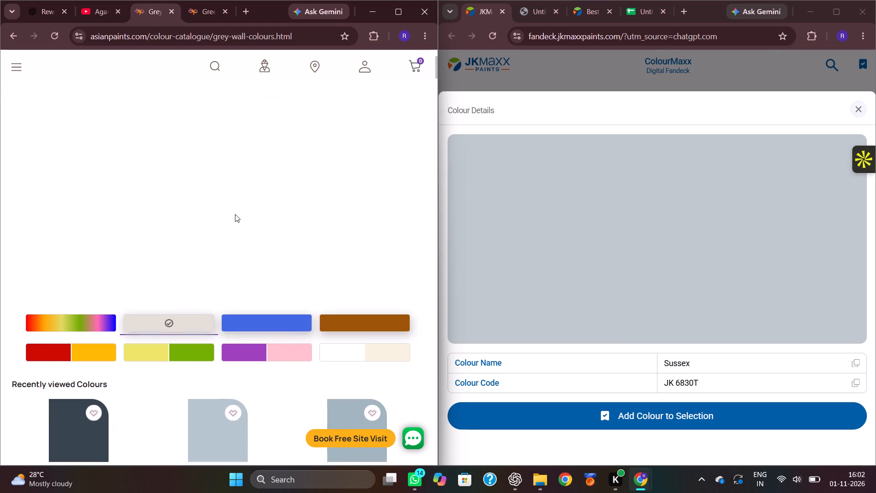
scroll(235, 214, "down", 4)
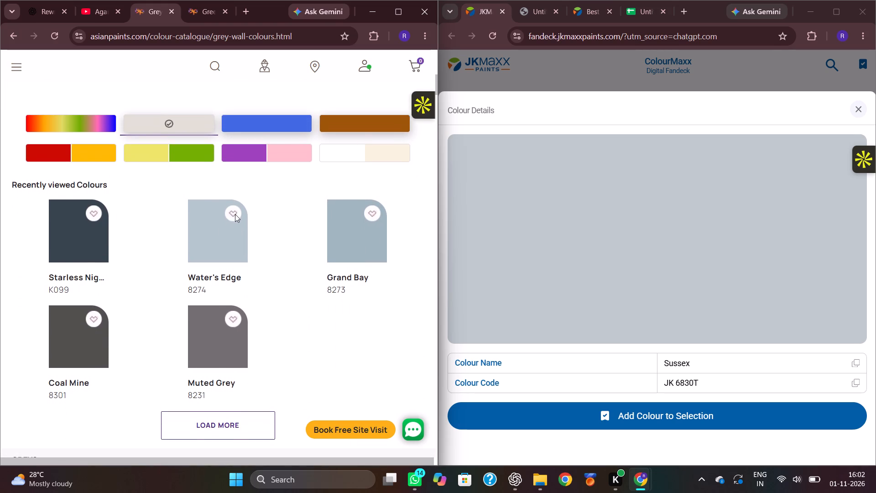
scroll(235, 214, "down", 6)
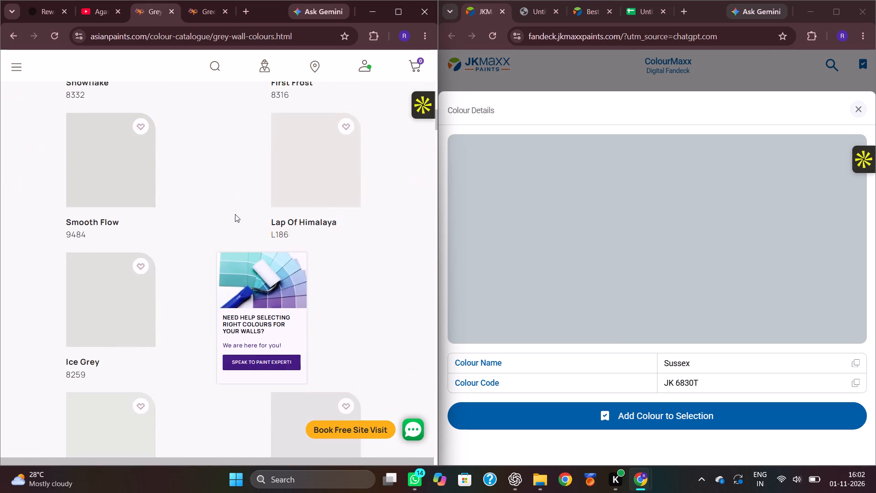
scroll(235, 214, "down", 6)
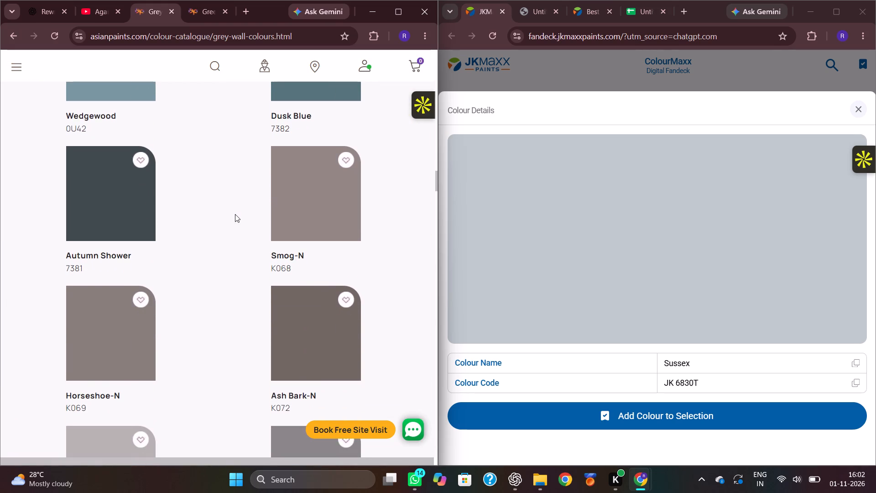
scroll(235, 214, "down", 3)
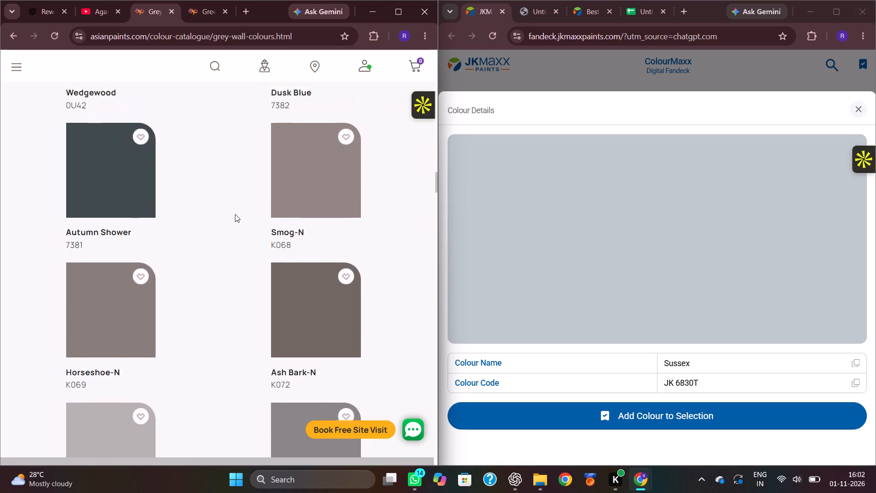
scroll(235, 214, "down", 3)
scroll(235, 214, "up", 1)
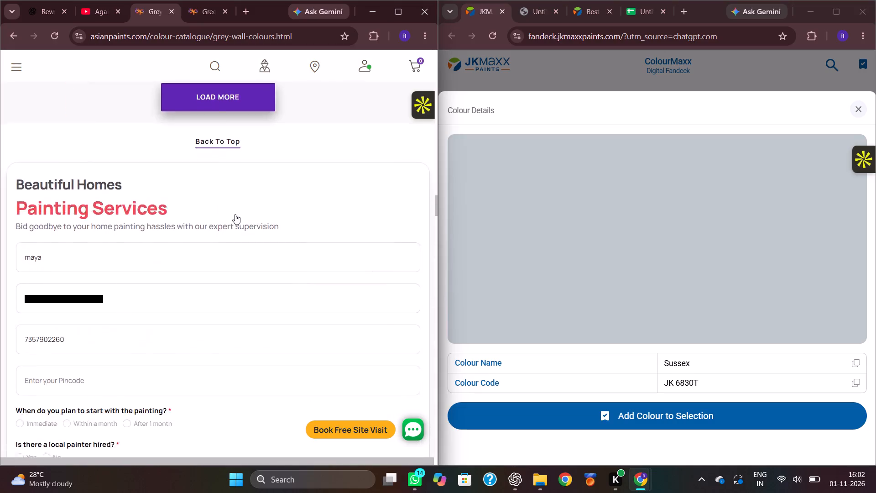
scroll(235, 214, "up", 1)
Maximise the window showing the grey wall colour catalogue.
left_click(394, 10)
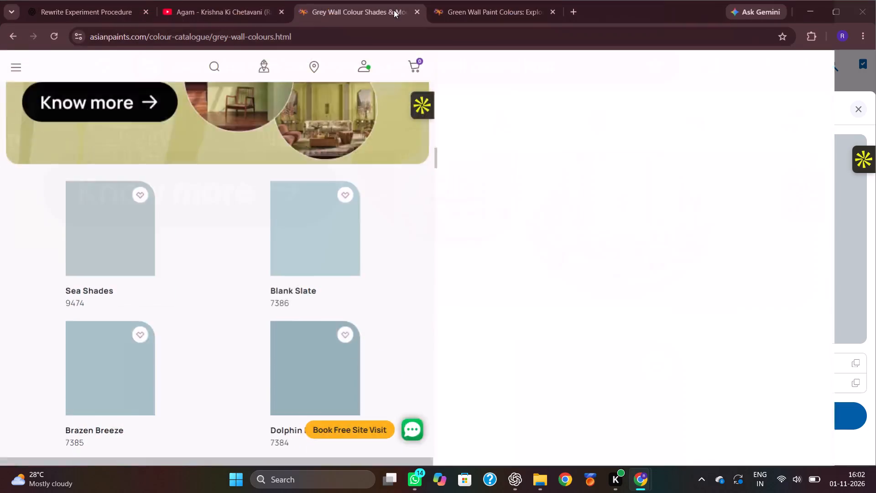
Look over the grey shades, recently viewed colours and available filters at full width.
scroll(313, 161, "up", 4)
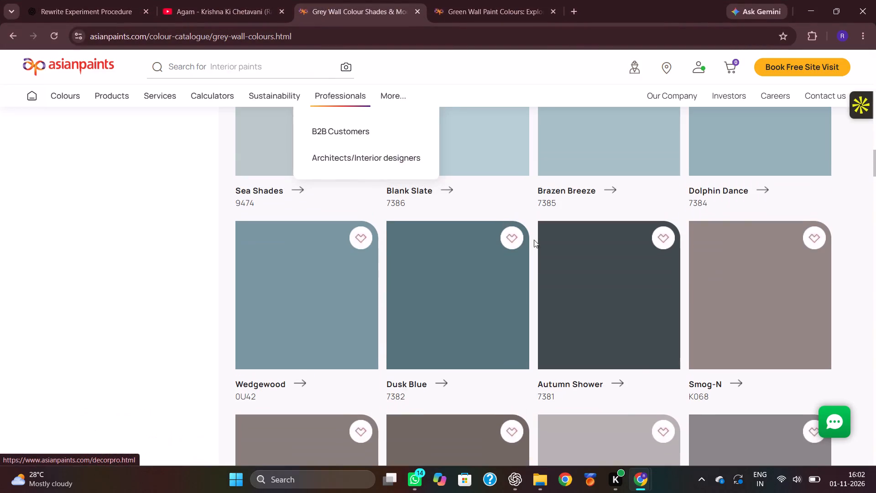
scroll(605, 306, "up", 8)
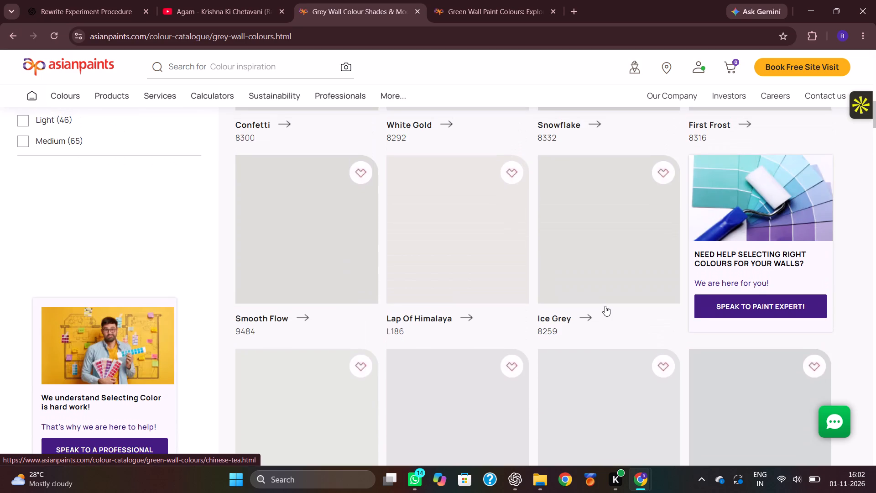
scroll(605, 306, "up", 6)
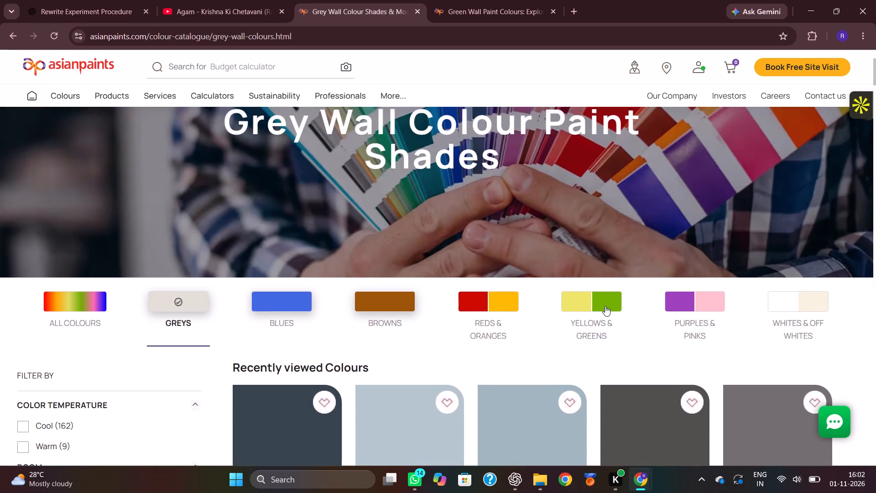
scroll(605, 306, "down", 1)
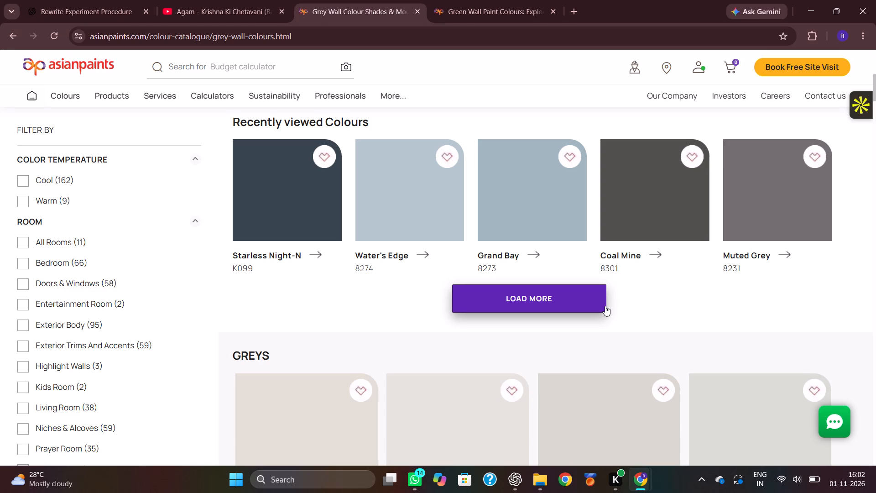
scroll(605, 306, "up", 1)
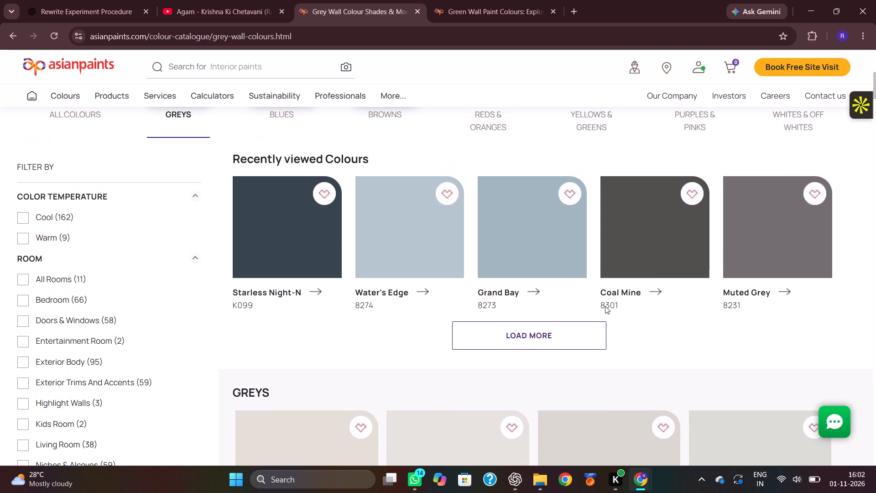
scroll(605, 306, "up", 1)
scroll(273, 269, "down", 2)
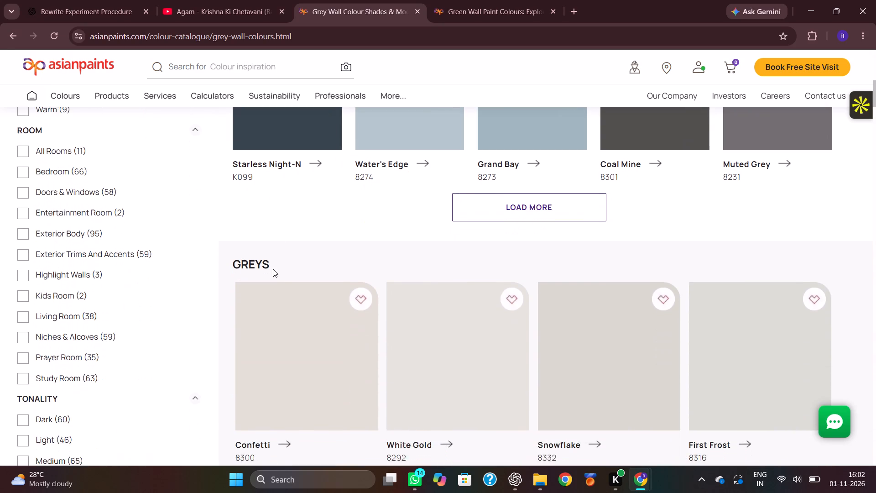
scroll(273, 269, "down", 2)
scroll(273, 269, "up", 3)
Filter the grey wall colours by Dark tonality.
scroll(273, 269, "down", 1)
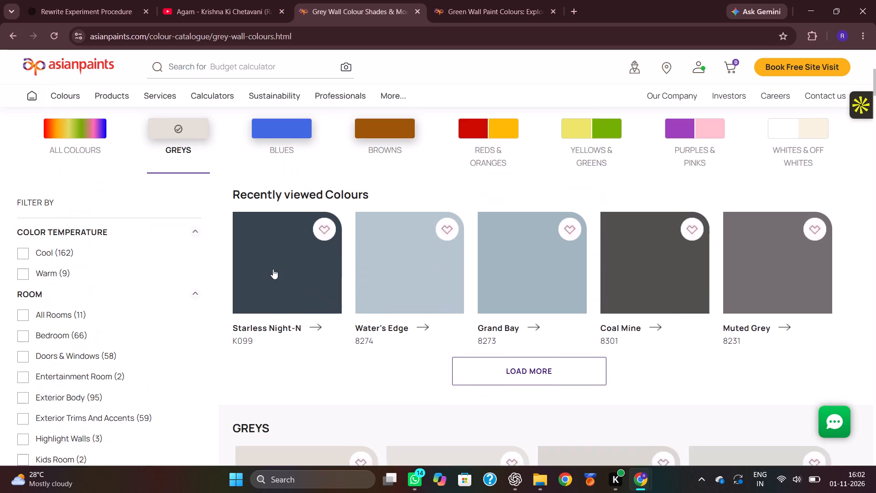
scroll(273, 269, "down", 3)
scroll(357, 323, "down", 1)
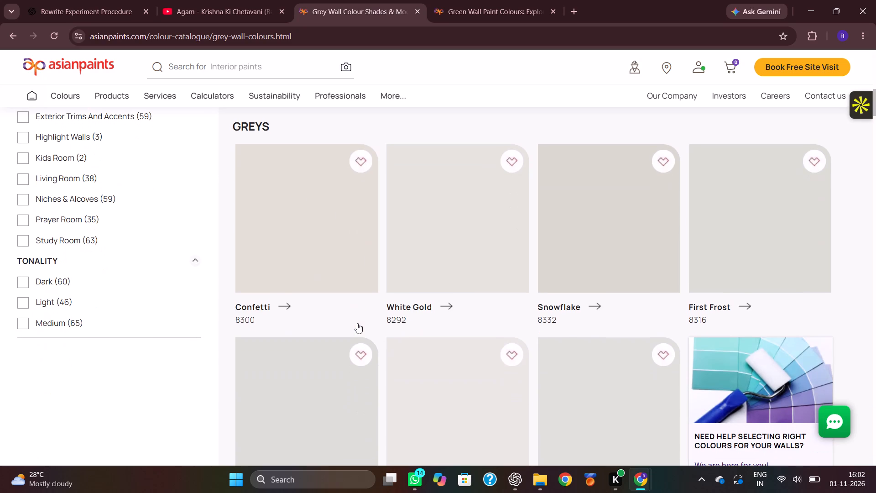
left_click(19, 280)
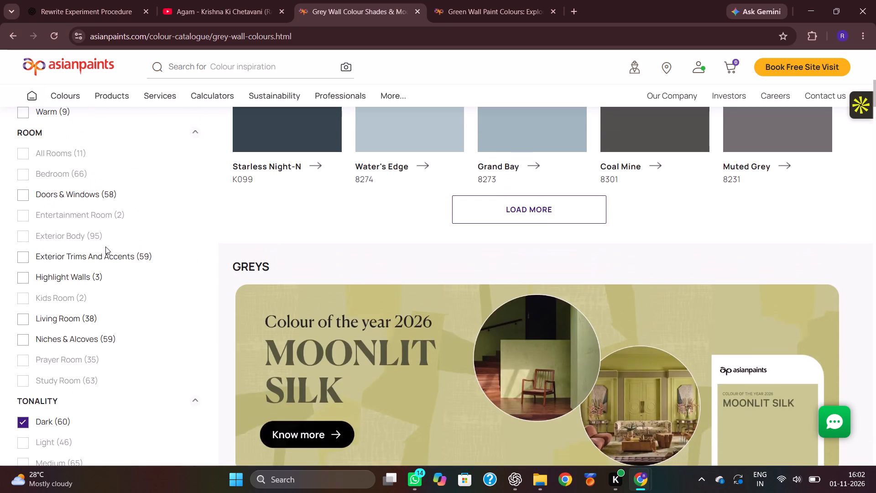
Look through the dark grey shades and open the preview of Autumn Shower 7381.
scroll(306, 248, "up", 4)
scroll(306, 248, "down", 6)
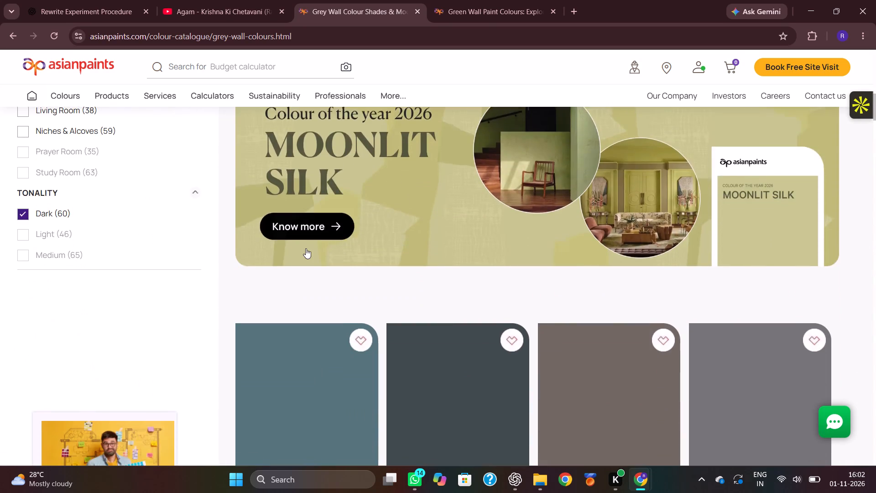
scroll(306, 248, "down", 2)
scroll(463, 231, "down", 2)
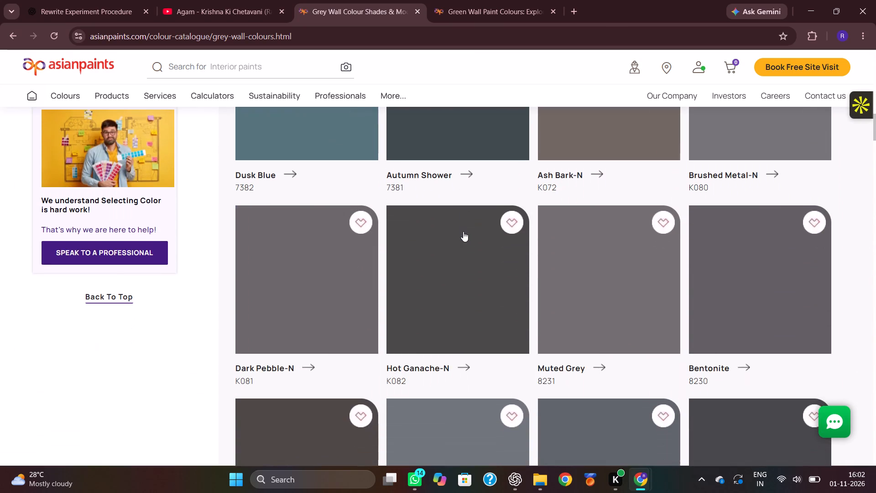
scroll(463, 231, "down", 8)
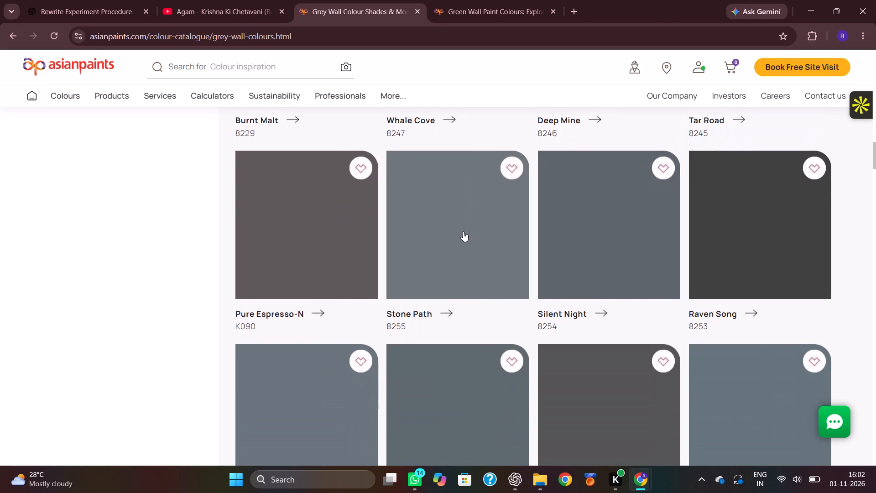
scroll(463, 231, "down", 2)
scroll(463, 231, "up", 4)
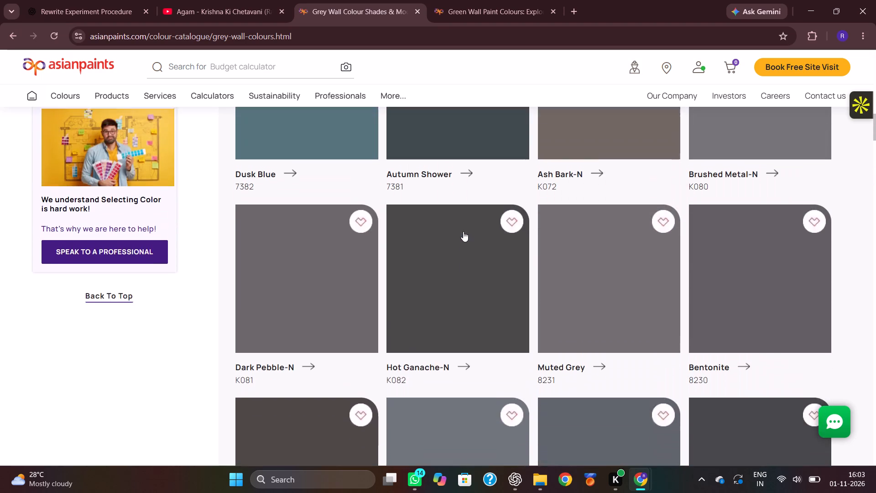
scroll(463, 231, "up", 1)
left_click(474, 332)
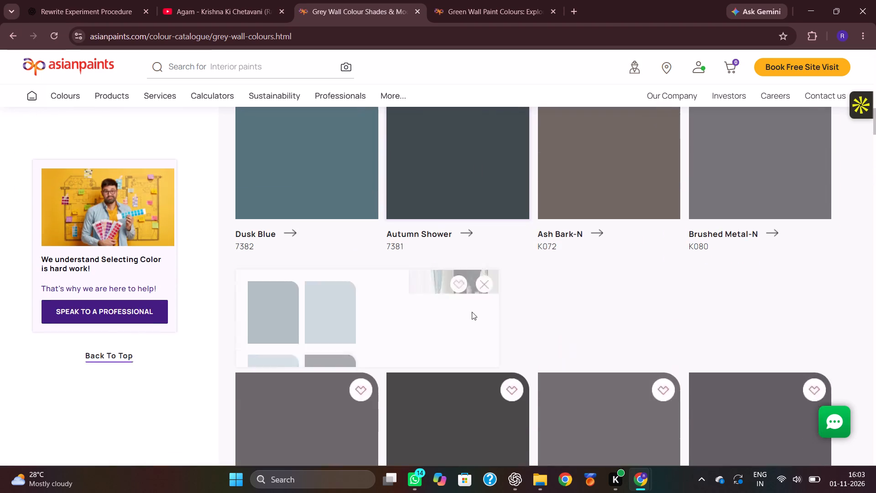
Examine the Autumn Shower 7381 preview, its room image and companion shades, stepping to the adjacent pale blue and back.
scroll(678, 372, "left", 6)
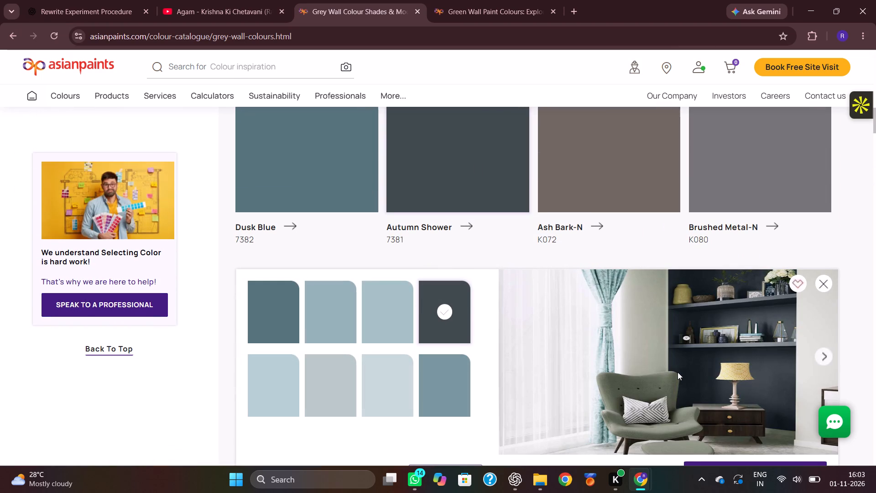
left_click(824, 357)
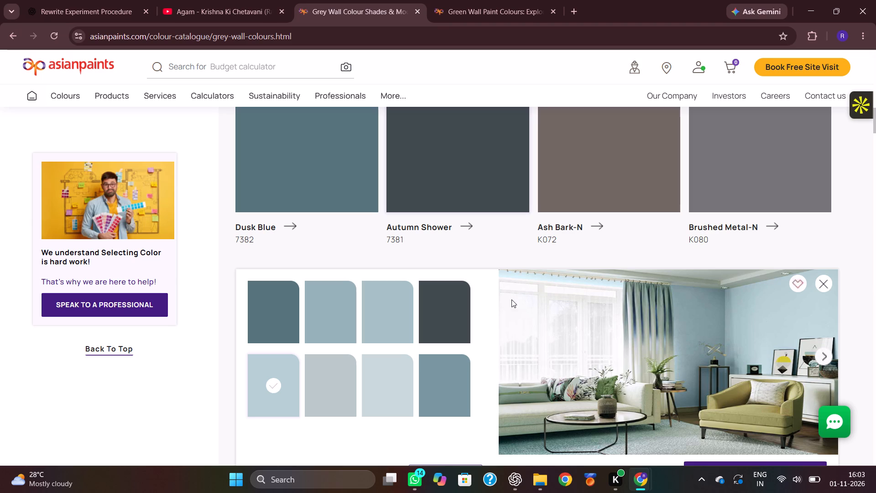
left_click(466, 309)
scroll(466, 309, "down", 1)
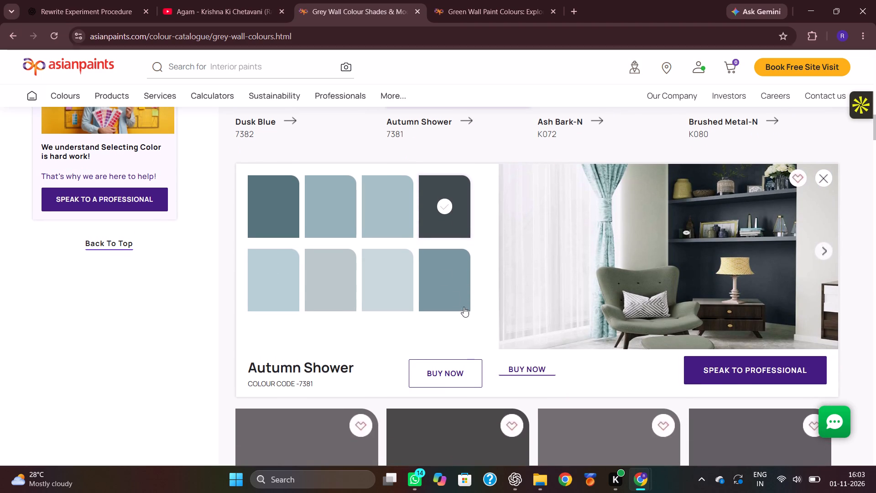
left_click(438, 222)
double_click(438, 222)
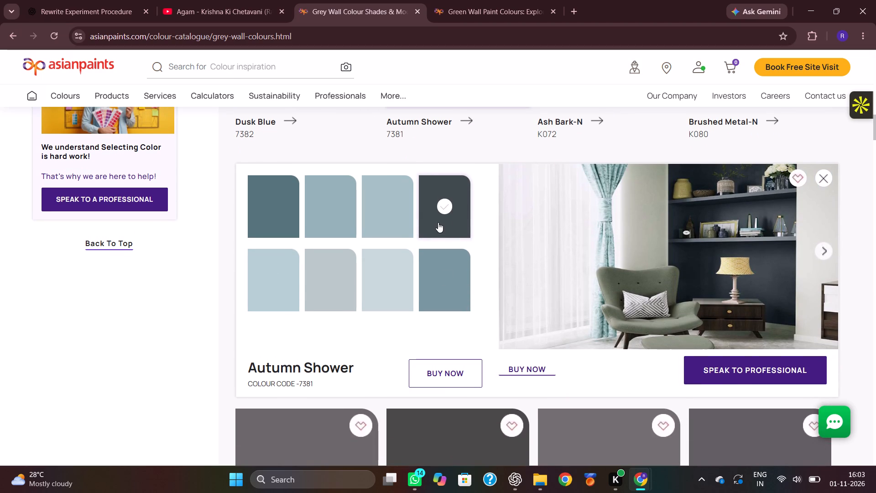
double_click(453, 216)
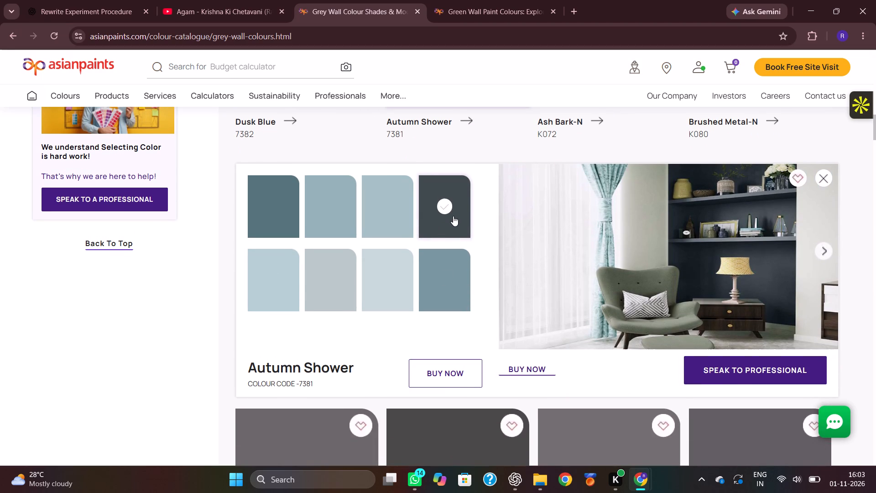
scroll(453, 216, "up", 4)
scroll(453, 216, "down", 2)
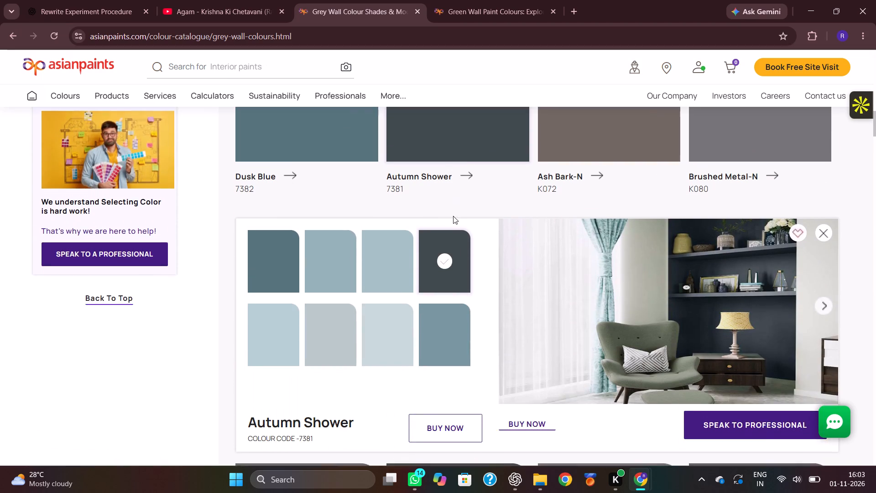
scroll(453, 216, "down", 3)
scroll(453, 216, "up", 3)
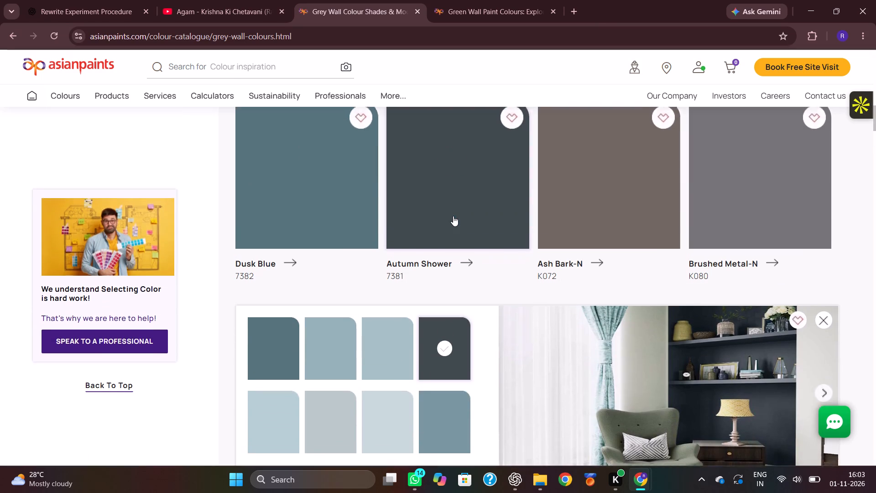
left_click(448, 187)
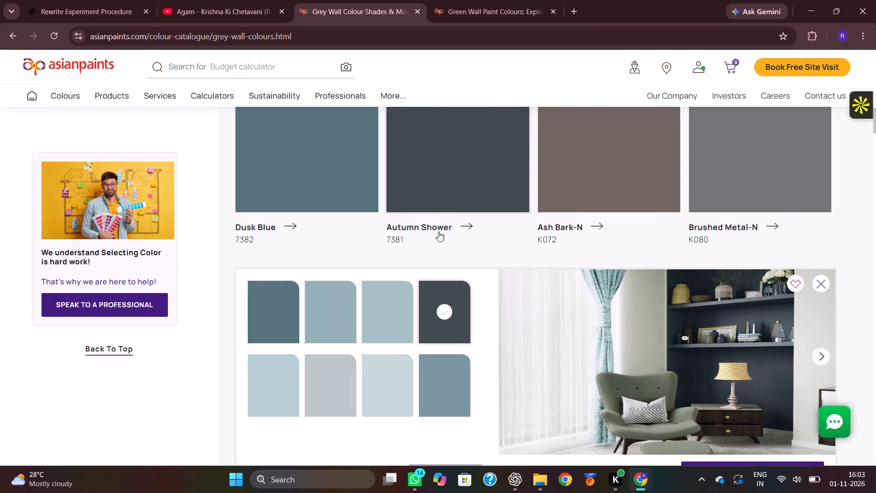
scroll(438, 224, "down", 2)
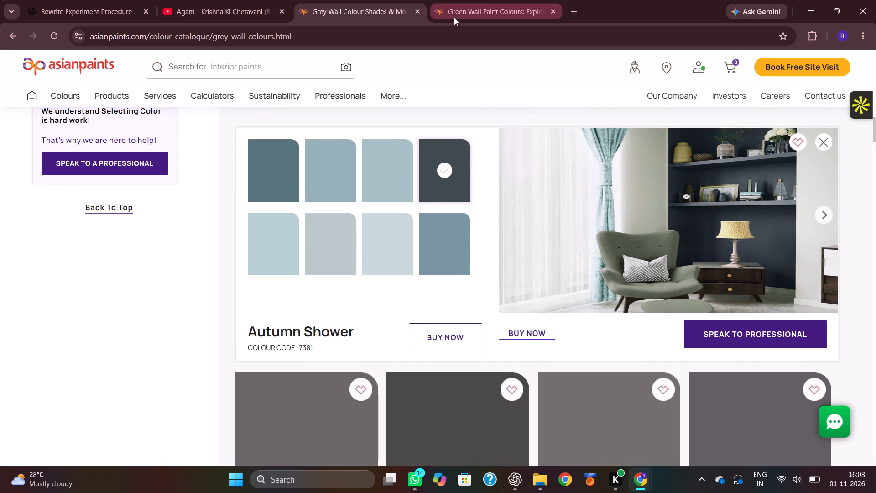
Place the catalogue window side by side with the JK Maxx fandeck and show the details of Coal Mine JK 6834A.
key("super+Left")
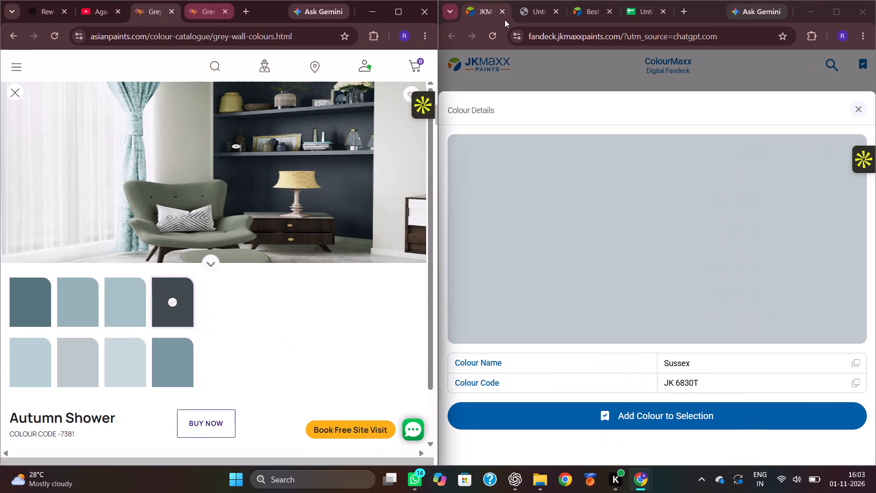
left_click(856, 110)
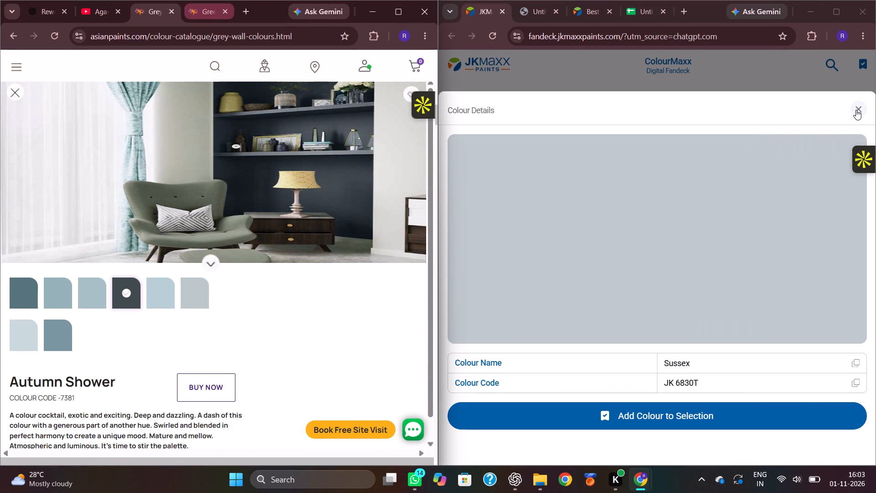
left_click(750, 101)
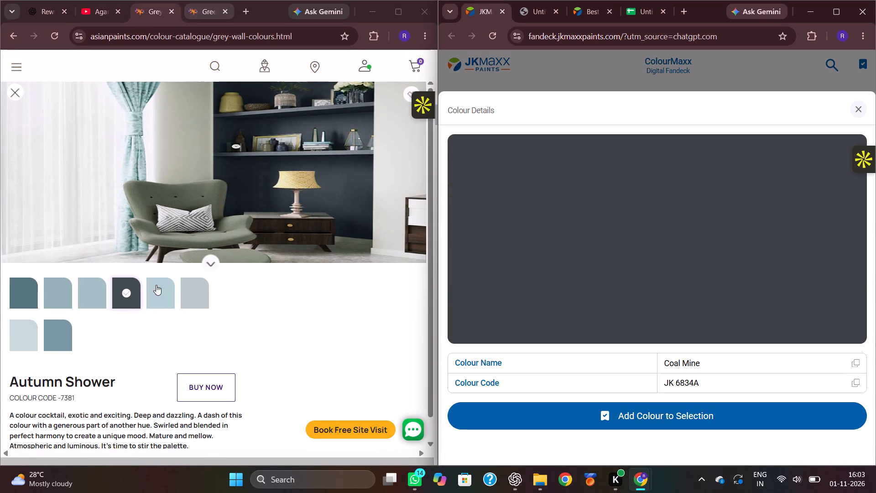
Compare the enlarged Autumn Shower swatch and its palette with the Coal Mine shade shown in the fandeck.
scroll(214, 244, "up", 2)
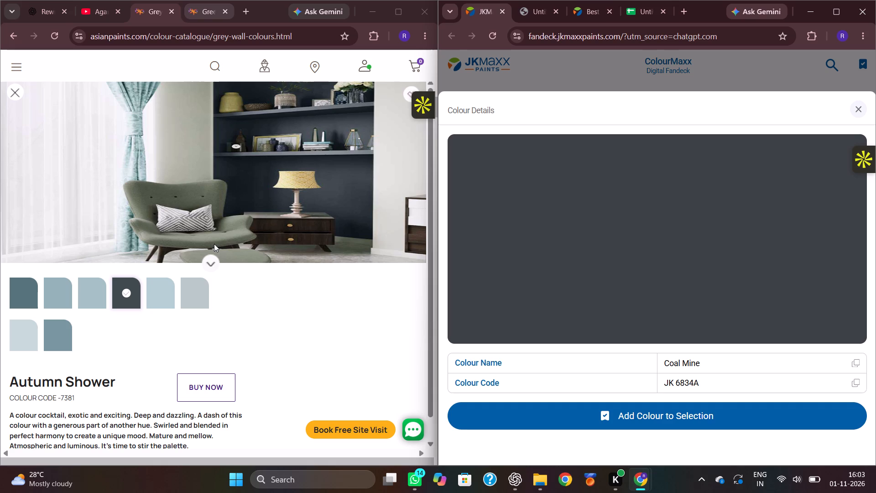
scroll(146, 304, "down", 1)
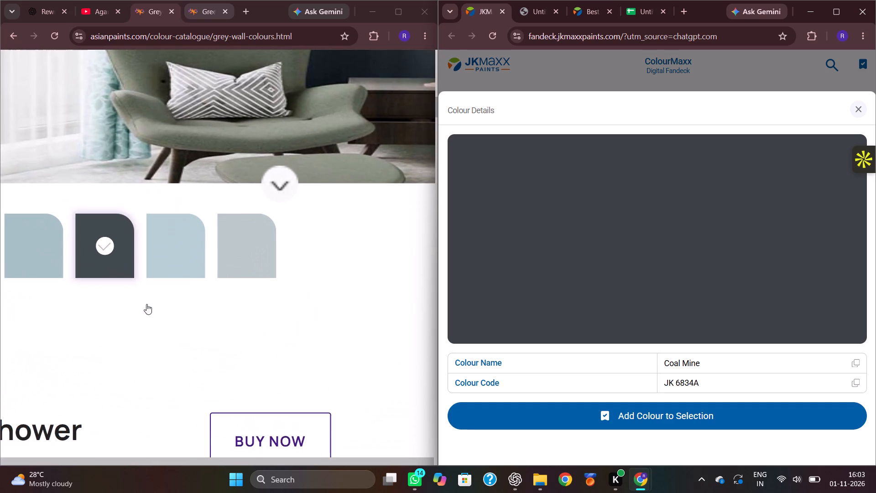
scroll(146, 304, "right", 3)
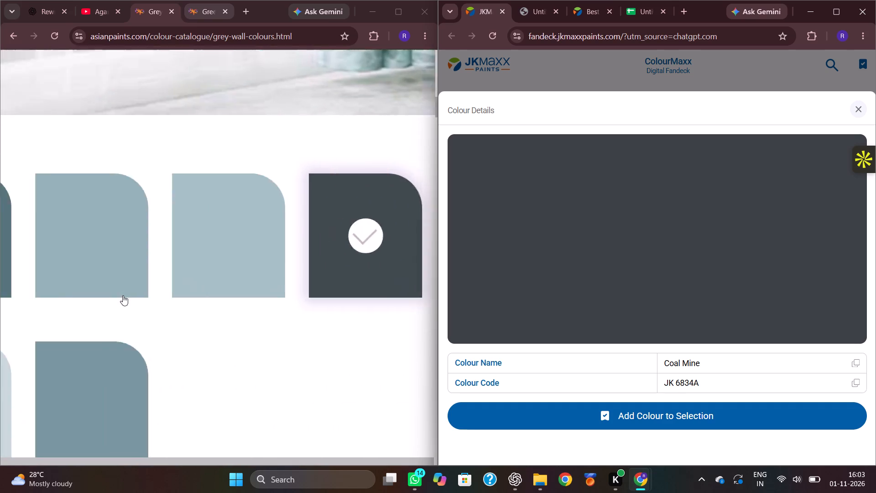
scroll(123, 295, "right", 2)
scroll(287, 298, "left", 2)
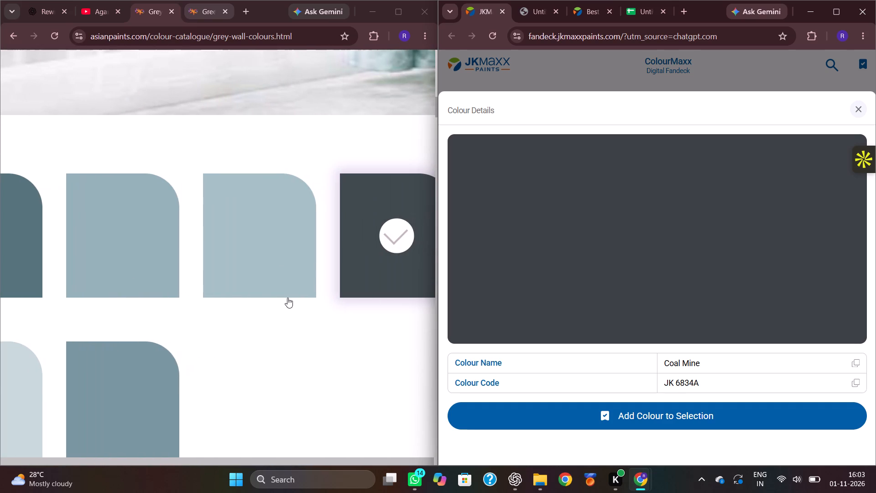
scroll(407, 267, "left", 1)
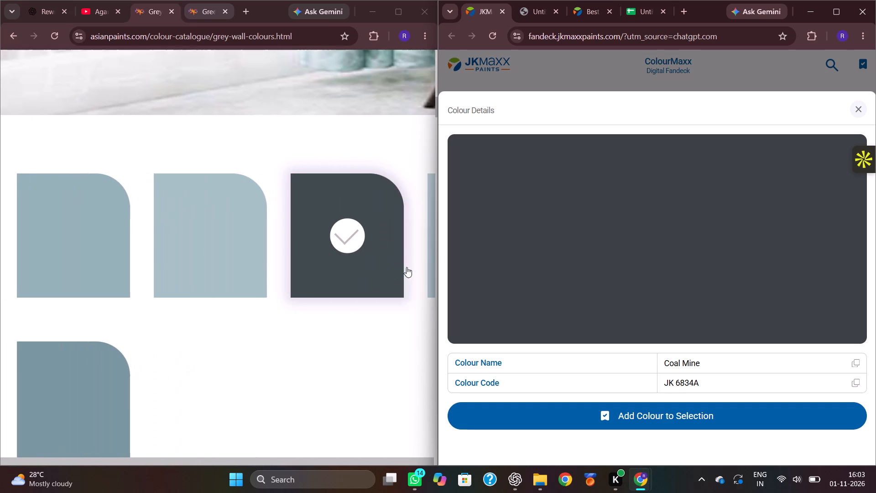
scroll(407, 267, "left", 1)
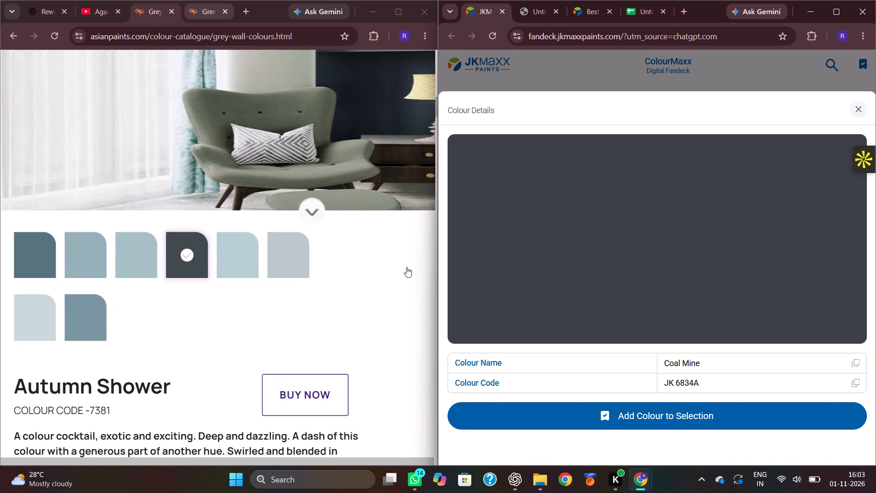
scroll(407, 267, "down", 1)
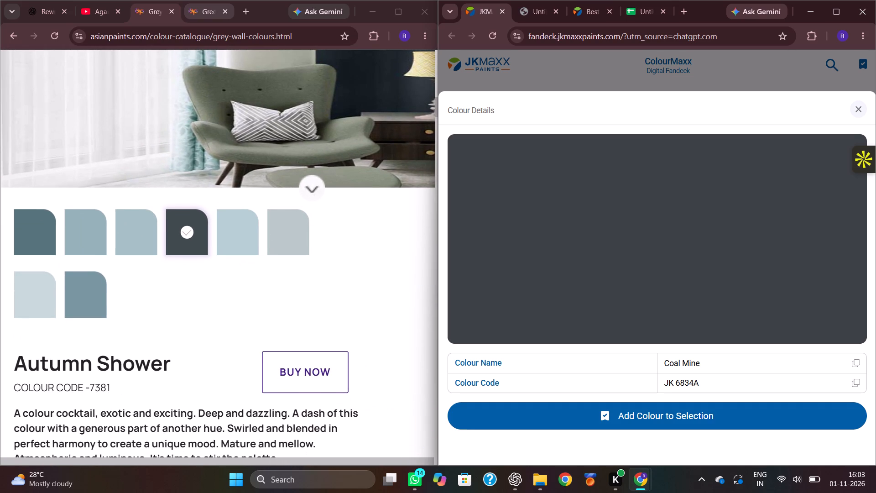
Record Autumn Shower with code 7381 as the Asian Paints match for coal mine in row 26 of the spreadsheet.
left_click_drag(170, 365, 13, 357)
key("ctrl+c")
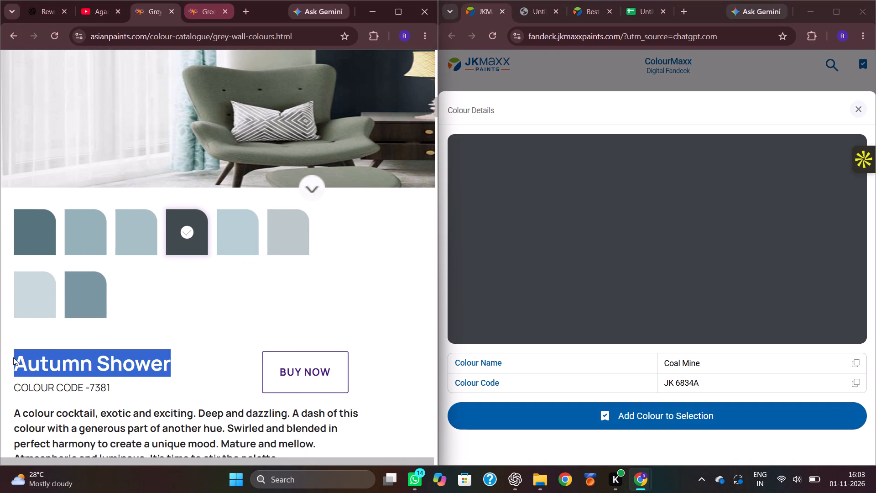
left_click(647, 1)
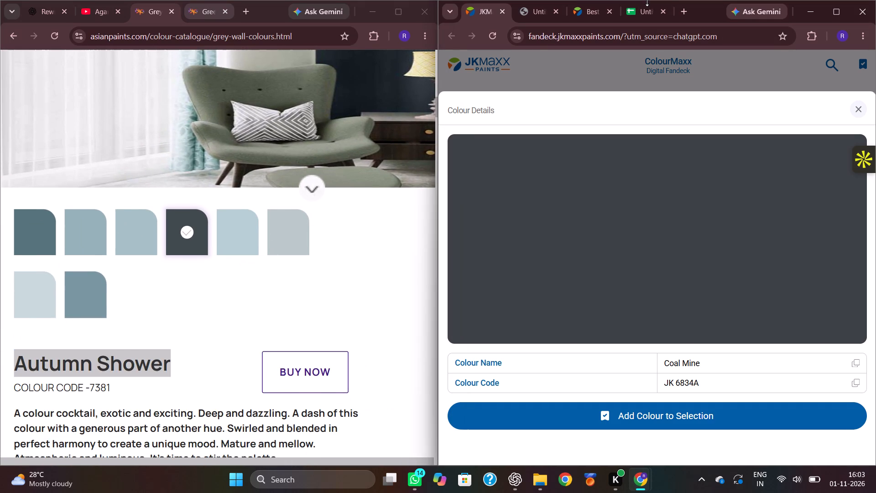
left_click(642, 10)
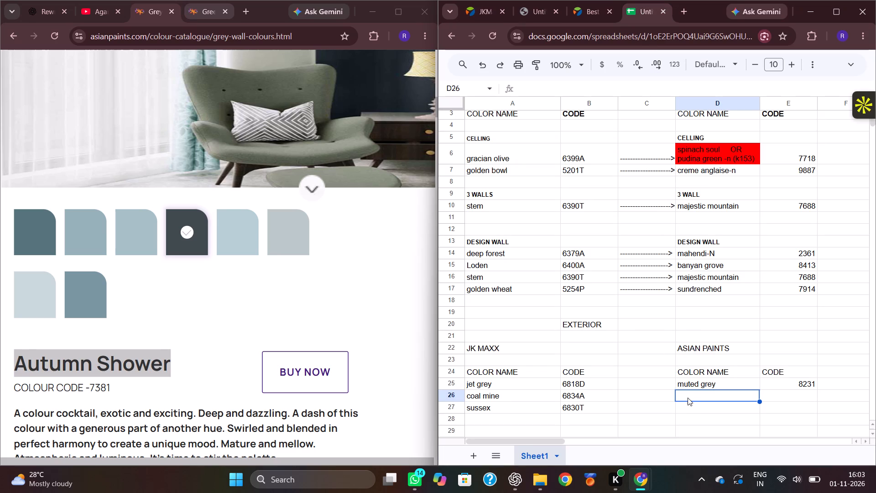
double_click(688, 398)
key("ctrl+v")
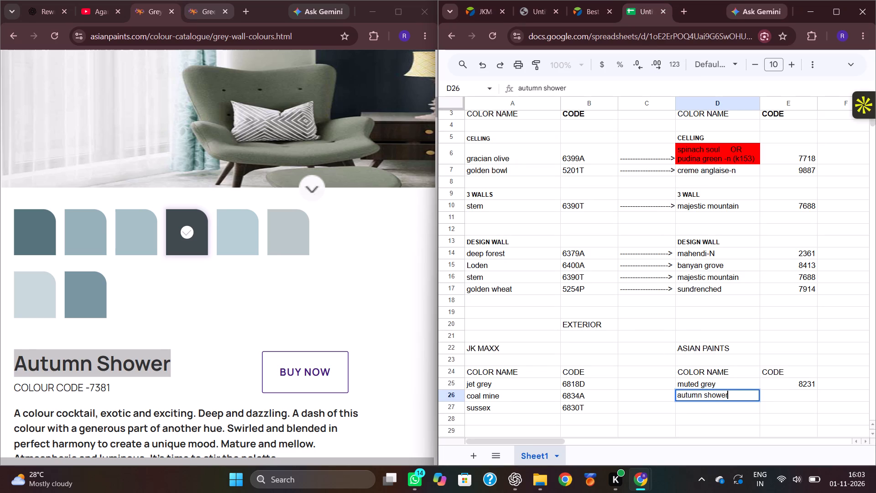
left_click(782, 392)
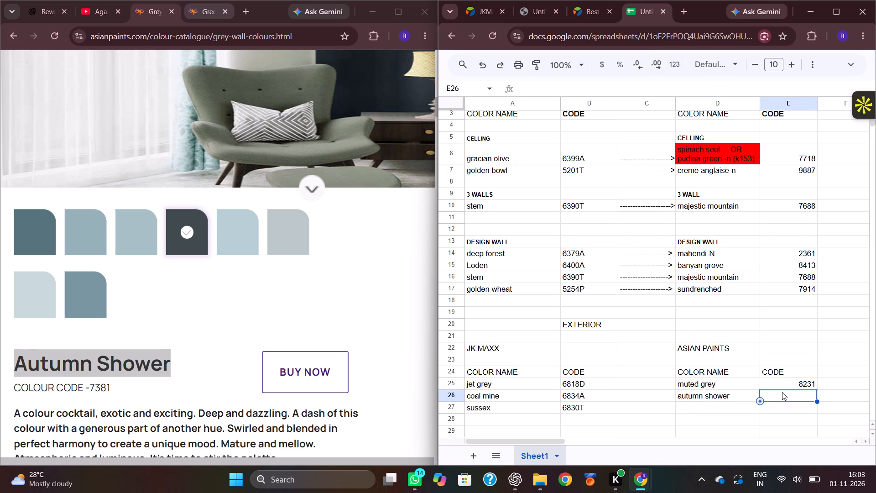
type("7381")
scroll(782, 392, "down", 1)
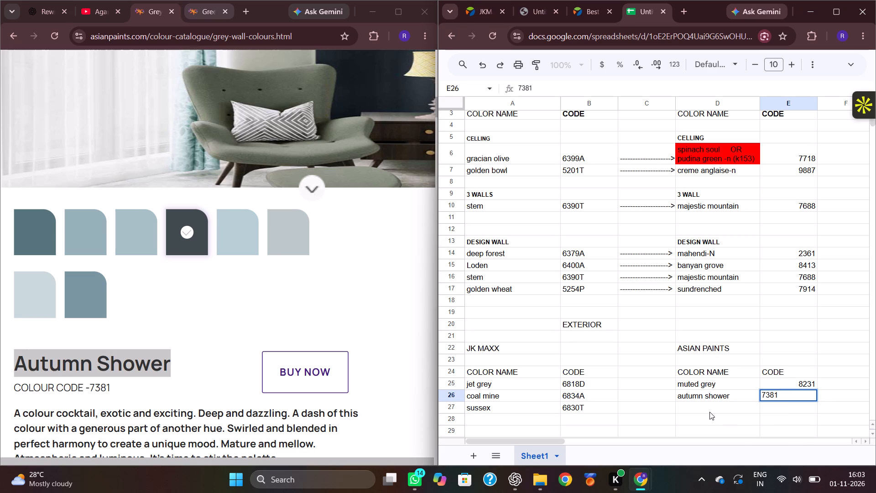
left_click(709, 412)
Return to the JK Maxx fandeck and replace the Coal Mine details with those of Sussex JK 6830T.
left_click(483, 11)
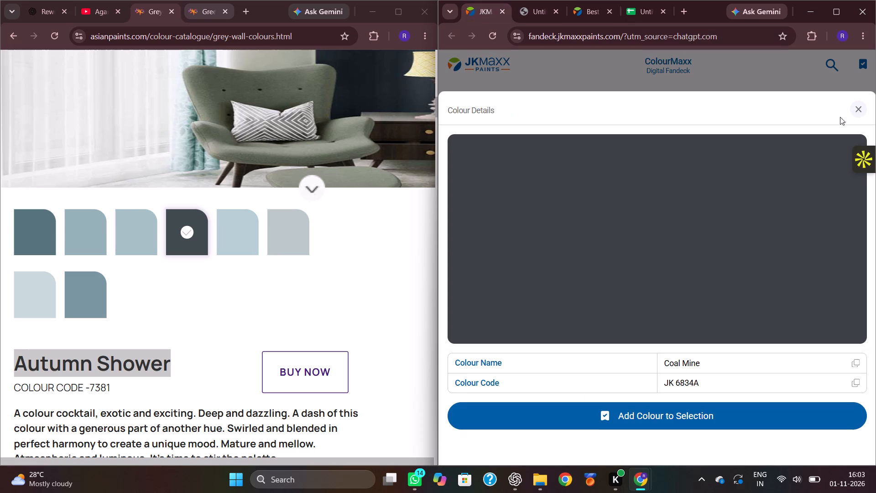
left_click(853, 106)
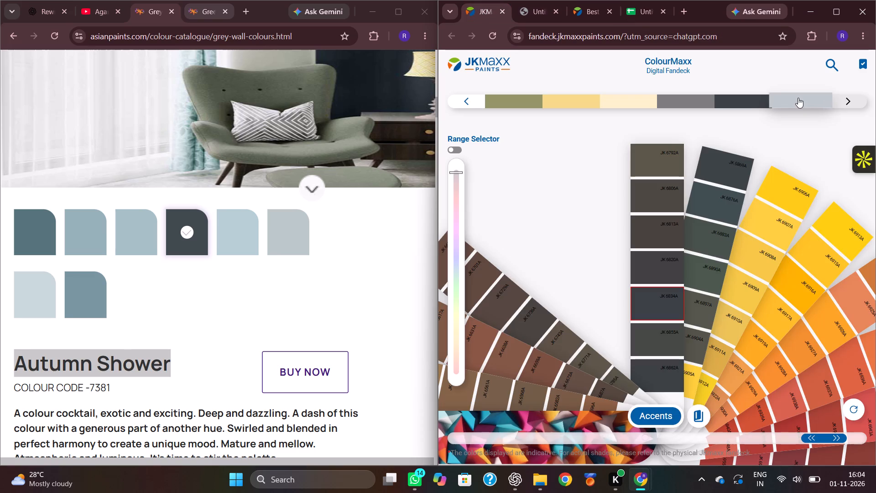
left_click(798, 98)
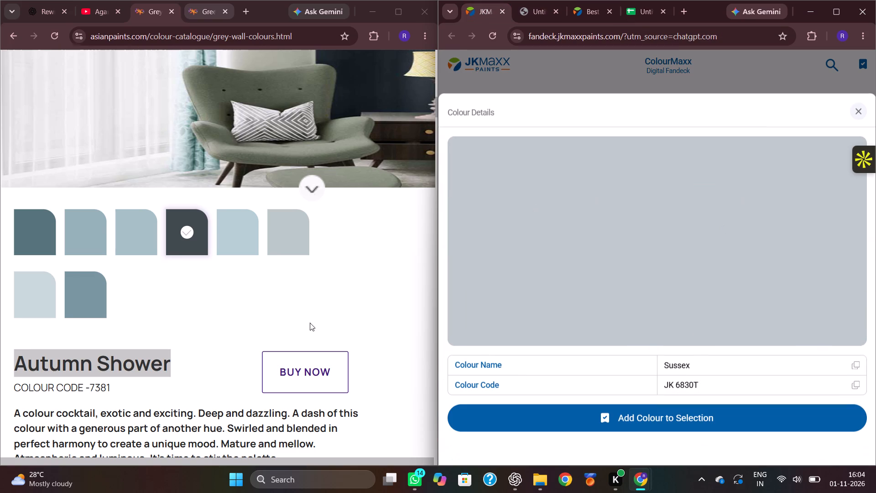
Compare the light blue swatch and the Sea Shades 9474 swatch in the Asian Paints palette with the Sussex shade in the fandeck.
left_click(223, 227)
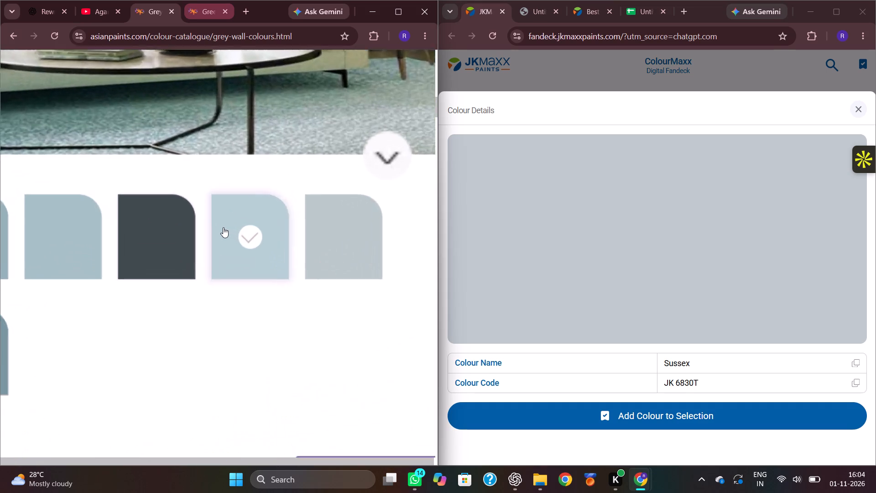
scroll(236, 231, "right", 1)
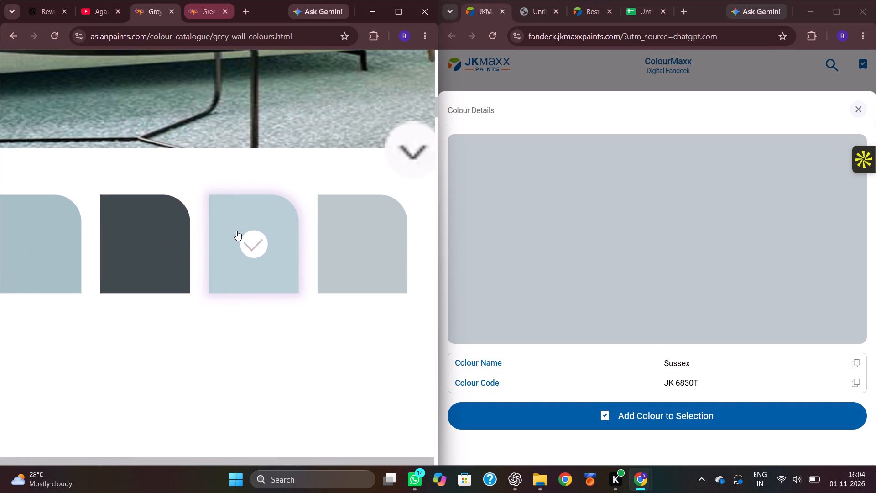
scroll(285, 234, "left", 1)
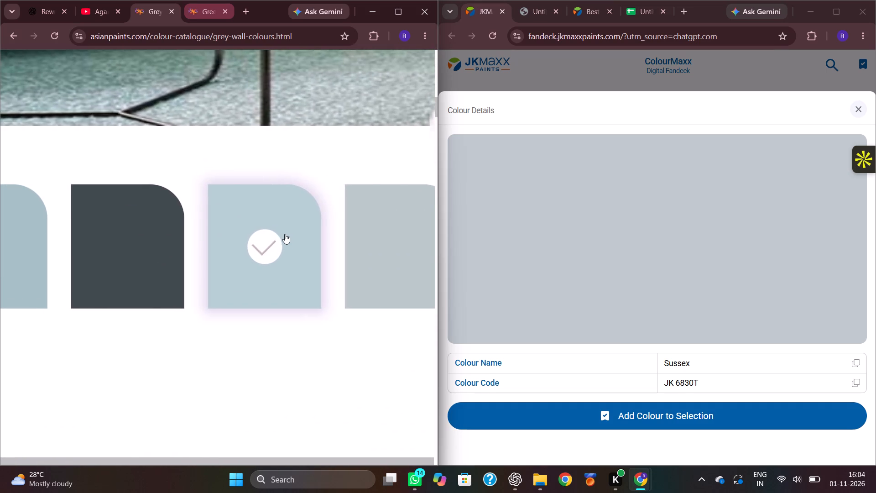
scroll(285, 234, "left", 1)
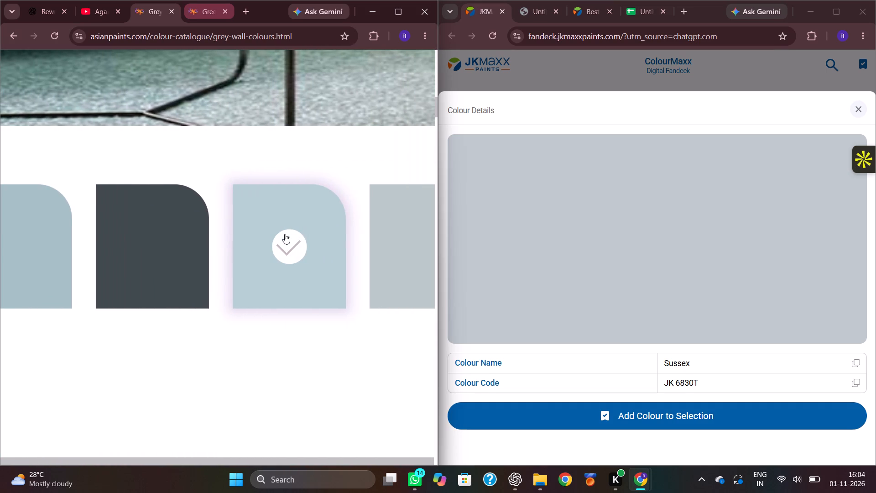
scroll(285, 234, "left", 1)
double_click(385, 246)
scroll(385, 246, "up", 5)
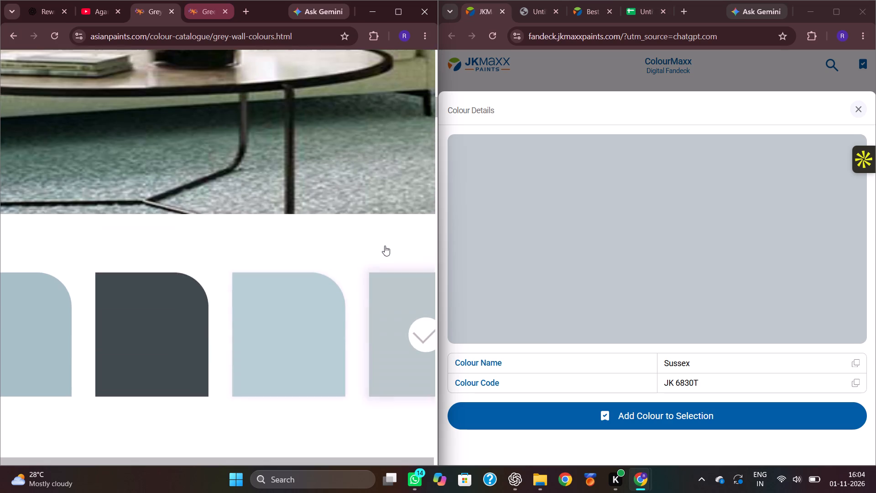
scroll(385, 246, "up", 5)
scroll(385, 246, "down", 3)
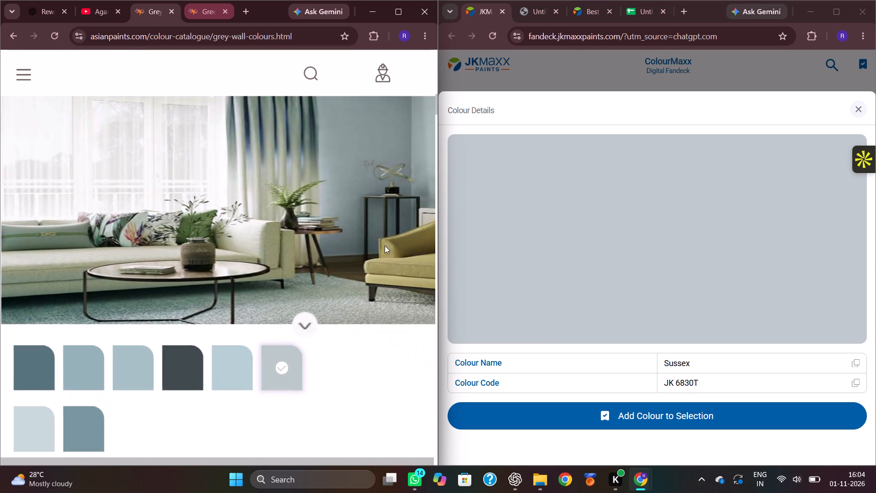
scroll(385, 246, "up", 2)
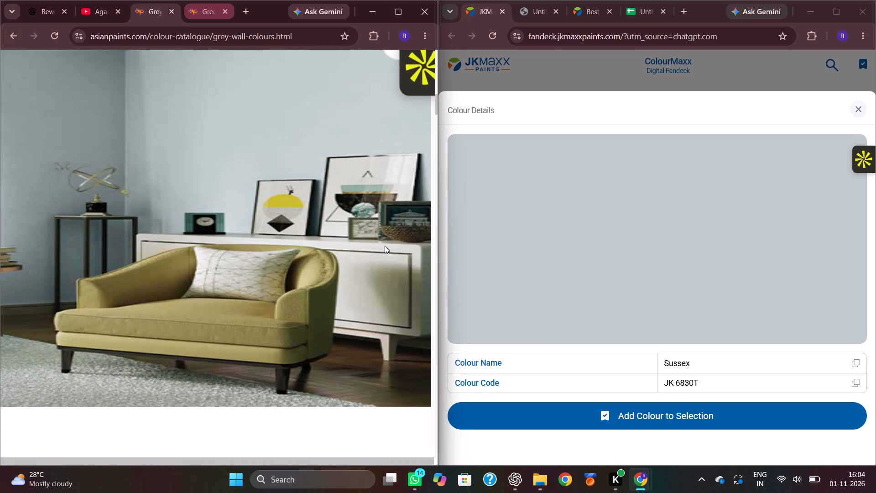
scroll(385, 246, "up", 2)
scroll(385, 246, "right", 2)
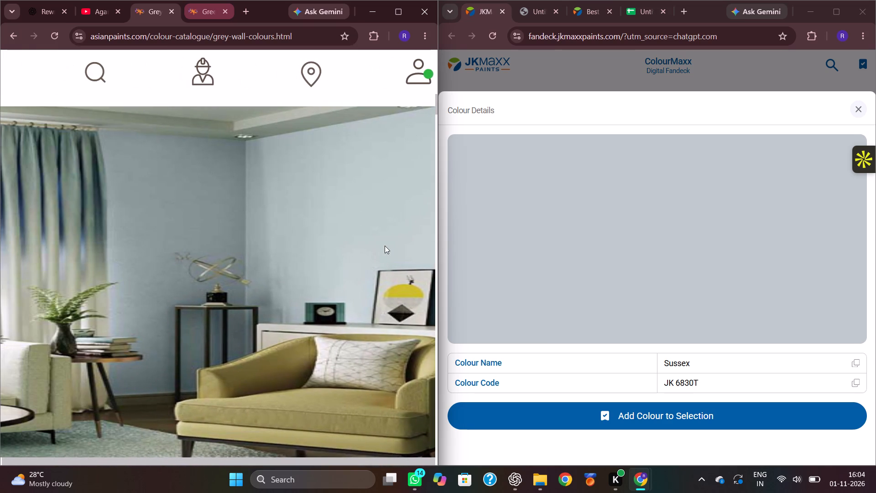
scroll(385, 246, "right", 3)
scroll(385, 246, "down", 1)
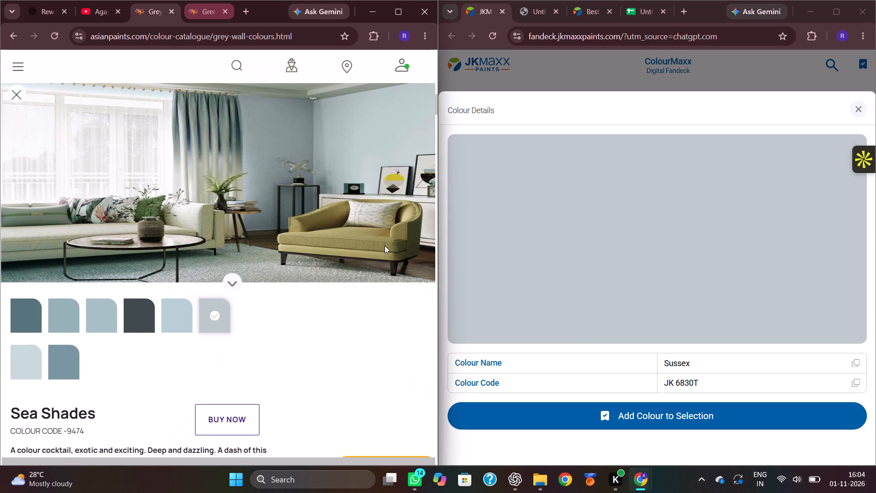
scroll(385, 246, "down", 1)
Show the Alliance 1203 swatch from the palette's second row and compare it enlarged with the Sussex shade.
left_click(40, 325)
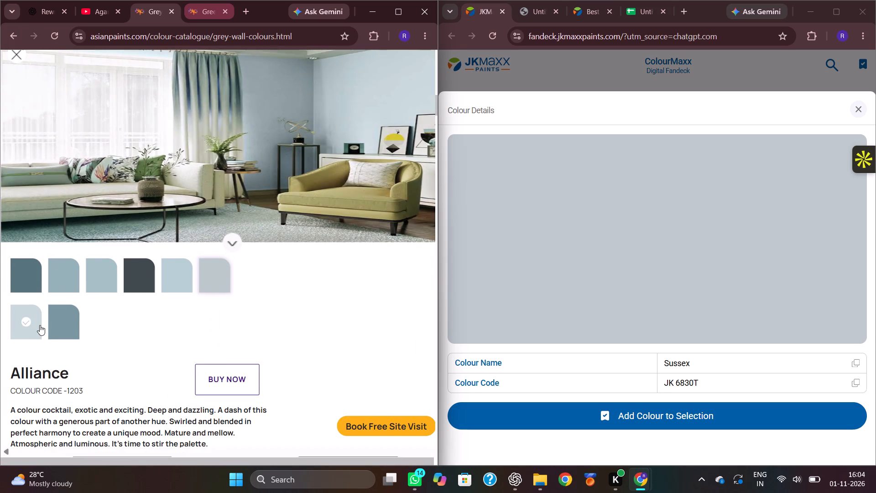
scroll(40, 325, "up", 5)
scroll(40, 325, "left", 3)
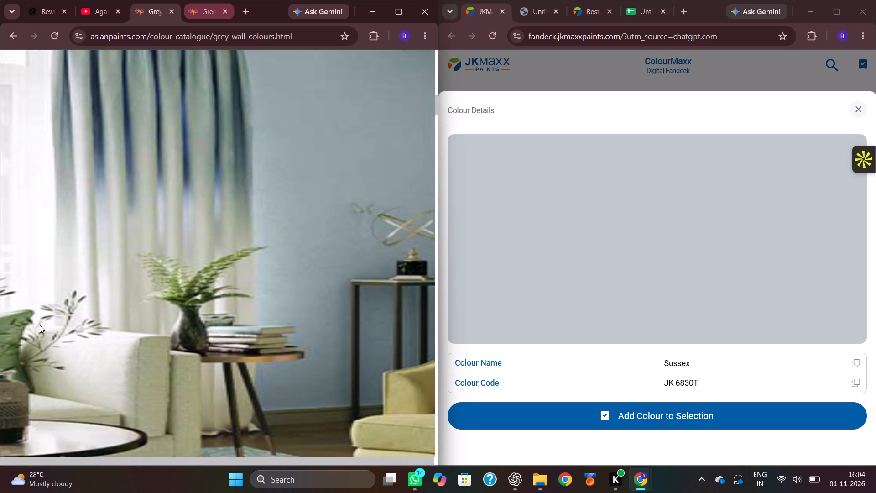
scroll(40, 325, "left", 5)
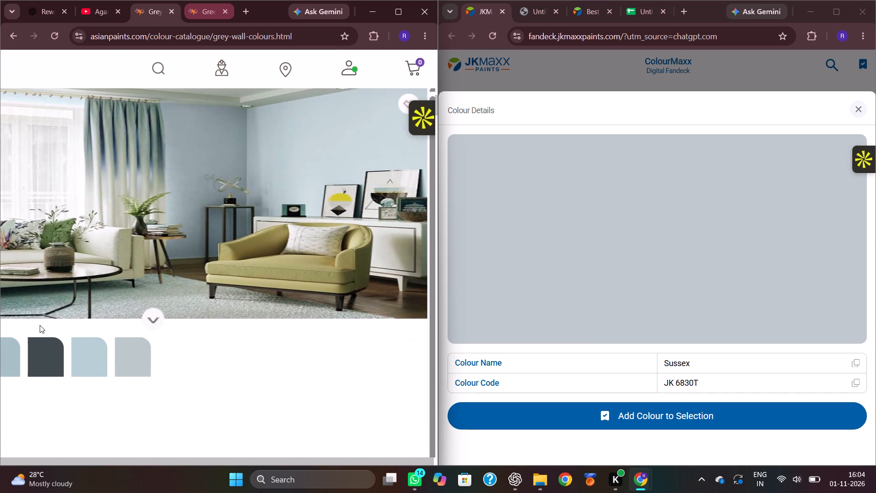
scroll(40, 325, "down", 2)
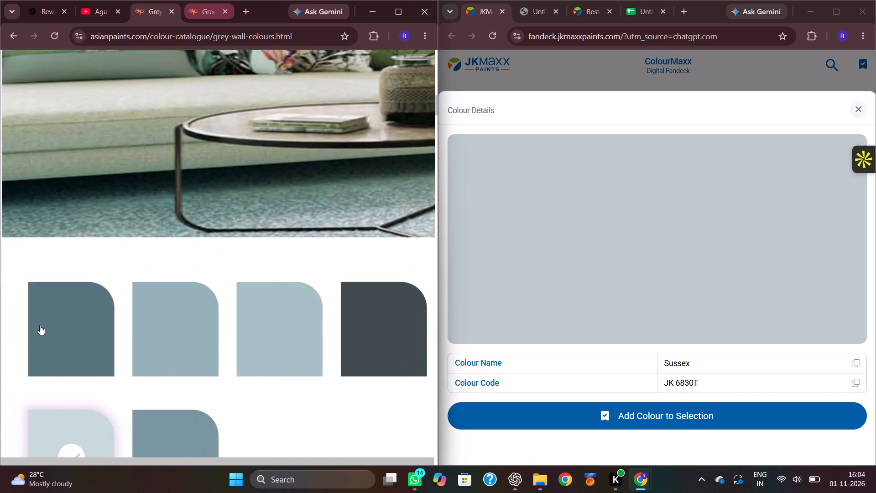
scroll(40, 325, "down", 3)
scroll(40, 325, "right", 1)
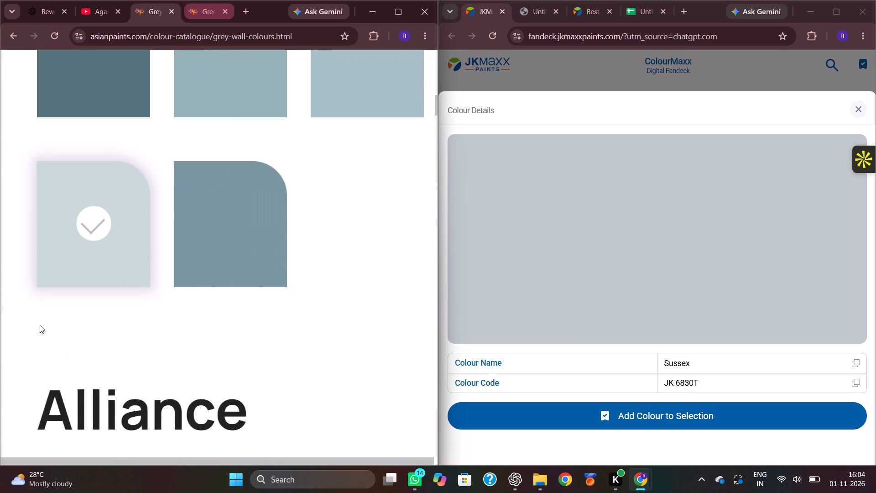
scroll(40, 325, "up", 5)
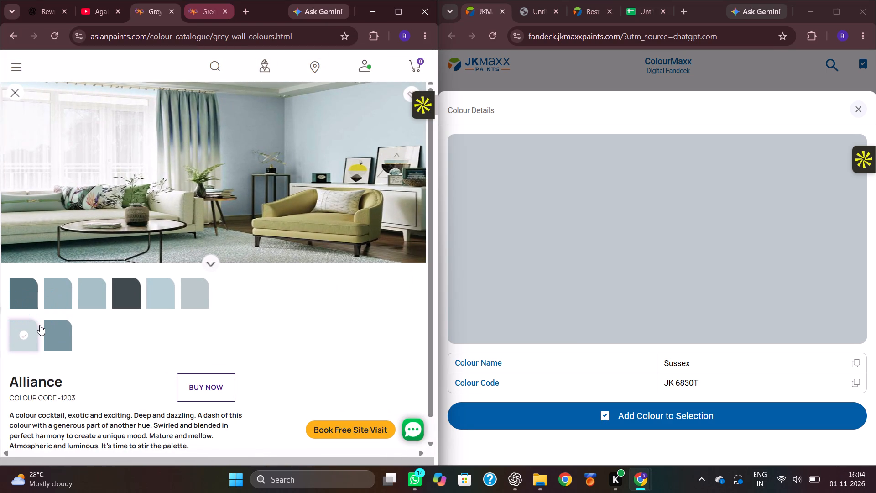
scroll(40, 325, "down", 1)
scroll(40, 325, "right", 1)
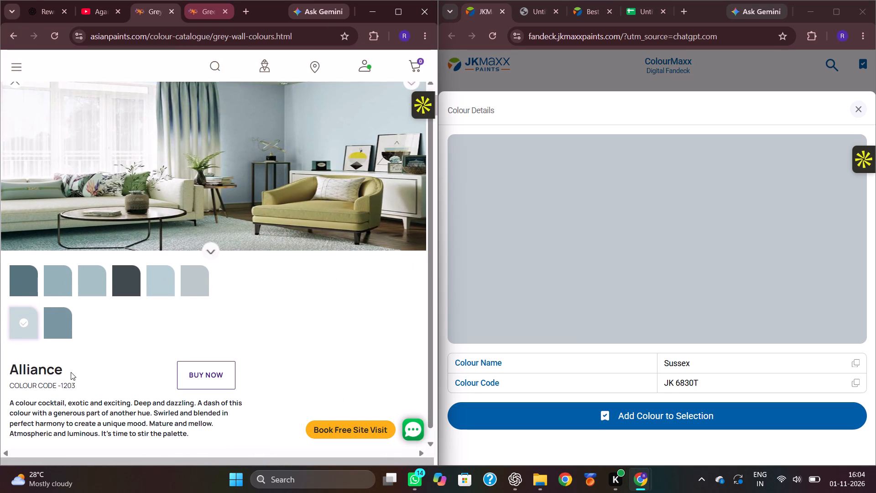
scroll(71, 372, "up", 1)
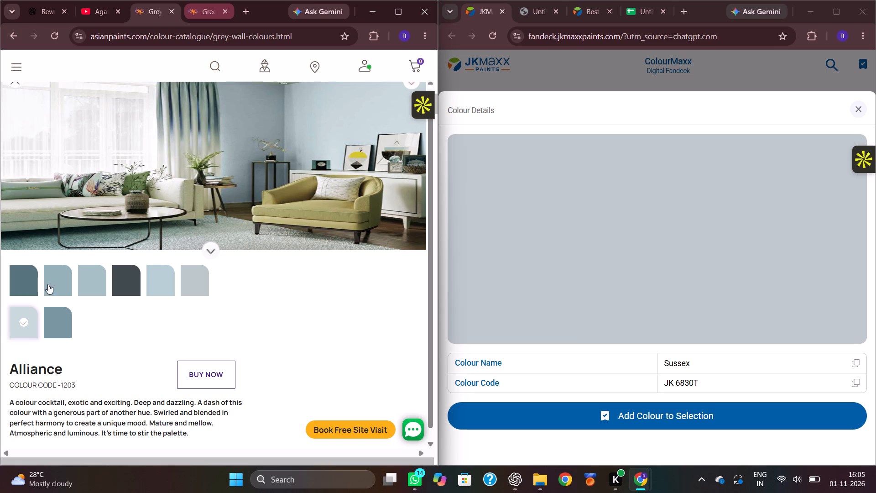
Search the Asian Paints site for shades matching "first".
left_click(214, 63)
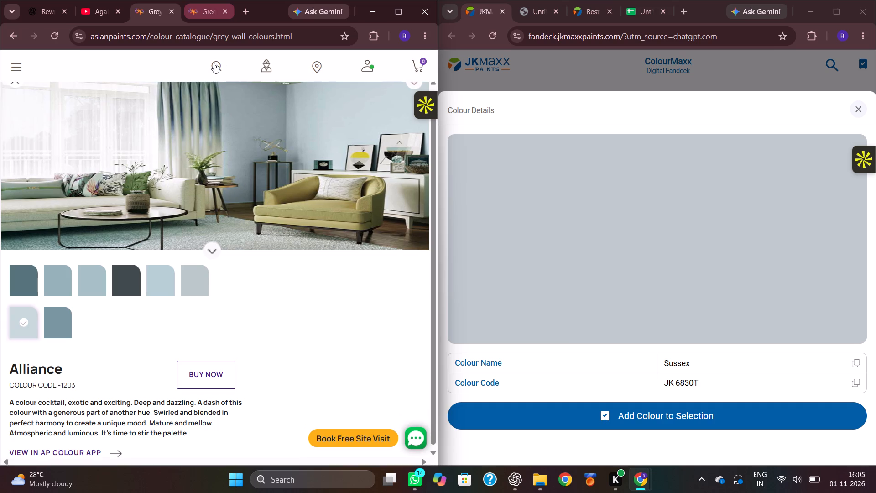
left_click(190, 107)
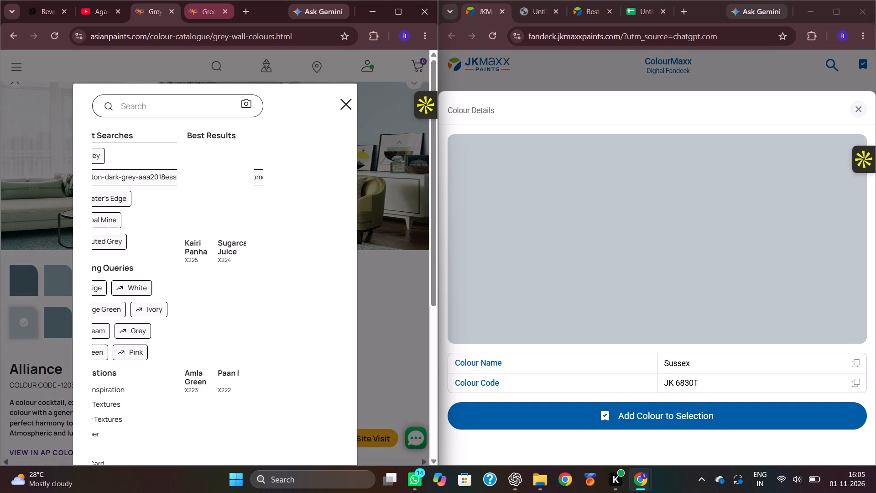
type("first")
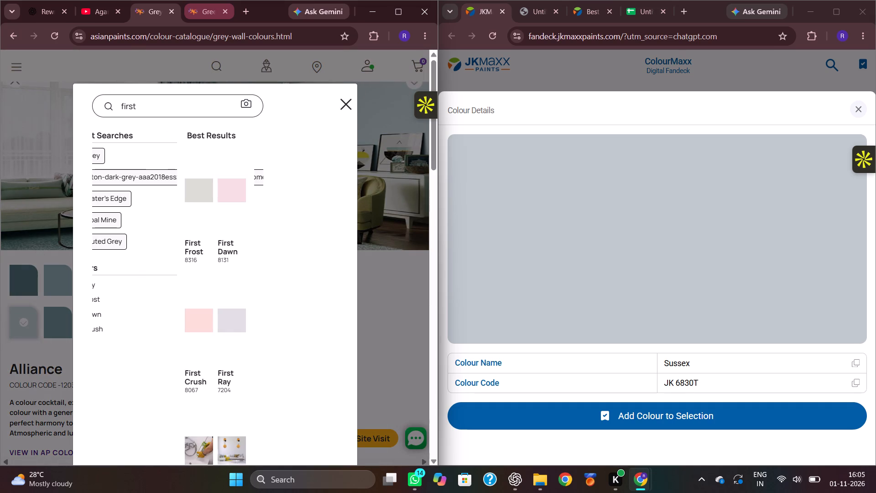
Search the Asian Paints site for "ice g" instead, compare the suggested shades with Sussex, and leave the search.
key("BackSpace")
key("BackSpace")
key("BackSpace")
key("BackSpace")
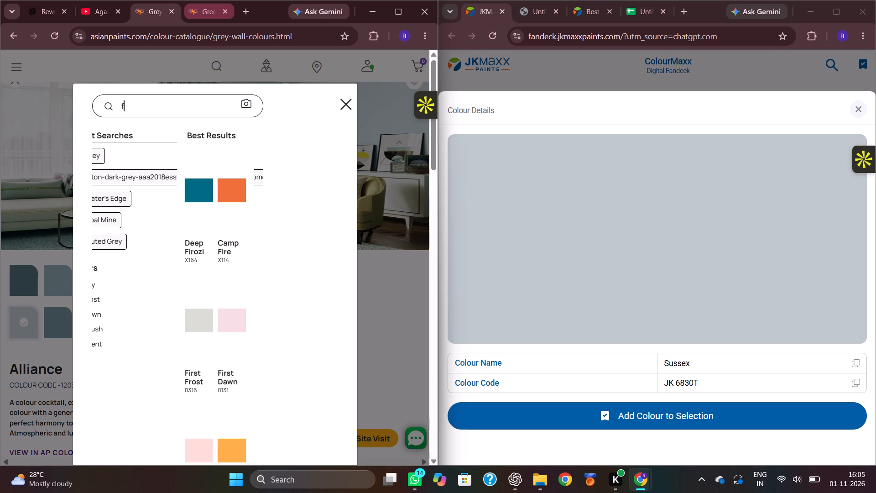
key("BackSpace")
type("ice")
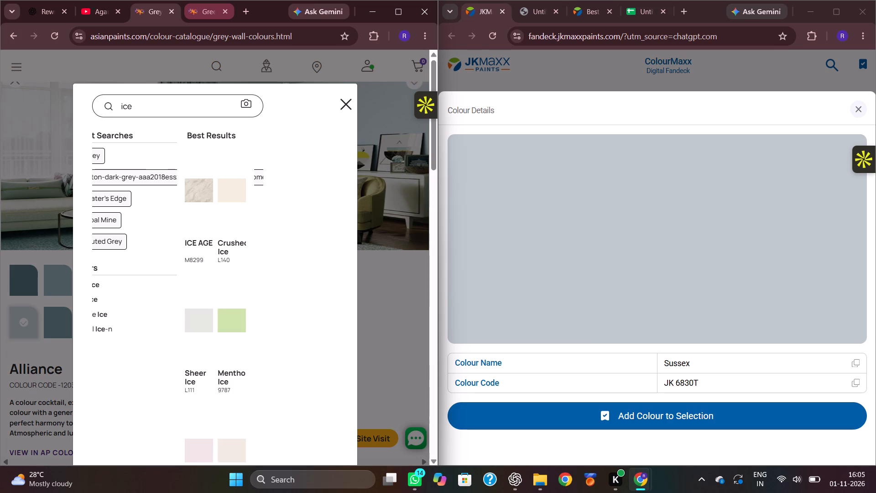
key("space")
type("g")
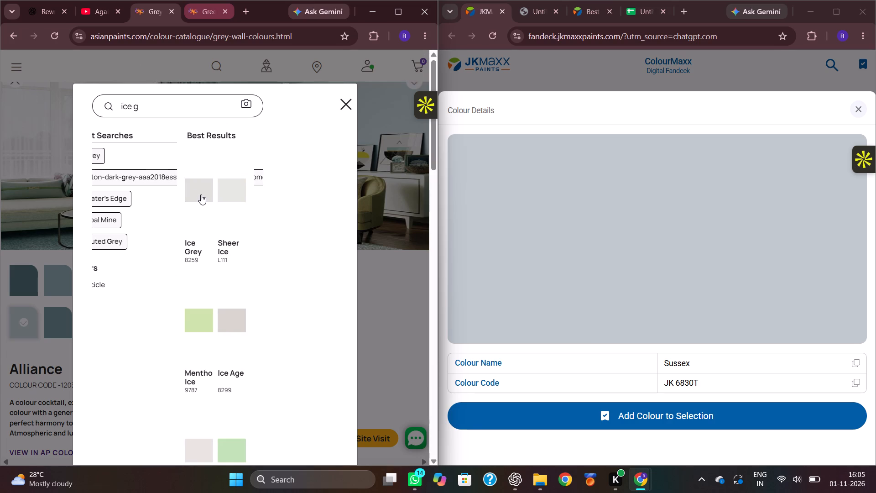
left_click(344, 98)
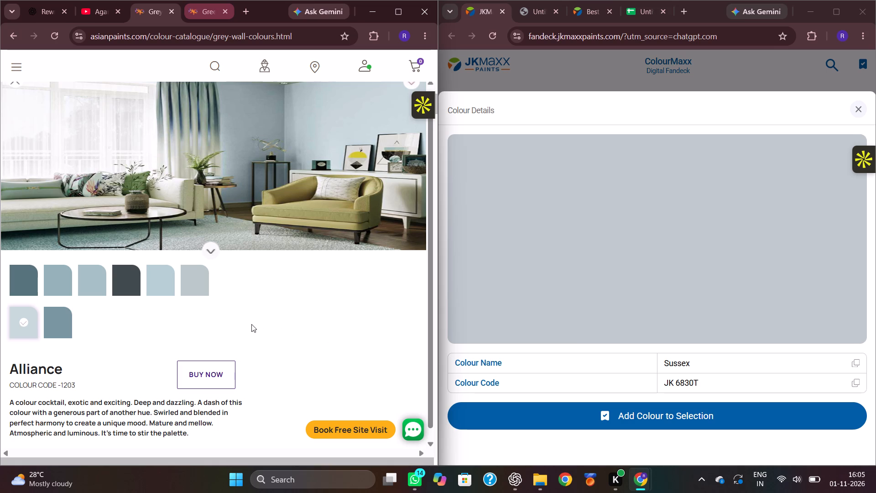
Reopen the Asian Paints site search and replace the previous query with "charco".
left_click(216, 65)
left_click(160, 106)
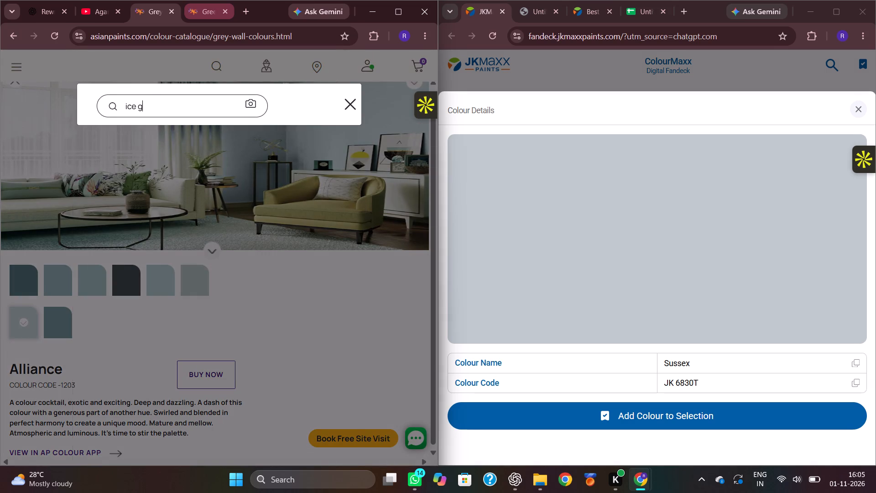
key("BackSpace")
key("BackSpace")
key("BackSpace")
key("BackSpace")
key("BackSpace")
key("BackSpace")
key("BackSpace")
key("BackSpace")
key("BackSpace")
key("BackSpace")
key("BackSpace")
key("BackSpace")
type("charco")
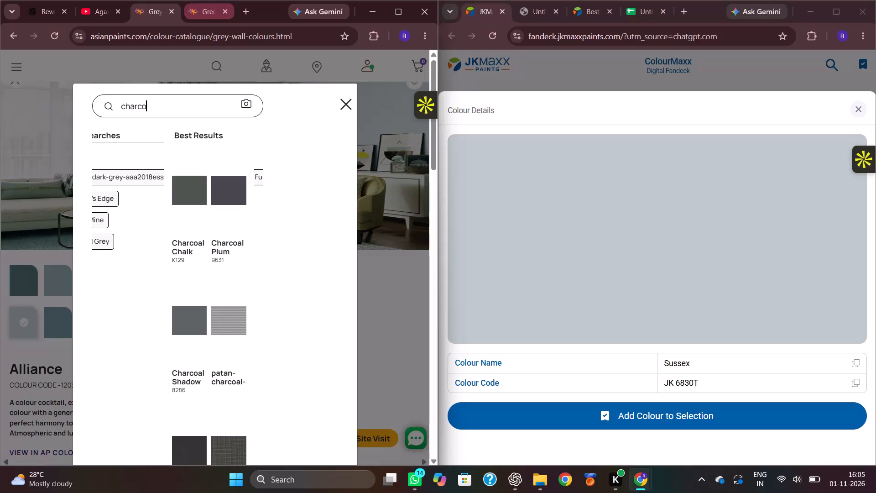
Search the Asian Paints site for "carbon" instead, and shorten the query to "carb".
key("BackSpace")
key("BackSpace")
key("BackSpace")
key("BackSpace")
key("BackSpace")
type("arbon")
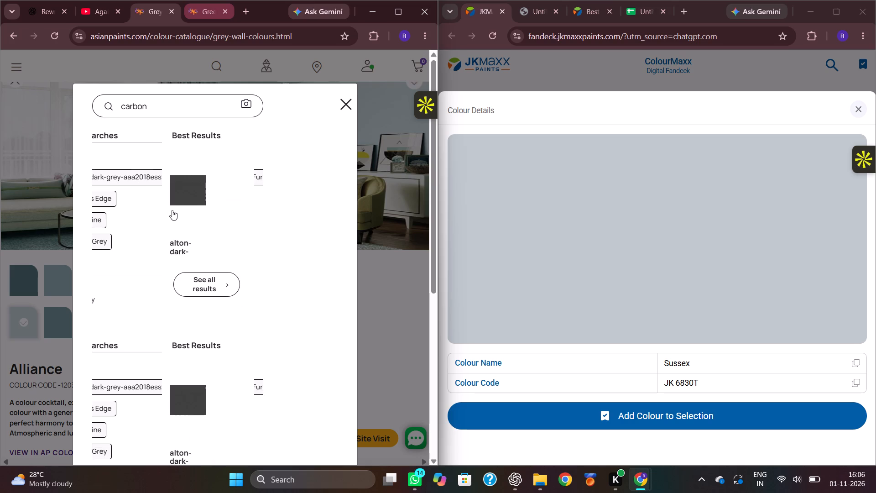
left_click(158, 103)
key("BackSpace")
key("BackSpace")
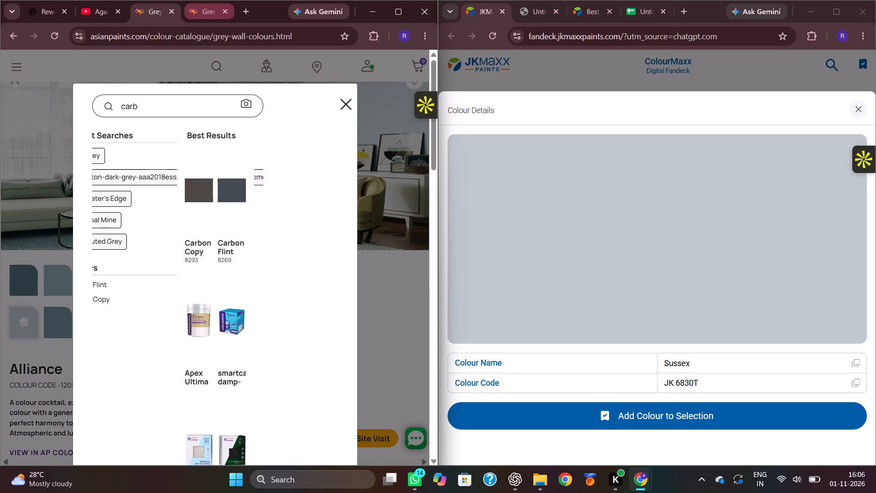
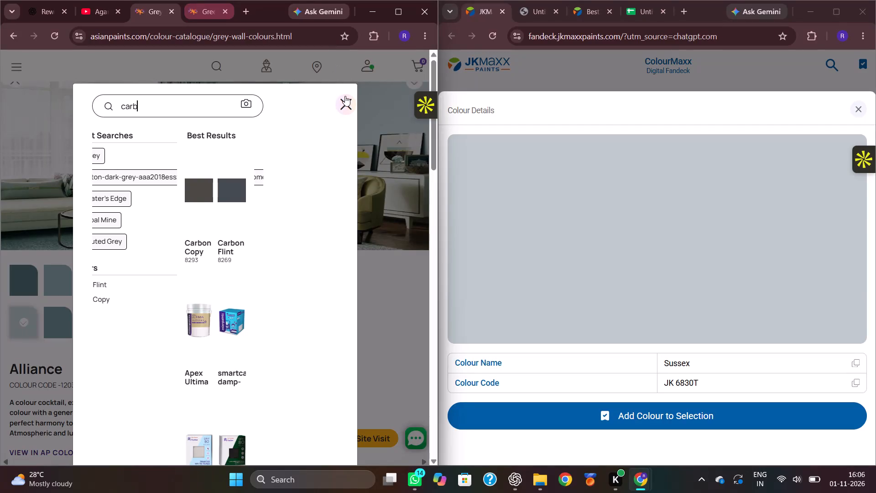
Leave the search and preview Sea Shades, Autumn Shower, Blank Slate, Alliance and Wedgewood from the grey catalogue against Sussex.
left_click(345, 96)
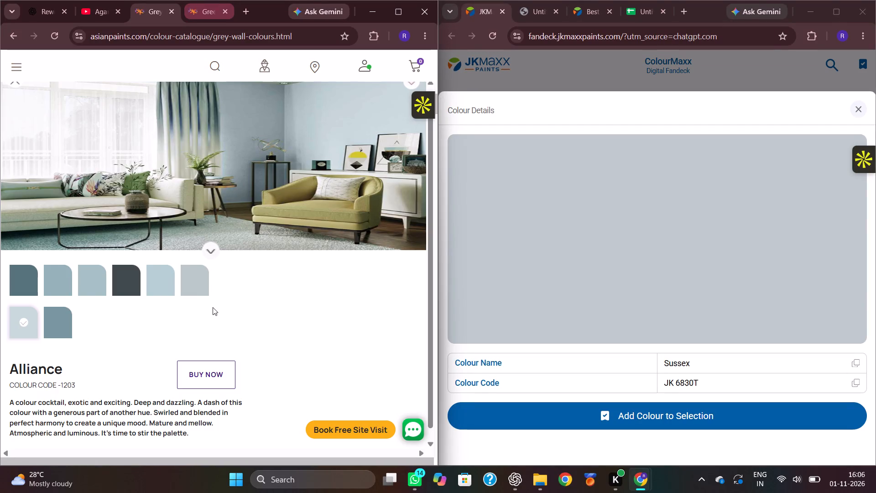
scroll(195, 288, "up", 4)
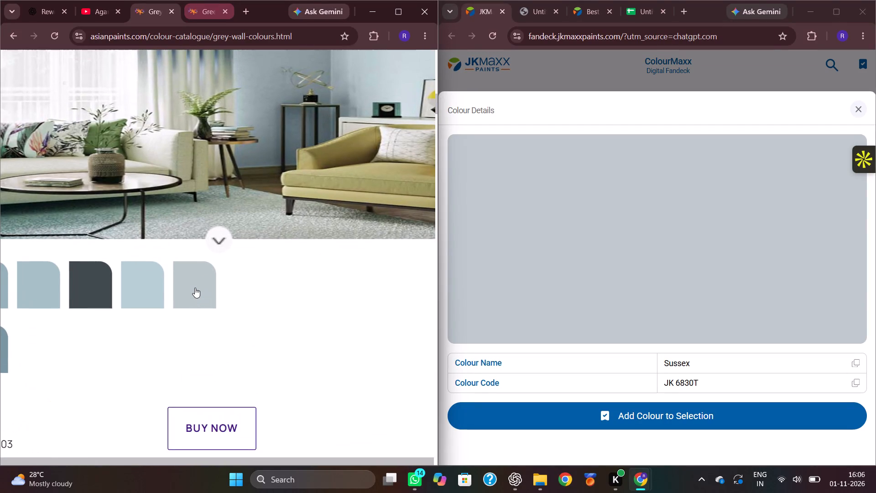
scroll(195, 288, "up", 3)
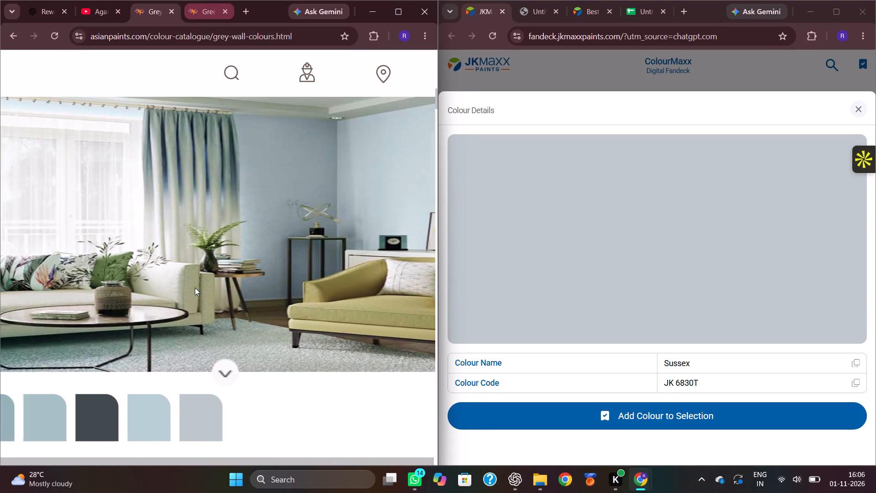
left_click(197, 300)
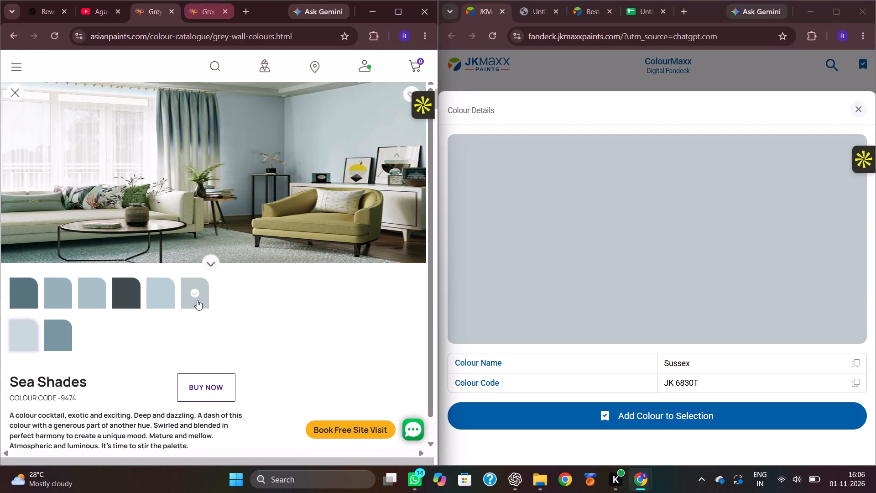
scroll(210, 262, "up", 2)
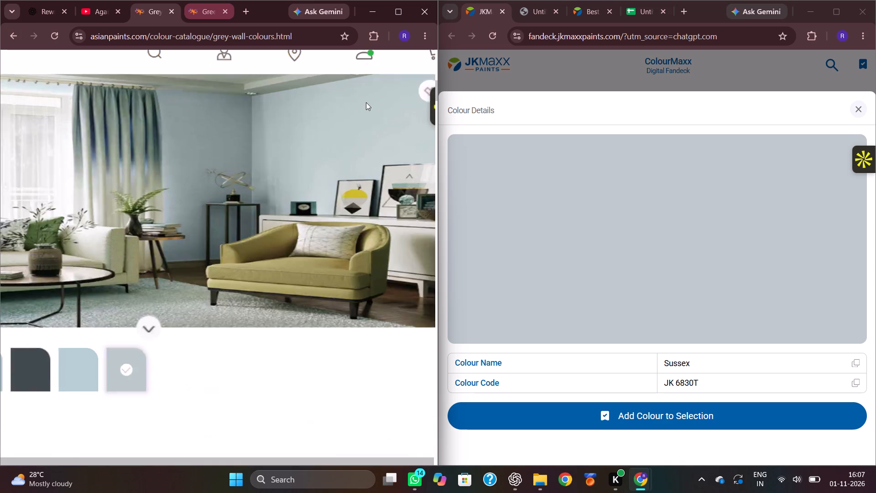
scroll(366, 102, "right", 1)
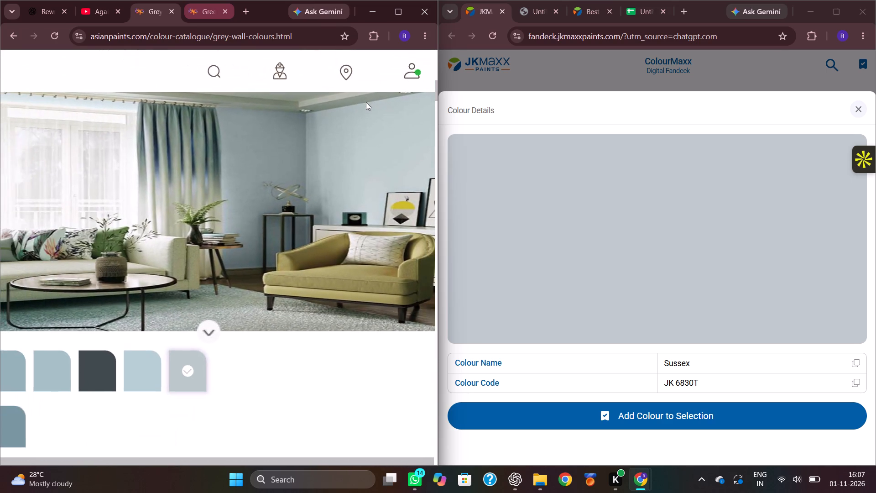
left_click(128, 288)
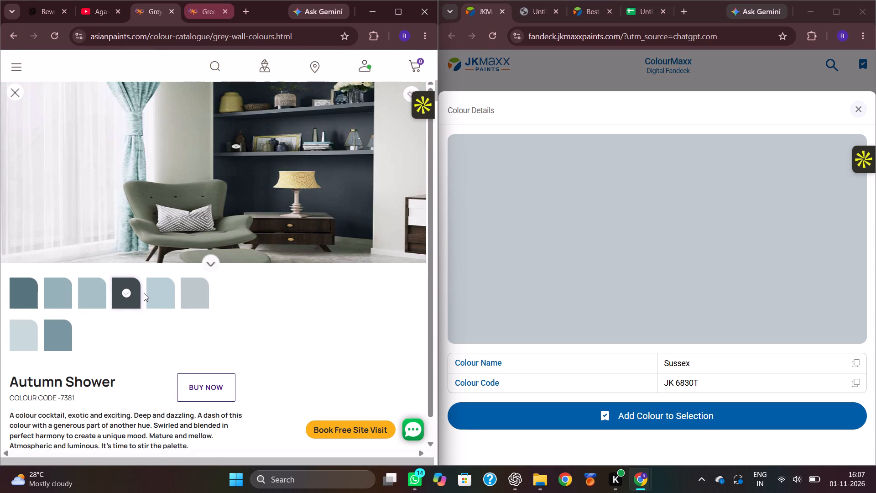
left_click(159, 293)
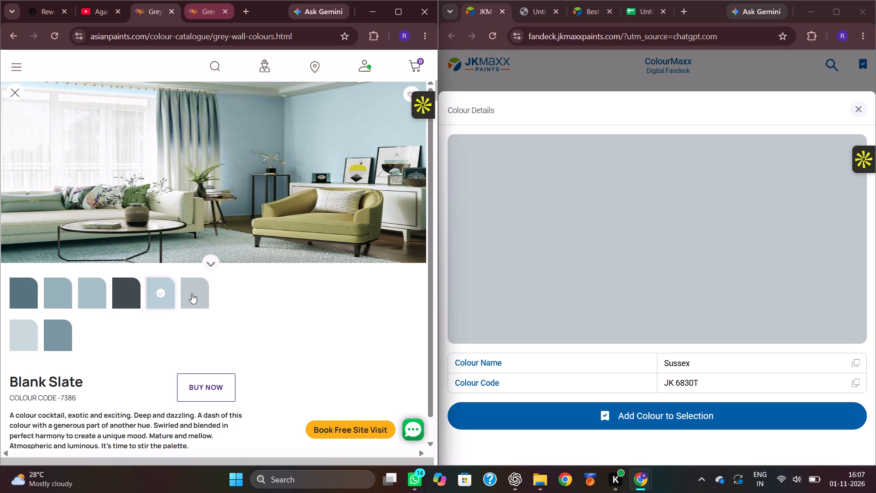
left_click(192, 294)
left_click(160, 299)
left_click(189, 299)
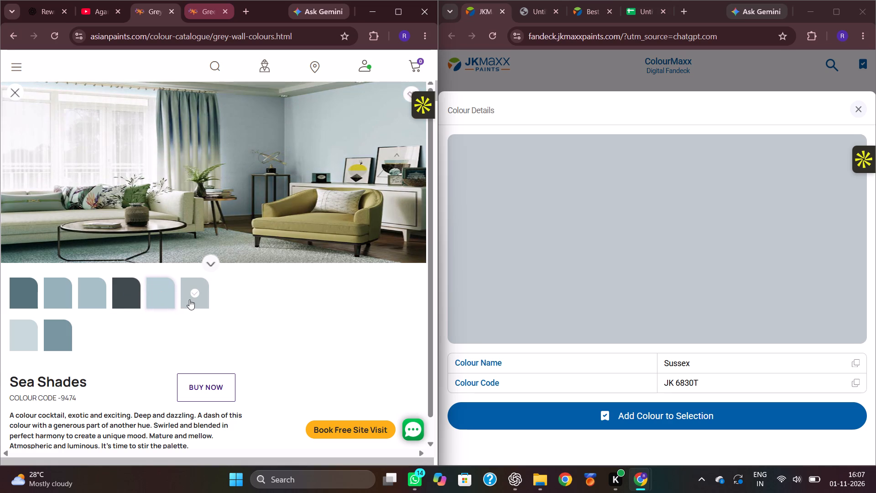
left_click(161, 300)
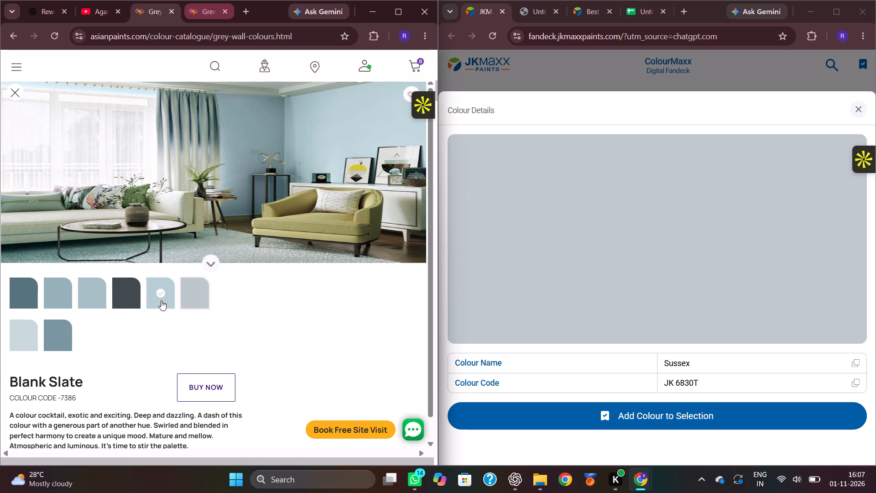
left_click(200, 299)
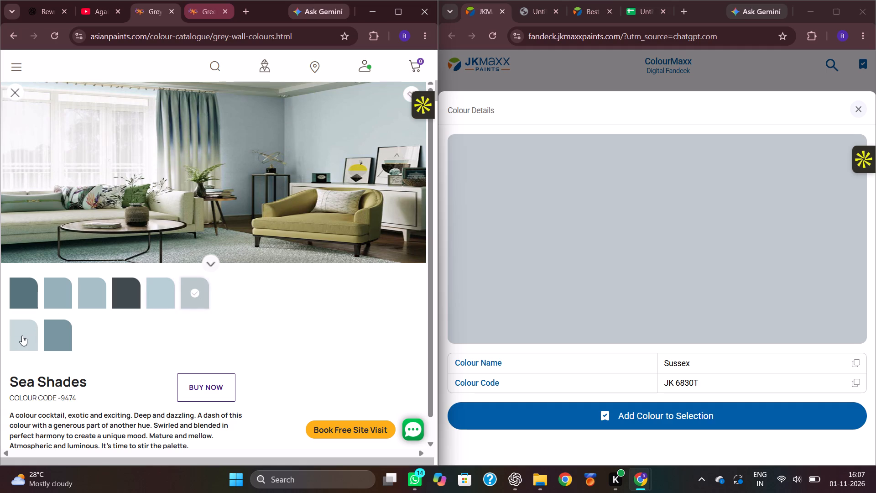
left_click(22, 336)
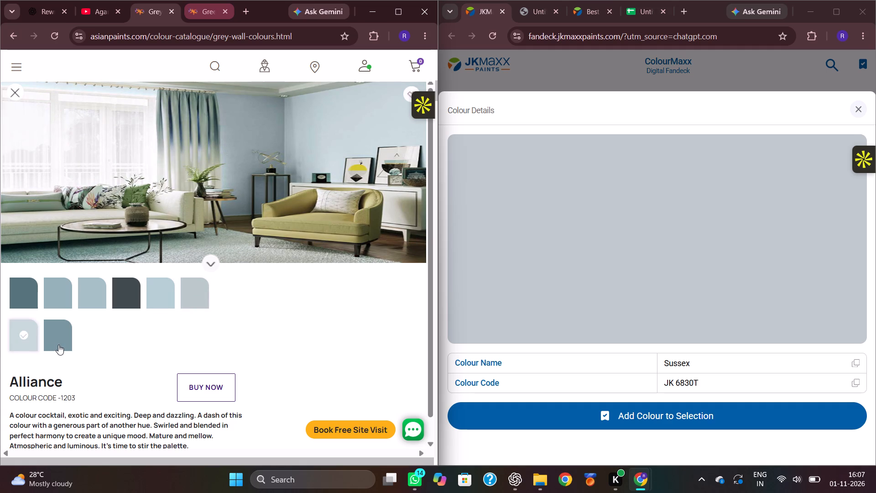
left_click(58, 345)
Compare Blank Slate, Sea Shades and Alliance with the Sussex shade again in the room preview.
scroll(115, 312, "up", 1)
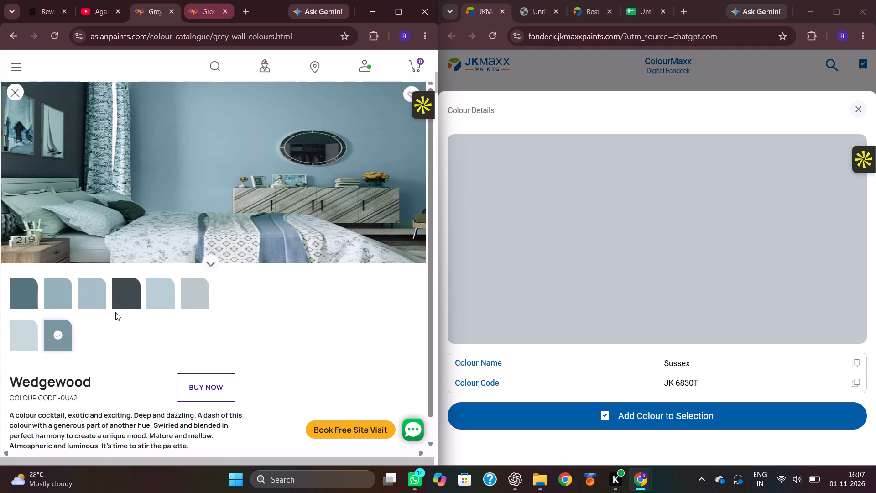
scroll(115, 312, "up", 1)
left_click(163, 299)
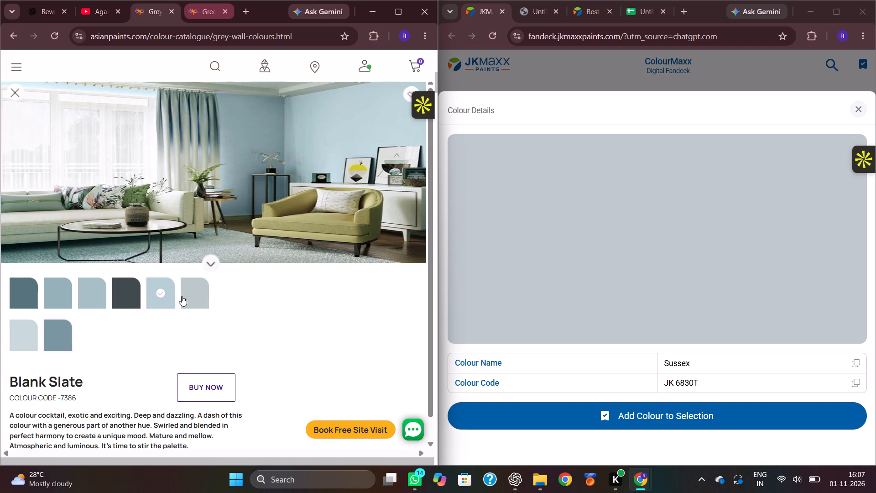
left_click(194, 296)
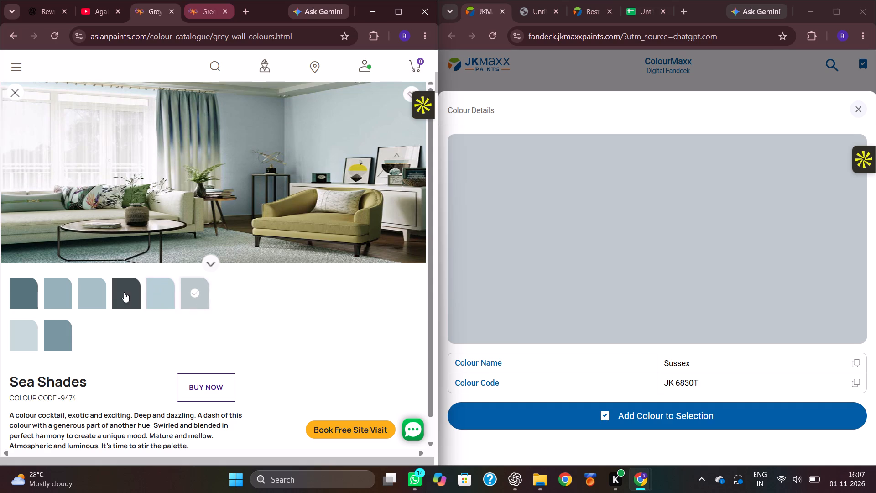
left_click(20, 337)
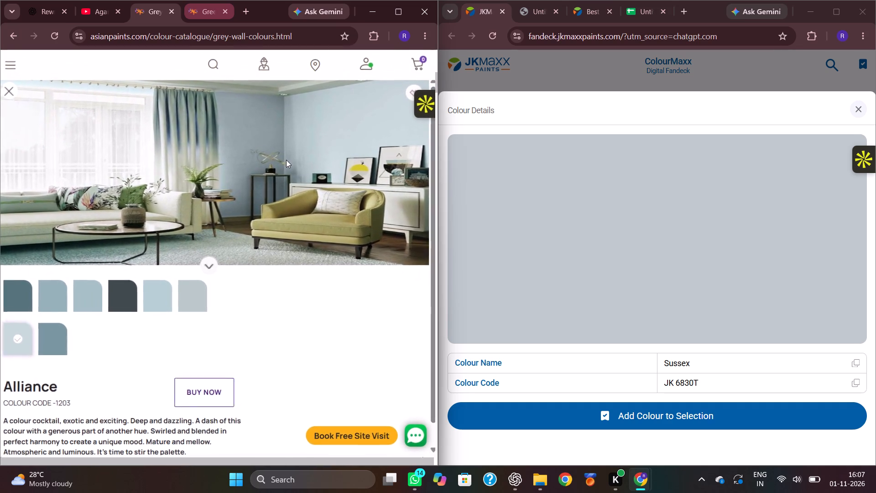
scroll(290, 283, "up", 1)
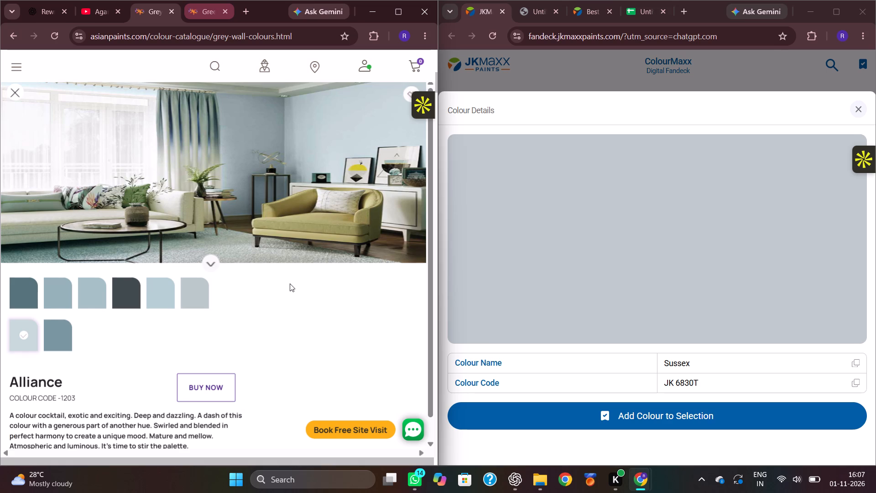
scroll(290, 283, "up", 1)
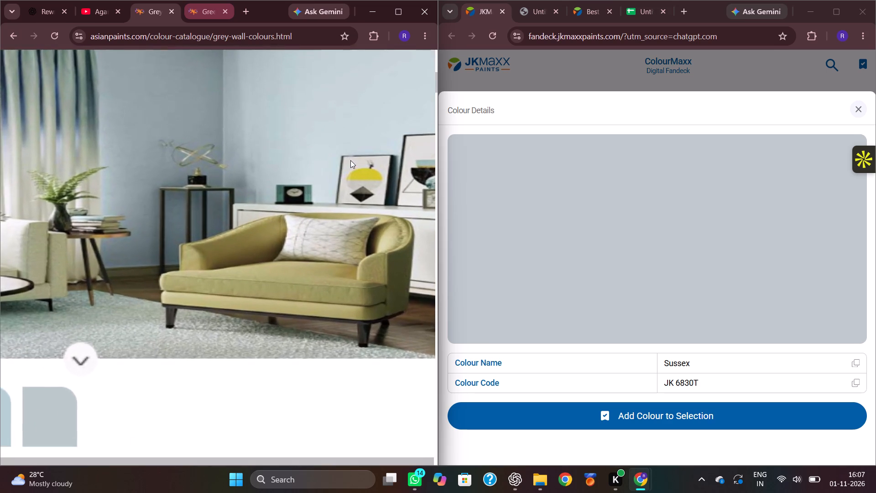
scroll(350, 160, "up", 3)
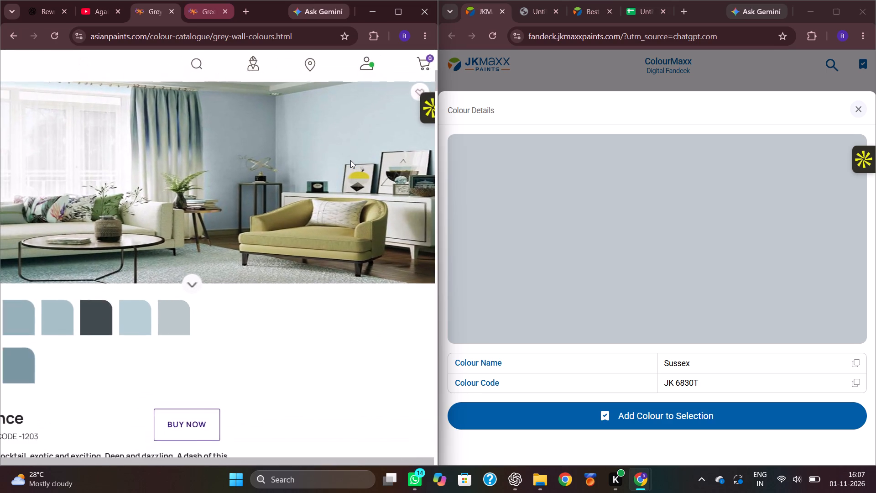
Examine the Sea Shades and Alliance swatches up close beside the JK Maxx Sussex swatch.
left_click(193, 281)
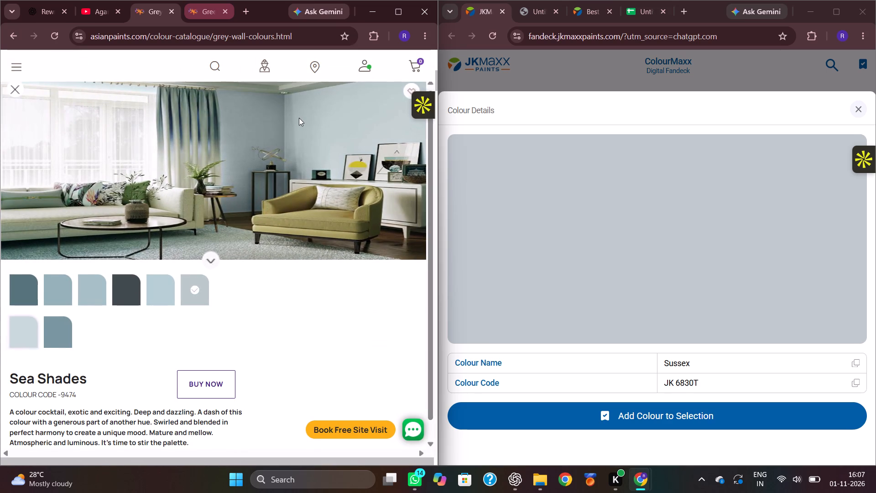
scroll(299, 118, "up", 3)
scroll(299, 118, "down", 1)
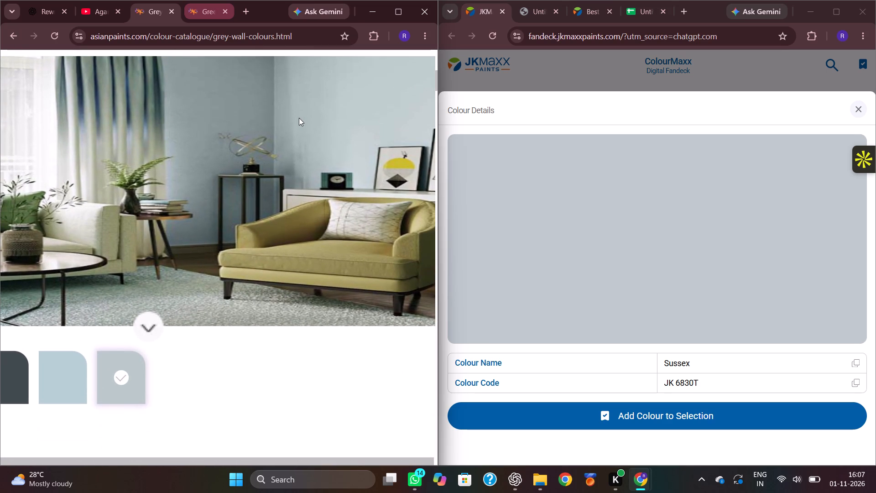
scroll(299, 118, "down", 1)
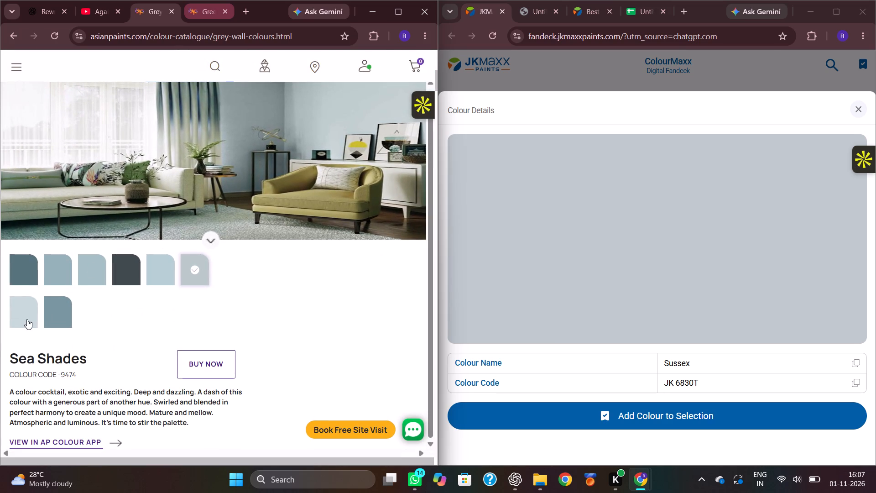
scroll(227, 298, "right", 4)
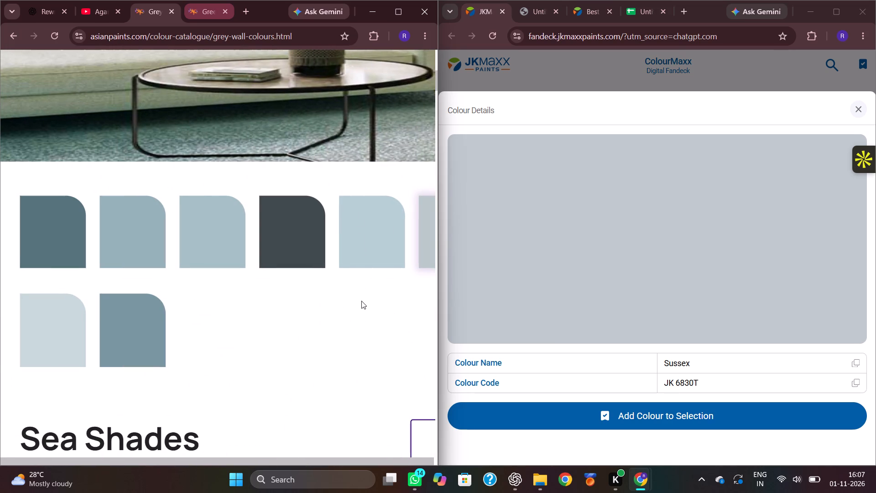
scroll(361, 300, "left", 1)
scroll(361, 300, "up", 1)
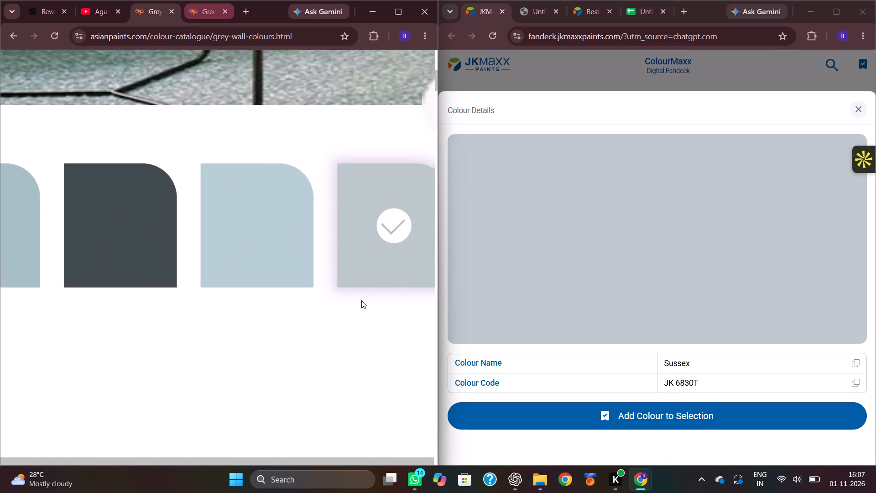
scroll(361, 300, "up", 1)
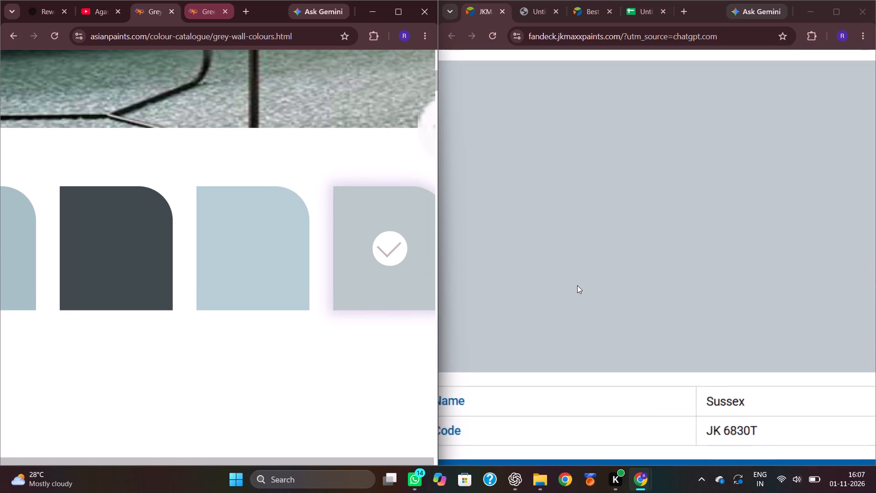
scroll(374, 294, "right", 3)
left_click(36, 360)
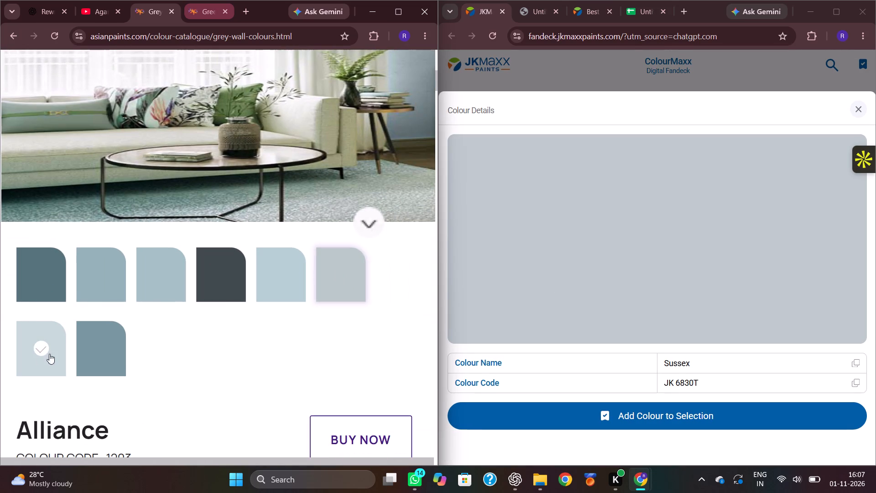
scroll(55, 348, "right", 4)
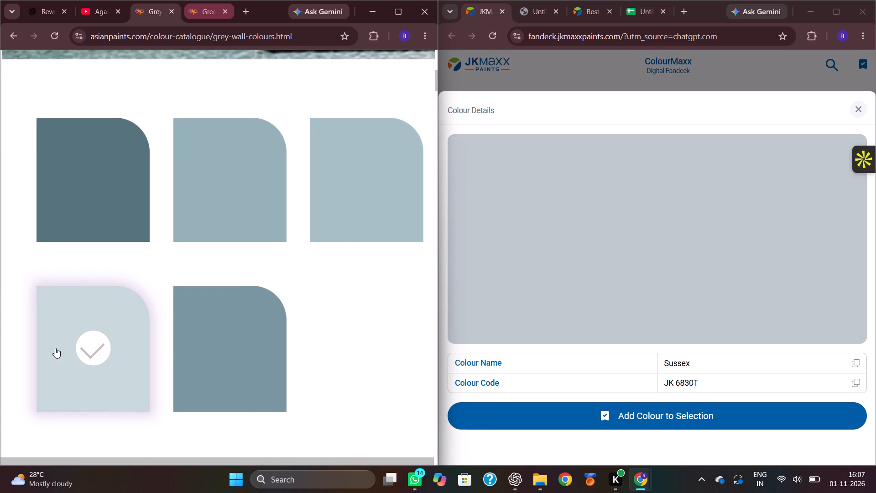
scroll(105, 348, "right", 3)
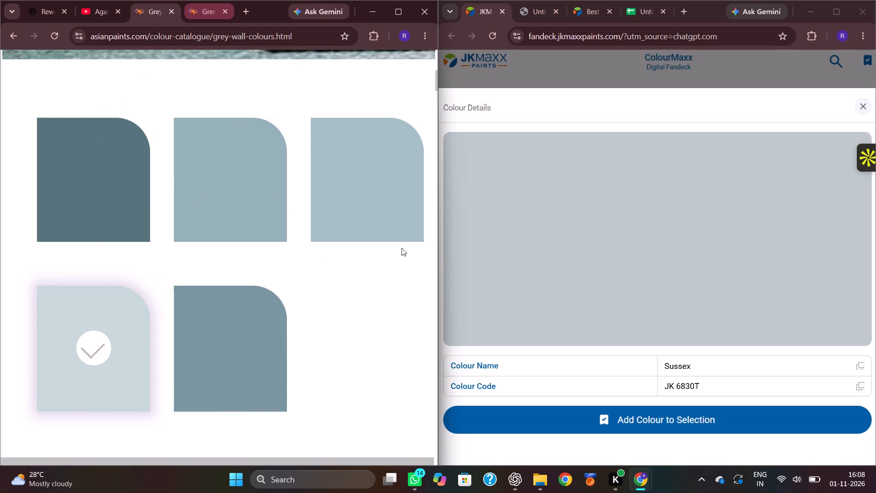
scroll(402, 248, "left", 5)
Record Sea Shades with code 9474 as the Asian Paints match in the sussex row of the comparison spreadsheet.
left_click(278, 227)
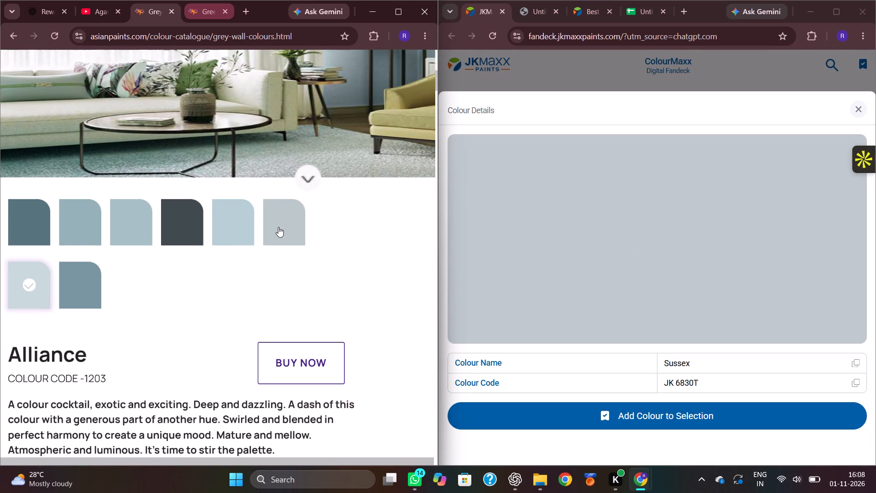
scroll(278, 227, "down", 1)
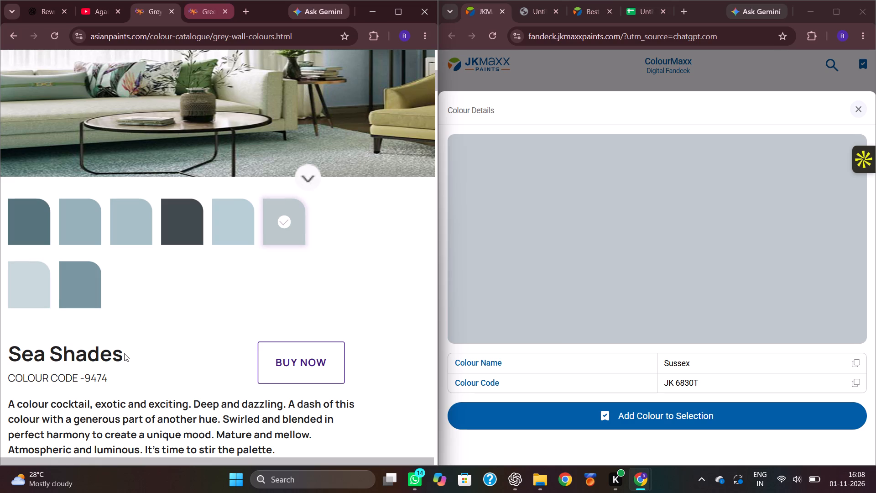
left_click_drag(124, 353, 4, 361)
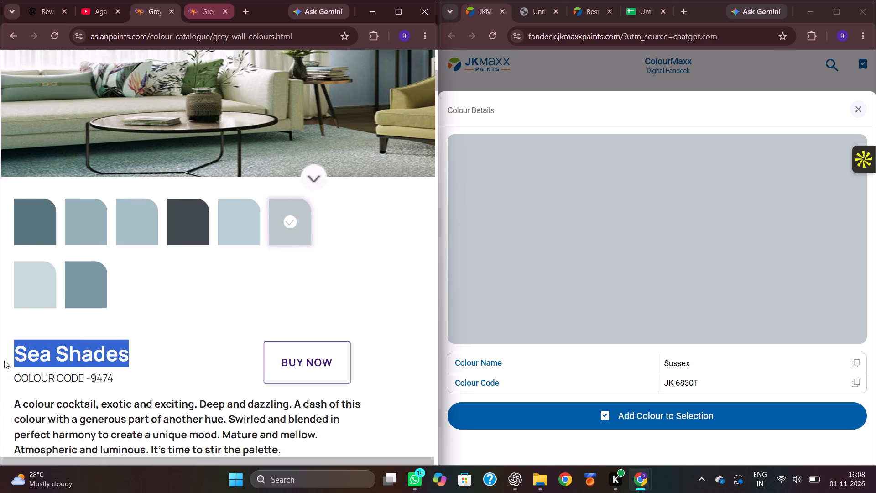
key("ctrl+c")
left_click(636, 13)
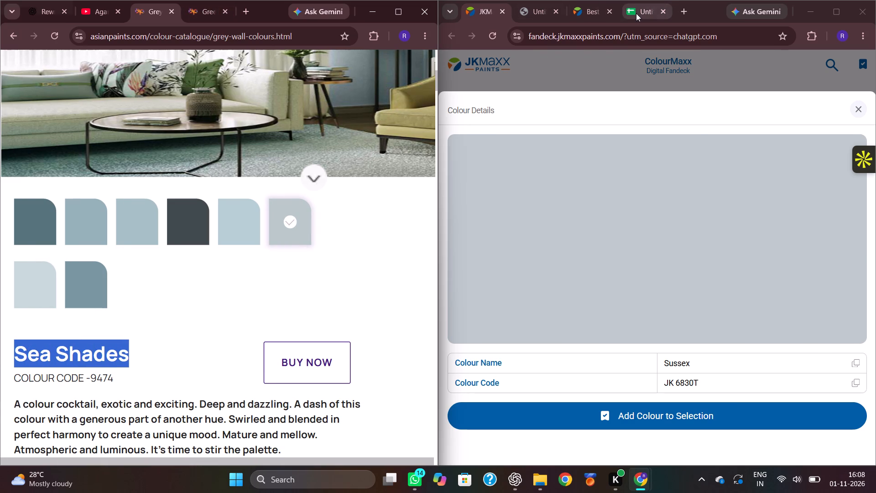
double_click(685, 409)
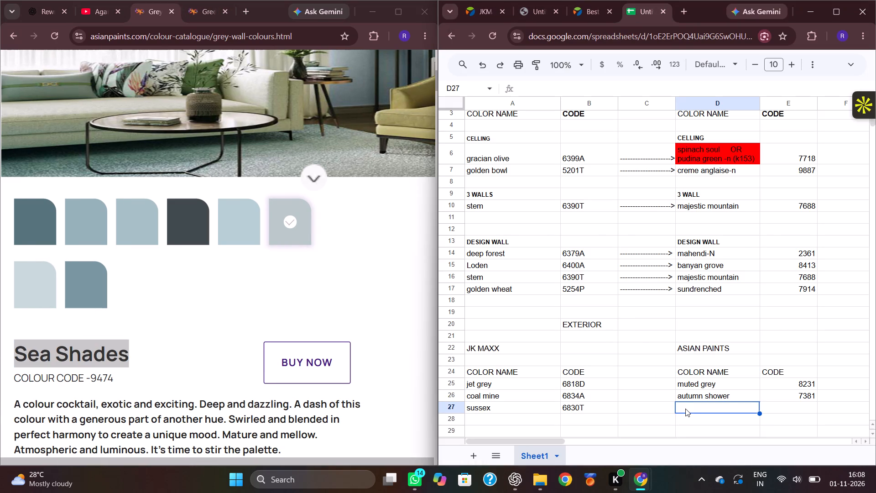
key("ctrl+v")
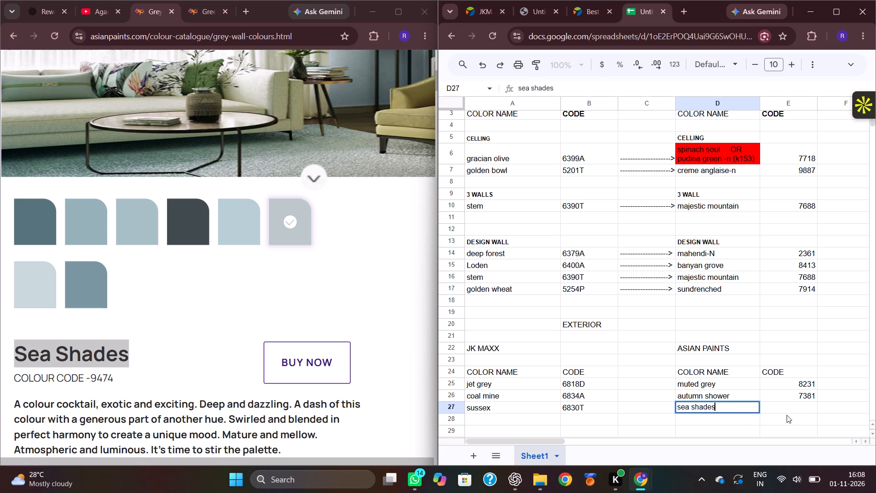
left_click(794, 409)
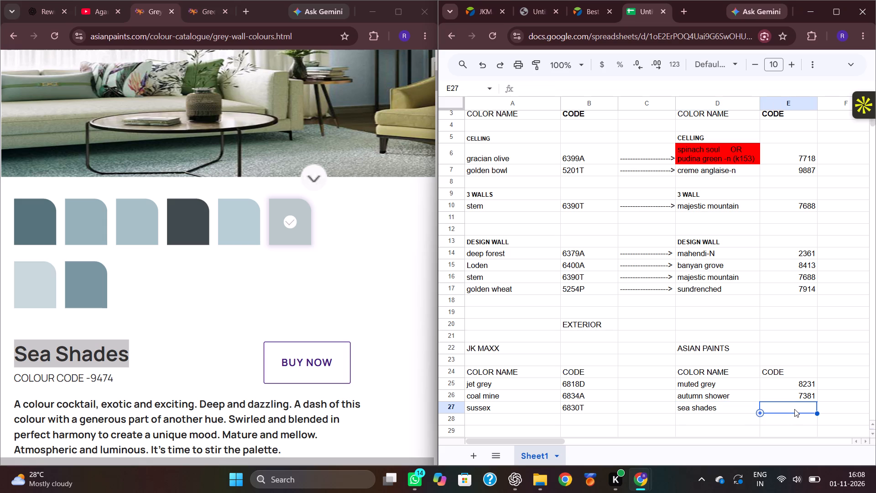
type("9474")
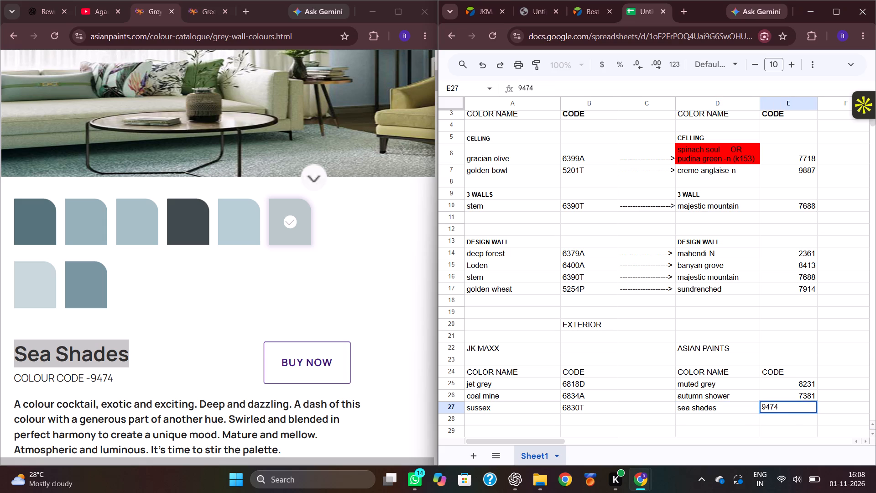
left_click(722, 433)
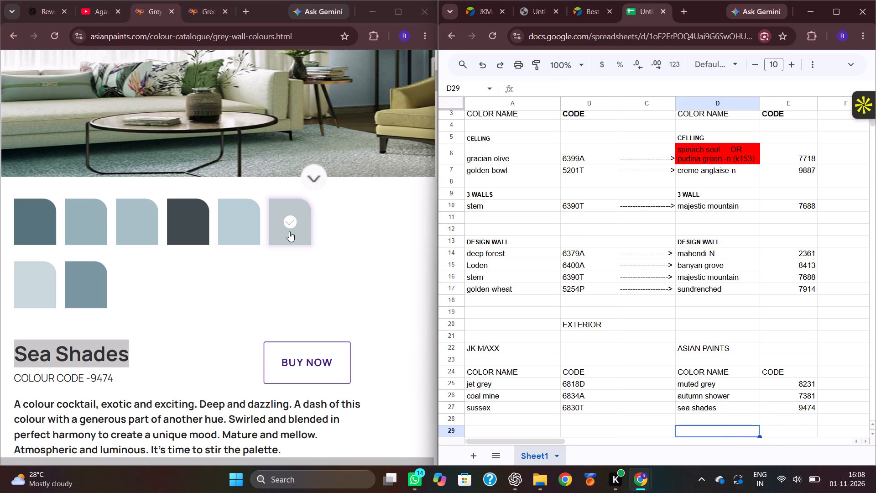
Return to the JK Maxx fandeck, leave the Sussex details and open the Coal Mine JK 6834A swatch.
scroll(289, 231, "up", 3)
left_click(474, 11)
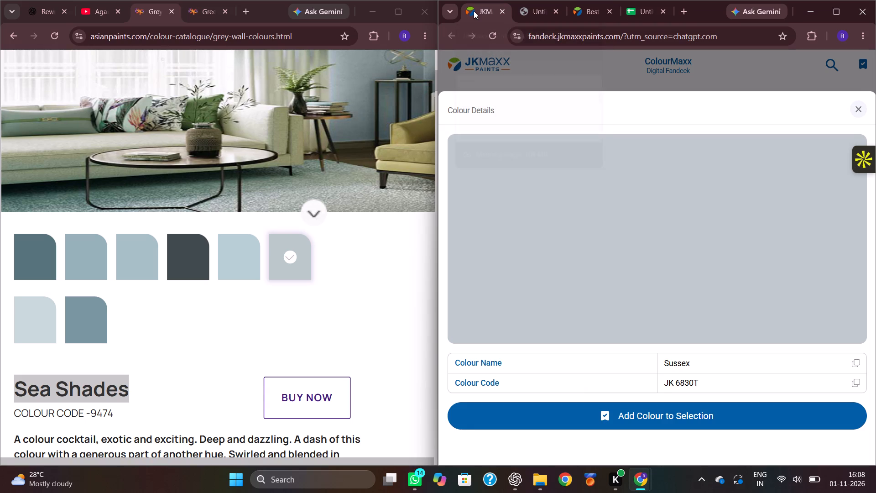
left_click(852, 102)
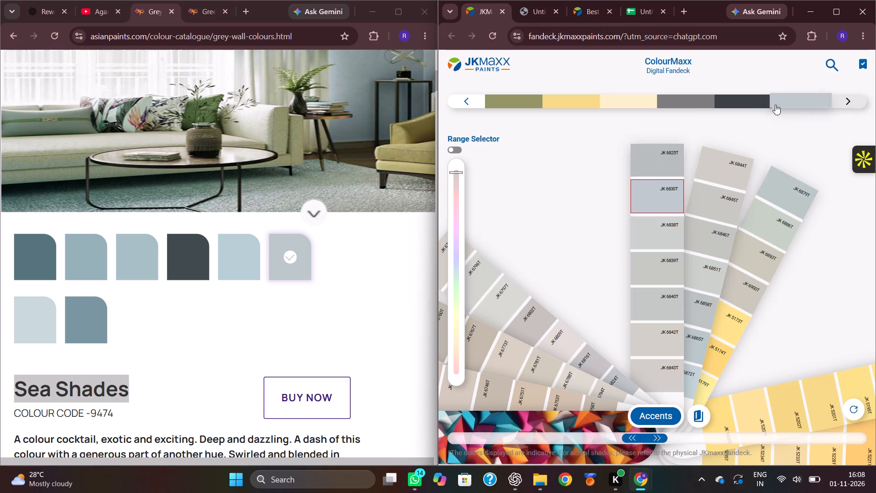
left_click(751, 101)
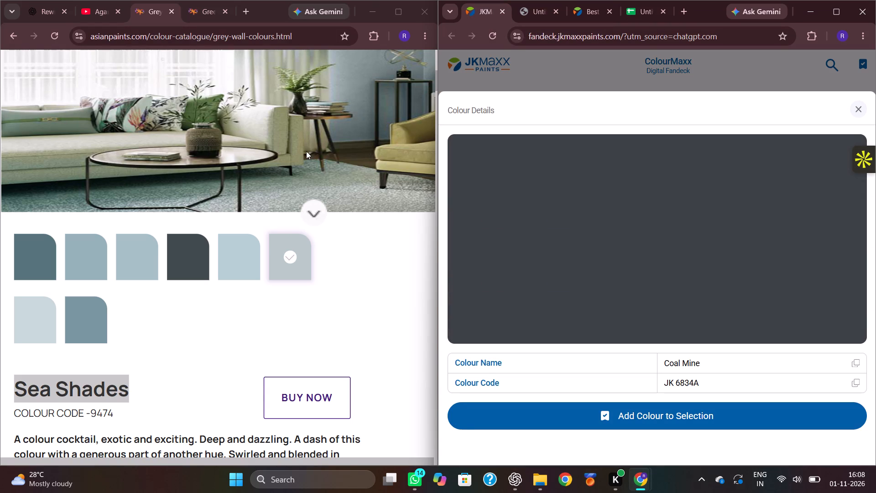
Search the Asian Paints site for "carbon" and open the Carbon Flint 8269 shade.
scroll(306, 151, "up", 7)
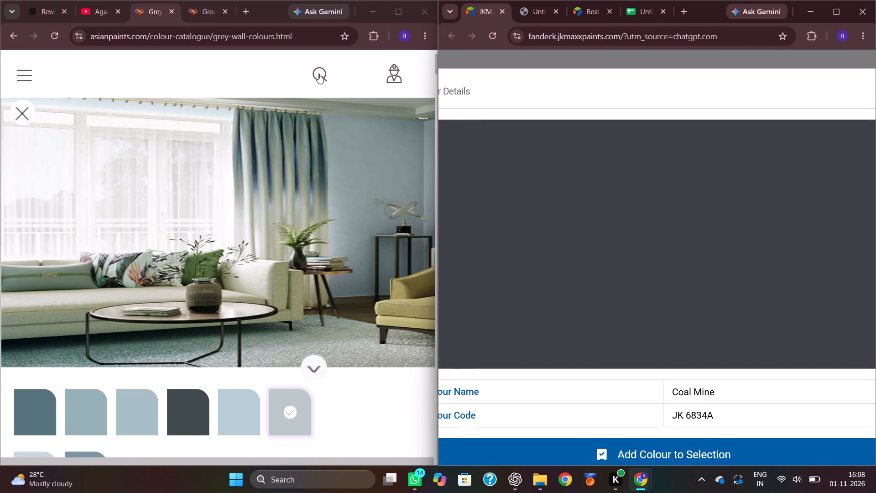
left_click(318, 73)
left_click(211, 137)
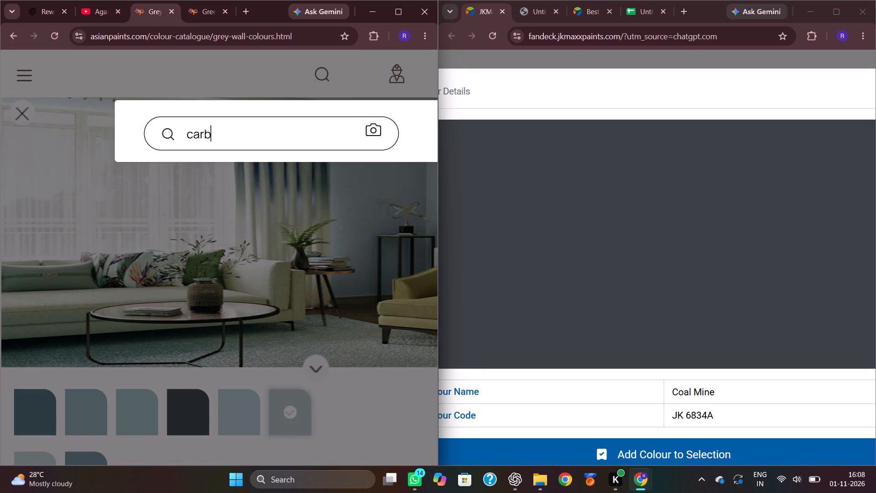
type("on")
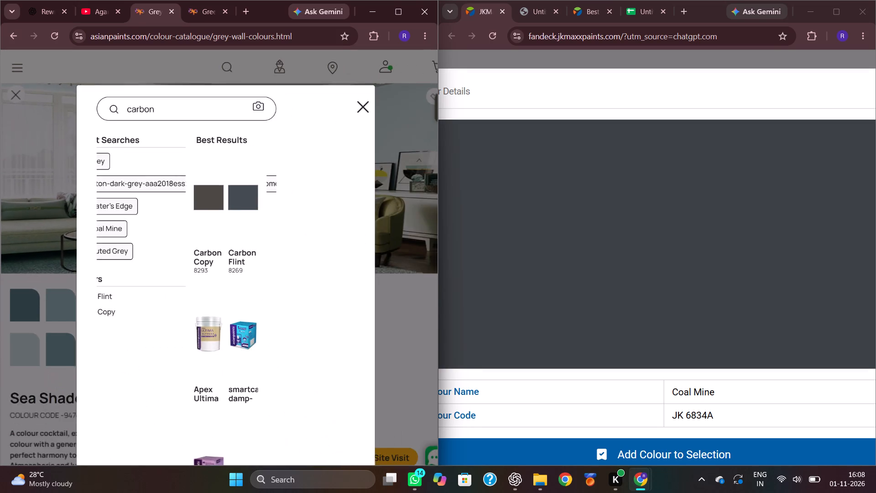
left_click(232, 194)
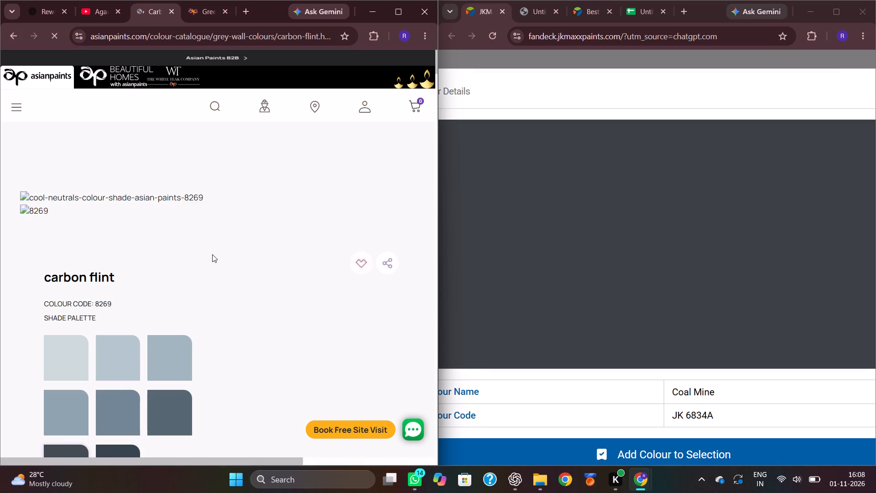
Show Carbon Flint as a plain colour swatch and compare it up close with Coal Mine.
scroll(212, 254, "up", 2)
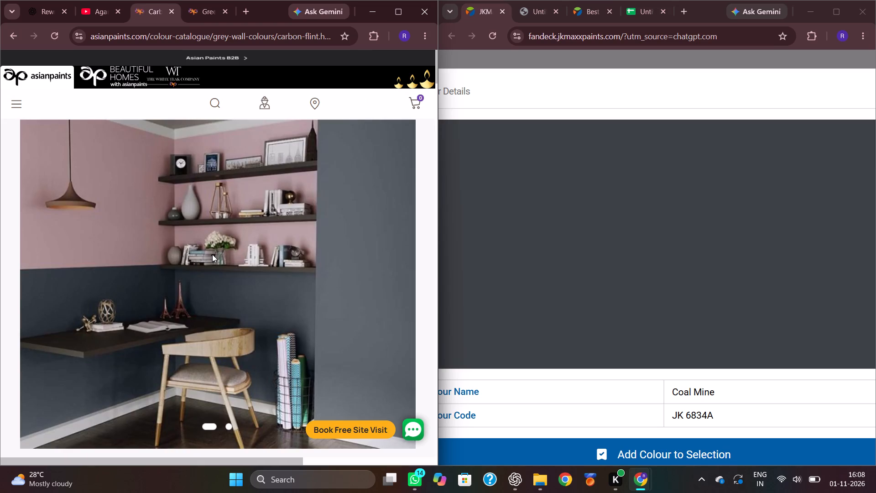
scroll(212, 254, "down", 1)
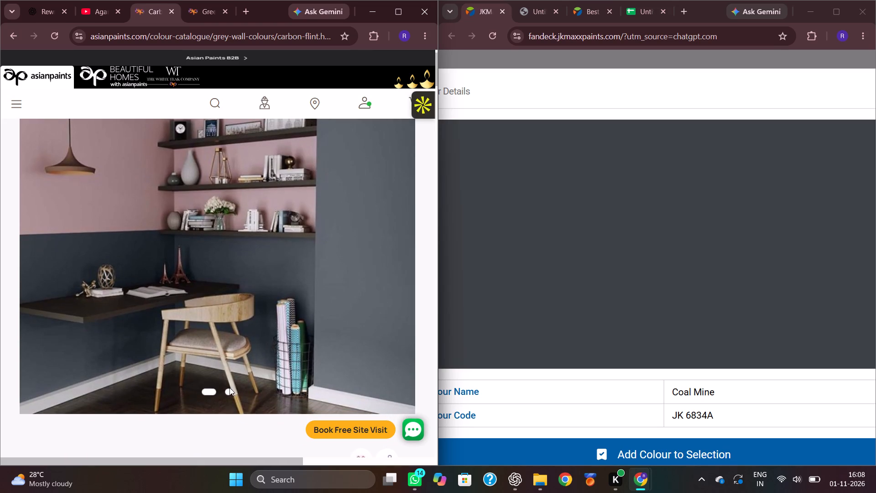
left_click_drag(228, 389, 0, 429)
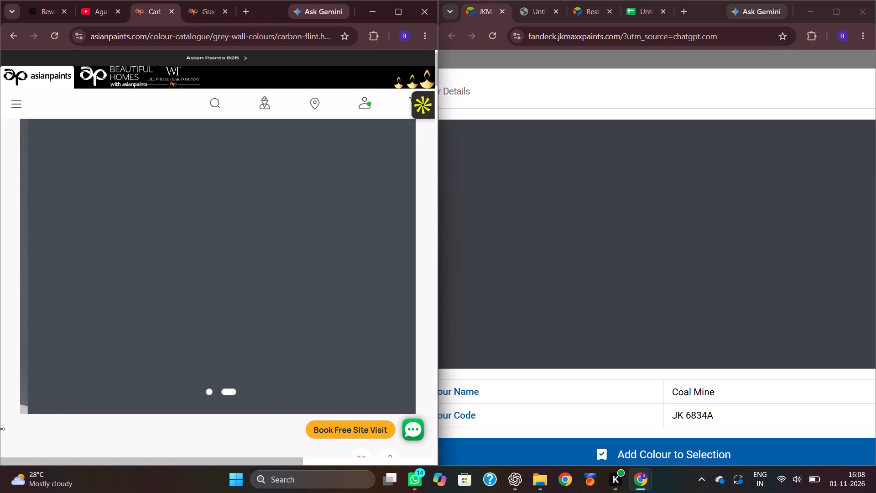
scroll(0, 429, "up", 2, "ctrl")
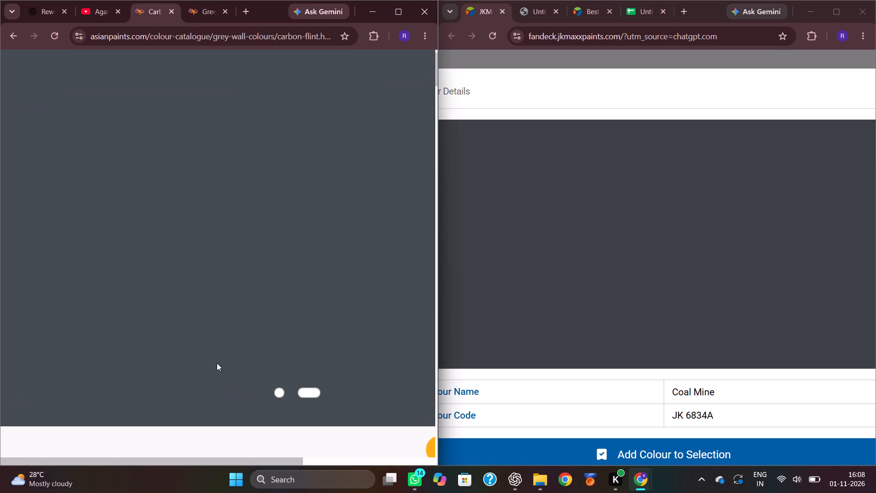
Choose Starless Night-N from Carbon Flint's shade palette and compare its plain swatch with Coal Mine.
scroll(223, 360, "down", 4)
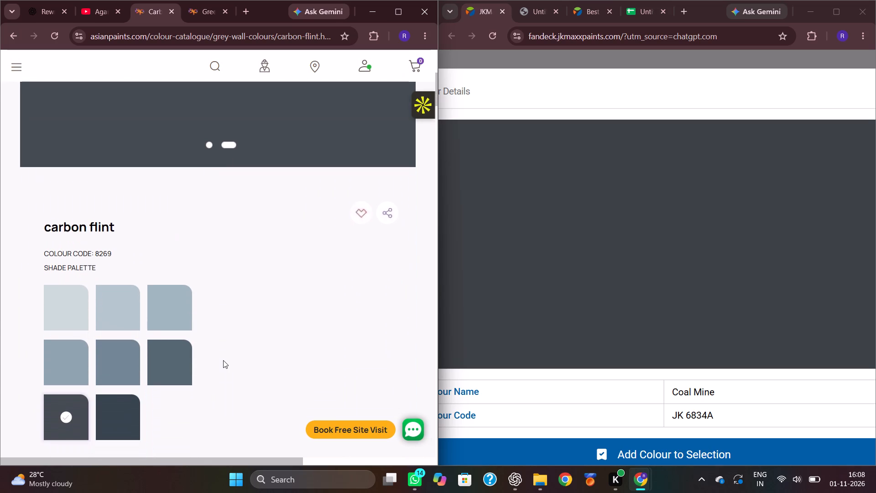
scroll(223, 360, "down", 1)
left_click(124, 422)
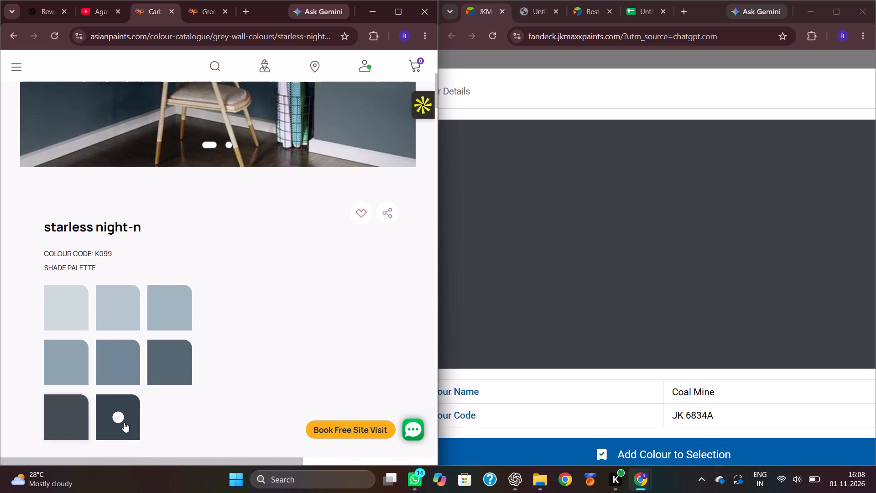
scroll(163, 315, "up", 3)
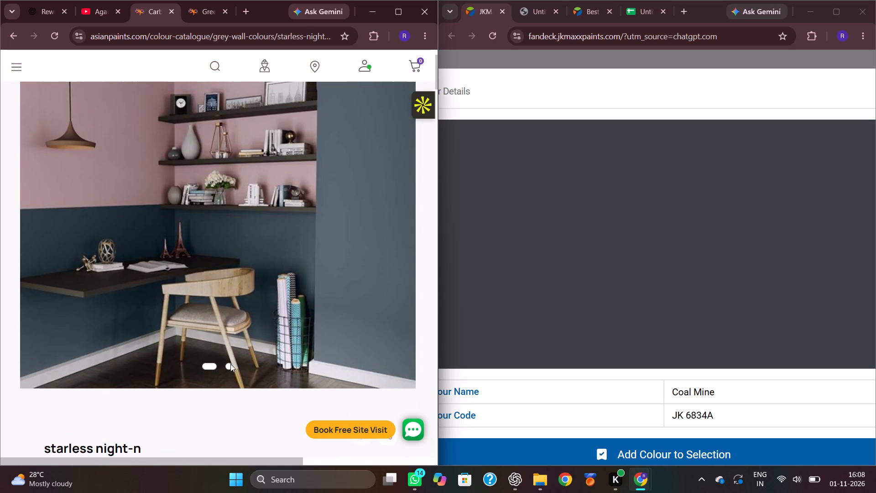
left_click_drag(230, 364, 0, 398)
scroll(0, 398, "down", 3, "ctrl")
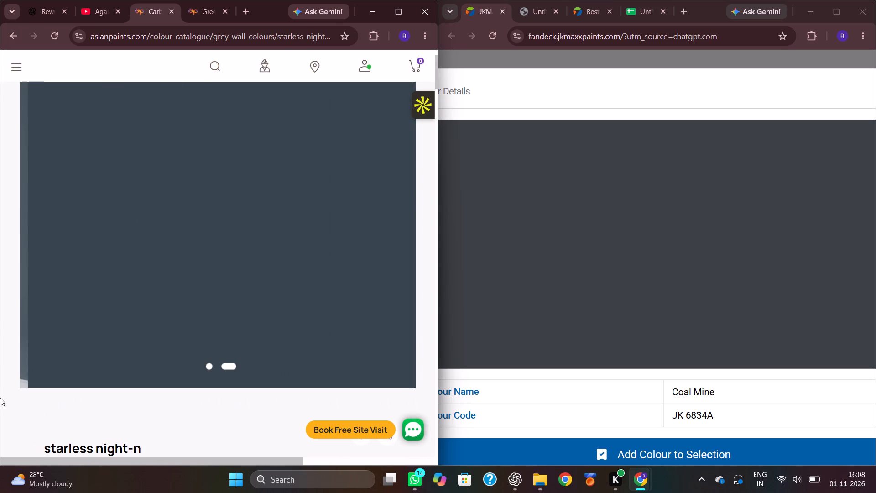
Check the recorded coal mine match in the spreadsheet, and find and open Autumn Shower through the Asian Paints search.
left_click(219, 68)
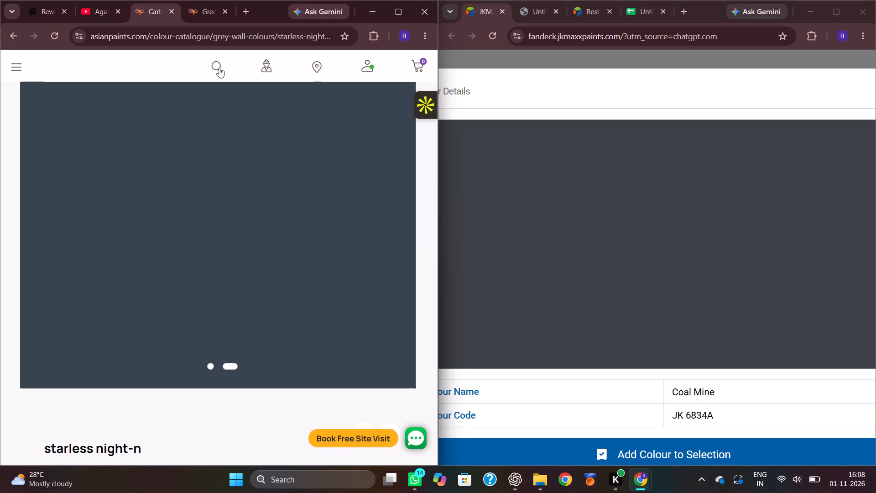
left_click(636, 15)
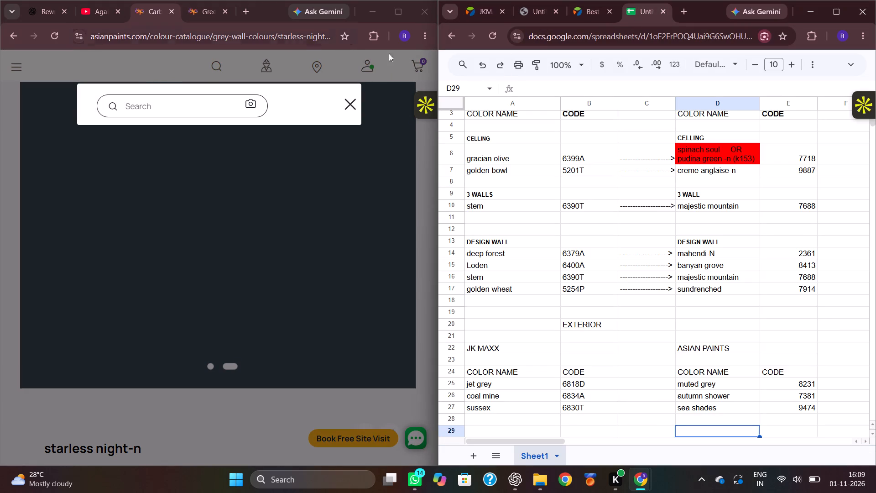
left_click(480, 9)
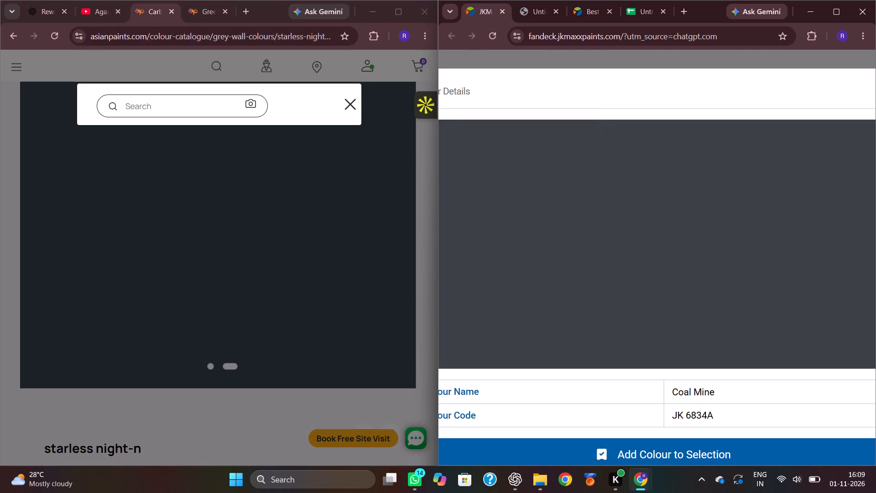
left_click(208, 105)
type("autu")
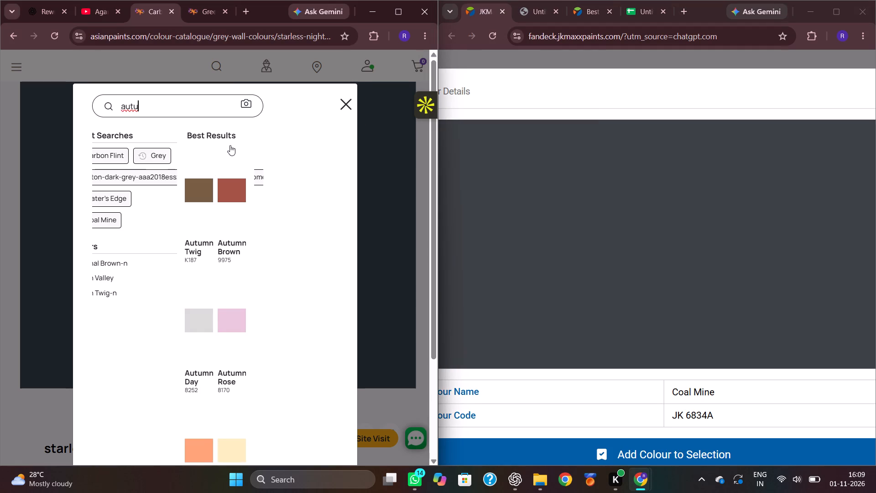
type("m sum")
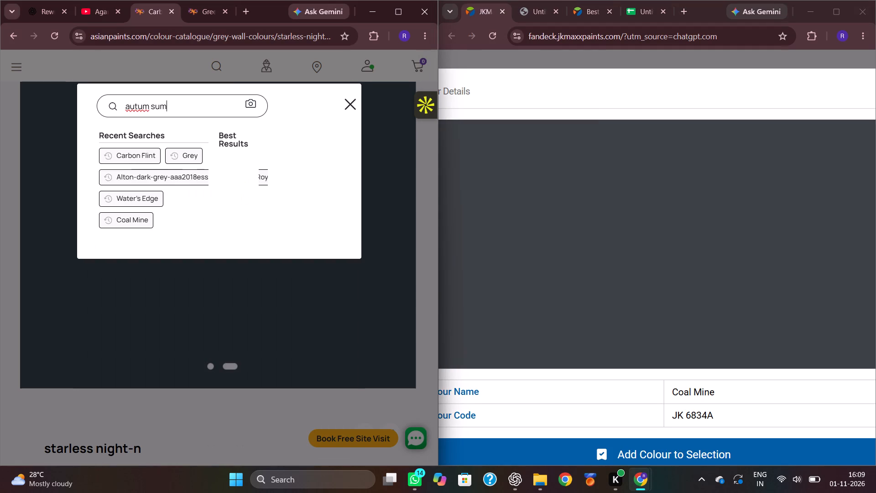
key("BackSpace")
key("BackSpace")
left_click(194, 189)
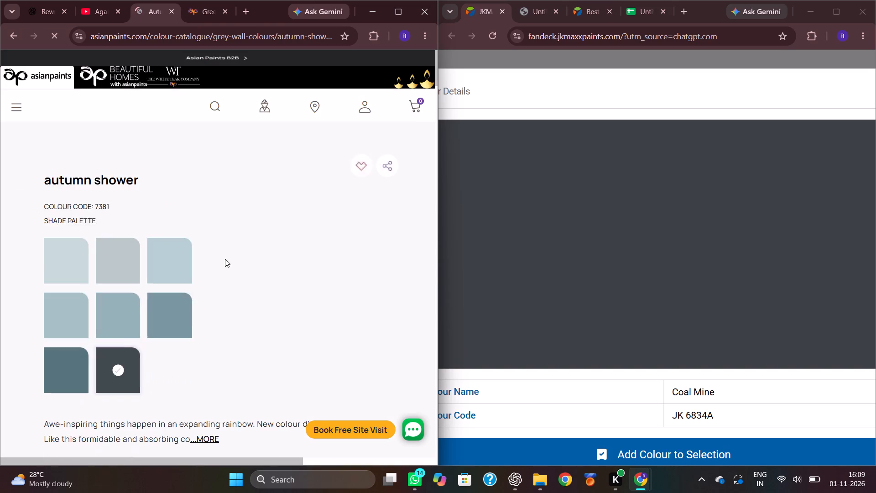
Show Autumn Shower as a plain colour swatch and compare it with the Coal Mine swatch.
scroll(225, 259, "up", 2)
left_click_drag(226, 426, 0, 446)
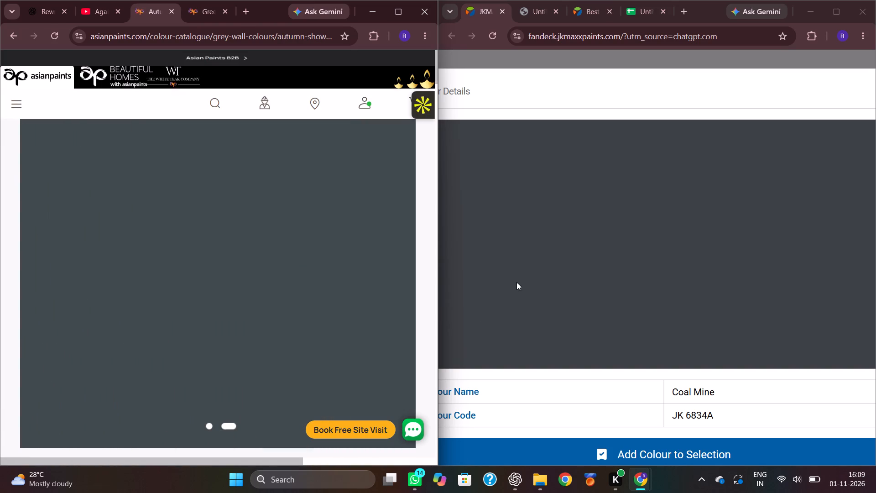
scroll(307, 351, "down", 1)
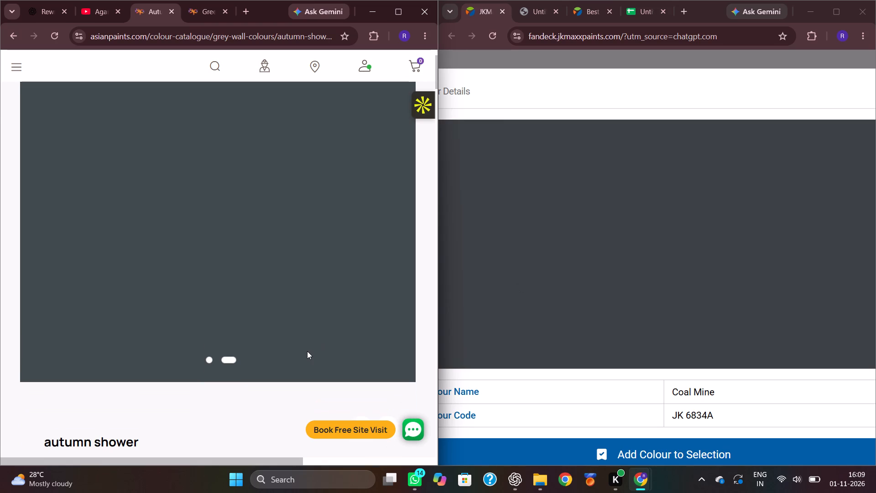
scroll(377, 299, "right", 2)
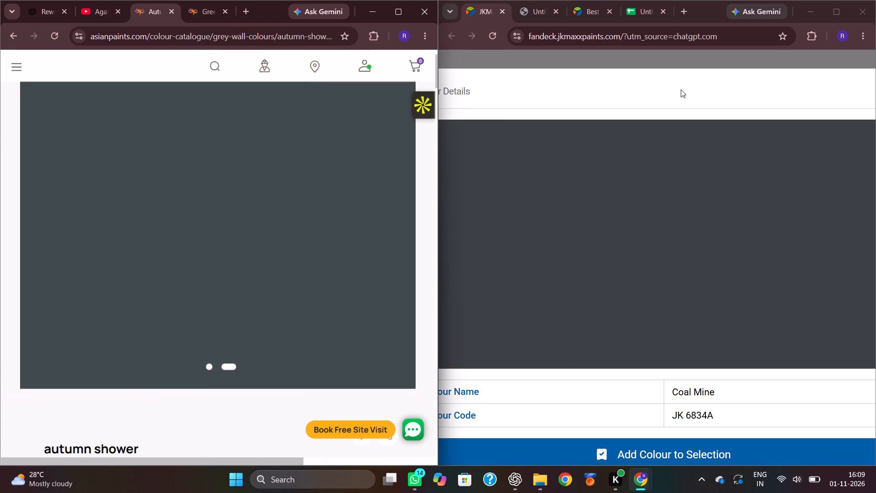
In the comparison spreadsheet, bold both COLOR NAME and both CODE headers in row 24 of the exterior table.
left_click(652, 8)
scroll(650, 252, "down", 1)
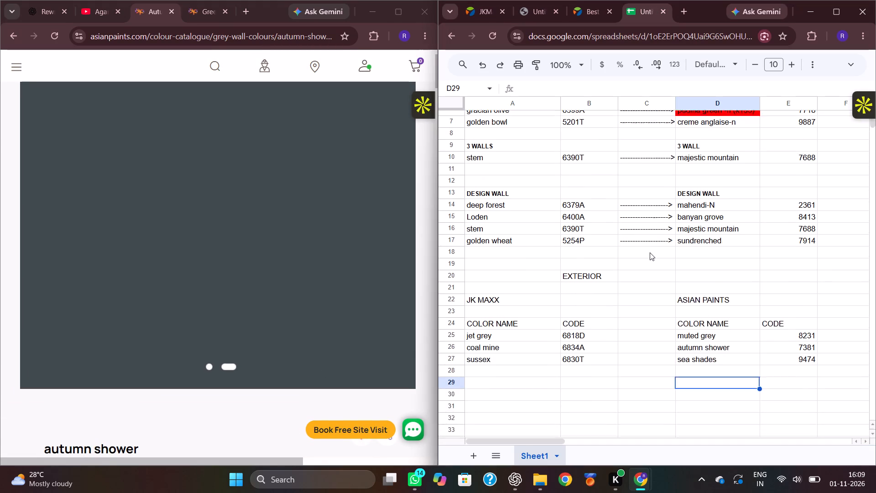
scroll(650, 252, "down", 1)
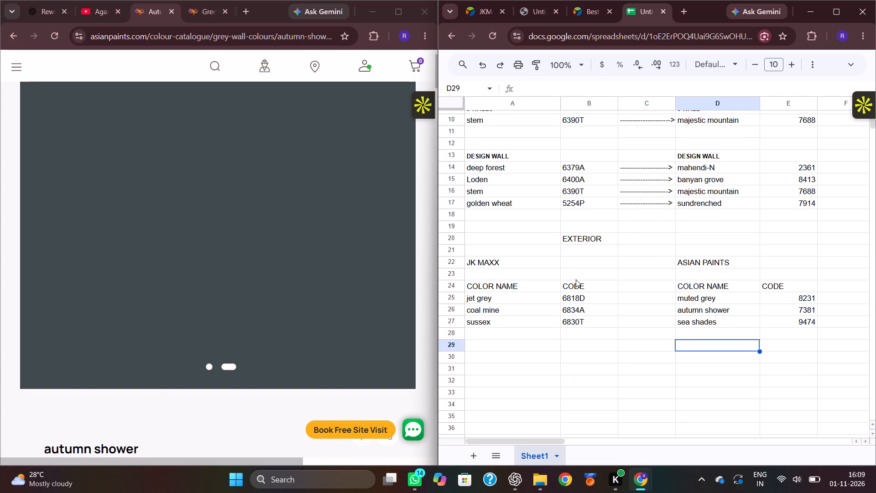
left_click(575, 282)
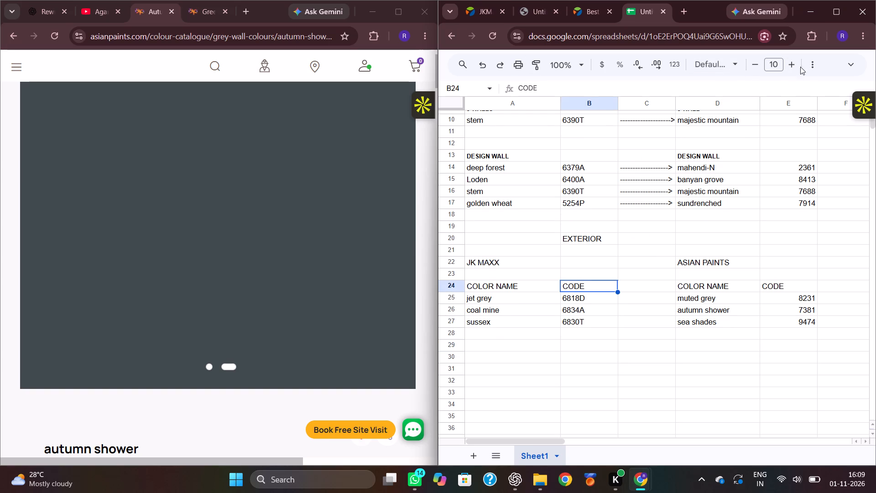
left_click(813, 68)
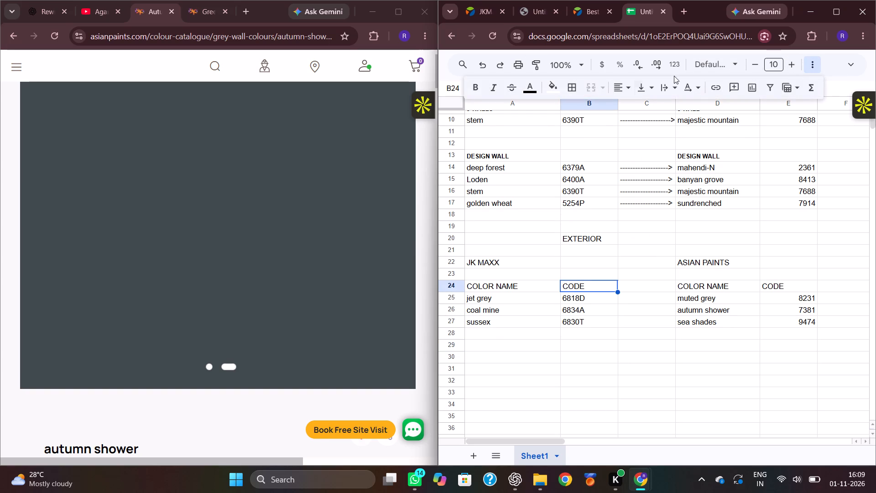
left_click(476, 88)
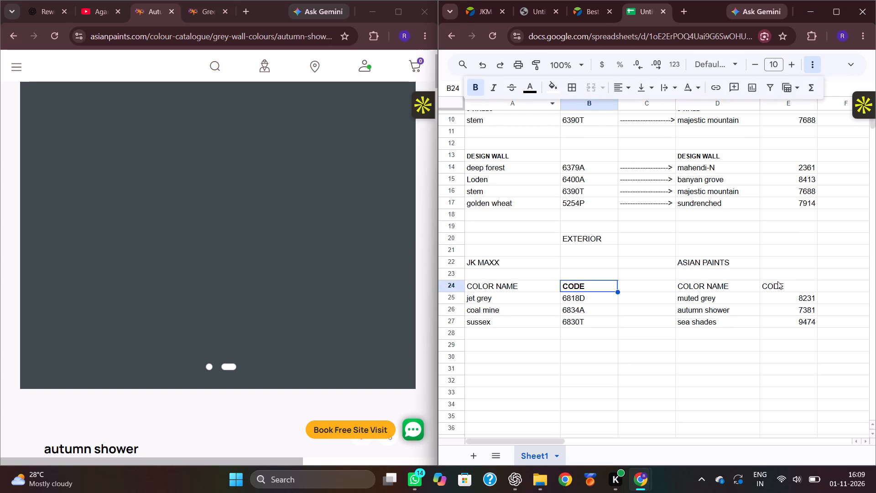
left_click(777, 281)
left_click(776, 285)
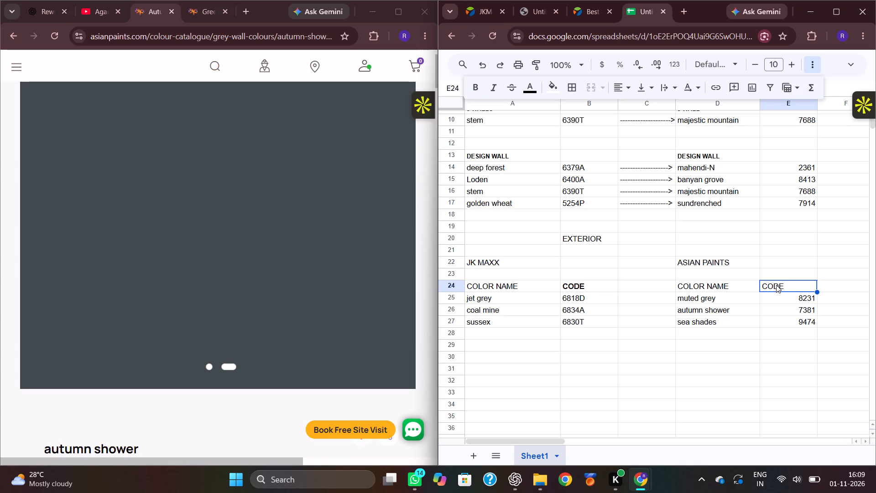
left_click(479, 87)
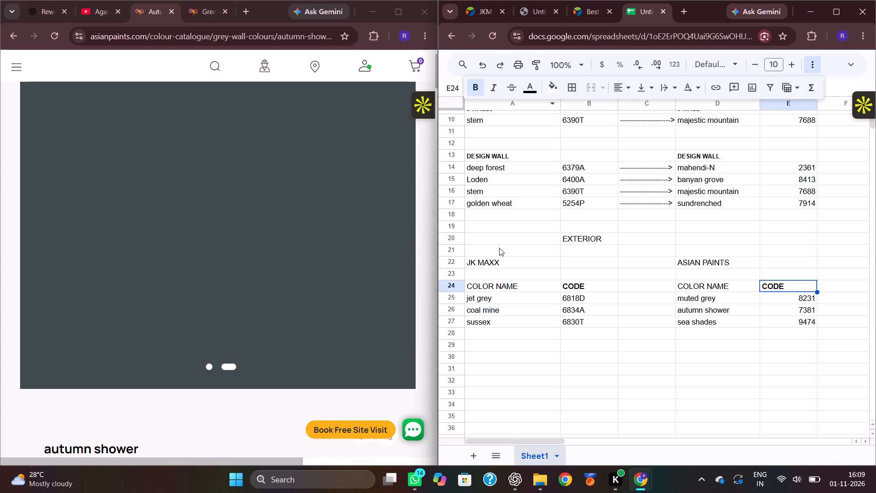
left_click(498, 287)
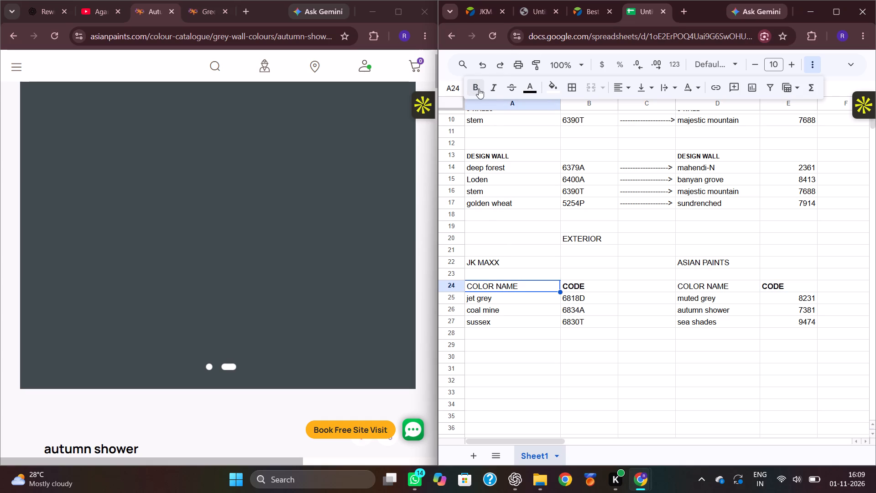
left_click(479, 89)
left_click(700, 285)
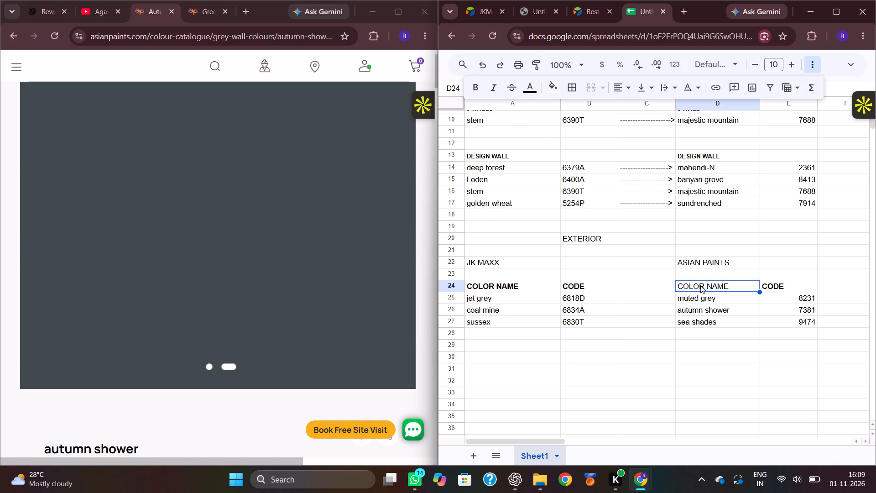
left_click(475, 90)
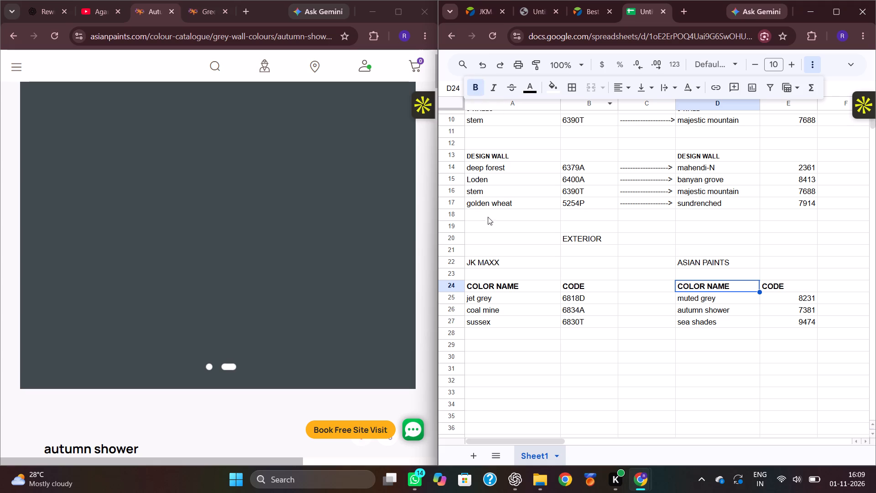
Bold the exterior section's JK MAXX and ASIAN PAINTS brand headings and its EXTERIOR title.
left_click(497, 260)
left_click(483, 91)
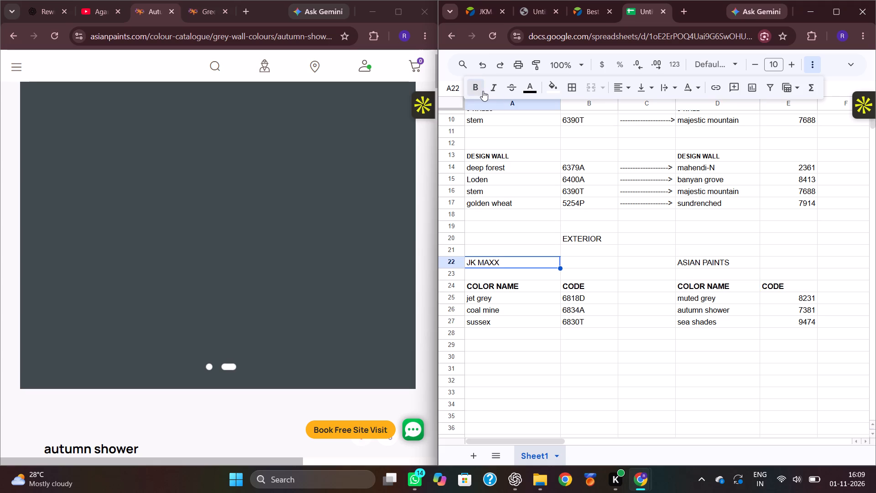
left_click(726, 263)
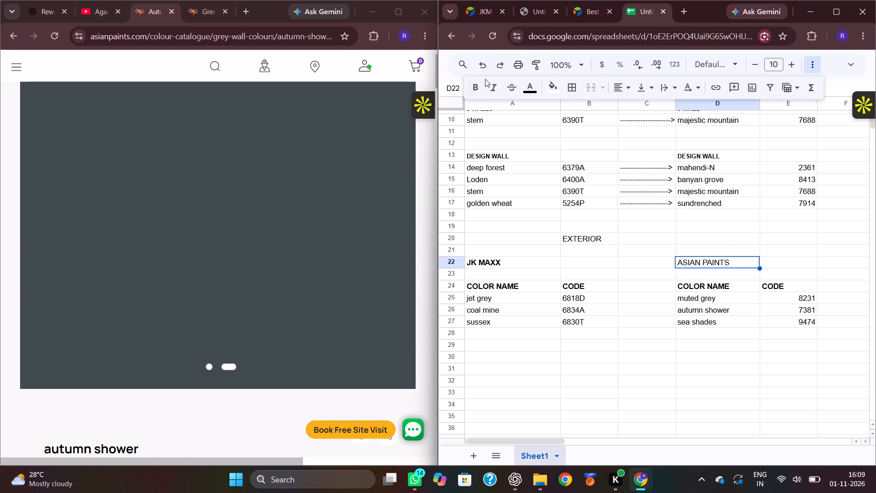
left_click(474, 90)
left_click(584, 235)
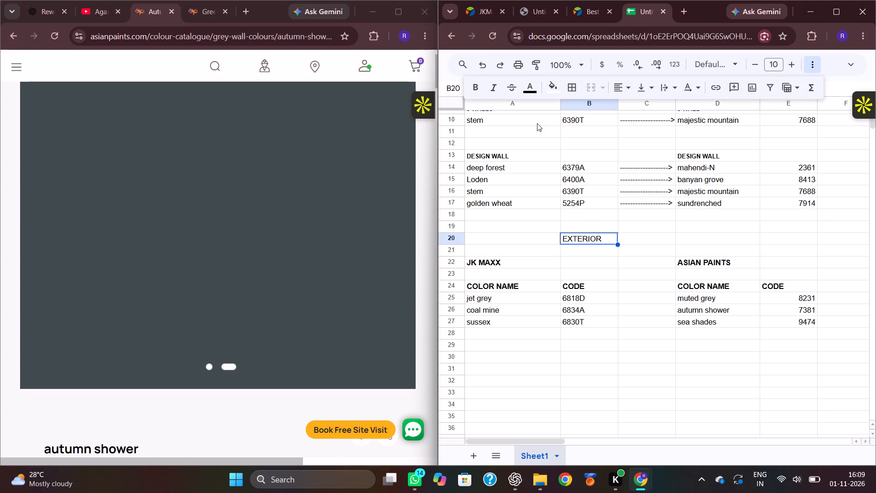
left_click(477, 90)
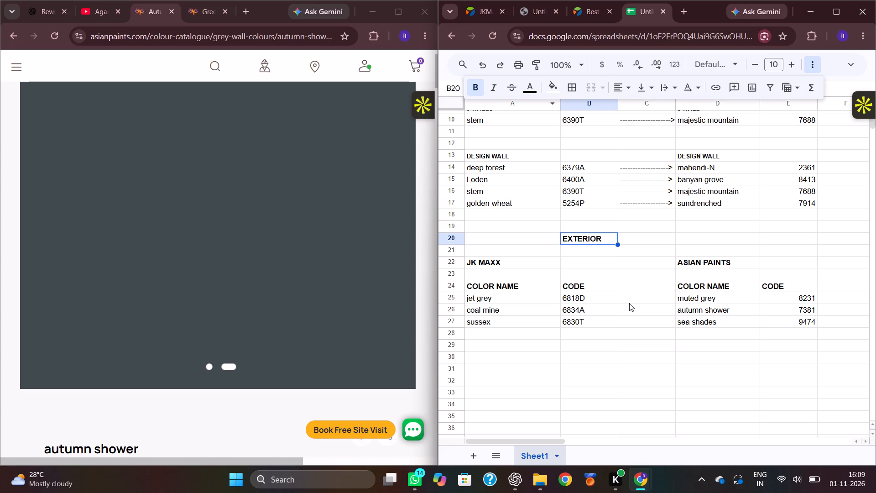
Enter a dashed arrow "------------------->" in column C between jet grey 6818D and muted grey.
left_click(630, 304)
key("minus")
key("minus")
key("minus")
key("minus")
key("minus")
key("minus")
key("minus")
key("minus")
key("minus")
key("minus")
key("minus")
key("minus")
key("minus")
key("minus")
key("minus")
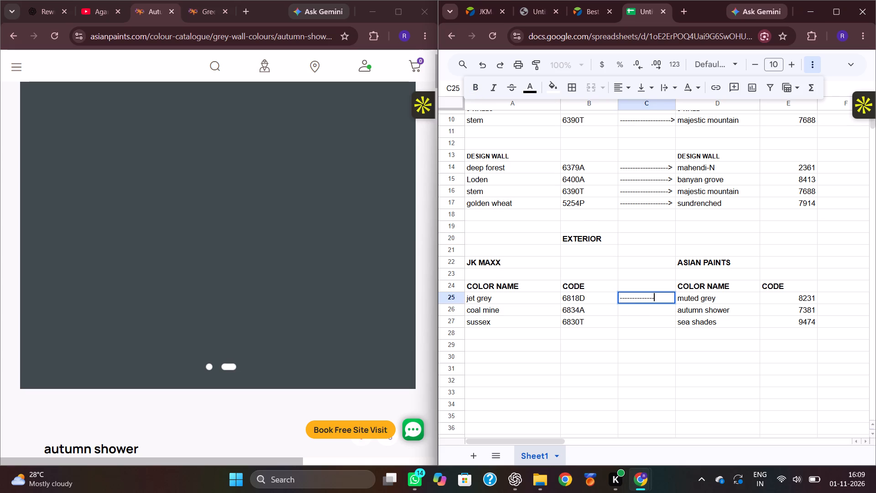
type("----")
key("shift+greater")
key("Return")
Enter the same dashed arrow in column C between coal mine 6834A and autumn shower.
key("minus")
key("minus")
key("minus")
key("minus")
key("minus")
key("minus")
key("minus")
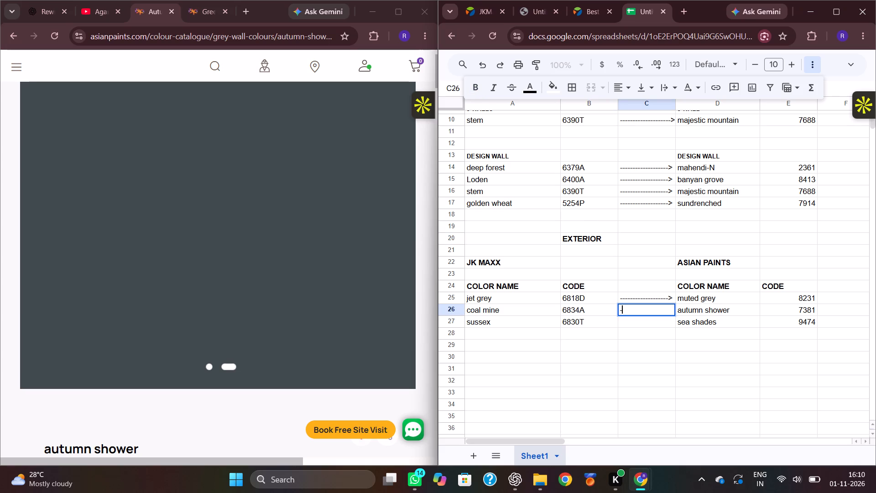
key("Return")
Enter the same dashed arrow in column C between sussex 6830T and sea shades.
key("minus")
key("minus")
key("minus")
key("minus")
key("minus")
key("minus")
key("minus")
key("minus")
key("minus")
key("minus")
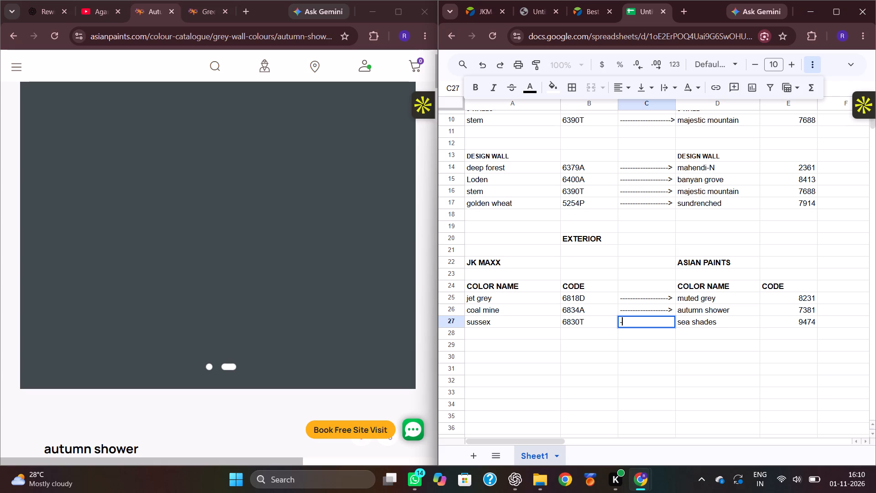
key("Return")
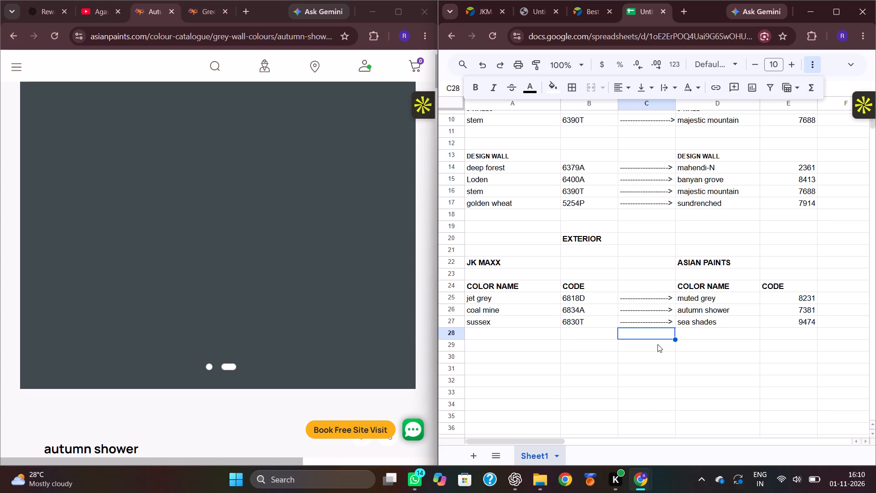
Capture a screenshot of the sheet's EXTERIOR section, covering the JK MAXX and ASIAN PAINTS colour names and codes in rows 19 to 29.
left_click(615, 358)
key("Print")
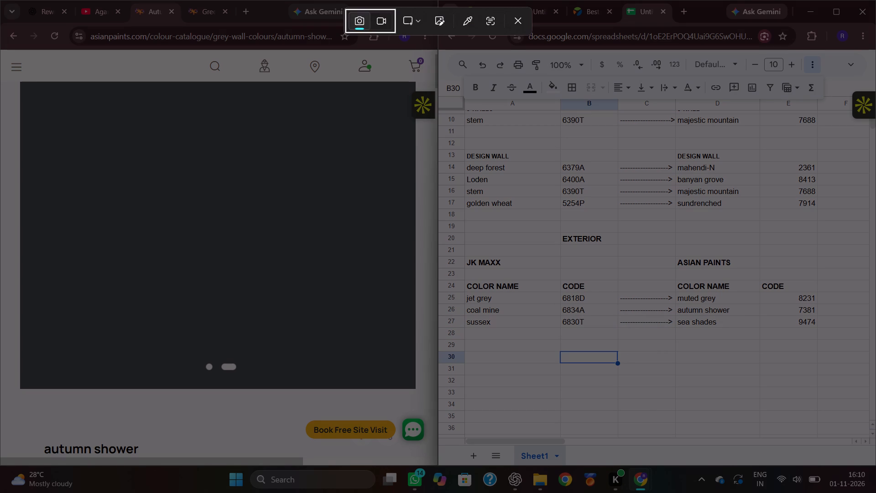
left_click_drag(440, 224, 847, 349)
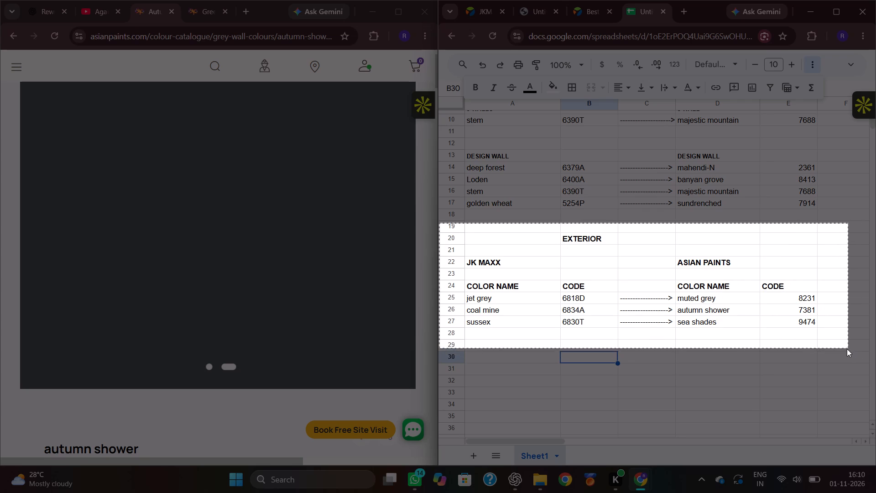
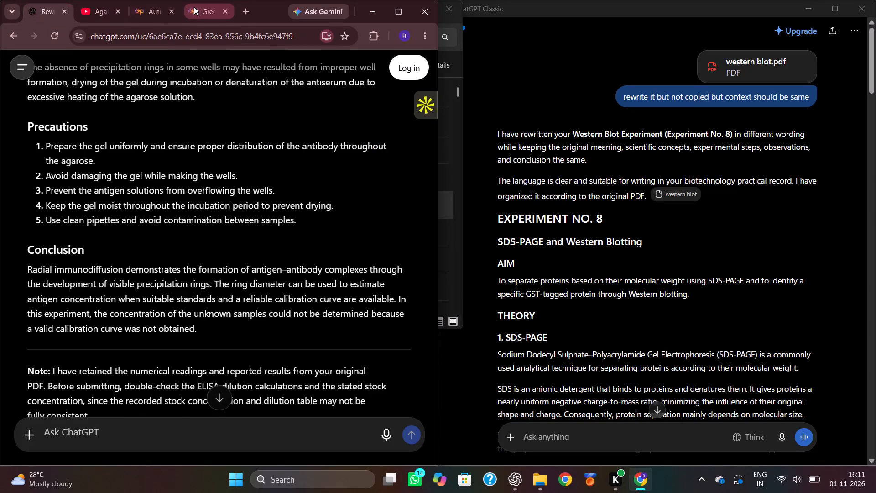
Switch to the Asian Paints green wall colours page and close the browser window.
left_click(195, 7)
left_click(423, 11)
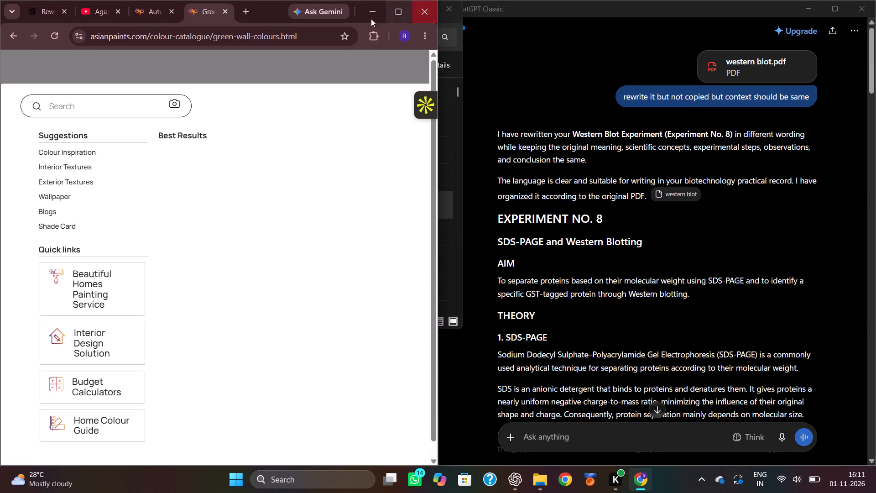
left_click(424, 15)
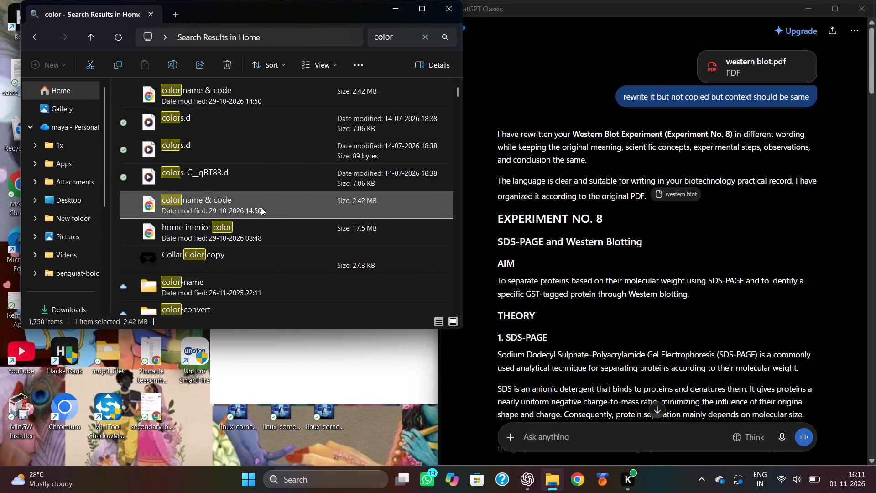
Clear the file search, open the recent western blot PDF in the browser, and close the file window.
left_click(422, 34)
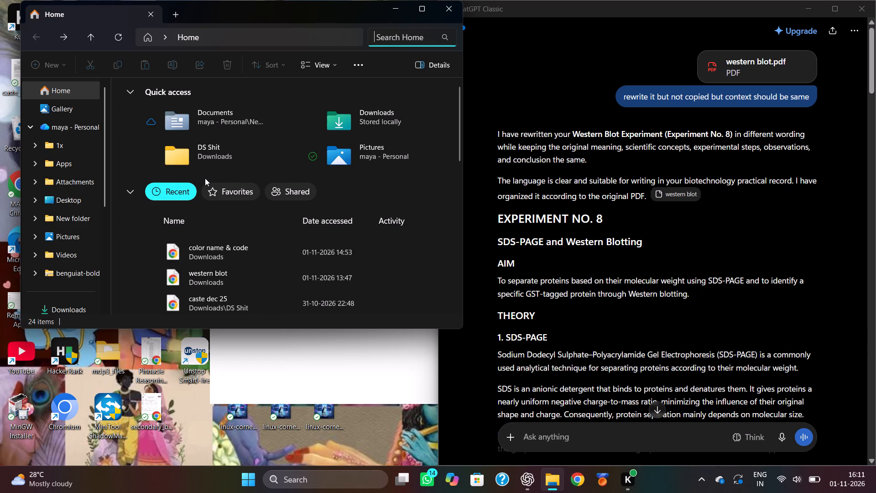
scroll(205, 178, "down", 1)
scroll(217, 251, "down", 1)
double_click(212, 249)
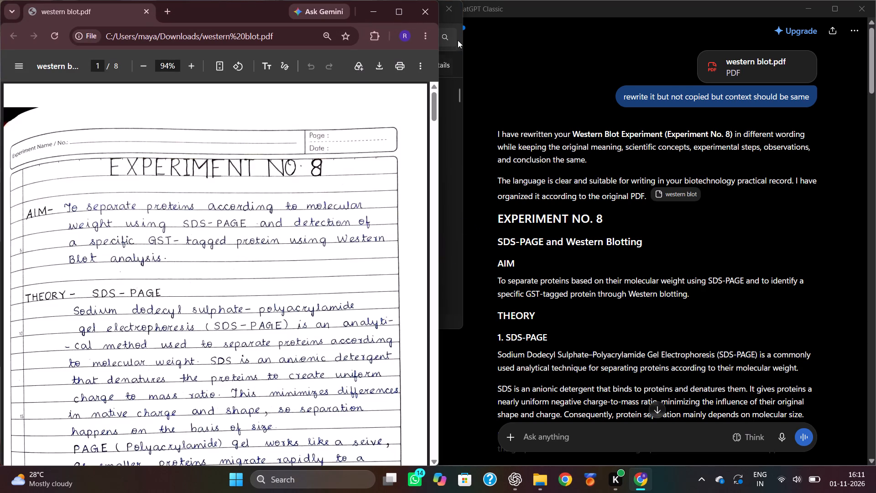
left_click(449, 11)
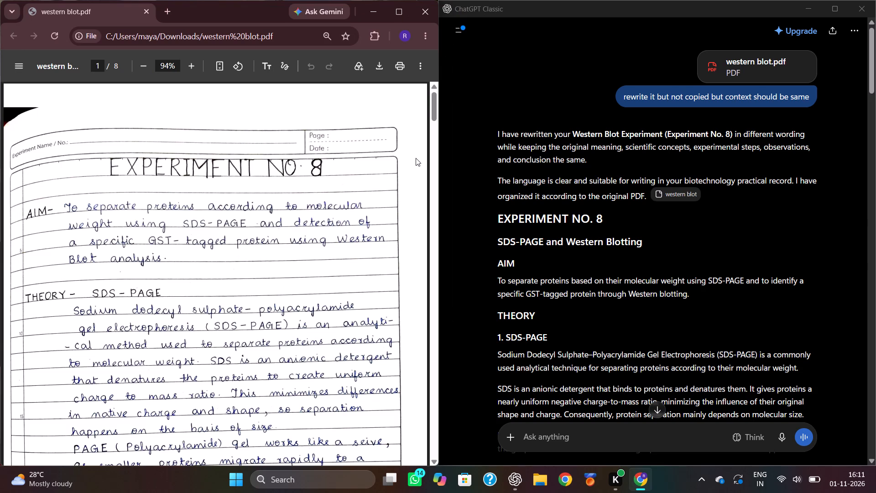